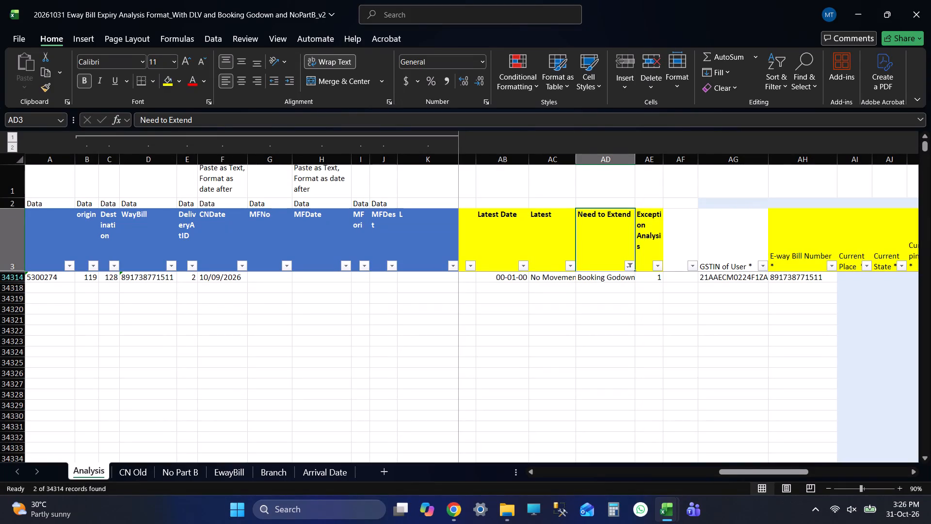
Copy the filtered Booking Godown rows with their header row, from cell A3 across all columns, in the Analysis sheet.
{"action": "left_click", "coordinate": [52, 238]}
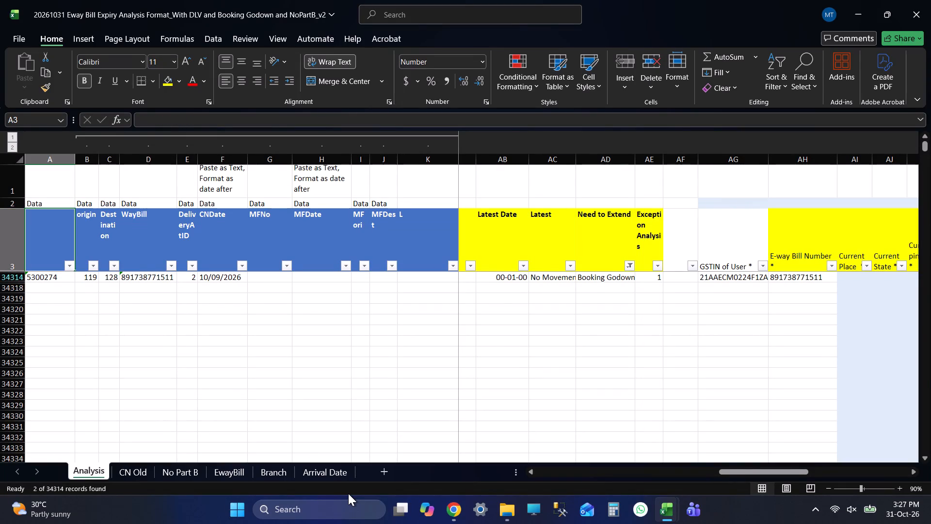
{"action": "key", "text": "Down"}
{"action": "key", "text": "Up"}
{"action": "key", "text": "Down"}
{"action": "key", "text": "Up"}
{"action": "key", "text": "Down"}
{"action": "key", "text": "Up"}
{"action": "key", "text": "Down"}
{"action": "key", "text": "Up"}
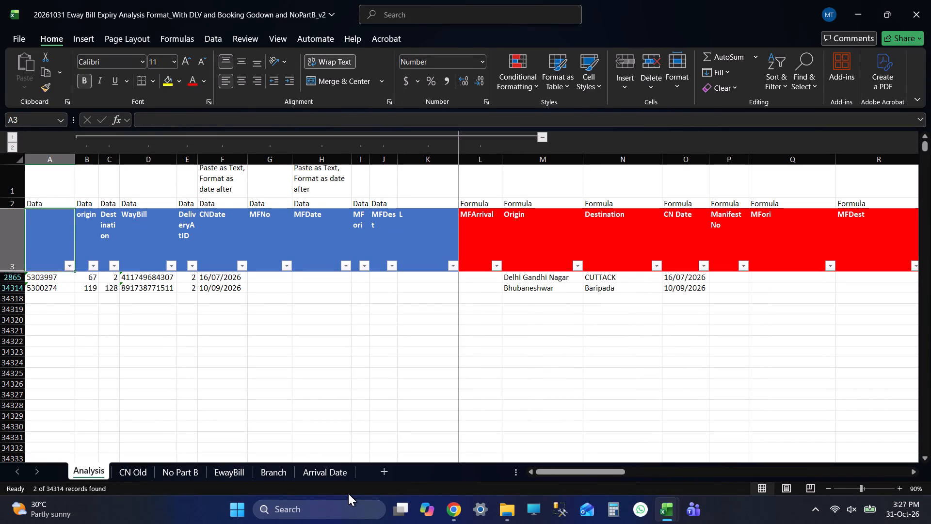
{"action": "key", "text": "Down"}
{"action": "key", "text": "Up"}
{"action": "key", "text": "Down"}
{"action": "key", "text": "Up"}
{"action": "key", "text": "Down"}
{"action": "key", "text": "Up"}
{"action": "key", "text": "Down"}
{"action": "key", "text": "Up"}
{"action": "key", "text": "Down"}
{"action": "key", "text": "Up"}
{"action": "key", "text": "Left"}
{"action": "key", "text": "Left"}
{"action": "key", "text": "Left"}
{"action": "key", "text": "Left"}
{"action": "key", "text": "Left"}
{"action": "key", "text": "ctrl+shift+Right"}
{"action": "key", "text": "ctrl+shift+Right"}
{"action": "key", "text": "ctrl+shift+Right"}
{"action": "key", "text": "ctrl+shift+Right"}
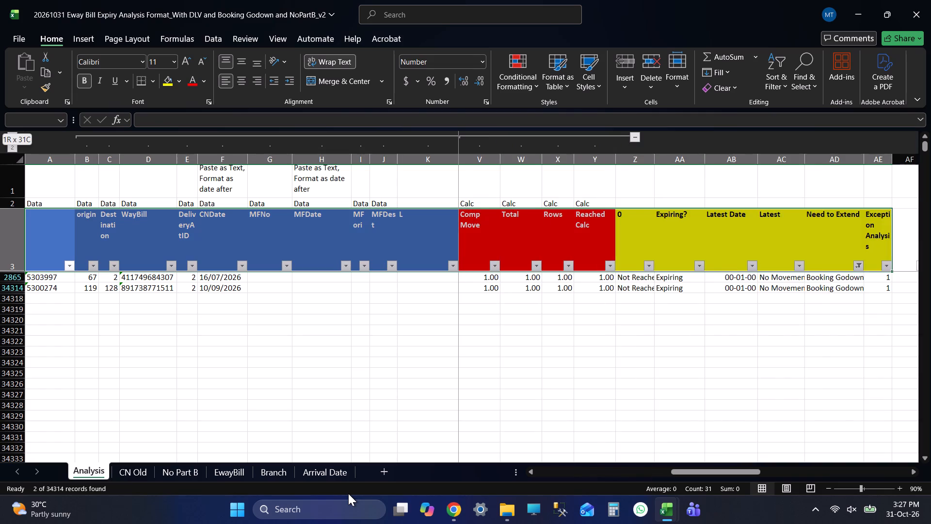
{"action": "key", "text": "ctrl+shift+Right"}
{"action": "key", "text": "ctrl+shift+Right"}
{"action": "key", "text": "ctrl+shift+Right"}
{"action": "key", "text": "ctrl+shift+Right"}
{"action": "key", "text": "ctrl+shift+Right"}
{"action": "key", "text": "ctrl+shift+Right"}
{"action": "key", "text": "ctrl+shift+Right"}
{"action": "key", "text": "ctrl+shift+Right"}
{"action": "key", "text": "ctrl+shift+Down"}
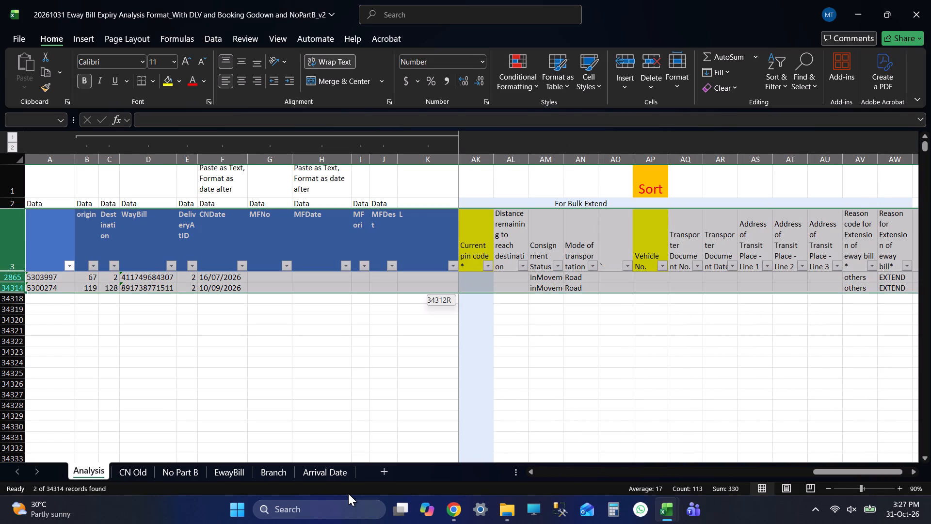
{"action": "key", "text": "ctrl+c"}
Switch to the EXTENDED FILE 20261031 workbook, paste the copied rows at cell A1 of the BOOKING sheet, and save.
{"action": "key", "text": "alt+Tab"}
{"action": "key", "text": "Up"}
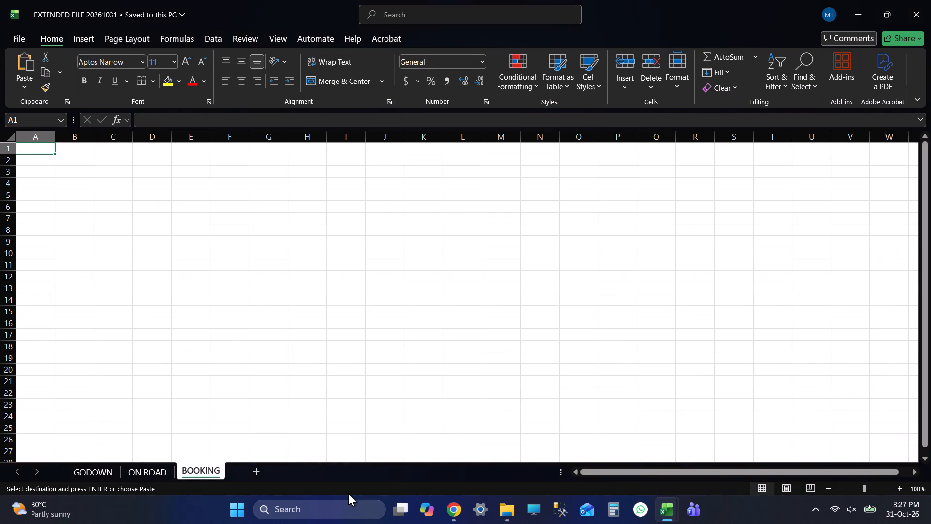
{"action": "key", "text": "ctrl+v"}
{"action": "key", "text": "ctrl+Up"}
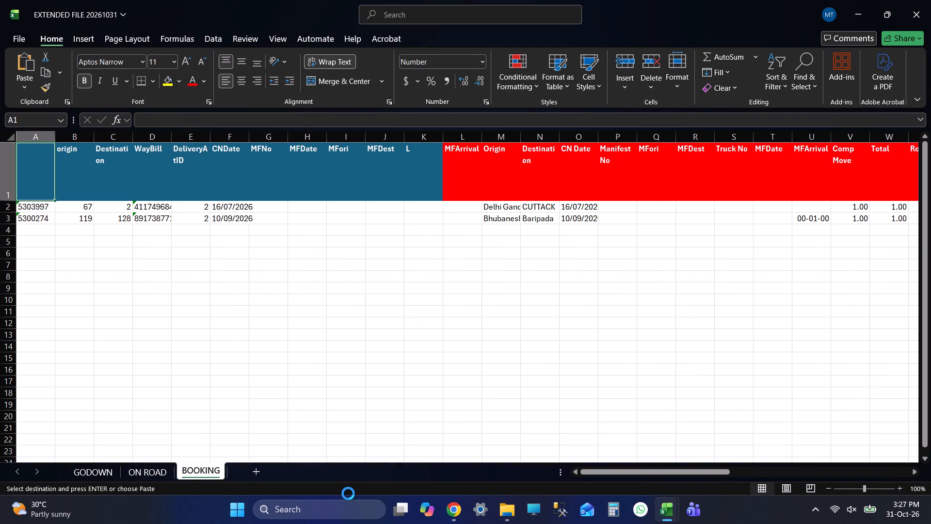
{"action": "key", "text": "ctrl+s"}
{"action": "key", "text": "ctrl+s"}
Switch back to the Eway Bill Expiry Analysis workbook, save it, and close it.
{"action": "key", "text": "alt+Tab"}
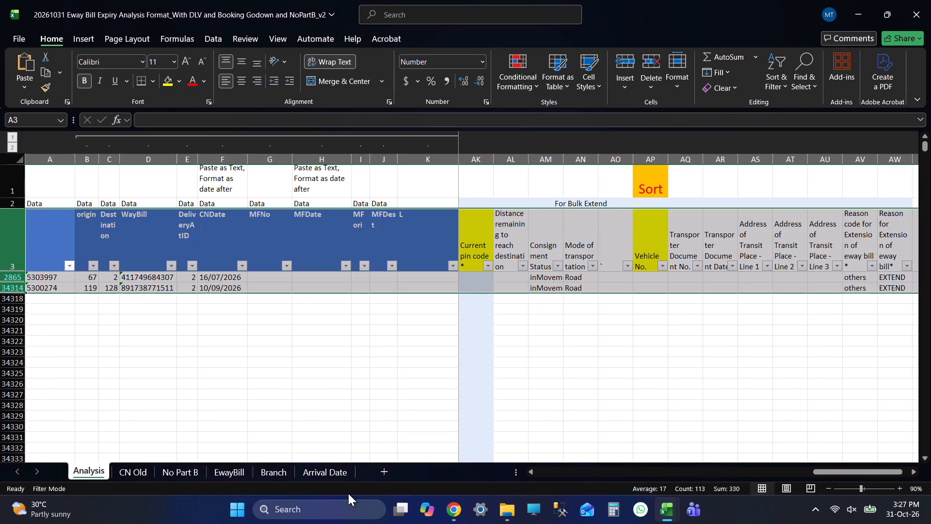
{"action": "key", "text": "ctrl+s"}
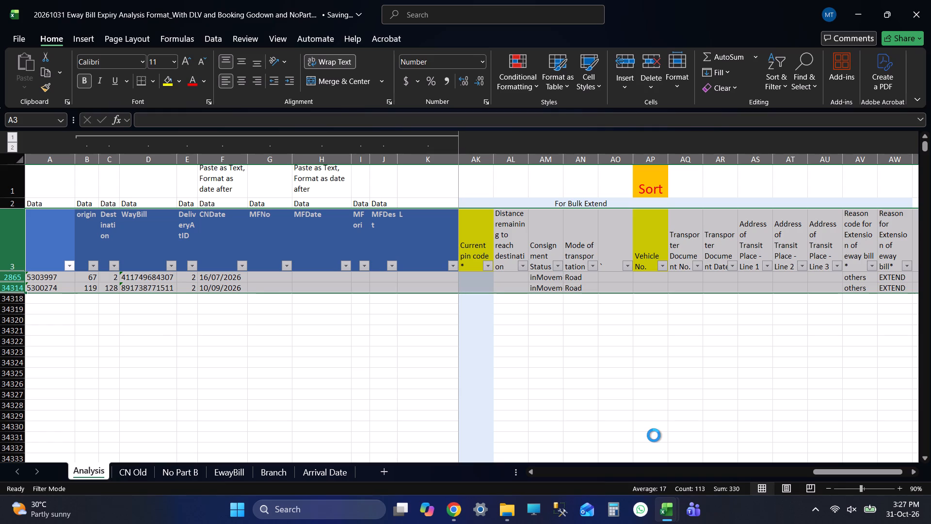
{"action": "left_click", "coordinate": [45, 232]}
{"action": "key", "text": "Down"}
{"action": "key", "text": "Up"}
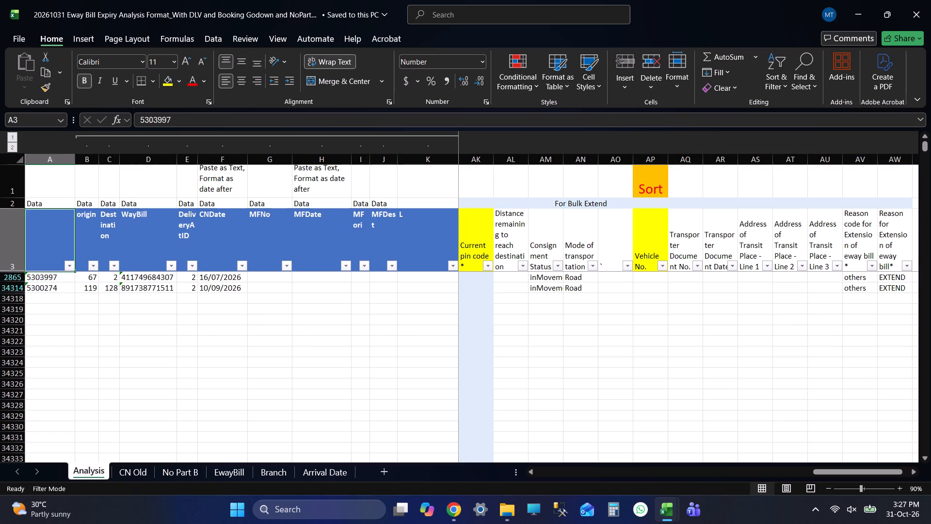
{"action": "key", "text": "Down"}
{"action": "key", "text": "Up"}
{"action": "key", "text": "Down"}
{"action": "key", "text": "Up"}
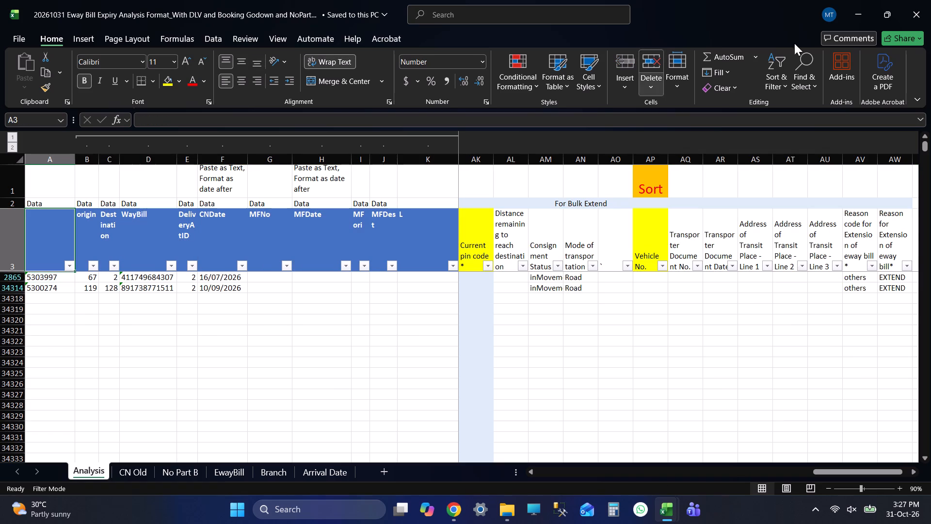
{"action": "left_click", "coordinate": [930, 0]}
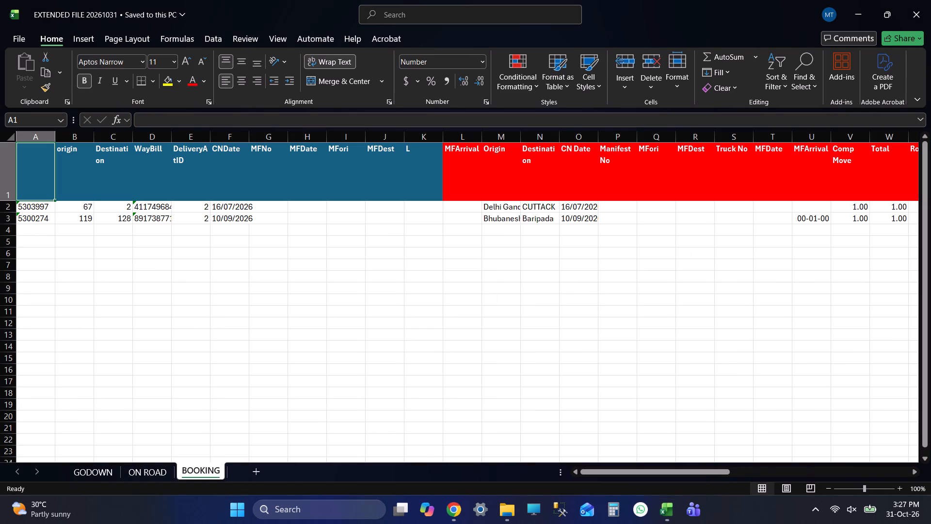
Save the EXTENDED FILE 20261031 workbook.
{"action": "key", "text": "ctrl+s"}
{"action": "key", "text": "ctrl+s"}
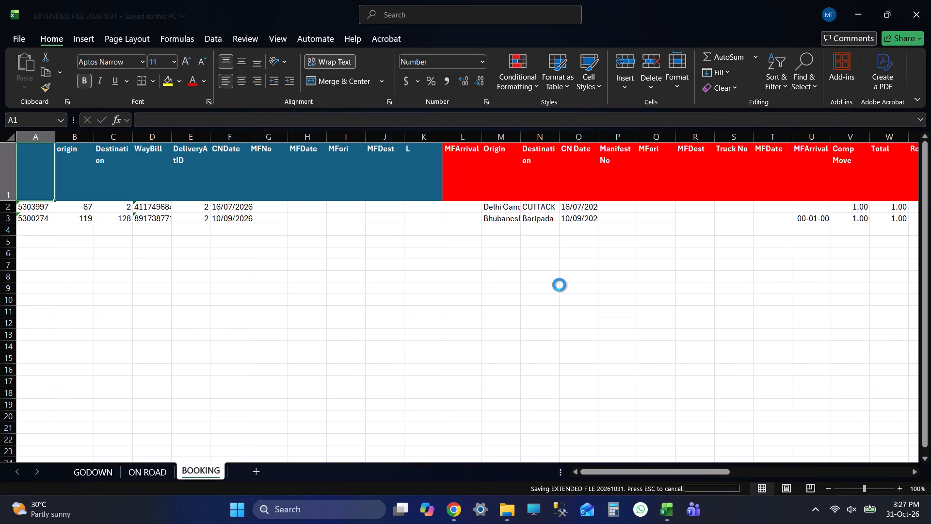
{"action": "key", "text": "ctrl+s"}
{"action": "key", "text": "ctrl+s"}
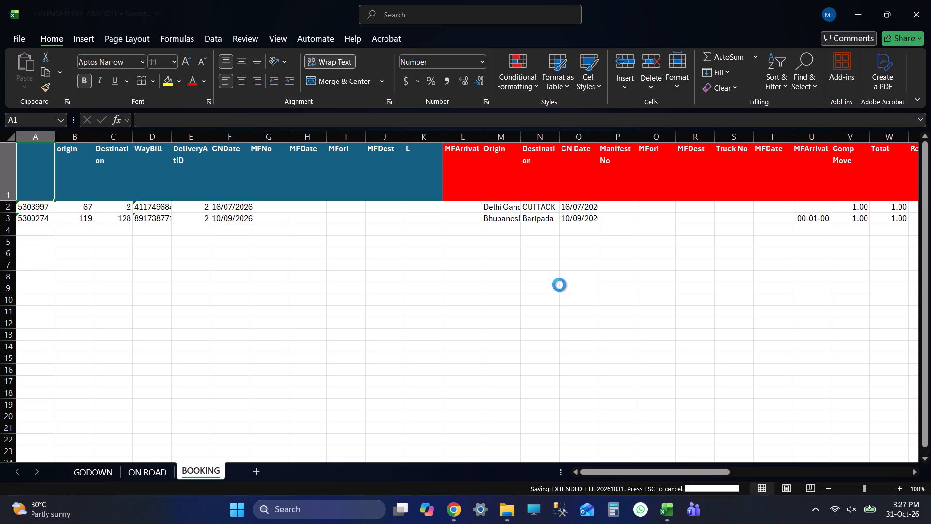
{"action": "key", "text": "ctrl+s"}
{"action": "key", "text": "ctrl+s"}
{"action": "key", "text": "ctrl+s"}
{"action": "key", "text": "ctrl+s"}
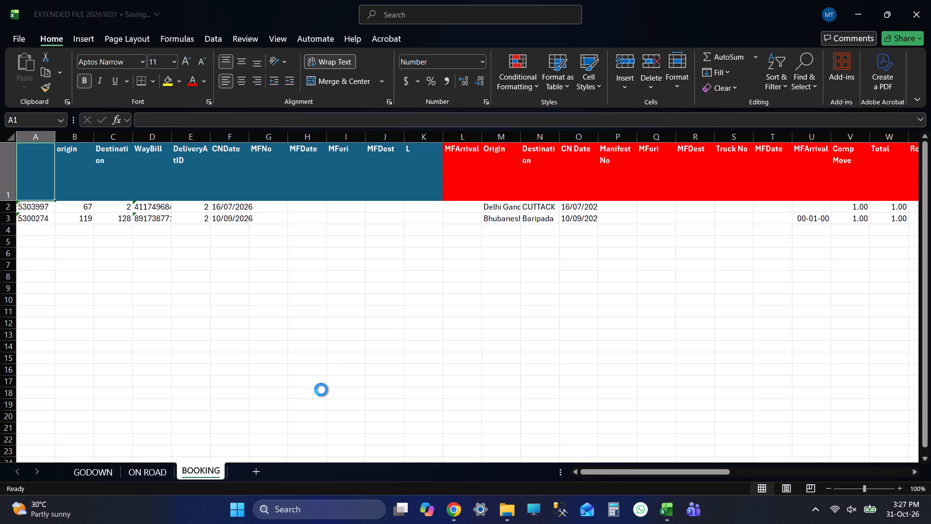
Delete the origin and Destination columns, B and C, from the GODOWN sheet.
{"action": "left_click", "coordinate": [93, 464]}
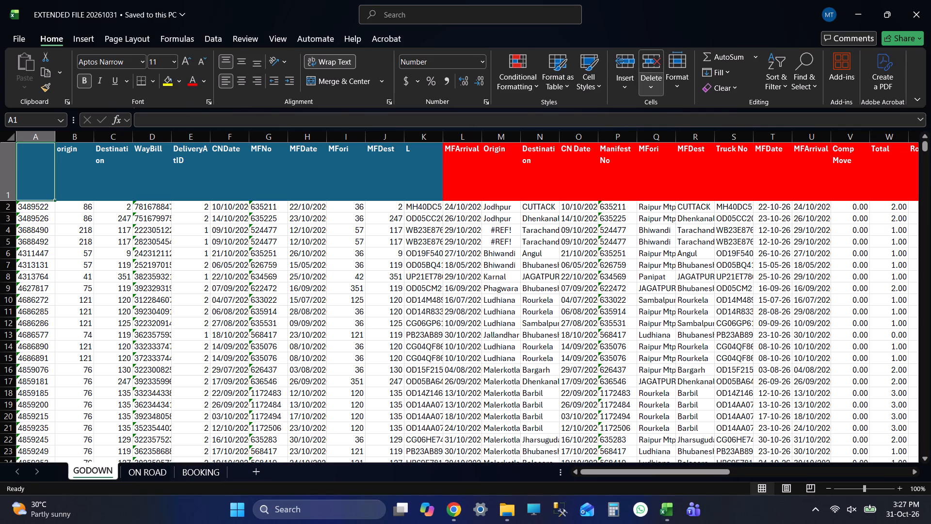
{"action": "left_click", "coordinate": [70, 137]}
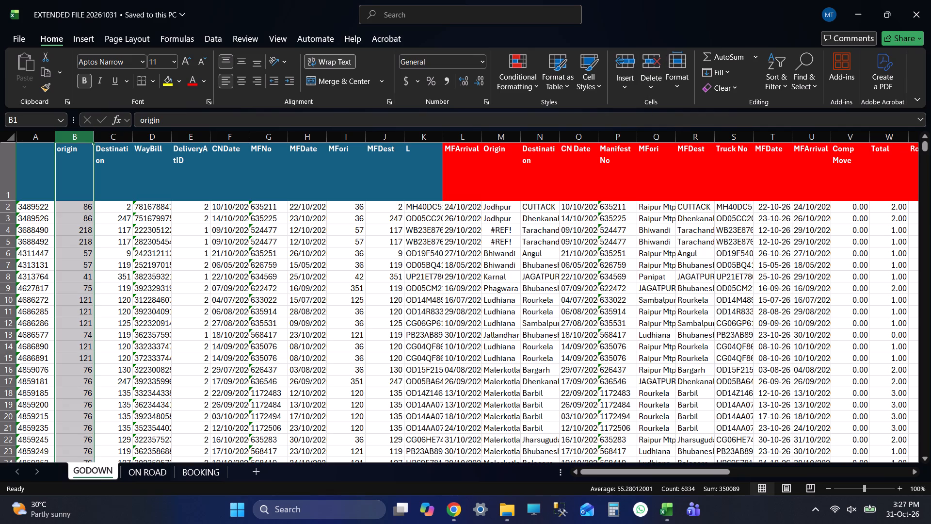
{"action": "key", "text": "shift+Right"}
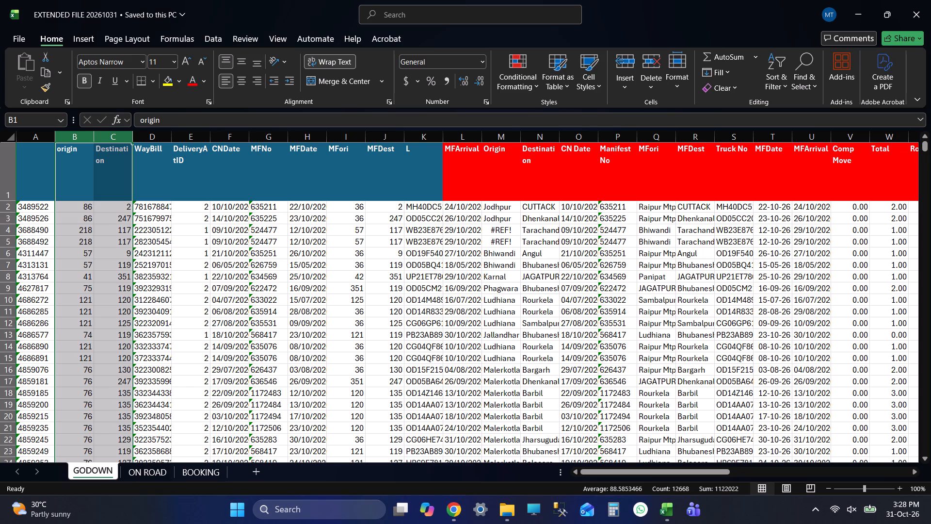
{"action": "key", "text": "ctrl+minus"}
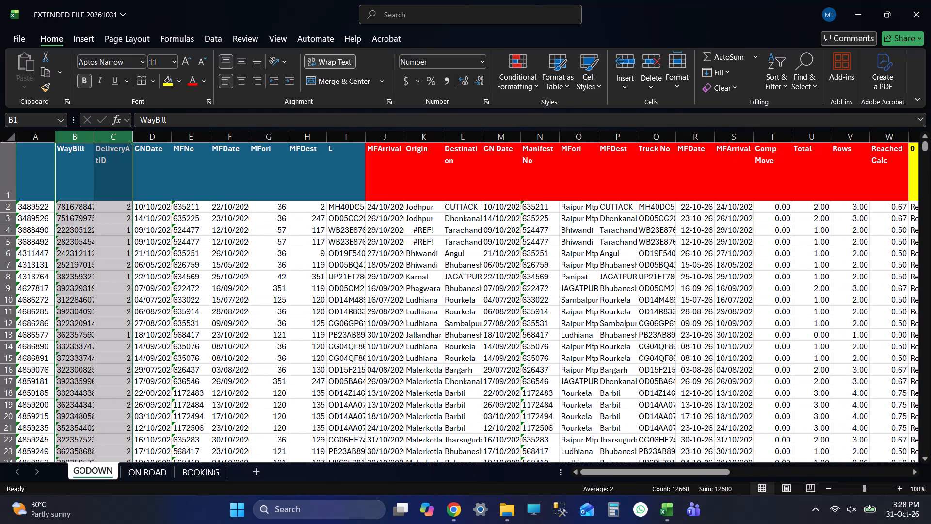
{"action": "key", "text": "ctrl+z"}
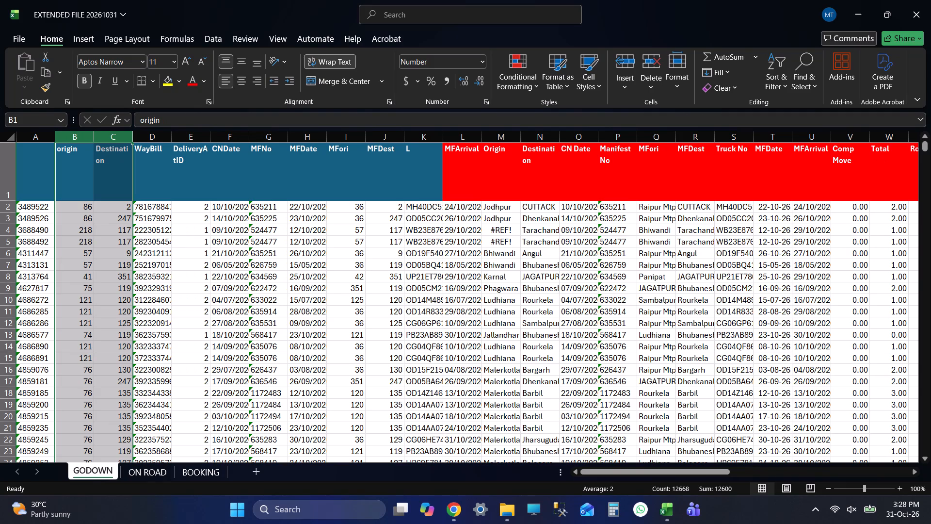
{"action": "key", "text": "ctrl+minus"}
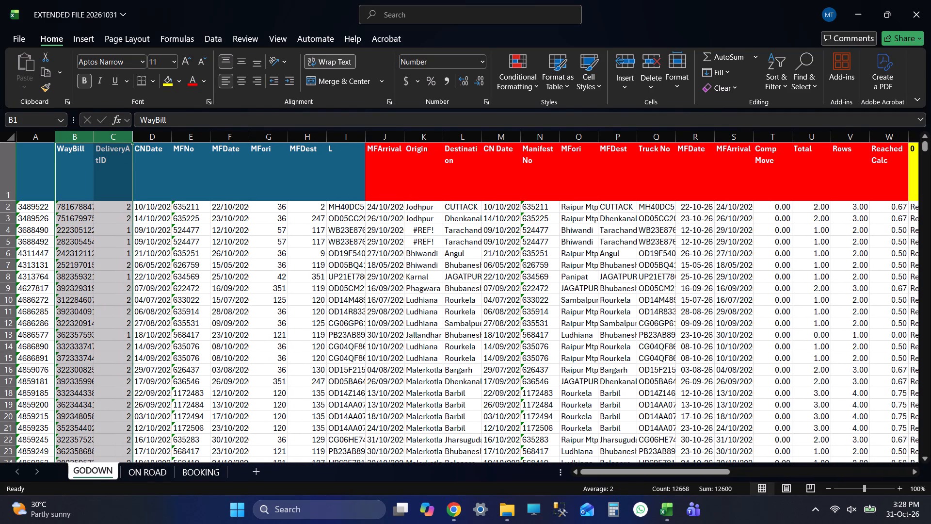
Delete the columns from DeliveryAtID through MFori in the GODOWN sheet, so that MFDest directly follows WayBill.
{"action": "left_click", "coordinate": [123, 140]}
{"action": "key", "text": "shift+Right"}
{"action": "key", "text": "shift+Right"}
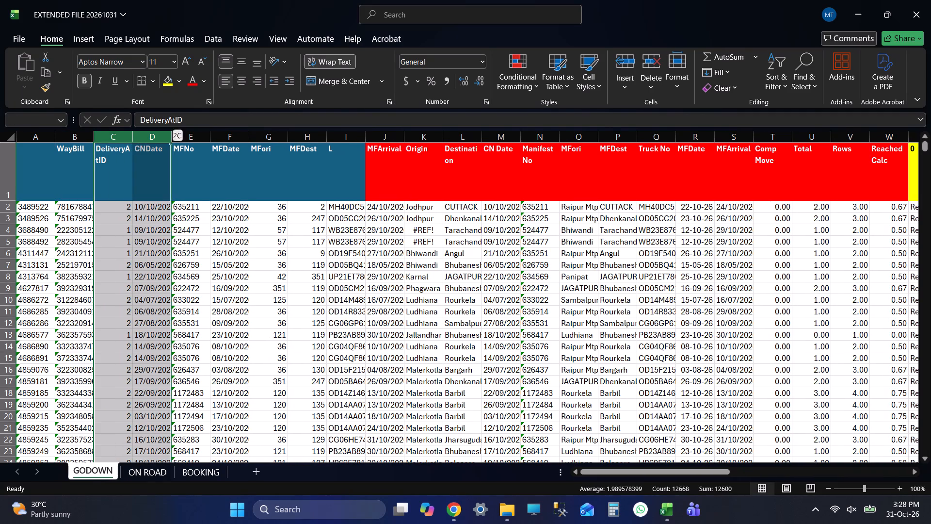
{"action": "key", "text": "shift+Right"}
{"action": "key", "text": "shift+Right"}
{"action": "key", "text": "shift+Right"}
{"action": "key", "text": "shift+Right"}
{"action": "key", "text": "shift+Right"}
{"action": "key", "text": "shift+Right"}
{"action": "key", "text": "shift+Right"}
{"action": "key", "text": "shift+Right"}
{"action": "key", "text": "shift+Right"}
{"action": "key", "text": "shift+Right"}
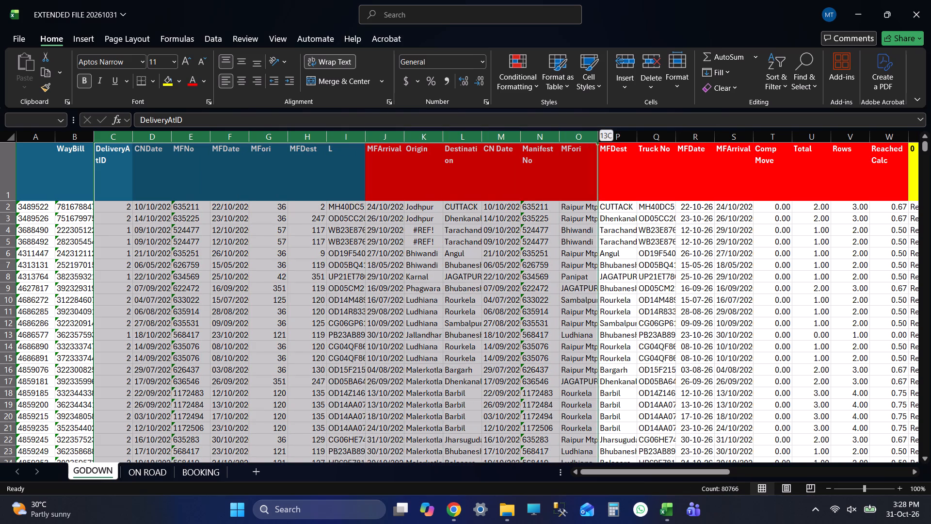
{"action": "key", "text": "ctrl+minus"}
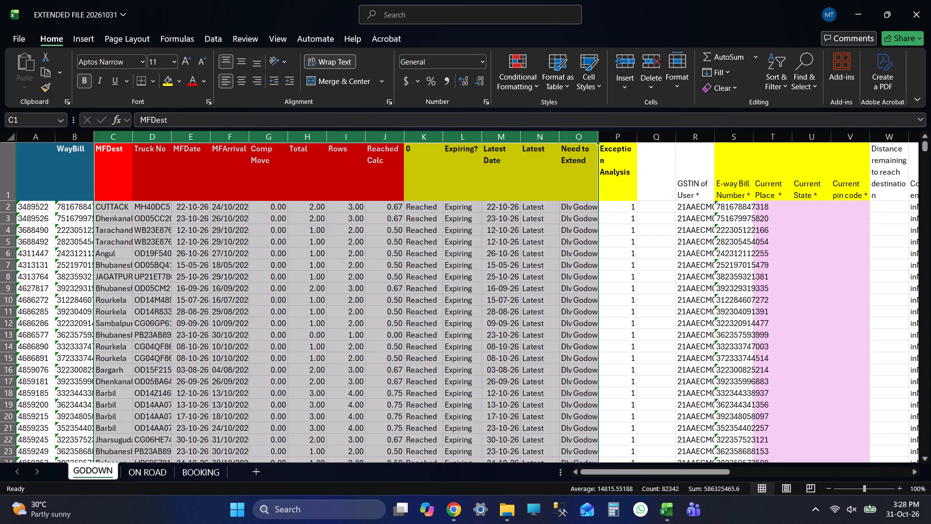
Delete all columns from Truck No to the end of the GODOWN sheet.
{"action": "left_click", "coordinate": [136, 136]}
{"action": "left_click", "coordinate": [164, 139]}
{"action": "key", "text": "ctrl+shift+Right"}
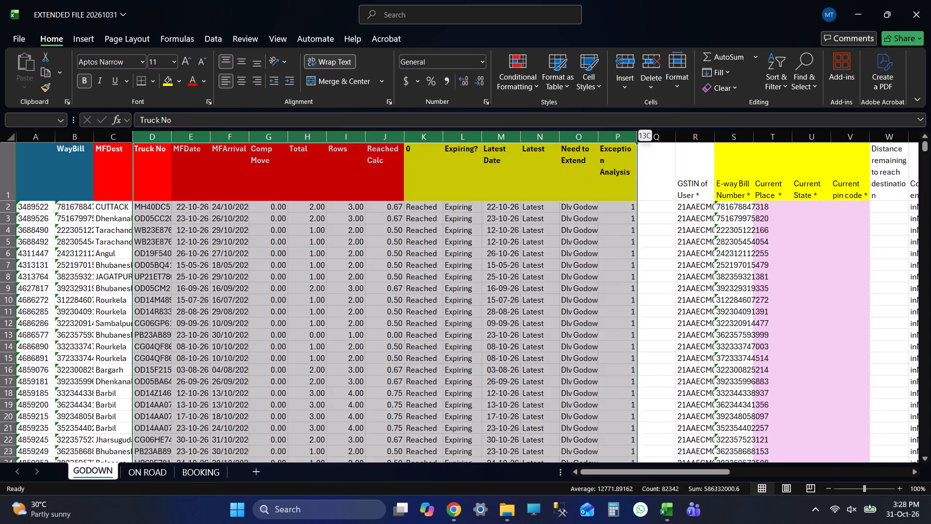
{"action": "key", "text": "ctrl+shift+Right"}
{"action": "key", "text": "ctrl+shift+Right"}
{"action": "key", "text": "ctrl+shift+Right"}
{"action": "key", "text": "ctrl+shift+Right"}
{"action": "key", "text": "ctrl+minus"}
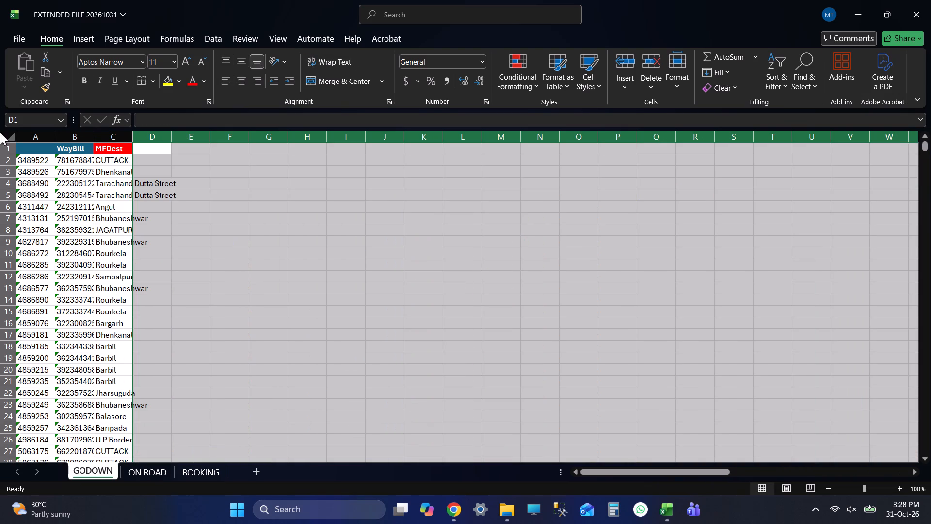
Auto-fit the widths of columns A to C to their contents.
{"action": "left_click", "coordinate": [43, 131]}
{"action": "key", "text": "shift+Right"}
{"action": "key", "text": "shift+Right"}
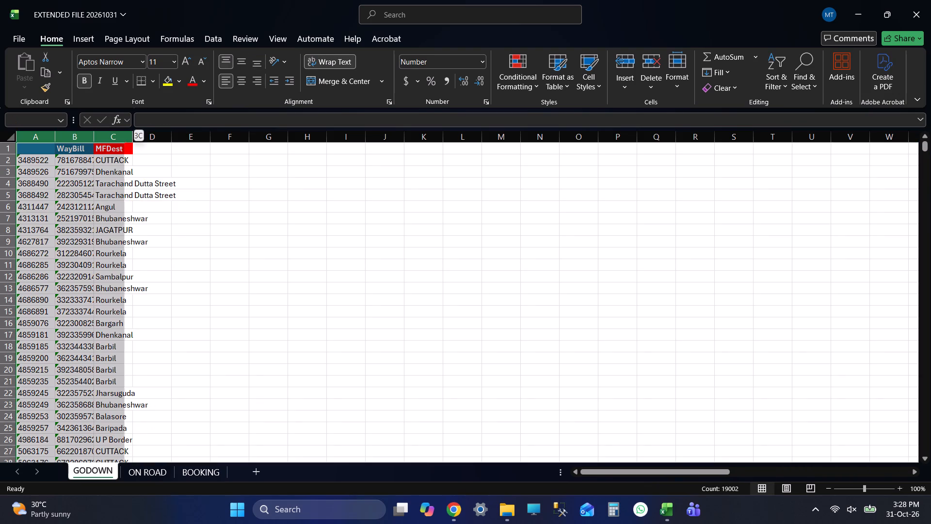
{"action": "double_click", "coordinate": [129, 134]}
Sort the GODOWN data by MFDest from A to Z, treating the first row as headers, and save the workbook.
{"action": "left_click", "coordinate": [787, 73]}
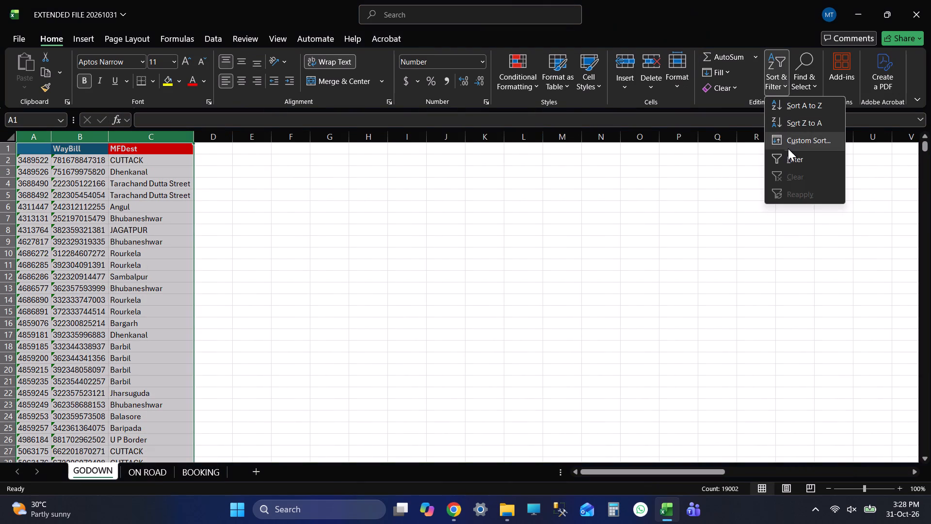
{"action": "left_click", "coordinate": [788, 142]}
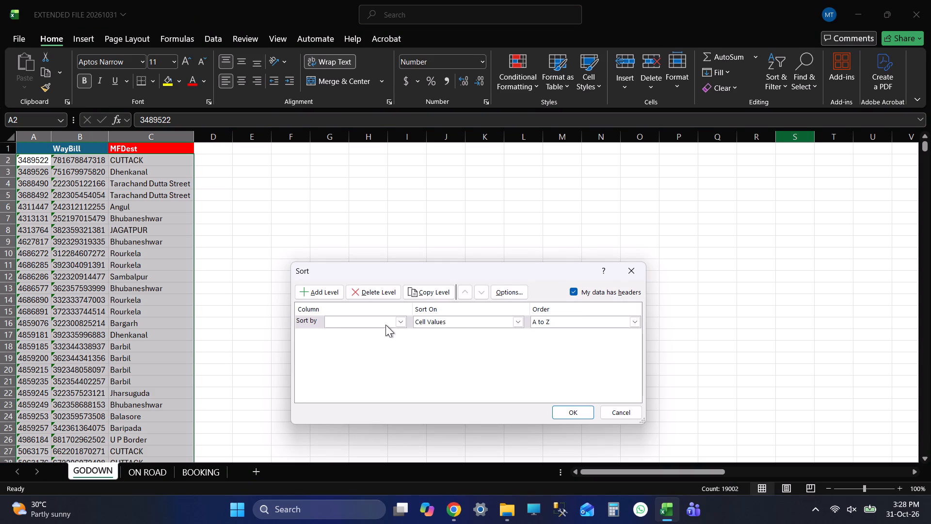
{"action": "left_click", "coordinate": [400, 321]}
{"action": "left_click", "coordinate": [375, 348]}
{"action": "left_click", "coordinate": [463, 344]}
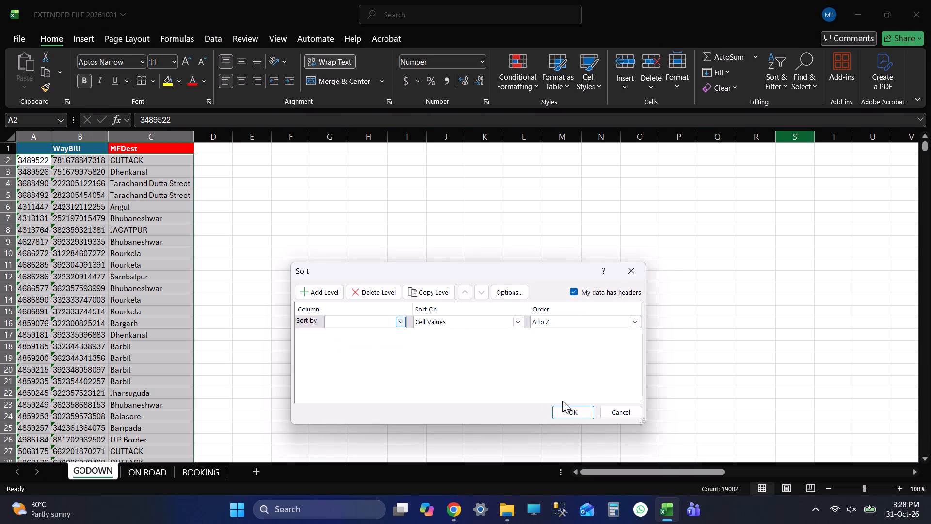
{"action": "left_click", "coordinate": [564, 406]}
{"action": "left_click", "coordinate": [213, 158]}
{"action": "key", "text": "ctrl+s"}
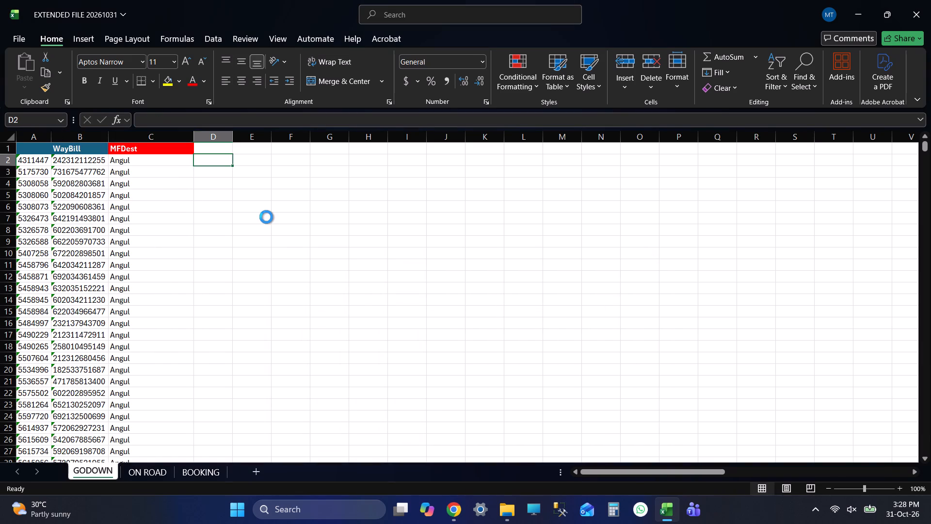
Examine the end of the sorted GODOWN list, save the workbook, and return to the header row.
{"action": "key", "text": "Left"}
{"action": "key", "text": "Left"}
{"action": "key", "text": "ctrl+Down"}
{"action": "key", "text": "Down"}
{"action": "key", "text": "Down"}
{"action": "key", "text": "Down"}
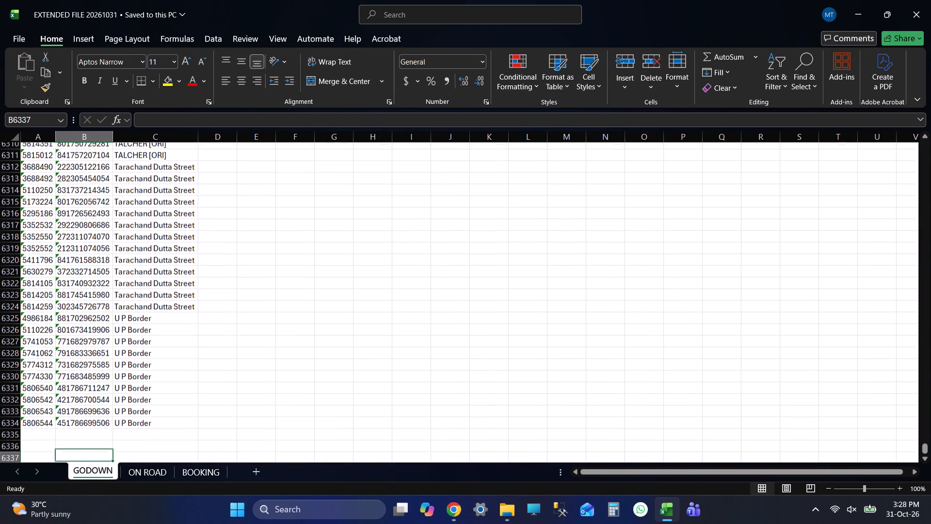
{"action": "key", "text": "Down"}
{"action": "key", "text": "Down"}
{"action": "key", "text": "ctrl+Up"}
{"action": "key", "text": "ctrl+s"}
{"action": "key", "text": "ctrl+Up"}
{"action": "key", "text": "Up"}
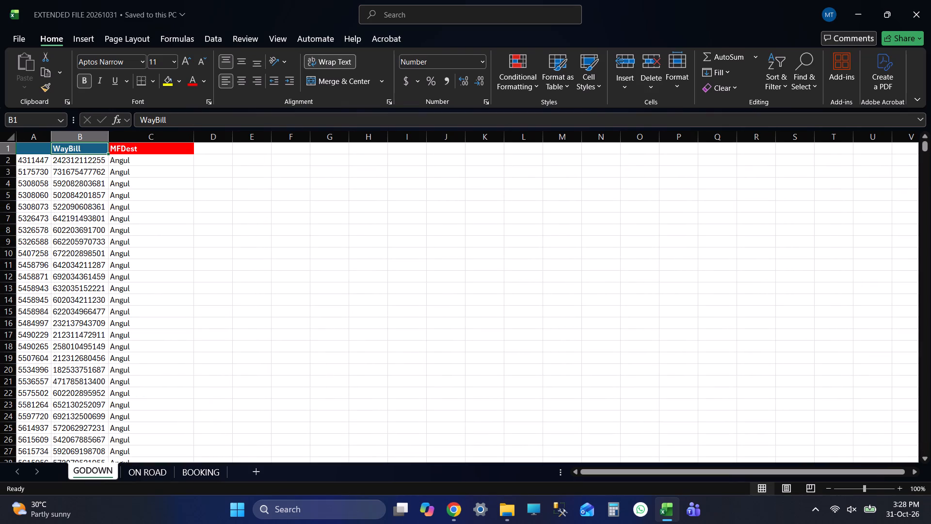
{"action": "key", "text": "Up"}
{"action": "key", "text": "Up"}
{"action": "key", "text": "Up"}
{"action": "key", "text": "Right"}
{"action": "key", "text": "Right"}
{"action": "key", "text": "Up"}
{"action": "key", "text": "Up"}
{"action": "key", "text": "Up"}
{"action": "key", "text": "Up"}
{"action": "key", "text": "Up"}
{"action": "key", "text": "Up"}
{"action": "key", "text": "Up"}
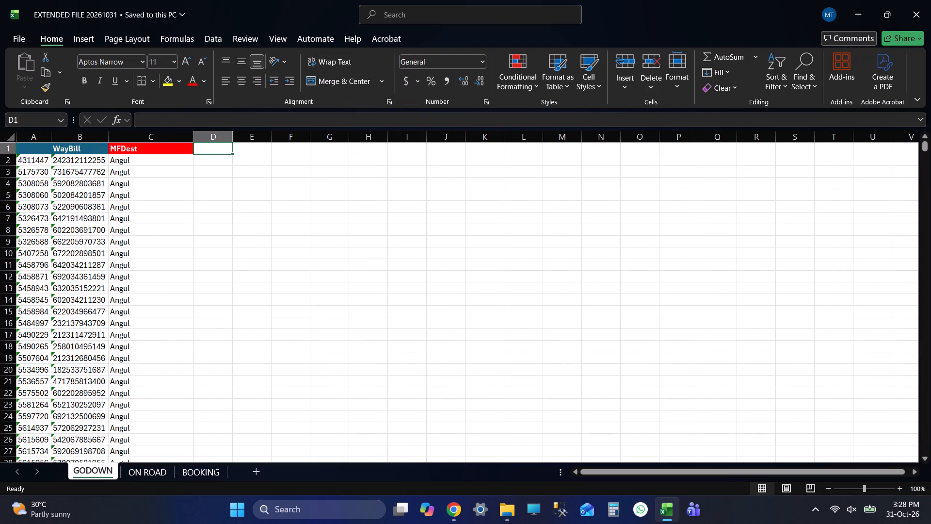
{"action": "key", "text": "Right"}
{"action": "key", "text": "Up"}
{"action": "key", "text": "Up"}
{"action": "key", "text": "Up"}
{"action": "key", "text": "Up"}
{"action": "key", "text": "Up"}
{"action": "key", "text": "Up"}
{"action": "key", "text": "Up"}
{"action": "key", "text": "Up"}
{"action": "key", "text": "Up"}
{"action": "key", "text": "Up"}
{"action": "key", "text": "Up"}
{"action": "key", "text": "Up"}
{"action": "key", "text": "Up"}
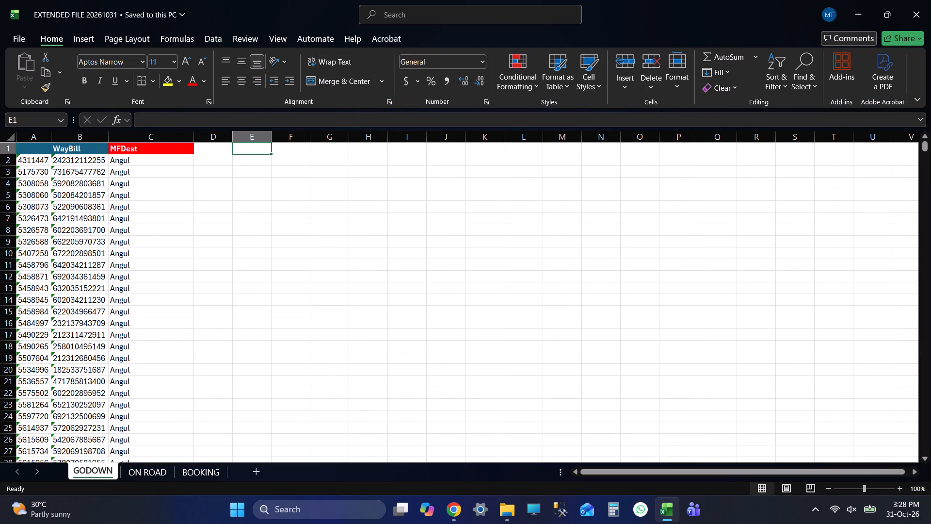
Examine the start and end of the WayBill column in the GODOWN sheet, checking for leftover rows, and save the workbook.
{"action": "key", "text": "Left"}
{"action": "key", "text": "Up"}
{"action": "key", "text": "Up"}
{"action": "key", "text": "Up"}
{"action": "key", "text": "Left"}
{"action": "key", "text": "Left"}
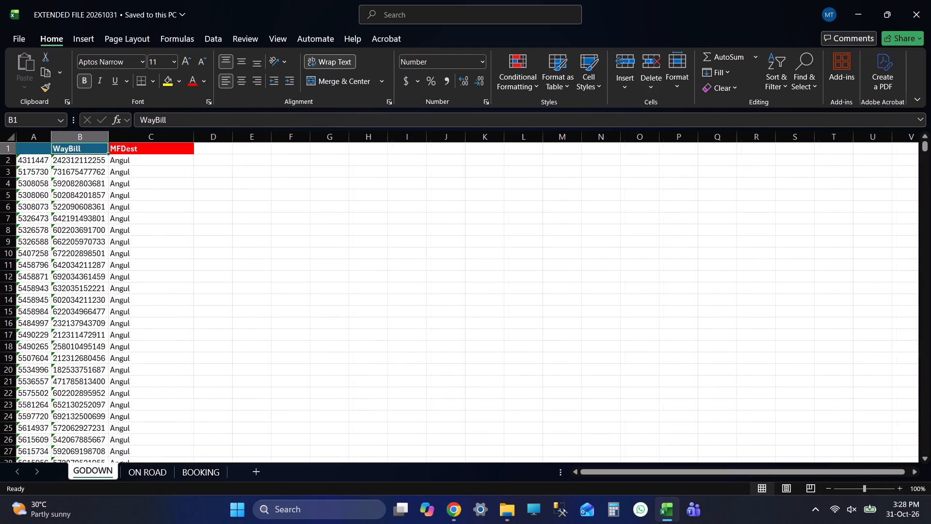
{"action": "key", "text": "ctrl+Down"}
{"action": "key", "text": "Down"}
{"action": "key", "text": "Down"}
{"action": "key", "text": "Down"}
{"action": "key", "text": "Down"}
{"action": "key", "text": "Down"}
{"action": "key", "text": "Down"}
{"action": "key", "text": "ctrl+Up"}
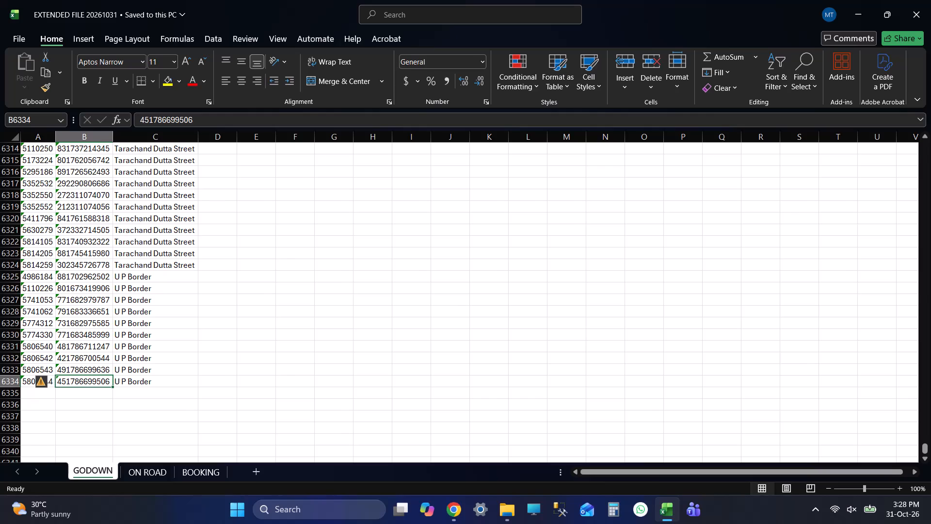
{"action": "key", "text": "ctrl+Up"}
{"action": "key", "text": "Up"}
{"action": "key", "text": "Up"}
{"action": "key", "text": "Down"}
{"action": "key", "text": "Down"}
{"action": "key", "text": "Down"}
{"action": "key", "text": "ctrl+Down"}
{"action": "key", "text": "Down"}
{"action": "key", "text": "Down"}
{"action": "key", "text": "Down"}
{"action": "key", "text": "Down"}
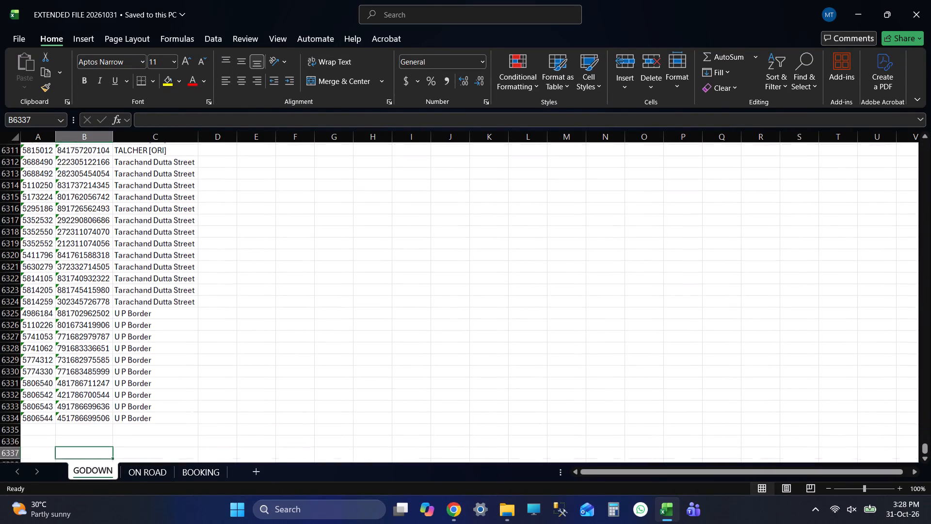
{"action": "key", "text": "Down"}
{"action": "key", "text": "ctrl+Up"}
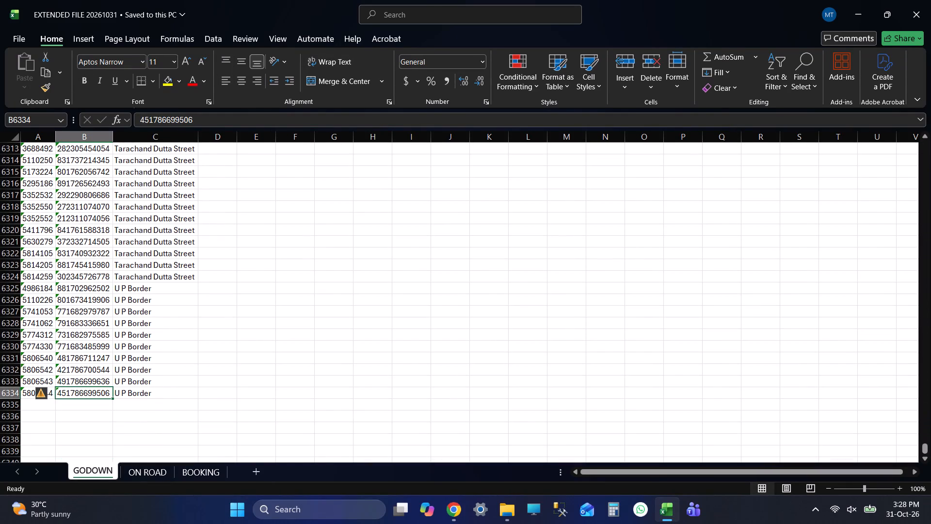
{"action": "key", "text": "Down"}
{"action": "key", "text": "Down"}
{"action": "key", "text": "Down"}
{"action": "key", "text": "Down"}
{"action": "key", "text": "Down"}
{"action": "key", "text": "Down"}
{"action": "key", "text": "Down"}
{"action": "key", "text": "Down"}
{"action": "key", "text": "Down"}
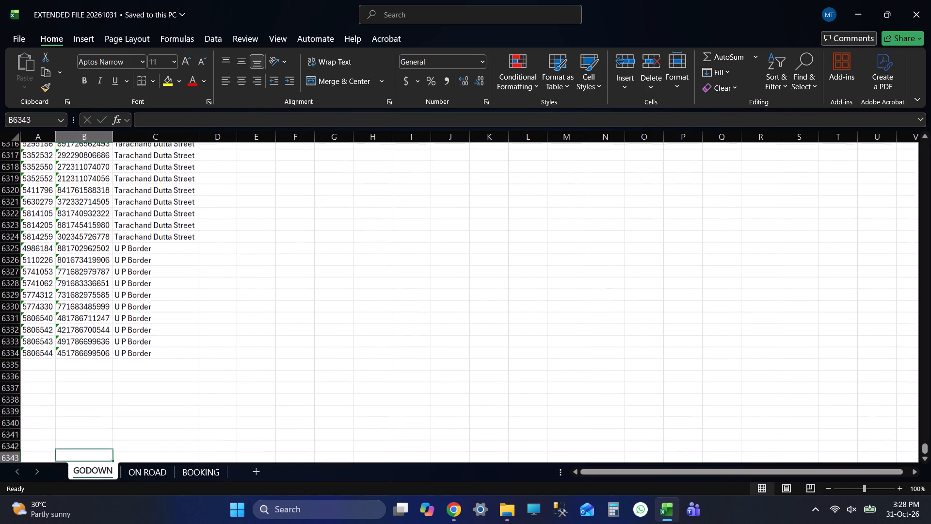
{"action": "key", "text": "ctrl+Up"}
{"action": "key", "text": "Down"}
{"action": "key", "text": "Down"}
{"action": "key", "text": "ctrl+Down"}
{"action": "key", "text": "ctrl+Up"}
{"action": "key", "text": "Up"}
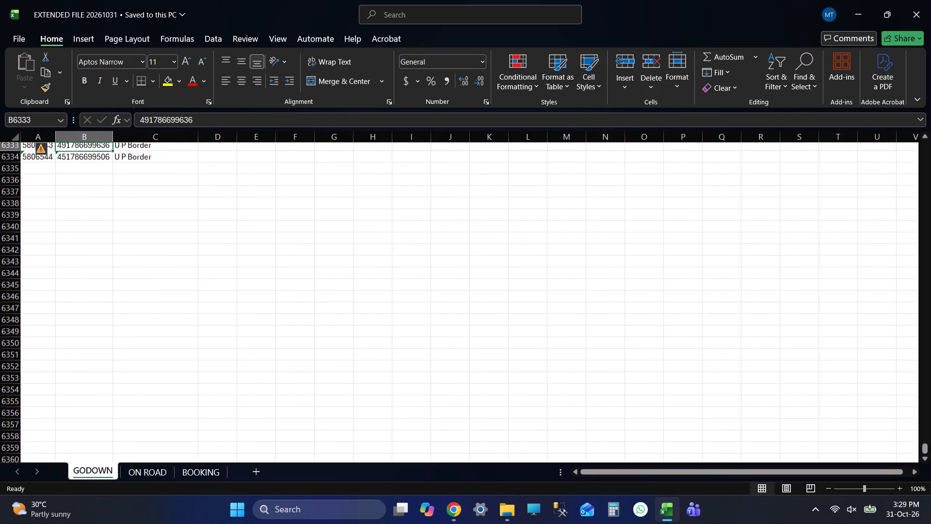
{"action": "key", "text": "Up"}
{"action": "key", "text": "ctrl+Up"}
{"action": "key", "text": "ctrl+Up"}
{"action": "key", "text": "Up"}
{"action": "key", "text": "Up"}
{"action": "key", "text": "Down"}
{"action": "key", "text": "Down"}
{"action": "key", "text": "Down"}
{"action": "key", "text": "ctrl+Down"}
{"action": "key", "text": "Down"}
{"action": "key", "text": "Down"}
{"action": "key", "text": "Down"}
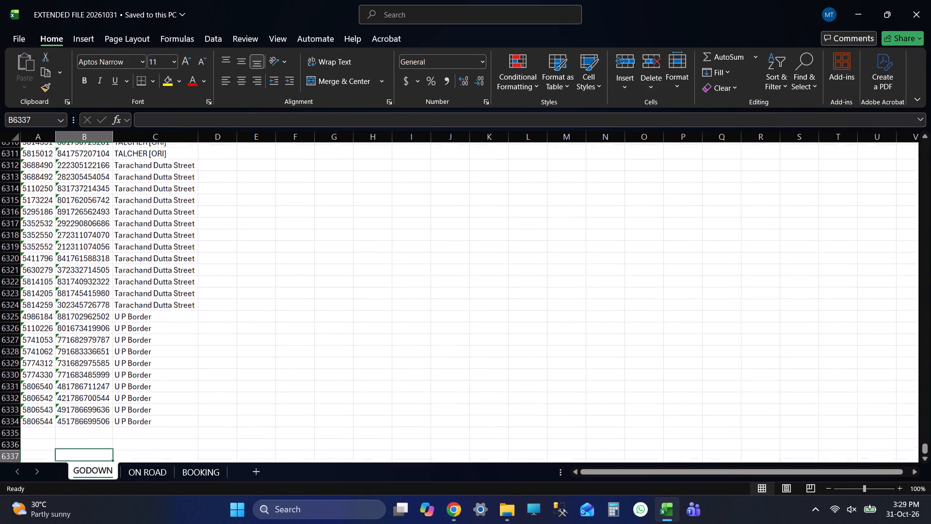
{"action": "key", "text": "Down"}
{"action": "key", "text": "ctrl+Up"}
{"action": "key", "text": "ctrl+Up"}
{"action": "key", "text": "Up"}
{"action": "key", "text": "Right"}
{"action": "key", "text": "Right"}
{"action": "key", "text": "Down"}
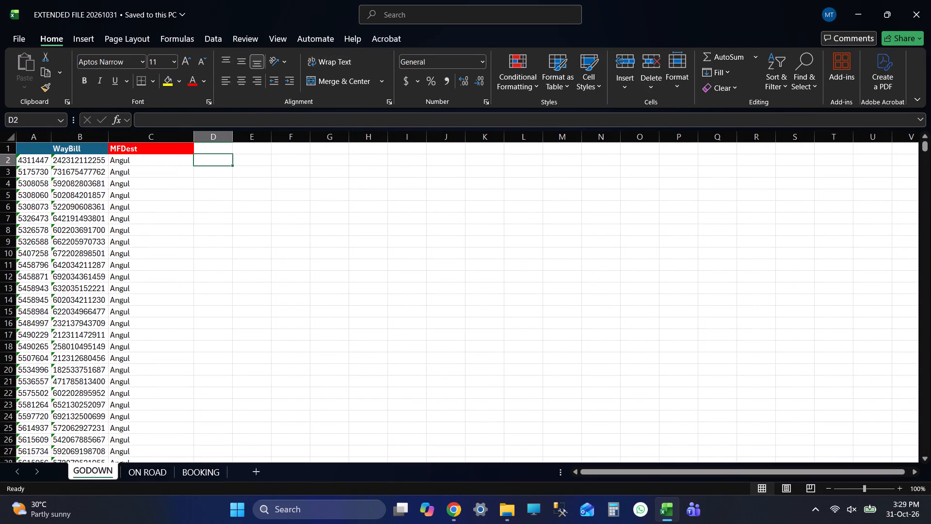
{"action": "key", "text": "ctrl+s"}
On the ON ROAD sheet, delete the first origin and Destination columns, B and C.
{"action": "left_click", "coordinate": [164, 468]}
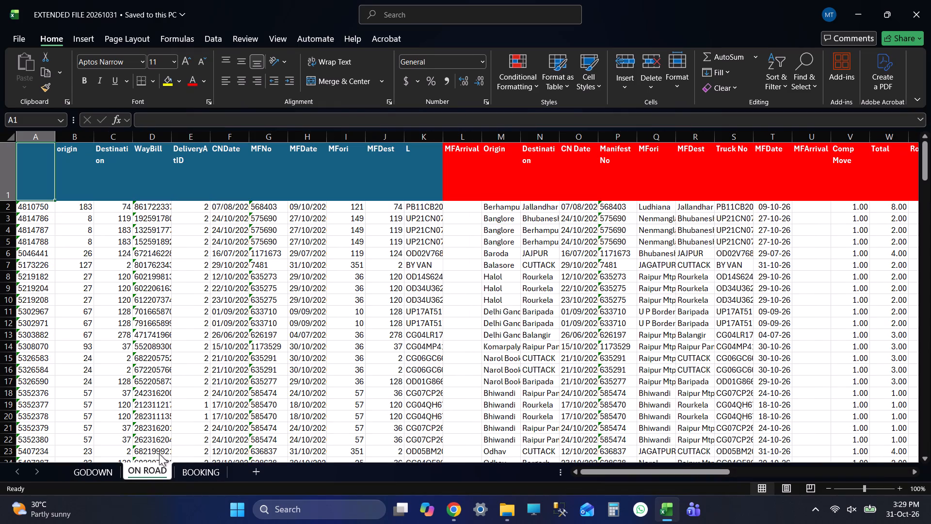
{"action": "left_click", "coordinate": [84, 140]}
{"action": "key", "text": "shift+Right"}
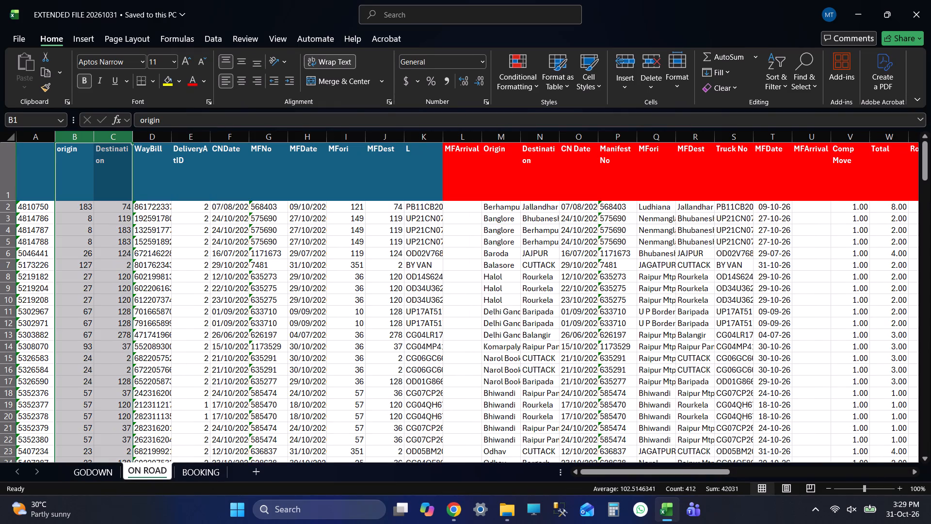
{"action": "key", "text": "ctrl+minus"}
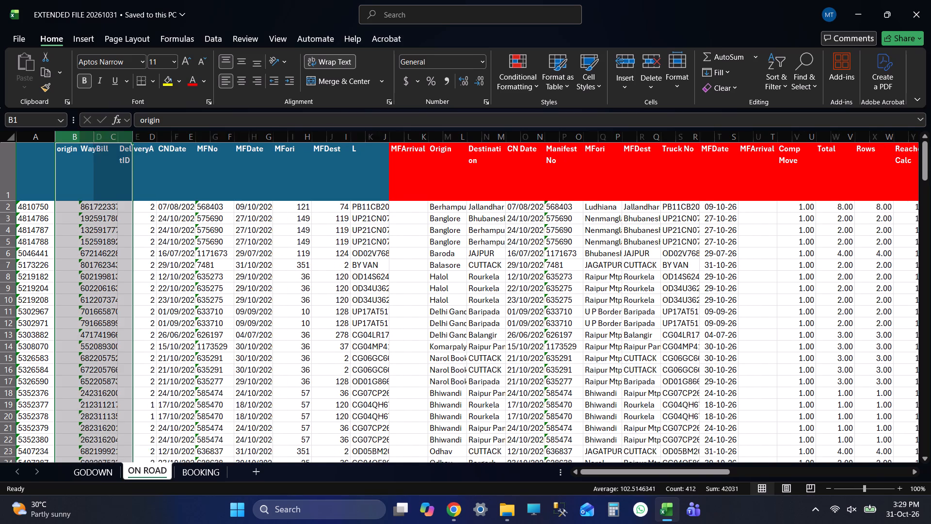
Delete the blue-headed columns from DeliveryAtID to L on the ON ROAD sheet.
{"action": "left_click", "coordinate": [108, 141]}
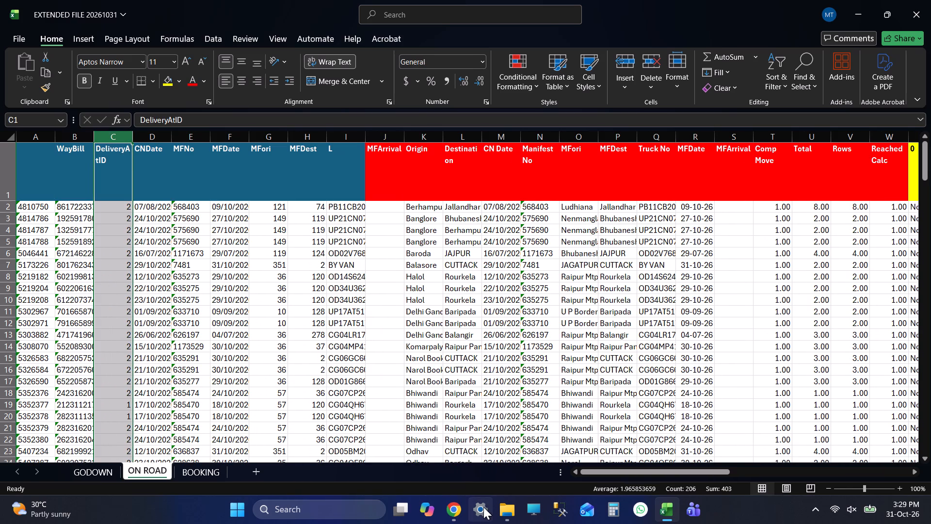
{"action": "key", "text": "shift+Right"}
{"action": "key", "text": "shift+Right"}
{"action": "key", "text": "shift+Right"}
{"action": "key", "text": "shift+Right"}
{"action": "key", "text": "shift+Right"}
{"action": "key", "text": "shift+Right"}
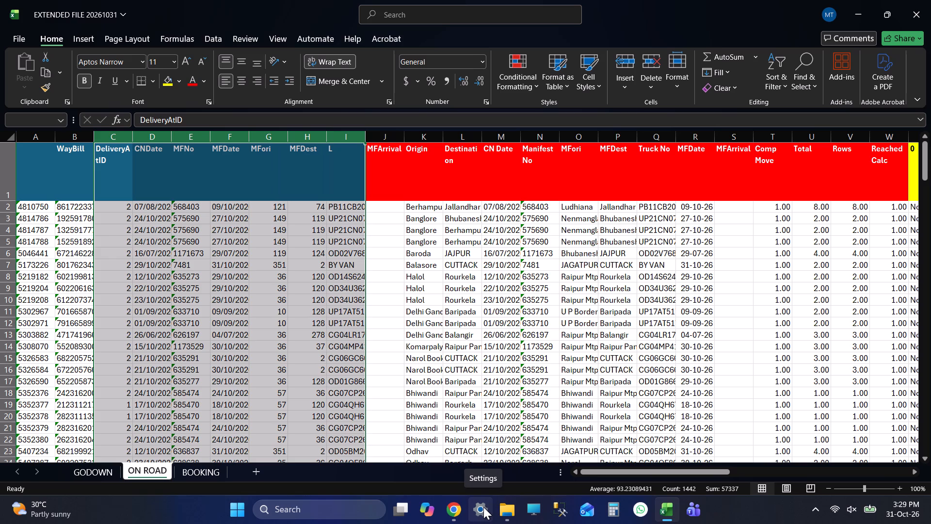
{"action": "key", "text": "ctrl+minus"}
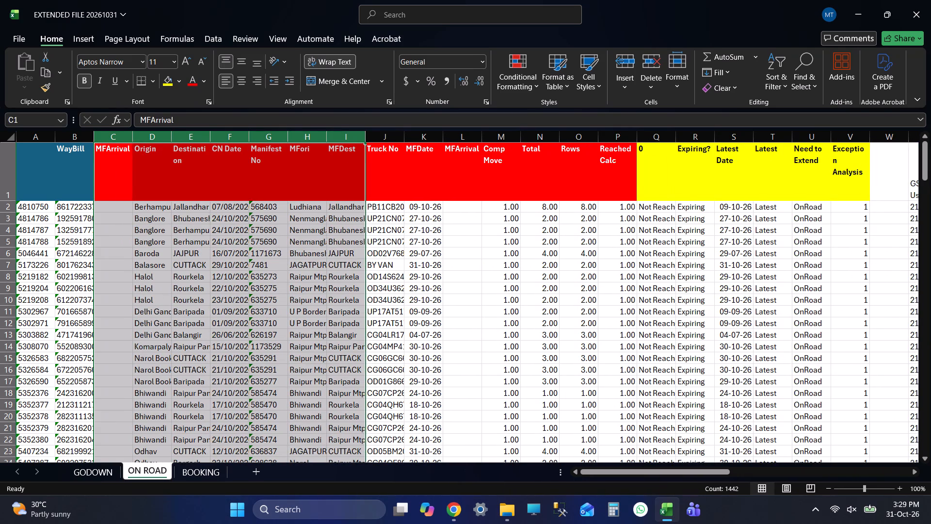
Delete the columns from Comp Move to Exception Analysis on the ON ROAD sheet.
{"action": "left_click", "coordinate": [492, 140]}
{"action": "key", "text": "ctrl+shift+Right"}
{"action": "key", "text": "ctrl+minus"}
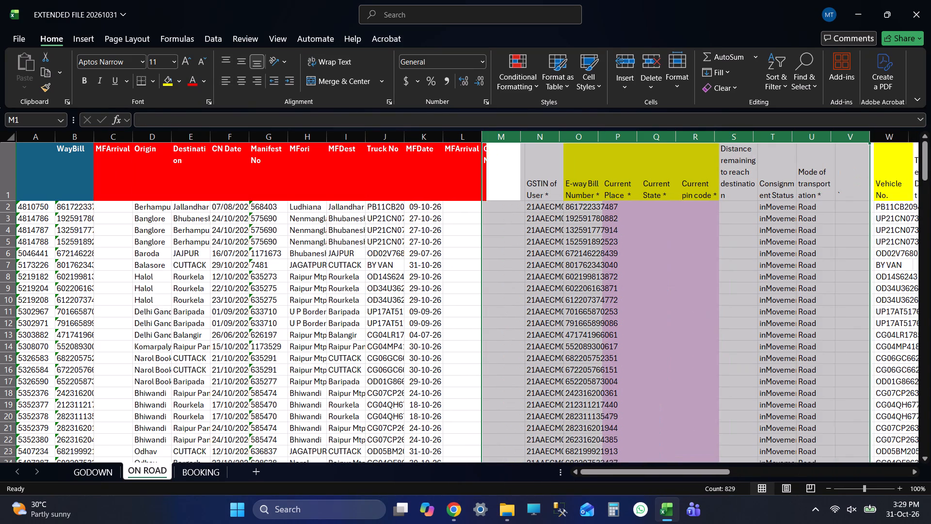
Narrow the second MFArrival column and the blank column beside it, L and M, to thin slivers.
{"action": "left_click", "coordinate": [463, 136]}
{"action": "key", "text": "shift+Right"}
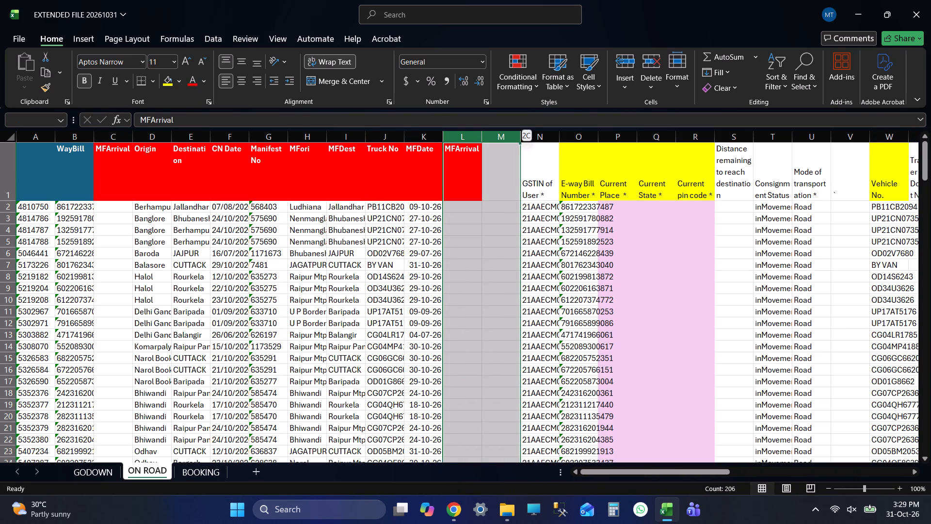
{"action": "left_click_drag", "start_coordinate": [521, 135], "coordinate": [485, 147]}
Auto-fit the widths of the GSTIN of User and E-way Bill Number columns.
{"action": "left_click", "coordinate": [477, 132]}
{"action": "key", "text": "shift+Right"}
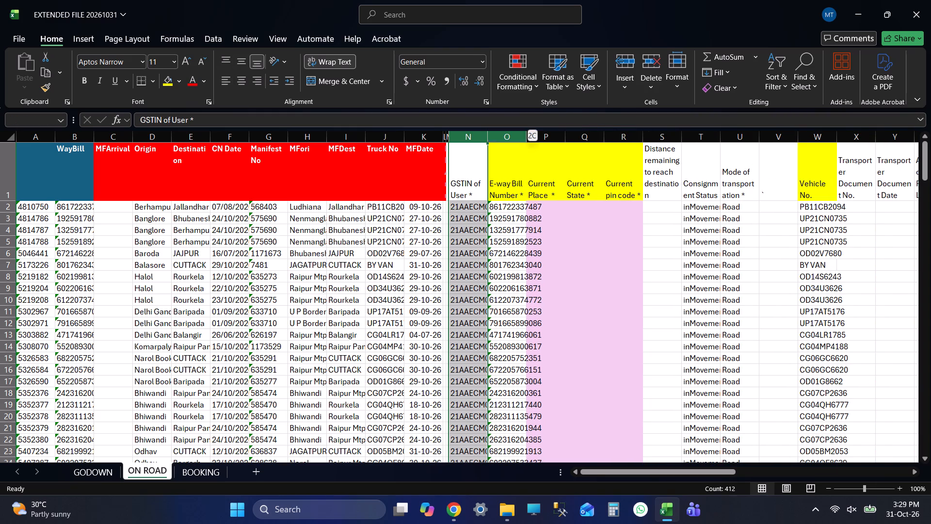
{"action": "double_click", "coordinate": [524, 137]}
Widen the Current Place, Current State and Current pin code columns equally so their headers fit on one line, and save the workbook.
{"action": "left_click", "coordinate": [600, 141]}
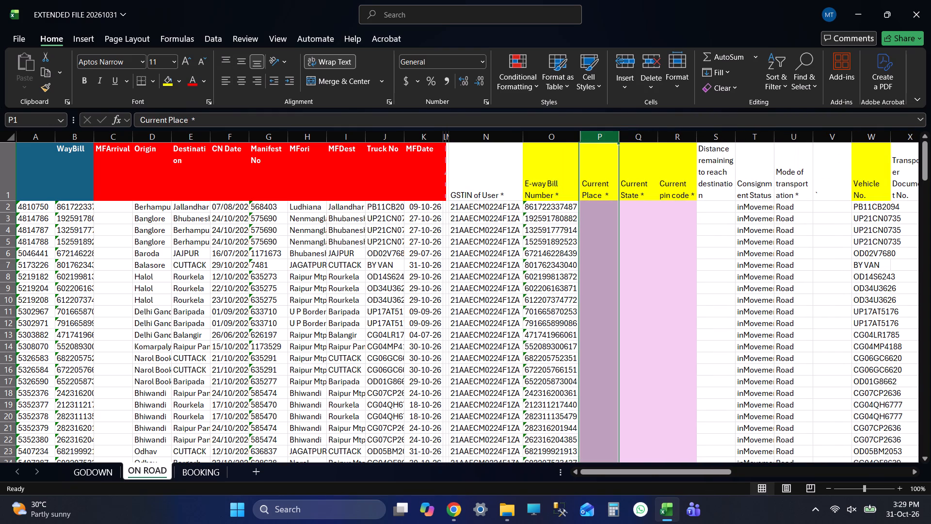
{"action": "key", "text": "shift+Right"}
{"action": "key", "text": "shift+Right"}
{"action": "left_click_drag", "start_coordinate": [695, 136], "coordinate": [731, 145]}
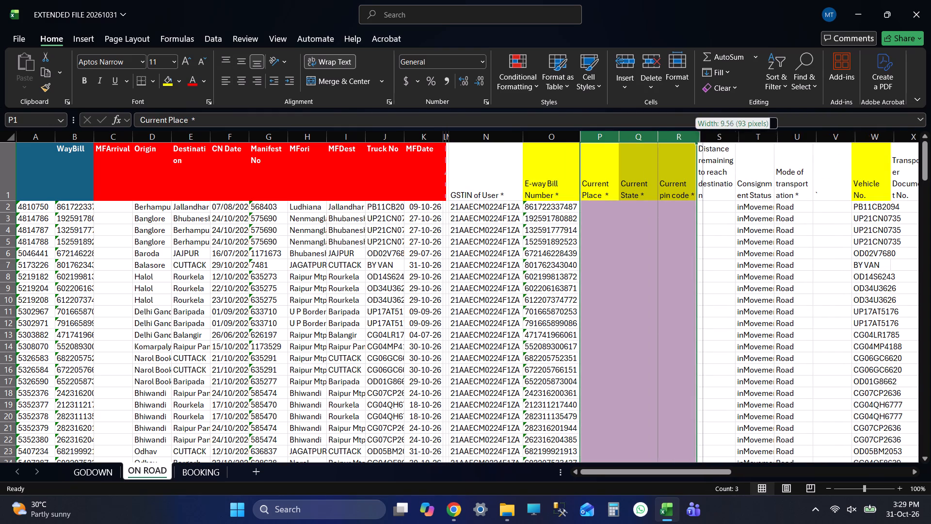
{"action": "left_click_drag", "start_coordinate": [731, 145], "coordinate": [749, 147]}
{"action": "left_click", "coordinate": [614, 205]}
{"action": "key", "text": "ctrl+s"}
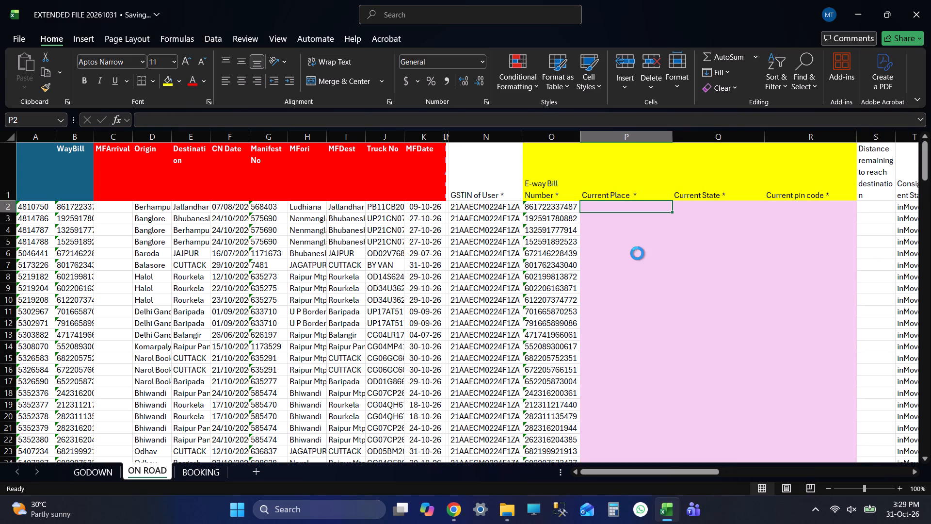
{"action": "key", "text": "ctrl+s"}
Auto-fit the widths of the MFori, MFDest and Truck No columns and save the workbook.
{"action": "left_click", "coordinate": [314, 134]}
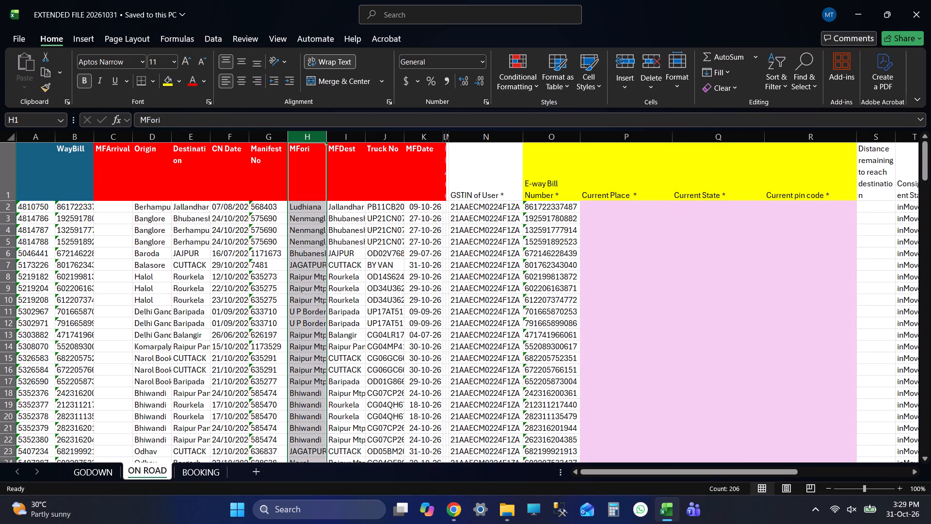
{"action": "key", "text": "shift+Right"}
{"action": "key", "text": "shift+Right"}
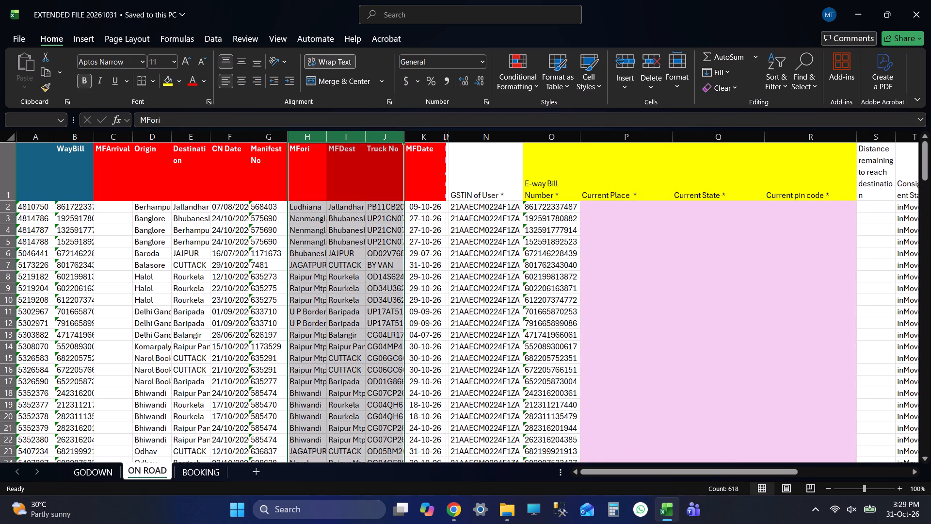
{"action": "double_click", "coordinate": [401, 136]}
{"action": "left_click", "coordinate": [696, 198]}
{"action": "left_click", "coordinate": [695, 211]}
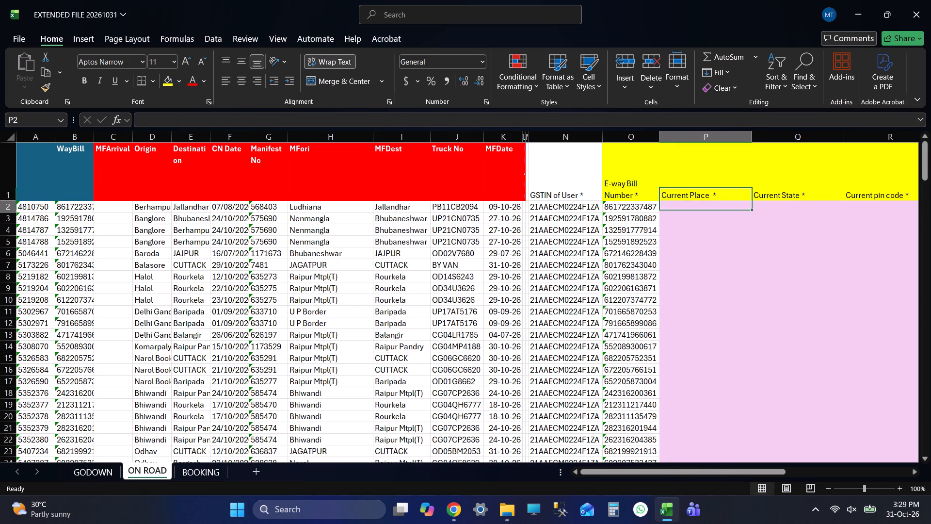
{"action": "key", "text": "ctrl+s"}
{"action": "key", "text": "Tab"}
{"action": "key", "text": "Tab"}
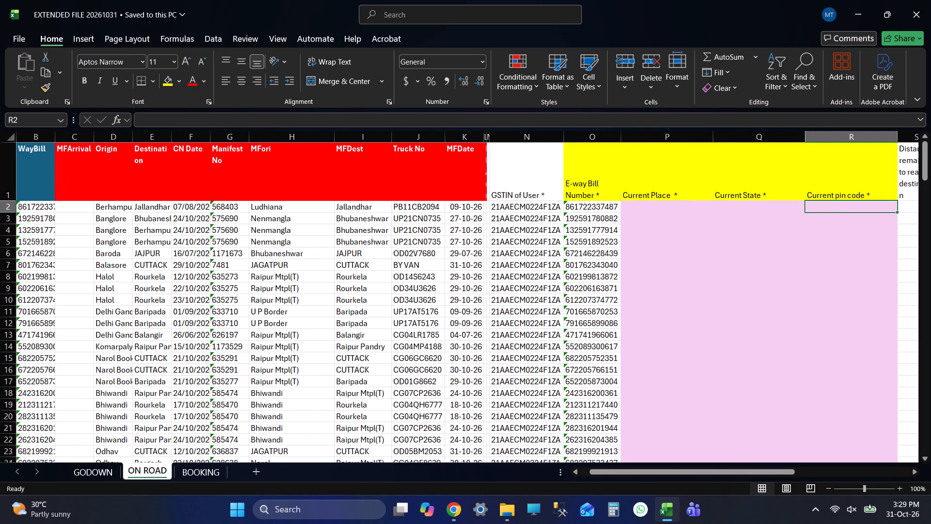
{"action": "key", "text": "shift+Tab"}
{"action": "key", "text": "shift+Tab"}
{"action": "key", "text": "ctrl+s"}
{"action": "key", "text": "ctrl+s"}
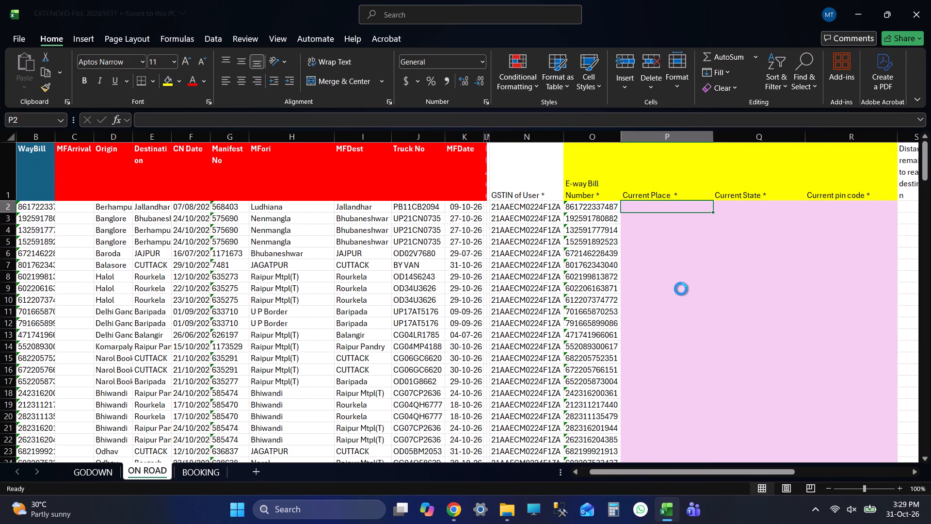
{"action": "key", "text": "ctrl+s"}
{"action": "key", "text": "ctrl+s"}
{"action": "key", "text": "ctrl+s"}
Sort the whole ON ROAD sheet by Truck No from A to Z, treating the first row as headers, and save the workbook.
{"action": "left_click", "coordinate": [7, 132]}
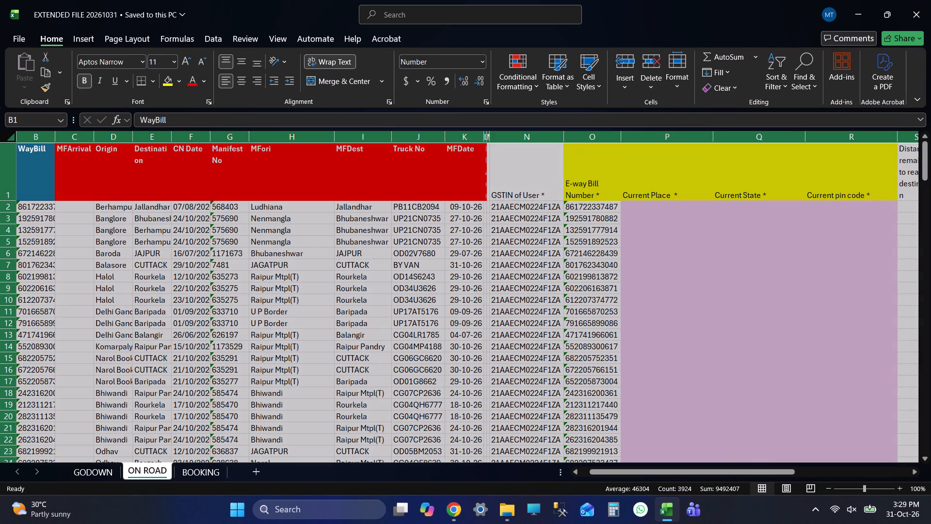
{"action": "left_click", "coordinate": [774, 78]}
{"action": "left_click", "coordinate": [794, 136]}
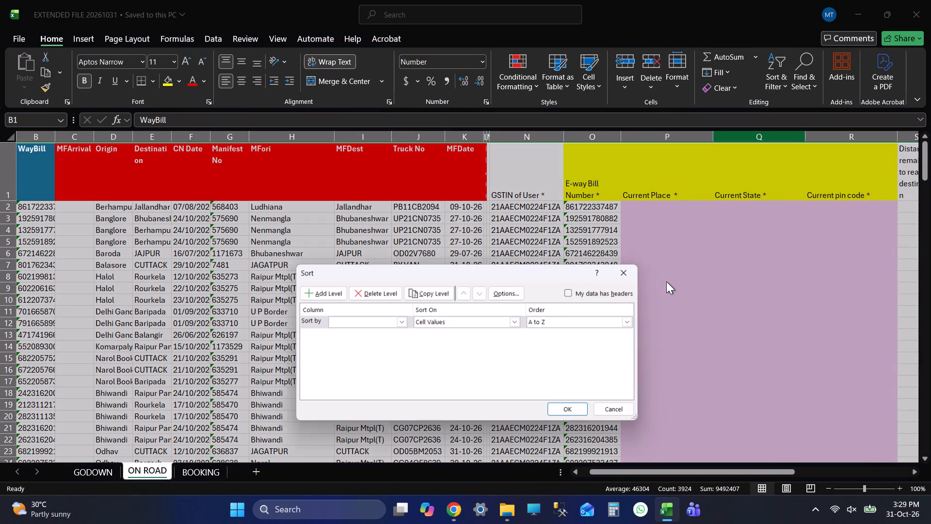
{"action": "left_click", "coordinate": [581, 292]}
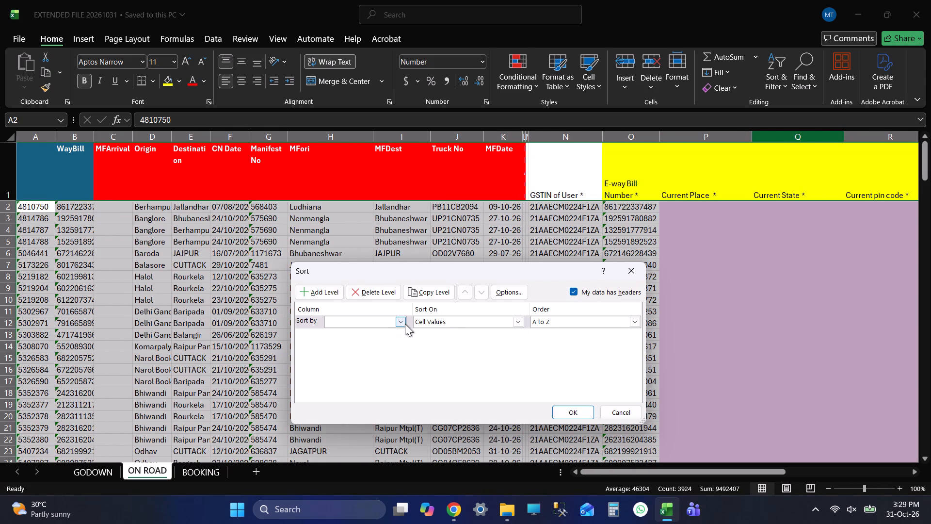
{"action": "left_click", "coordinate": [404, 318]}
{"action": "left_click", "coordinate": [378, 410]}
{"action": "left_click", "coordinate": [416, 375]}
{"action": "left_click", "coordinate": [560, 410]}
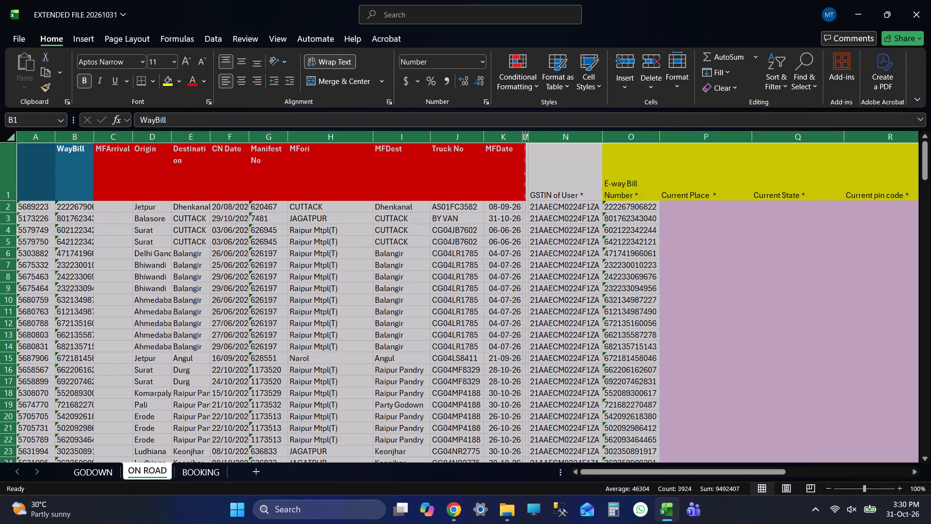
{"action": "left_click", "coordinate": [700, 207]}
{"action": "key", "text": "ctrl+s"}
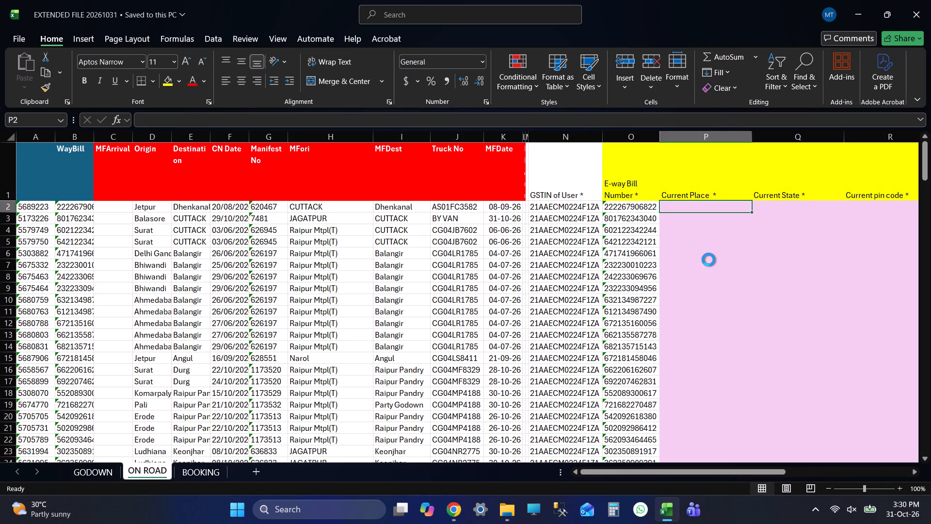
{"action": "key", "text": "ctrl+s"}
{"action": "key", "text": "ctrl+s"}
{"action": "key", "text": "ctrl+s"}
{"action": "key", "text": "ctrl+s"}
{"action": "key", "text": "ctrl+s"}
{"action": "key", "text": "Tab"}
{"action": "key", "text": "Tab"}
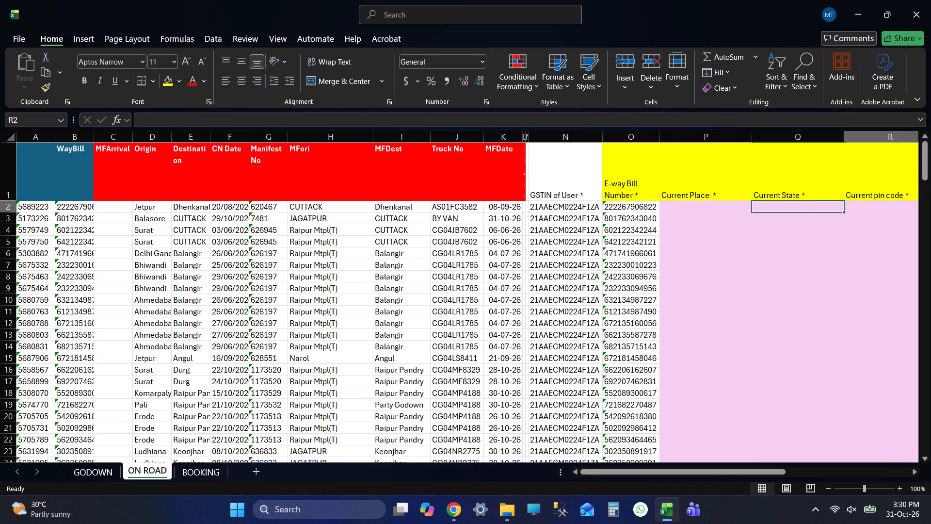
{"action": "key", "text": "shift+Tab"}
{"action": "key", "text": "shift+Tab"}
{"action": "key", "text": "ctrl+s"}
{"action": "key", "text": "ctrl+s"}
{"action": "key", "text": "ctrl+s"}
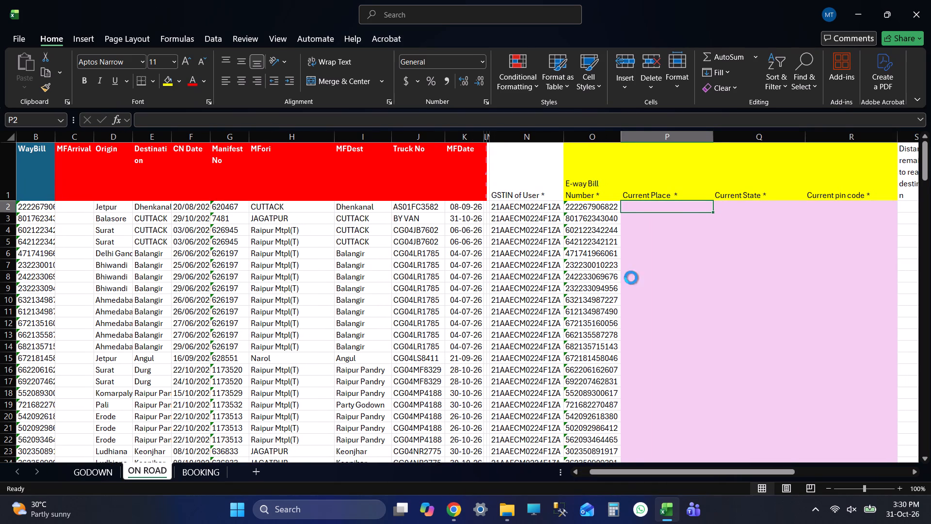
Copy the entire BY VAN row from the ON ROAD sheet into row 4 of the BOOKING sheet and save the workbook.
{"action": "left_click", "coordinate": [411, 216]}
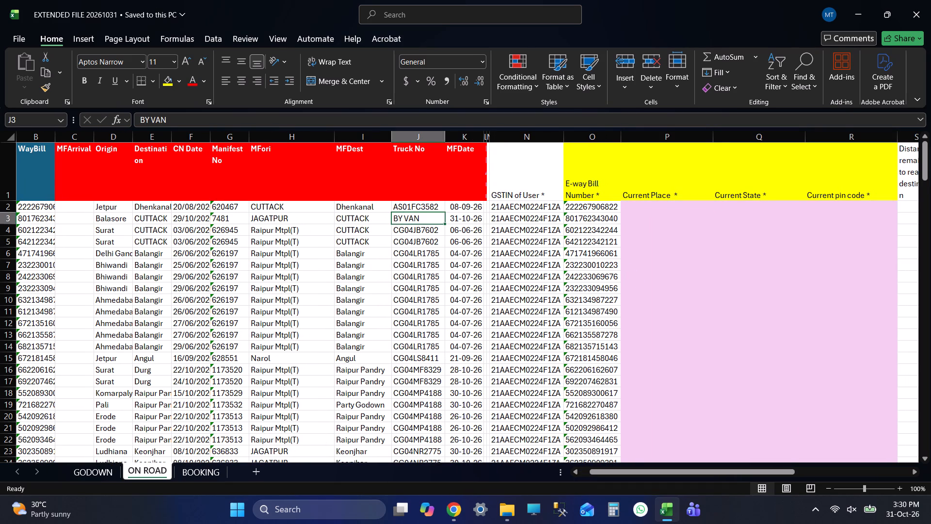
{"action": "left_click", "coordinate": [8, 219]}
{"action": "key", "text": "ctrl+c"}
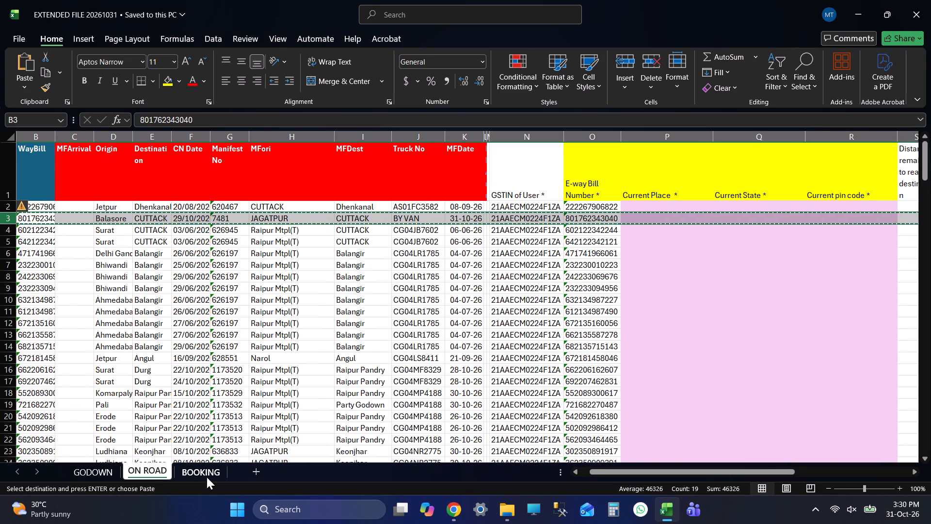
{"action": "left_click", "coordinate": [207, 477]}
{"action": "left_click", "coordinate": [54, 230]}
{"action": "key", "text": "ctrl+v"}
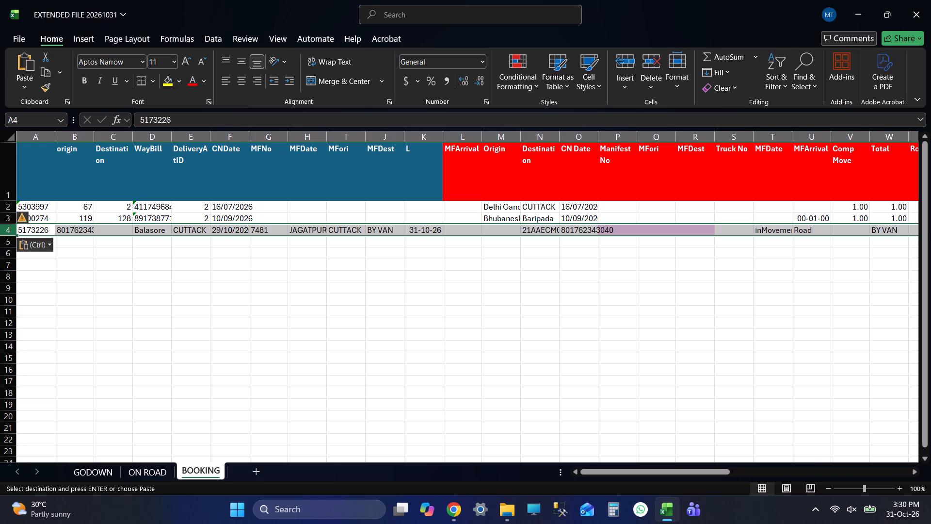
{"action": "left_click", "coordinate": [183, 315]}
{"action": "key", "text": "ctrl+s"}
Delete the BY VAN row from the ON ROAD sheet and save the workbook.
{"action": "left_click", "coordinate": [152, 462]}
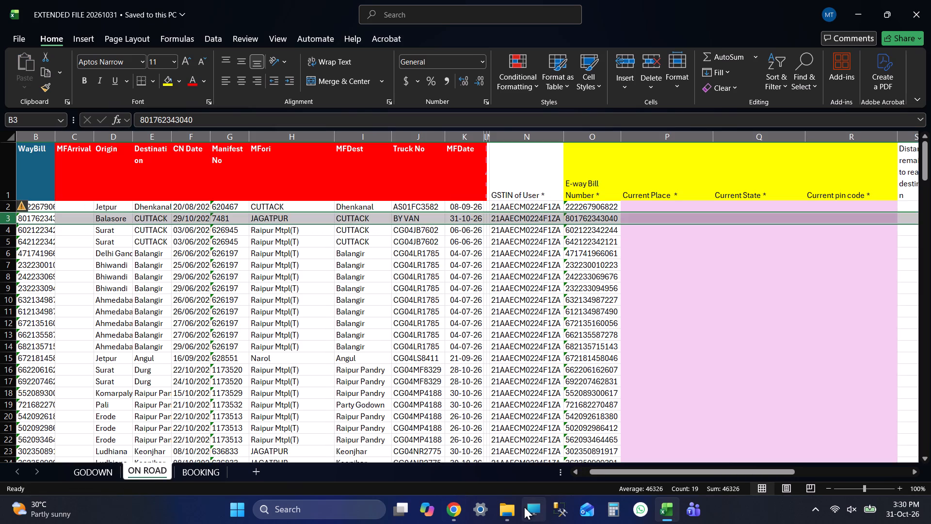
{"action": "key", "text": "ctrl+minus"}
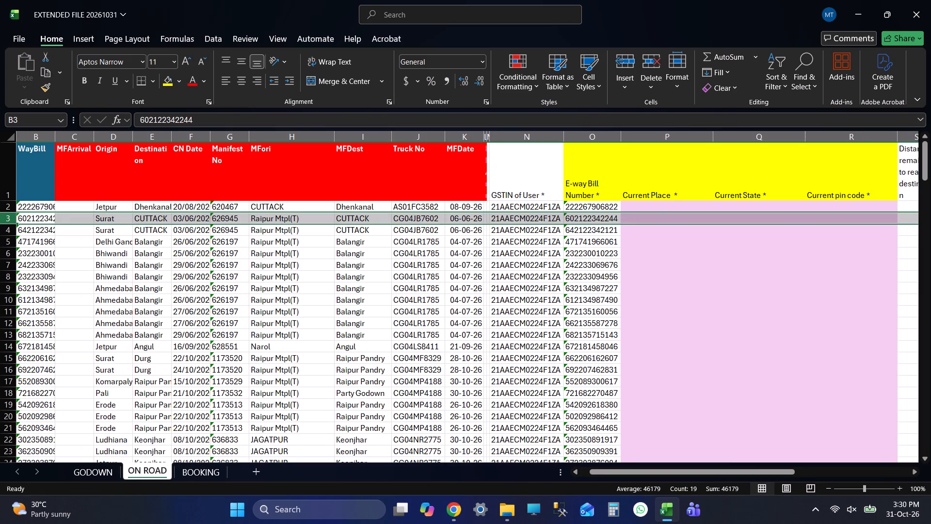
{"action": "left_click", "coordinate": [655, 211]}
{"action": "left_click", "coordinate": [649, 207]}
{"action": "key", "text": "ctrl+s"}
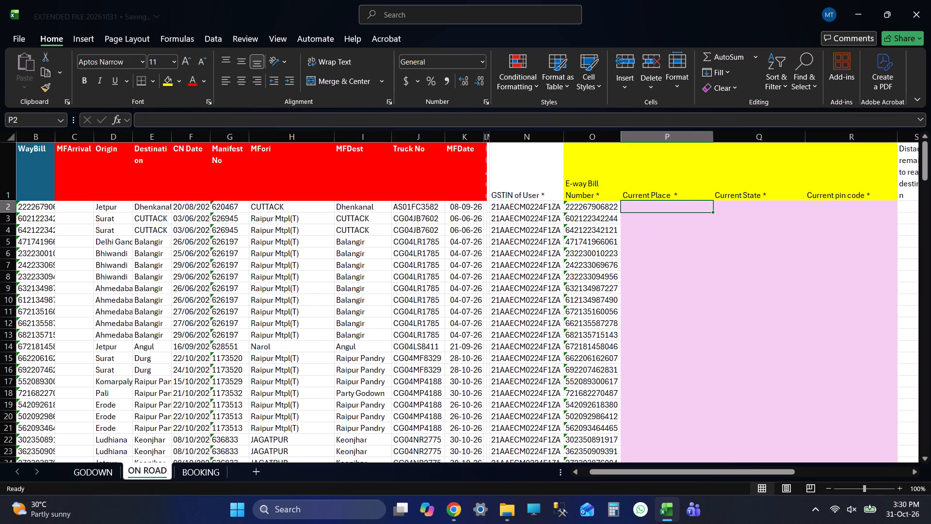
{"action": "key", "text": "ctrl+s"}
{"action": "key", "text": "ctrl+s"}
{"action": "key", "text": "ctrl+s"}
{"action": "key", "text": "ctrl+s"}
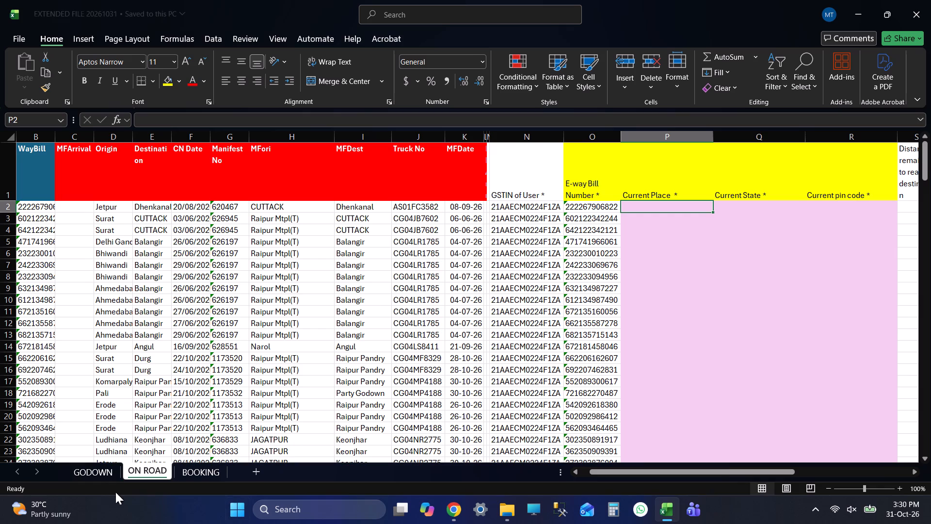
Search the GODOWN sheet for PAR.
{"action": "left_click", "coordinate": [101, 478]}
{"action": "key", "text": "ctrl+s"}
{"action": "key", "text": "ctrl+s"}
{"action": "key", "text": "ctrl+s"}
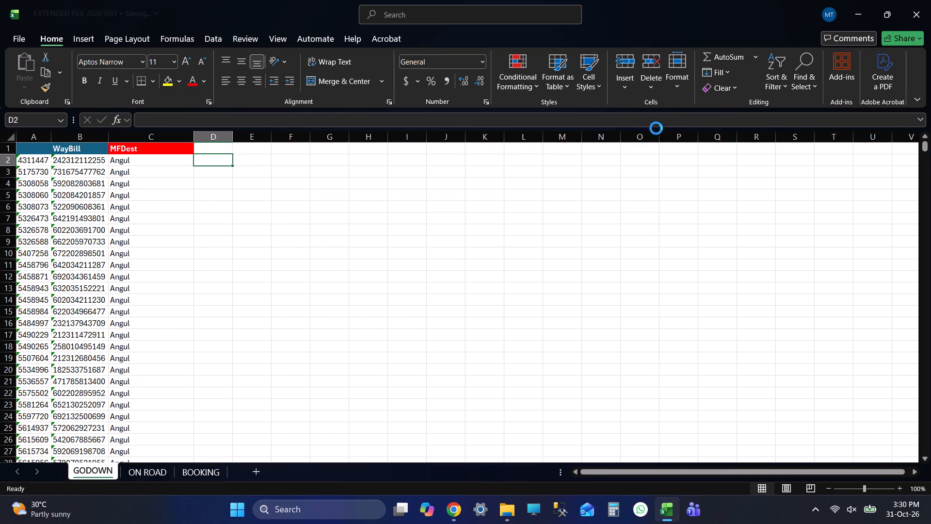
{"action": "left_click", "coordinate": [527, 298]}
{"action": "key", "text": "ctrl+f"}
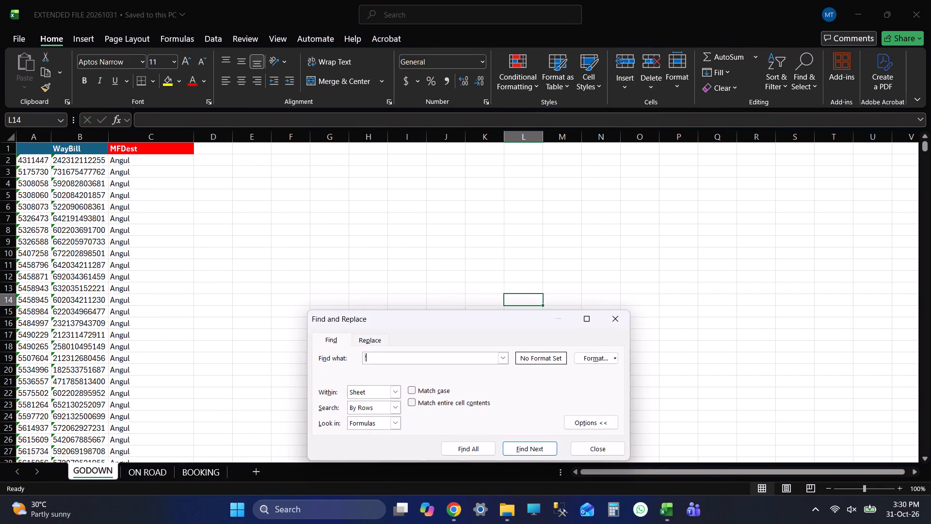
{"action": "type", "text": "PAR"}
{"action": "key", "text": "Return"}
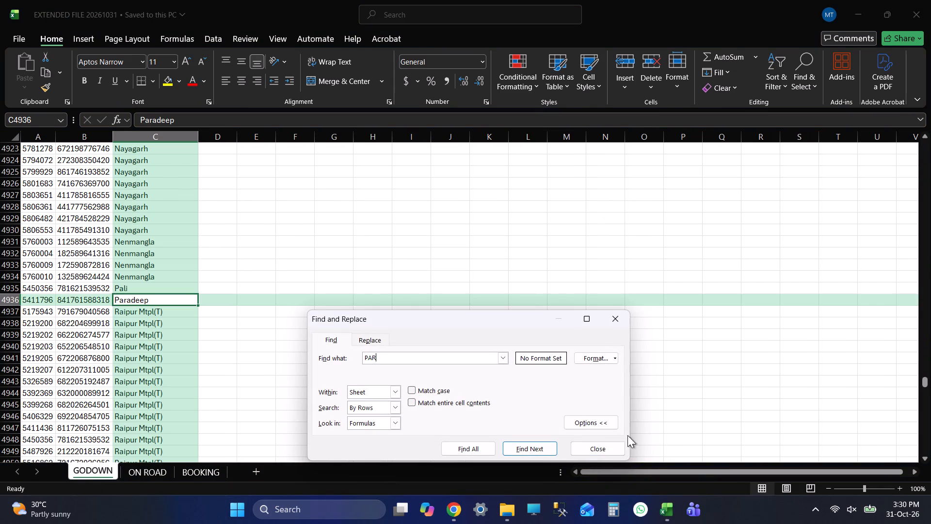
{"action": "left_click", "coordinate": [612, 443]}
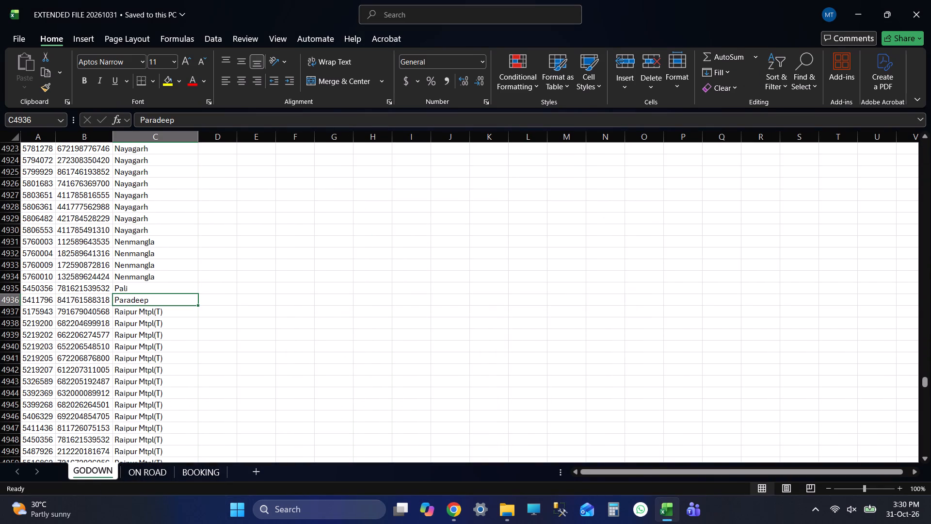
Return to the top of the GODOWN list, select cell D2 beside the first MFDest entry, and save the workbook.
{"action": "left_click", "coordinate": [307, 237]}
{"action": "key", "text": "ctrl+Up"}
{"action": "key", "text": "Up"}
{"action": "key", "text": "Up"}
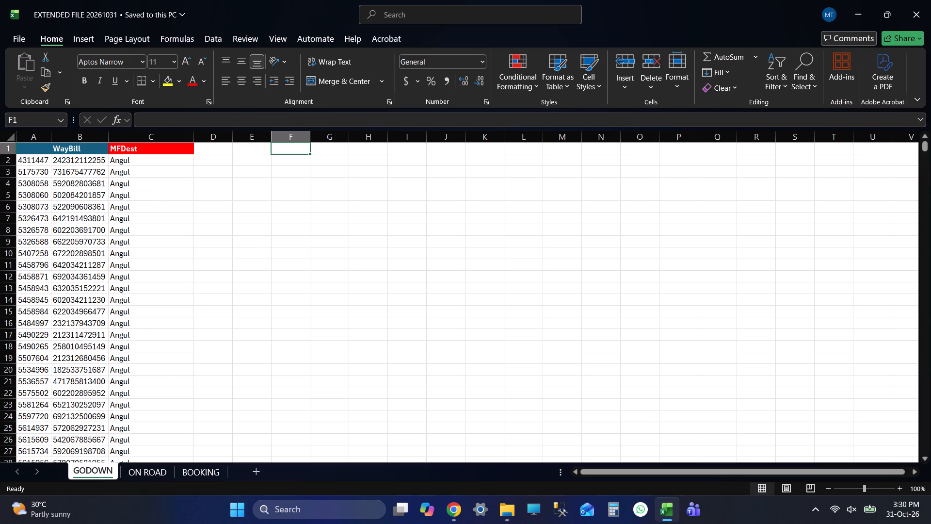
{"action": "key", "text": "Left"}
{"action": "key", "text": "Left"}
{"action": "key", "text": "Left"}
{"action": "key", "text": "Up"}
{"action": "key", "text": "Up"}
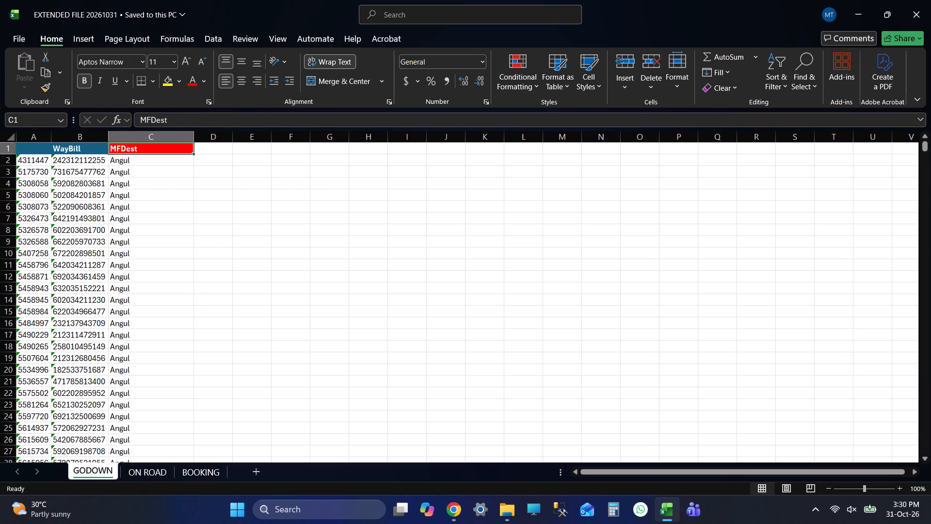
{"action": "key", "text": "Up"}
{"action": "key", "text": "ctrl+s"}
{"action": "key", "text": "Down"}
{"action": "key", "text": "Right"}
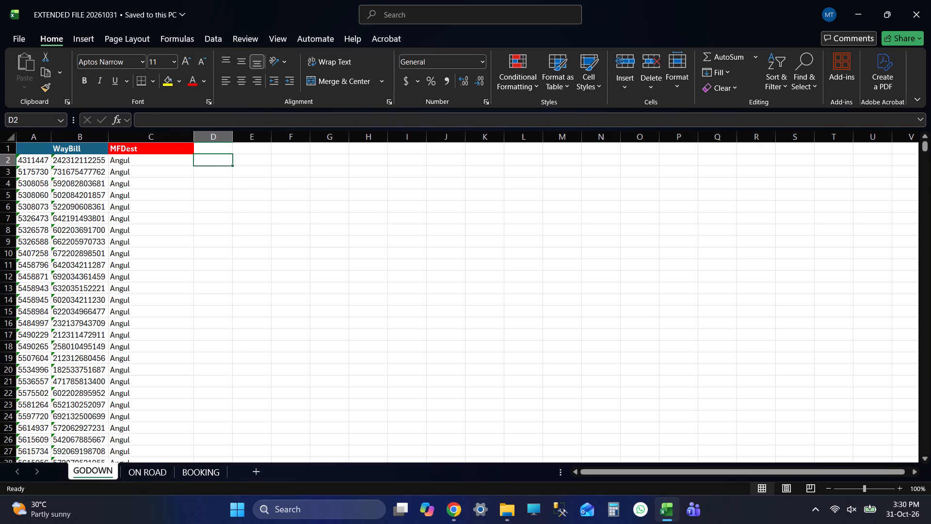
{"action": "key", "text": "ctrl+s"}
{"action": "key", "text": "ctrl+s"}
{"action": "key", "text": "ctrl+s"}
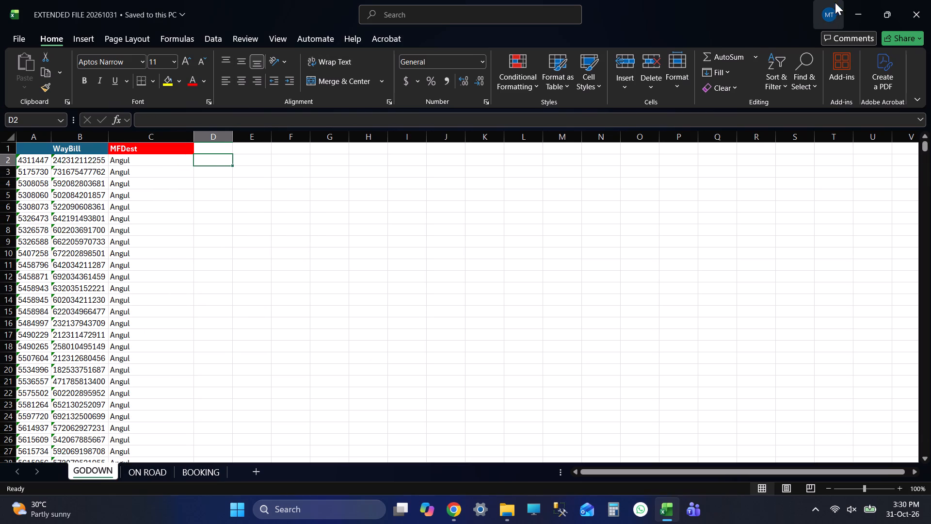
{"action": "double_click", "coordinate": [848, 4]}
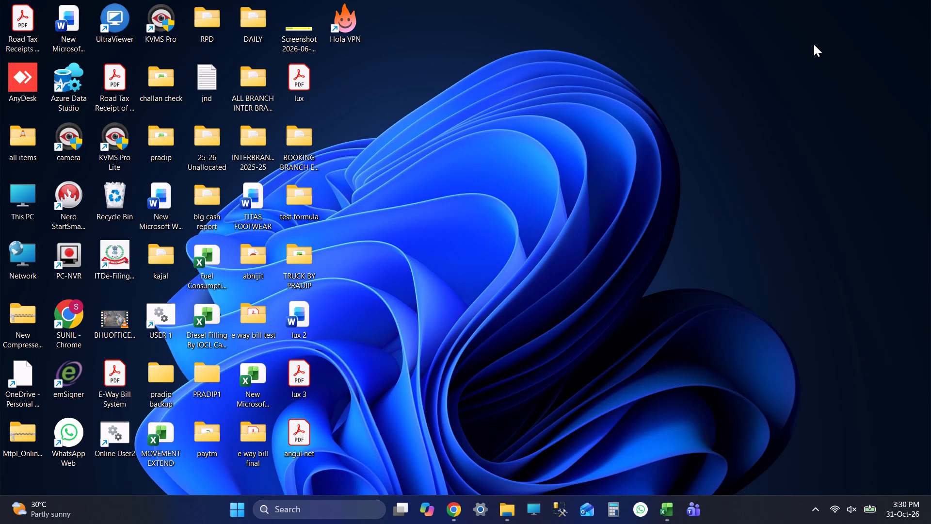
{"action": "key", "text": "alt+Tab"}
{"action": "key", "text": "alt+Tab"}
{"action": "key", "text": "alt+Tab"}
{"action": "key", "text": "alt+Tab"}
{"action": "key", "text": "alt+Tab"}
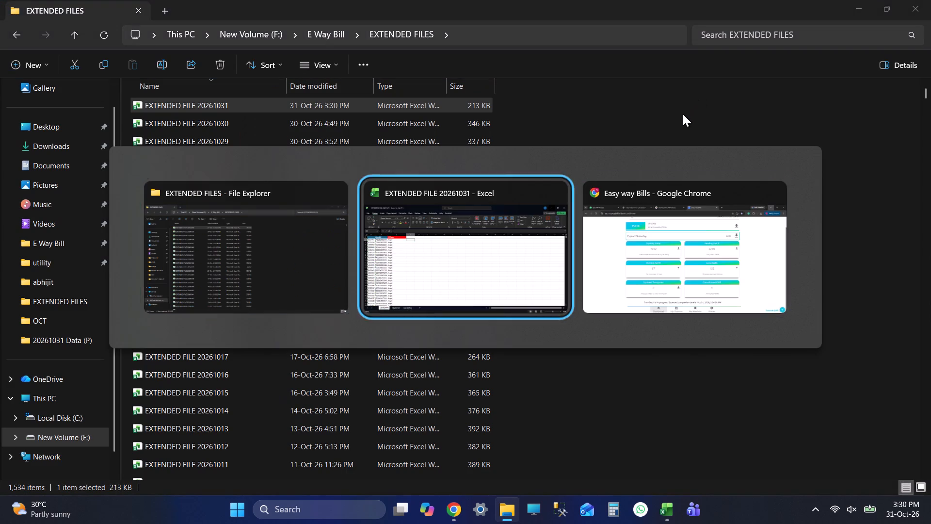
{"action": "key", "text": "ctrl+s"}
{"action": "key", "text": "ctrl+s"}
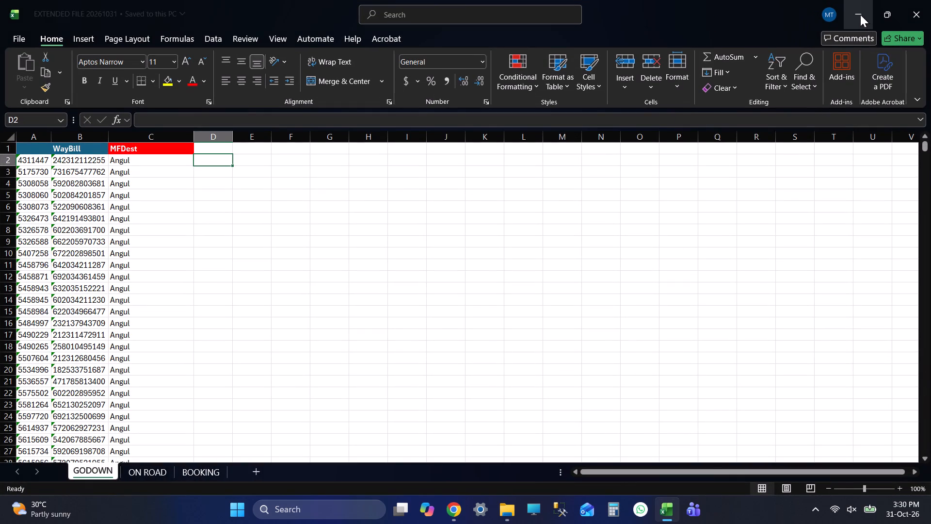
Open the FINAL FORMULA (UPDATED) text file from the test formula folder on the desktop and maximize its window.
{"action": "double_click", "coordinate": [860, 15]}
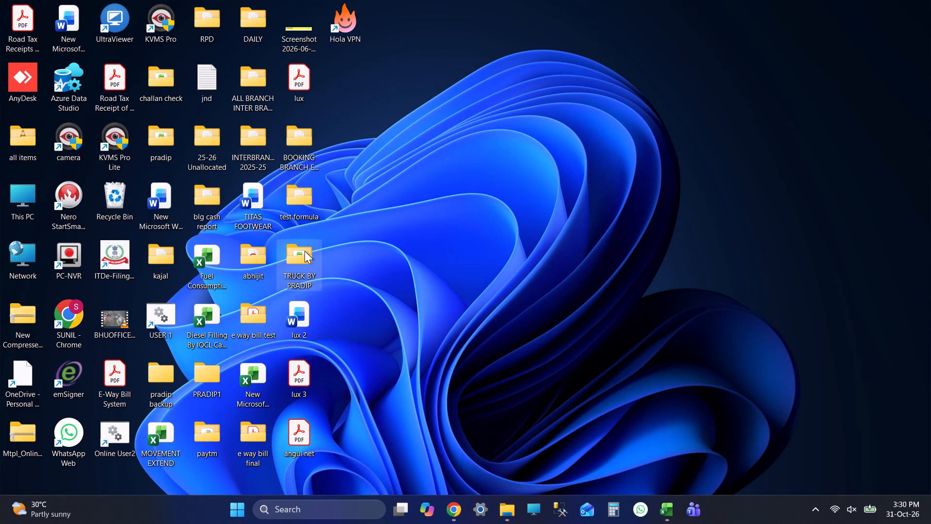
{"action": "double_click", "coordinate": [305, 251]}
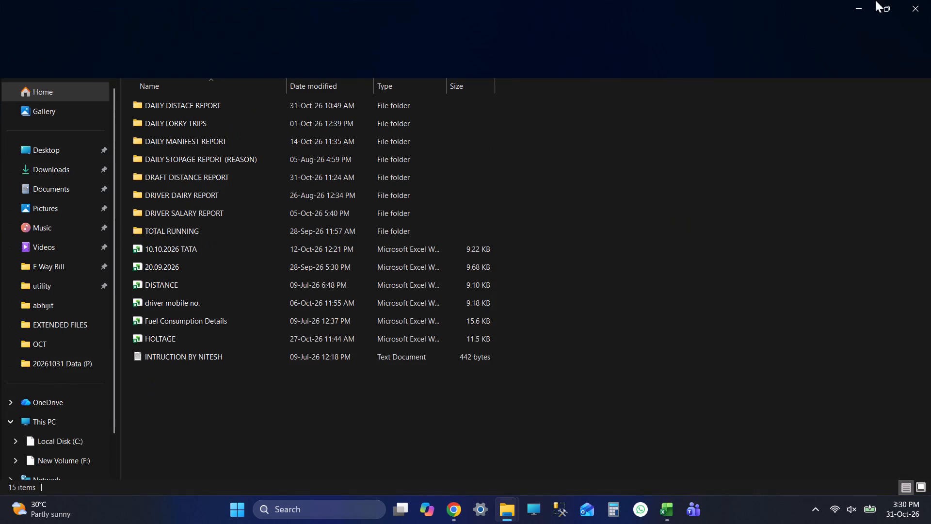
{"action": "left_click", "coordinate": [930, 0]}
{"action": "double_click", "coordinate": [303, 211]}
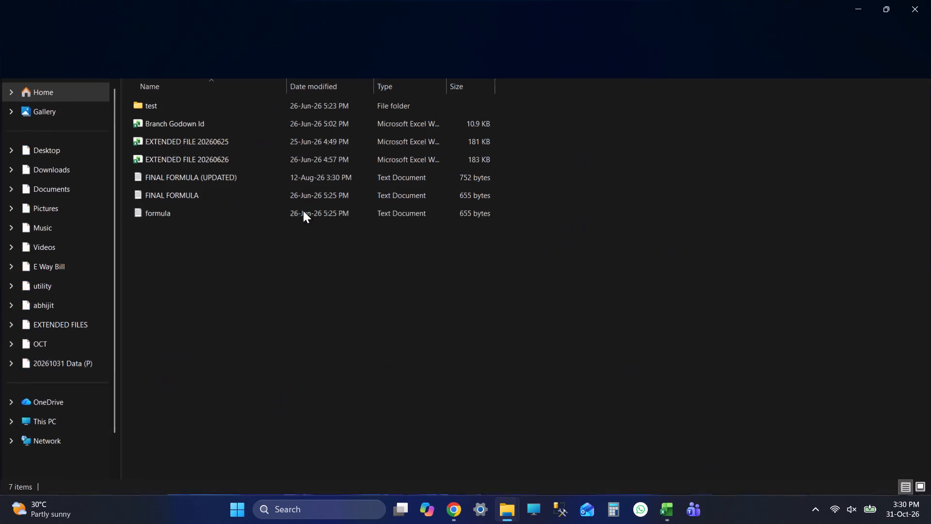
{"action": "double_click", "coordinate": [196, 175]}
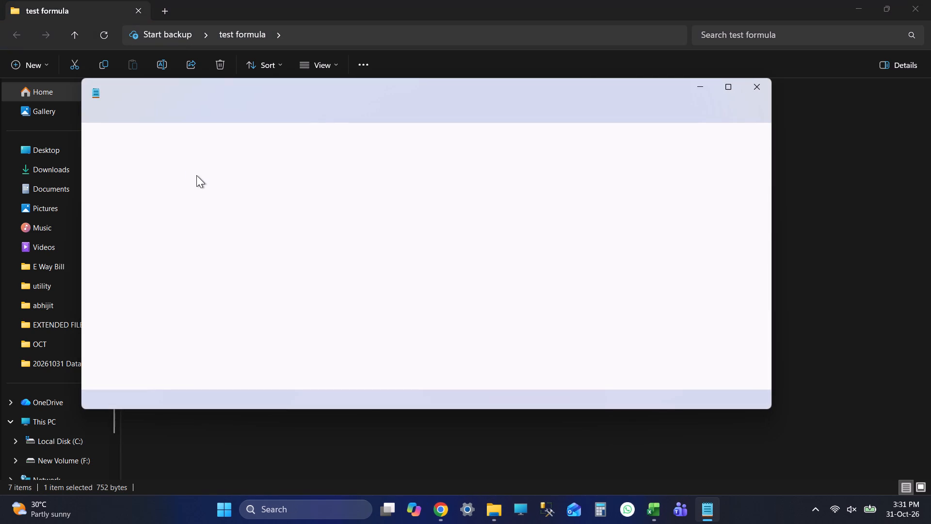
{"action": "left_click", "coordinate": [726, 86]}
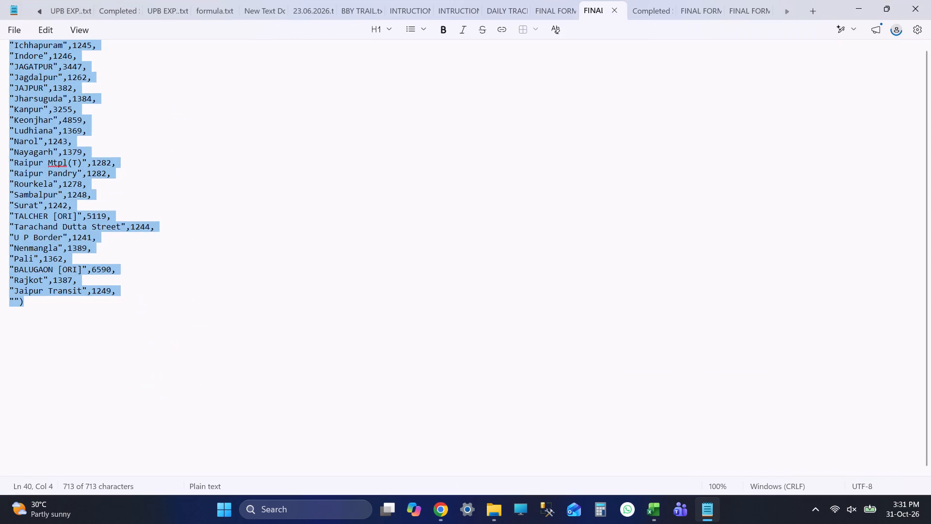
Copy the entire formula text from FINAL FORMULA (UPDATED) and close the test formula folder window.
{"action": "scroll", "coordinate": [499, 232], "scroll_direction": "up", "scroll_amount": 12}
{"action": "key", "text": "ctrl+a"}
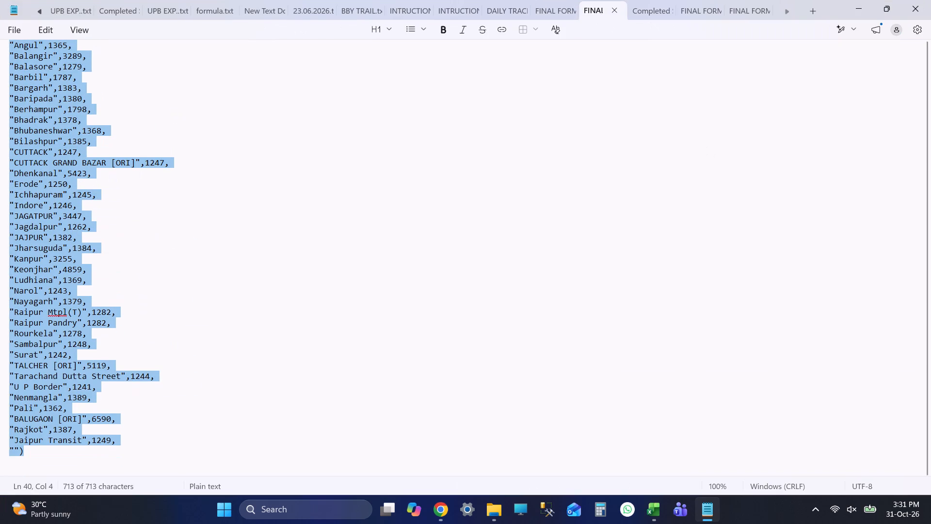
{"action": "key", "text": "ctrl+c"}
{"action": "key", "text": "ctrl+c"}
{"action": "key", "text": "ctrl+c"}
{"action": "key", "text": "ctrl+c"}
{"action": "key", "text": "ctrl+c"}
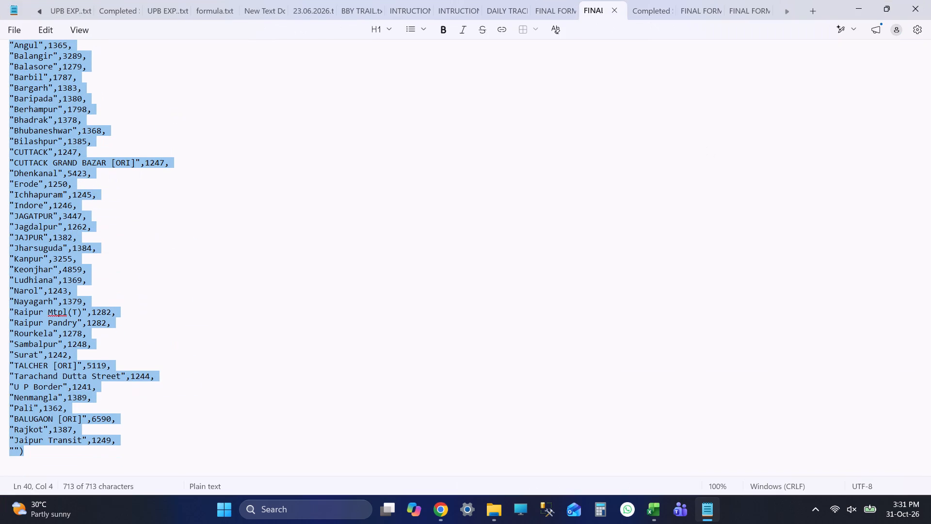
{"action": "key", "text": "ctrl+c"}
{"action": "key", "text": "ctrl+c"}
{"action": "key", "text": "ctrl+c"}
{"action": "key", "text": "ctrl+c"}
{"action": "key", "text": "ctrl+c"}
{"action": "key", "text": "ctrl+c"}
{"action": "key", "text": "alt+Tab"}
{"action": "left_click", "coordinate": [930, 0]}
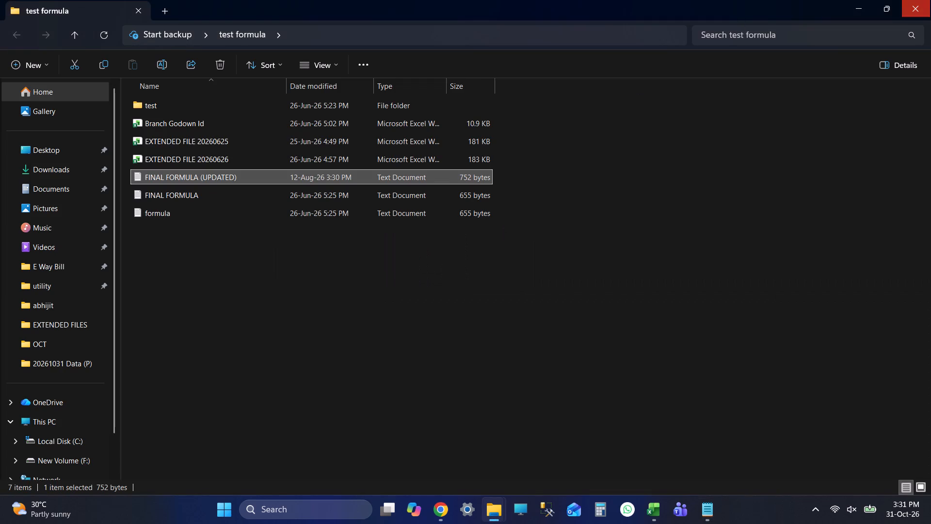
{"action": "key", "text": "ctrl+a"}
{"action": "key", "text": "ctrl+c"}
{"action": "key", "text": "ctrl+c"}
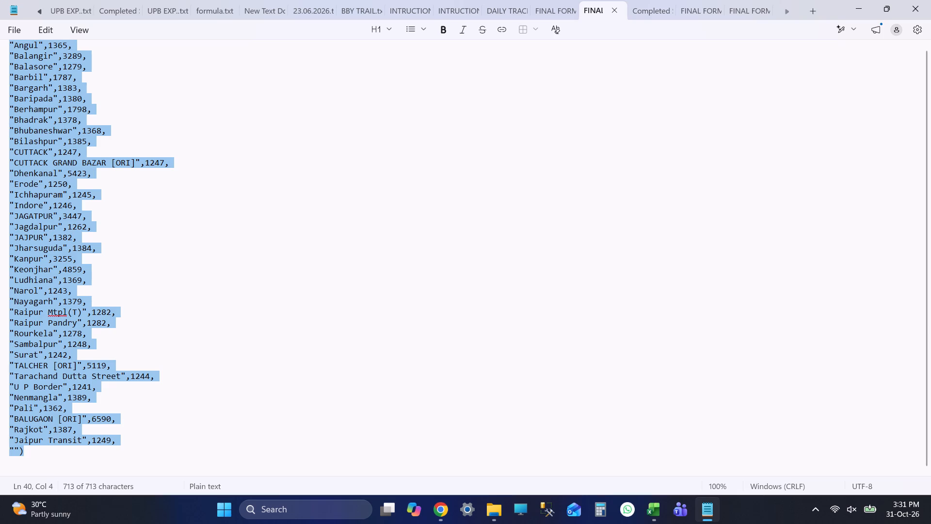
Switch back to the EXTENDED FILE 20261031 workbook and enter the copied SWITCH formula in cell D2 of the GODOWN sheet.
{"action": "key", "text": "alt+Tab"}
{"action": "key", "text": "alt+Tab"}
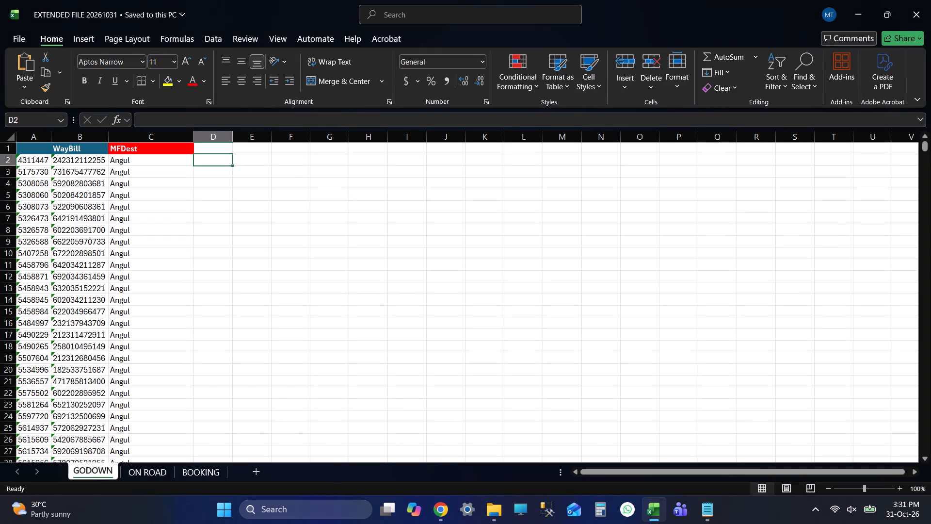
{"action": "key", "text": "F2"}
{"action": "key", "text": "ctrl+v"}
{"action": "key", "text": "Return"}
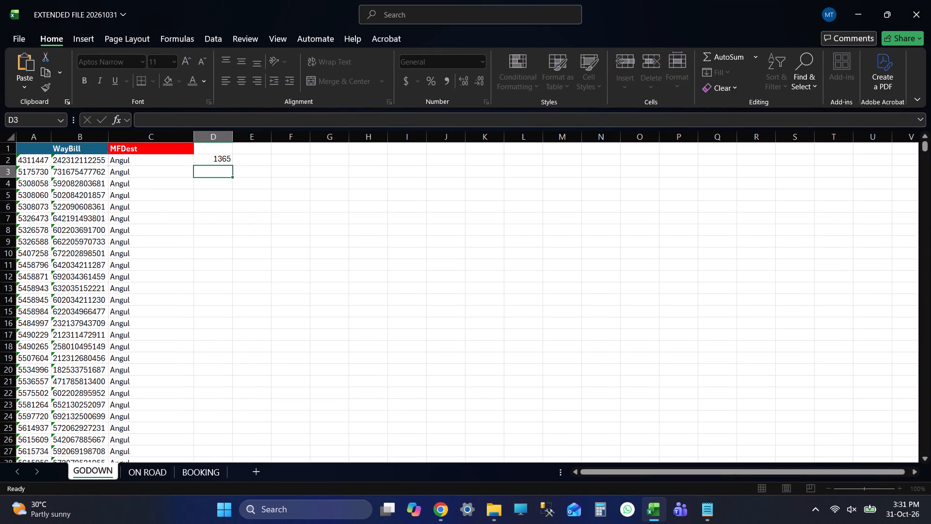
Fill the SWITCH formula from D2 down the whole GODOWN list and save the workbook.
{"action": "left_click", "coordinate": [217, 157]}
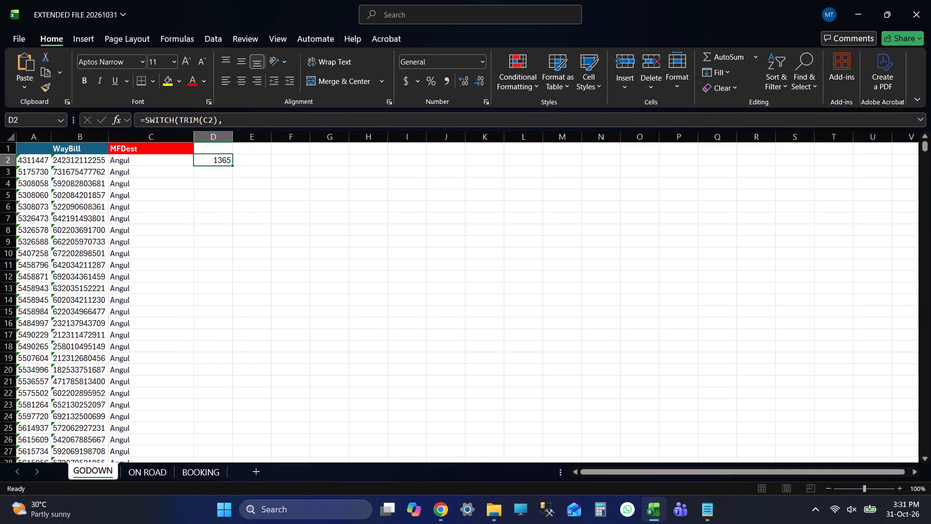
{"action": "double_click", "coordinate": [234, 166]}
{"action": "left_click", "coordinate": [302, 191]}
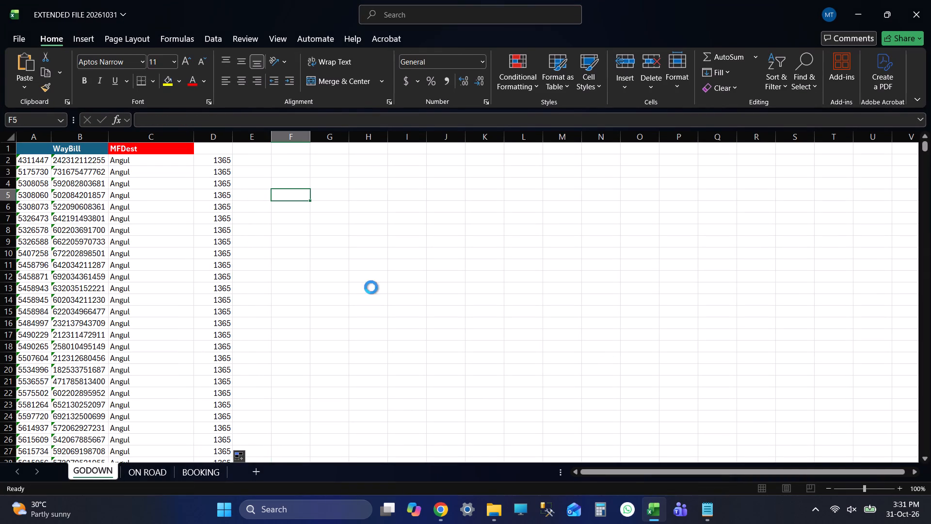
{"action": "key", "text": "ctrl+s"}
Check that the formula column reaches the last row of the GODOWN list, and save the workbook.
{"action": "left_click", "coordinate": [217, 189]}
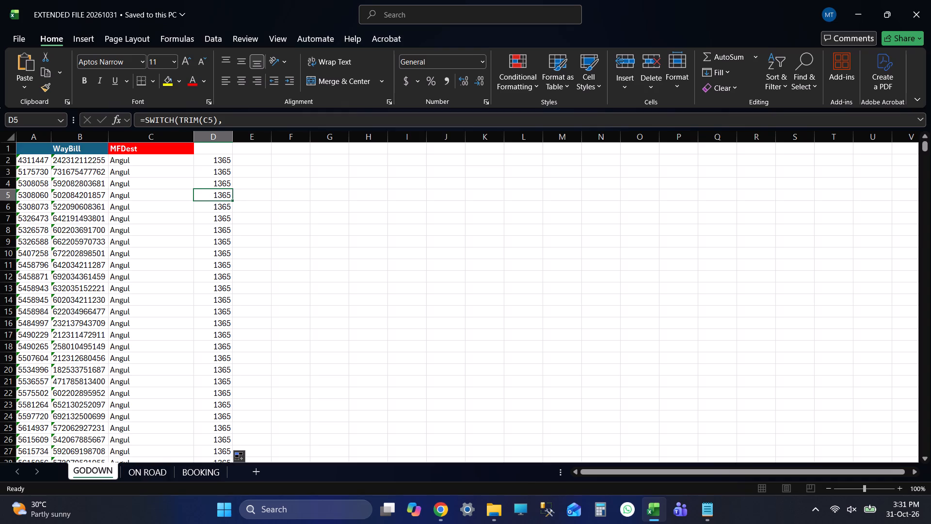
{"action": "key", "text": "ctrl+Down"}
{"action": "key", "text": "Down"}
{"action": "key", "text": "Down"}
{"action": "key", "text": "Down"}
{"action": "key", "text": "Down"}
{"action": "key", "text": "Down"}
{"action": "key", "text": "ctrl+Up"}
{"action": "key", "text": "ctrl+s"}
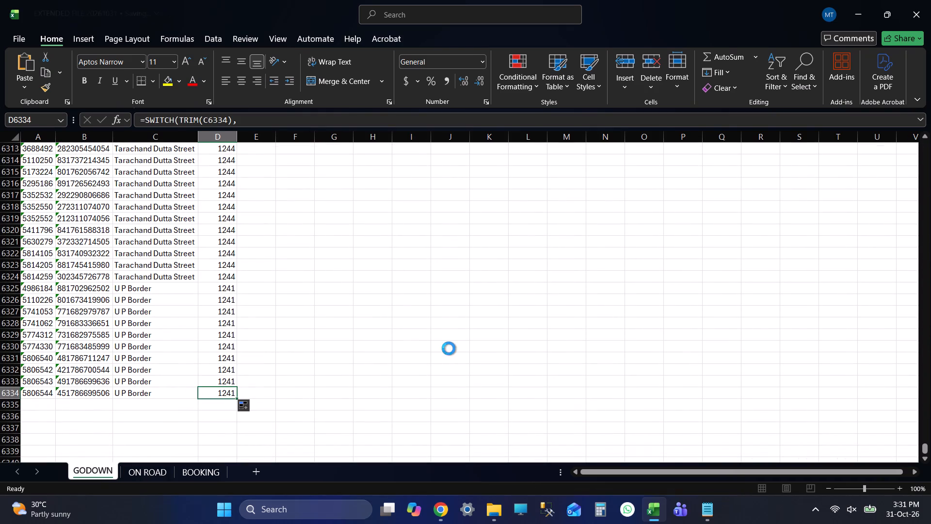
{"action": "key", "text": "ctrl+s"}
{"action": "key", "text": "ctrl+s"}
{"action": "key", "text": "ctrl+s"}
{"action": "key", "text": "ctrl+s"}
Check the top and bottom ends of the code column in the GODOWN sheet and save the workbook.
{"action": "key", "text": "ctrl+Up"}
{"action": "key", "text": "Up"}
{"action": "key", "text": "Up"}
{"action": "key", "text": "Up"}
{"action": "key", "text": "ctrl+s"}
{"action": "key", "text": "ctrl+s"}
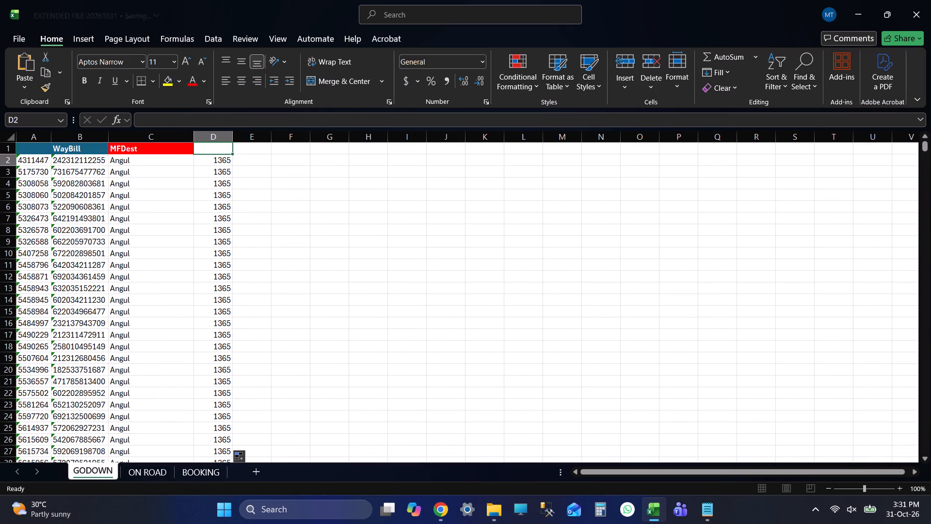
{"action": "key", "text": "Down"}
{"action": "key", "text": "Down"}
{"action": "key", "text": "ctrl+Down"}
{"action": "key", "text": "Down"}
{"action": "key", "text": "Down"}
{"action": "key", "text": "Down"}
{"action": "key", "text": "Down"}
{"action": "key", "text": "Down"}
{"action": "key", "text": "Down"}
{"action": "key", "text": "Down"}
{"action": "key", "text": "Down"}
{"action": "key", "text": "Down"}
{"action": "key", "text": "Down"}
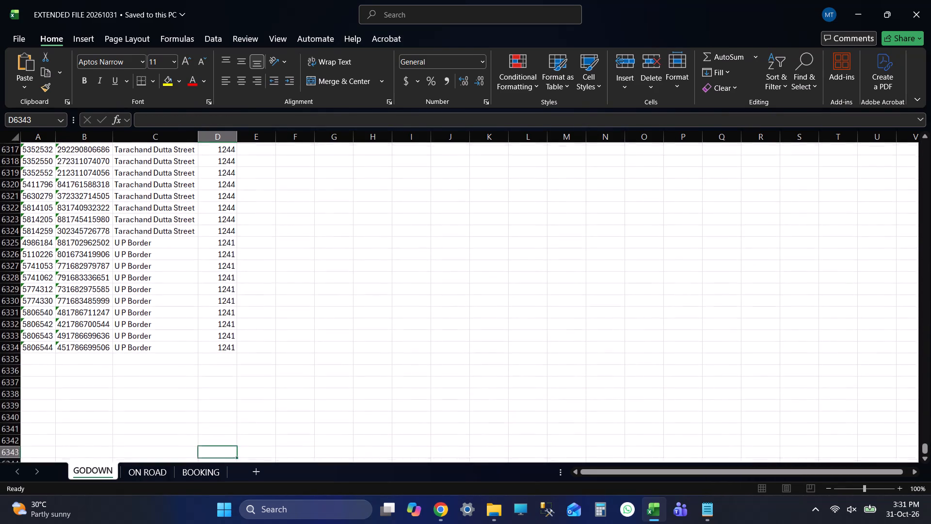
{"action": "key", "text": "ctrl+Up"}
{"action": "key", "text": "ctrl+s"}
{"action": "key", "text": "ctrl+s"}
{"action": "key", "text": "ctrl+s"}
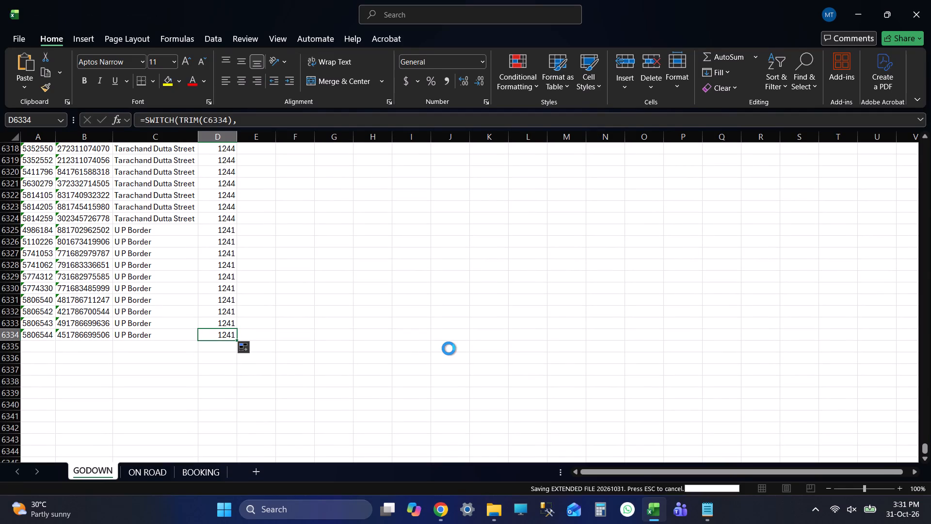
{"action": "key", "text": "ctrl+s"}
{"action": "key", "text": "ctrl+s"}
{"action": "key", "text": "ctrl+s"}
{"action": "key", "text": "ctrl+s"}
{"action": "key", "text": "ctrl+s"}
{"action": "key", "text": "ctrl+s"}
{"action": "key", "text": "ctrl+s"}
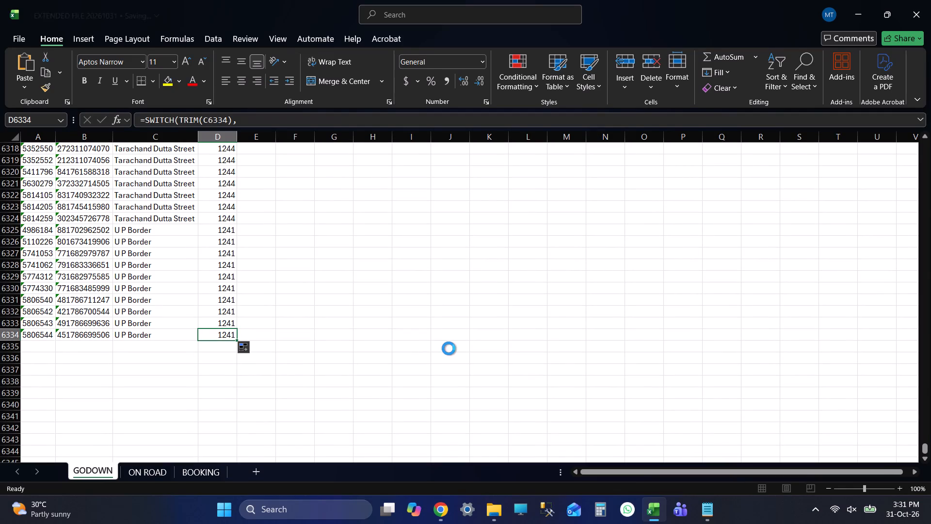
{"action": "key", "text": "ctrl+s"}
Recheck the destination code column from the first to the last GODOWN row, return to the header row and save.
{"action": "key", "text": "ctrl+Up"}
{"action": "key", "text": "Up"}
{"action": "key", "text": "Up"}
{"action": "key", "text": "Up"}
{"action": "key", "text": "Down"}
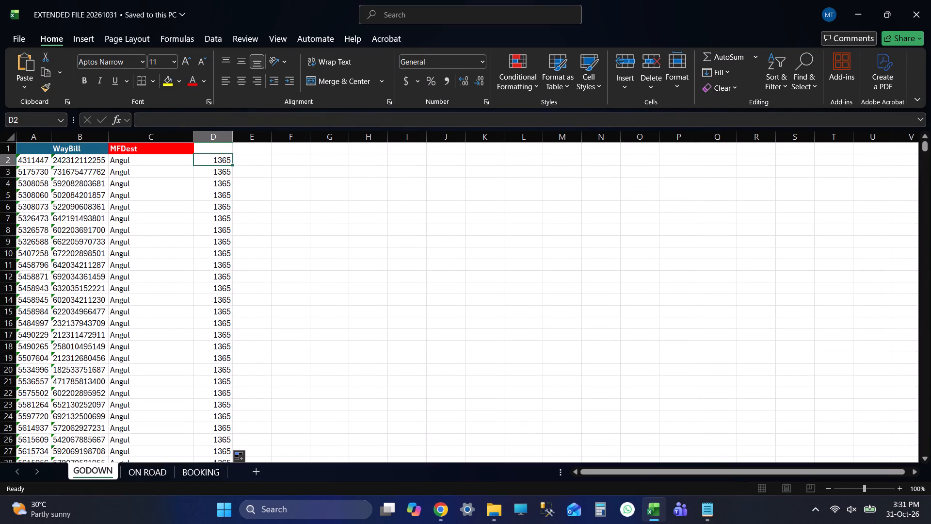
{"action": "key", "text": "Down"}
{"action": "key", "text": "ctrl+Down"}
{"action": "key", "text": "Down"}
{"action": "key", "text": "Down"}
{"action": "key", "text": "Down"}
{"action": "key", "text": "Down"}
{"action": "key", "text": "Down"}
{"action": "key", "text": "Down"}
{"action": "key", "text": "ctrl+Up"}
{"action": "key", "text": "ctrl+s"}
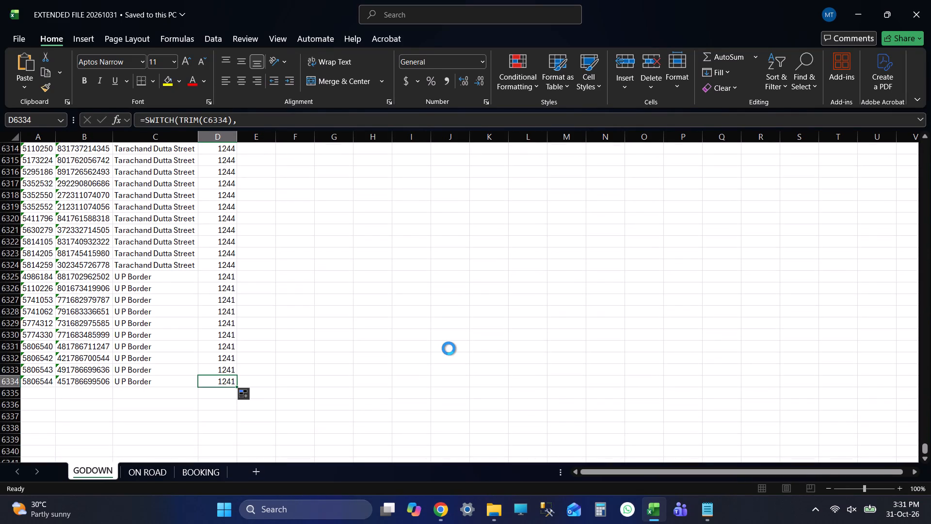
{"action": "key", "text": "ctrl+s"}
{"action": "key", "text": "ctrl+s"}
{"action": "key", "text": "ctrl+s"}
{"action": "key", "text": "ctrl+s"}
{"action": "key", "text": "ctrl+s"}
{"action": "key", "text": "ctrl+s"}
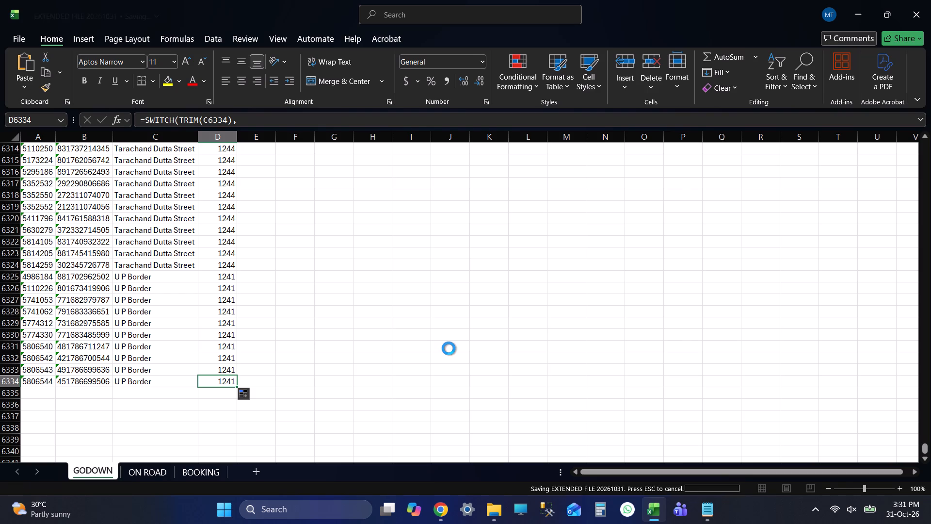
{"action": "key", "text": "ctrl+s"}
{"action": "key", "text": "ctrl+s"}
{"action": "key", "text": "ctrl+s"}
{"action": "key", "text": "ctrl+s"}
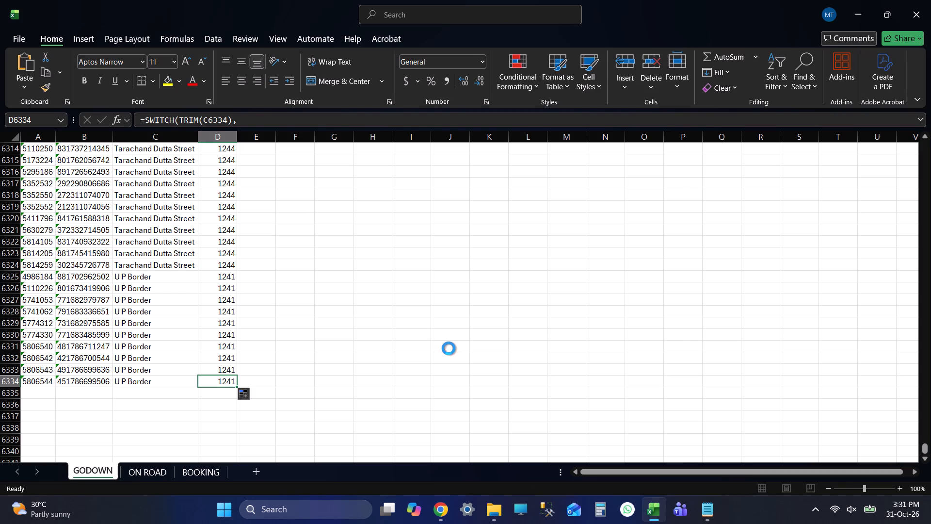
{"action": "key", "text": "ctrl+s"}
{"action": "key", "text": "ctrl+s"}
{"action": "key", "text": "ctrl+Up"}
{"action": "key", "text": "Up"}
{"action": "key", "text": "Up"}
{"action": "key", "text": "Up"}
{"action": "key", "text": "Up"}
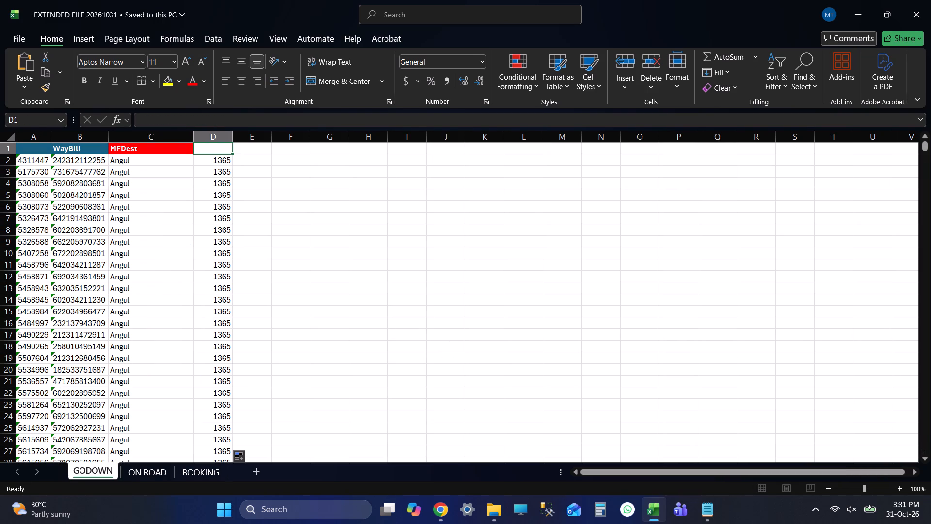
{"action": "key", "text": "ctrl+s"}
Search the GODOWN sheet for PAR, copy the whole Paradeep row into row 5 of the BOOKING sheet and save.
{"action": "key", "text": "ctrl+f"}
{"action": "type", "text": "PAR"}
{"action": "key", "text": "Return"}
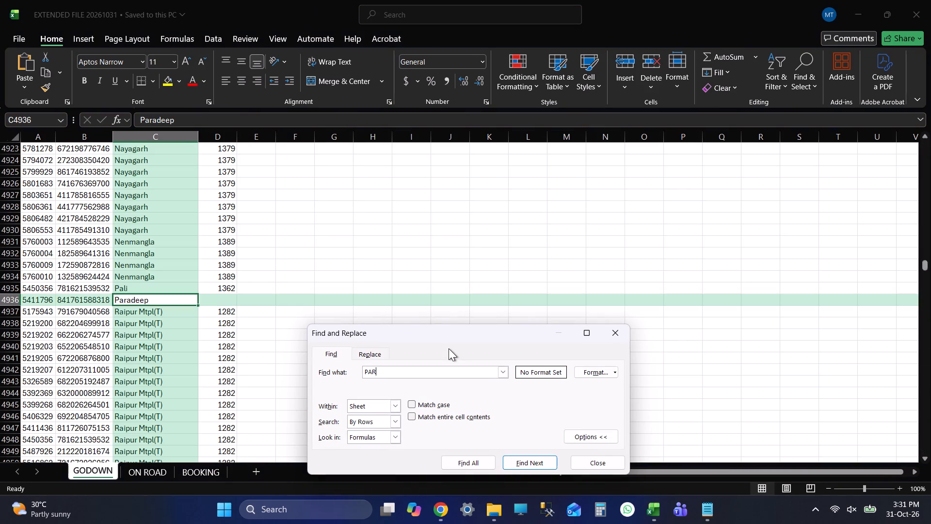
{"action": "key", "text": "Return"}
{"action": "left_click", "coordinate": [602, 464]}
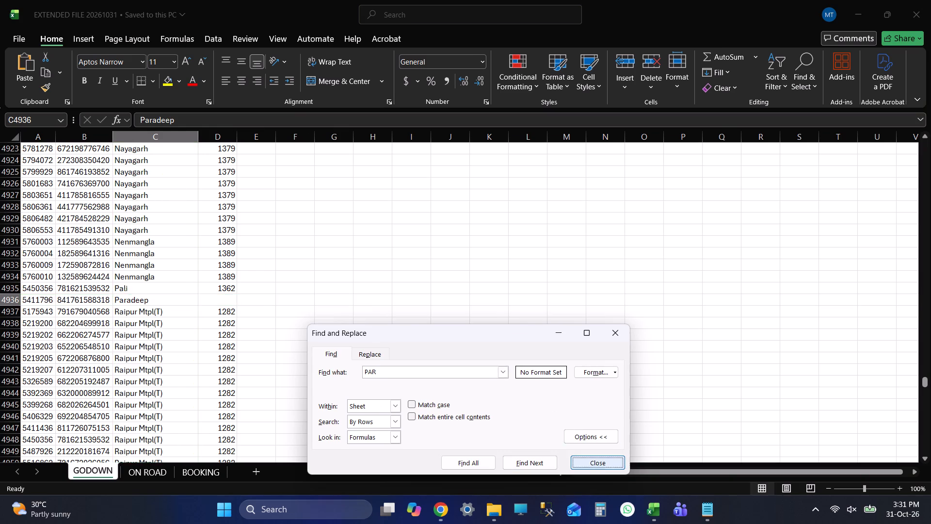
{"action": "left_click", "coordinate": [1, 297]}
{"action": "left_click", "coordinate": [13, 301]}
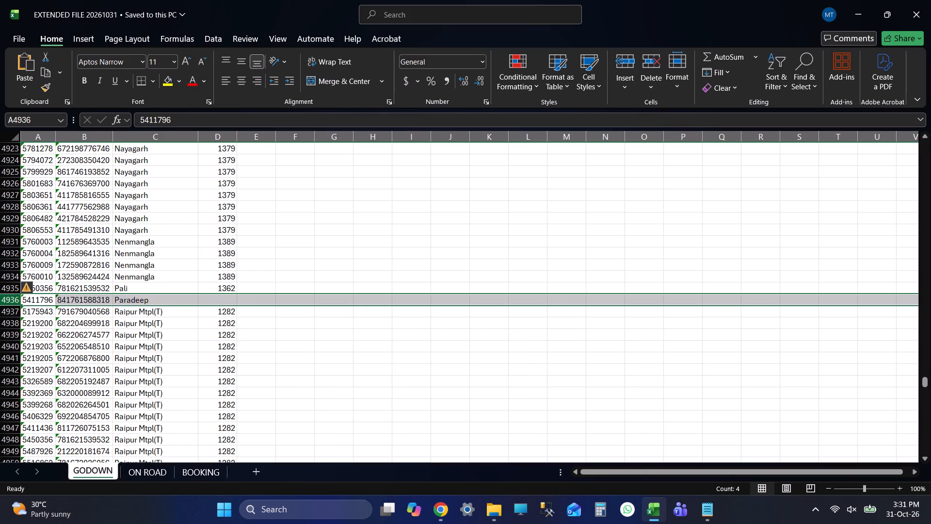
{"action": "key", "text": "ctrl+c"}
{"action": "left_click", "coordinate": [195, 478]}
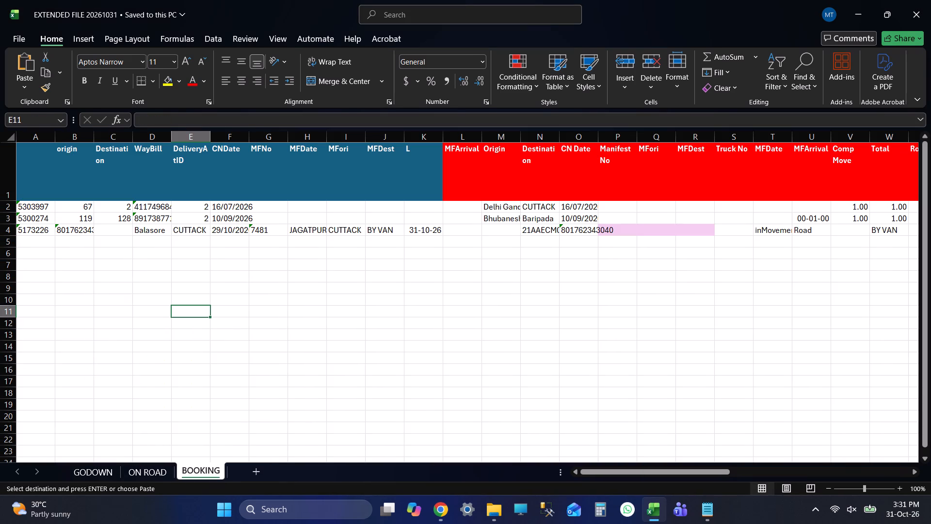
{"action": "left_click", "coordinate": [40, 240]}
{"action": "key", "text": "ctrl+v"}
{"action": "left_click", "coordinate": [176, 330]}
{"action": "key", "text": "ctrl+s"}
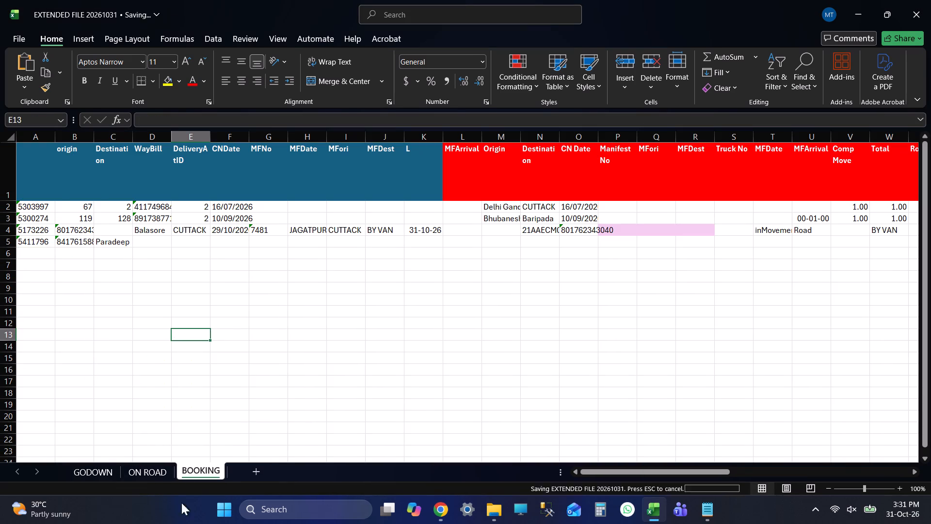
Delete the Paradeep row from the GODOWN sheet and save the workbook.
{"action": "left_click", "coordinate": [117, 469]}
{"action": "key", "text": "ctrl+minus"}
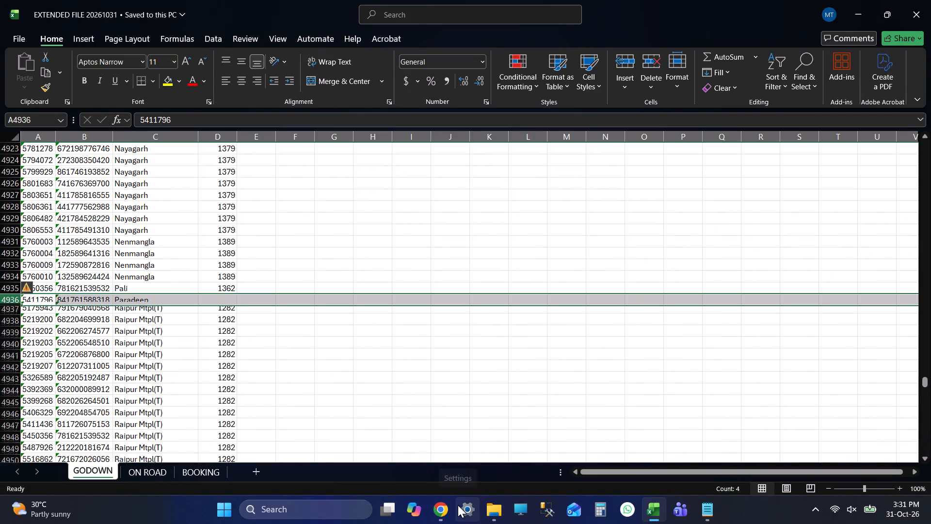
{"action": "left_click", "coordinate": [362, 278]}
{"action": "key", "text": "ctrl+s"}
Search the GODOWN sheet for destinations containing BHI.
{"action": "key", "text": "ctrl+f"}
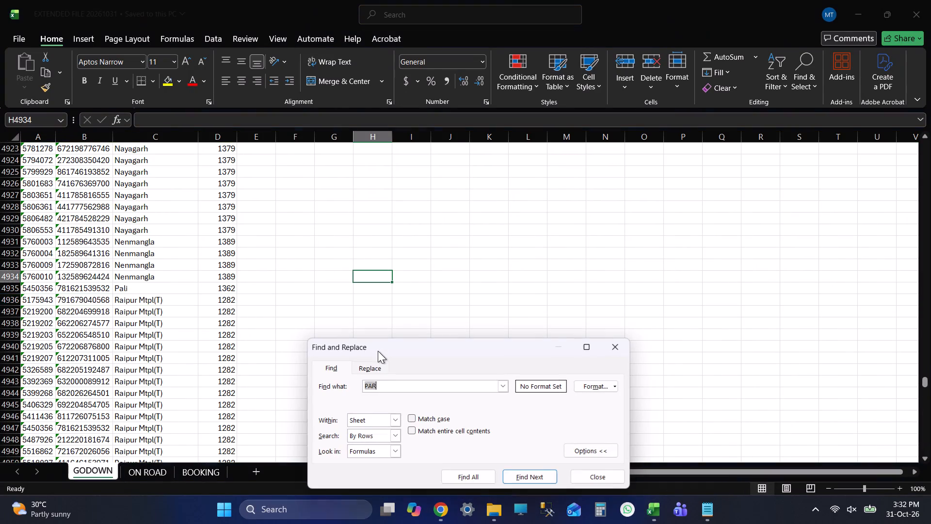
{"action": "type", "text": "BHI"}
{"action": "key", "text": "Return"}
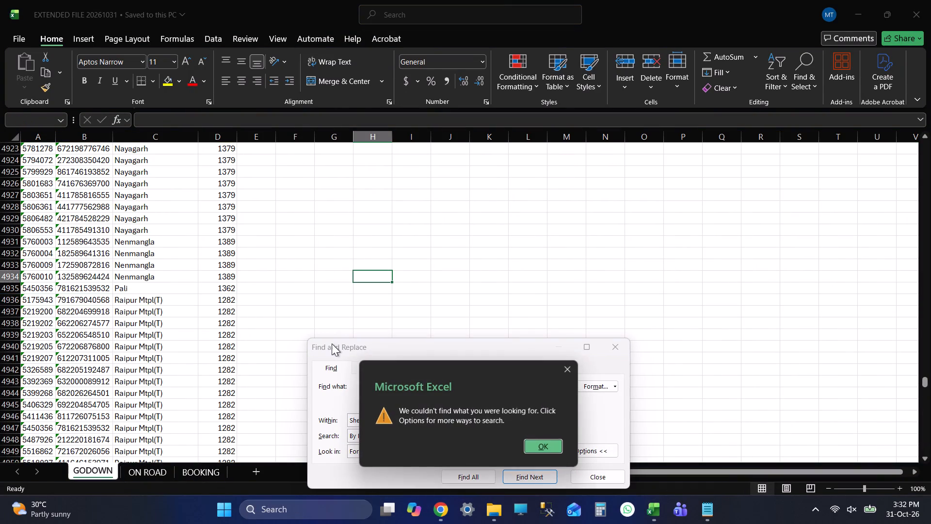
{"action": "left_click", "coordinate": [535, 438]}
{"action": "left_click", "coordinate": [556, 448]}
{"action": "left_click", "coordinate": [608, 468]}
{"action": "left_click", "coordinate": [594, 480]}
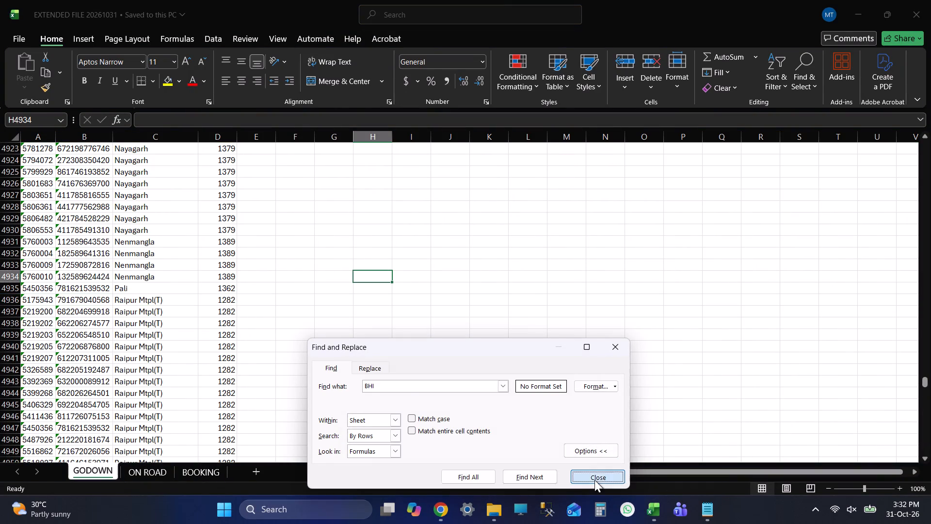
{"action": "left_click", "coordinate": [414, 253]}
{"action": "key", "text": "ctrl+f"}
{"action": "type", "text": "BHI"}
{"action": "key", "text": "Return"}
{"action": "key", "text": "Return"}
{"action": "key", "text": "BackSpace"}
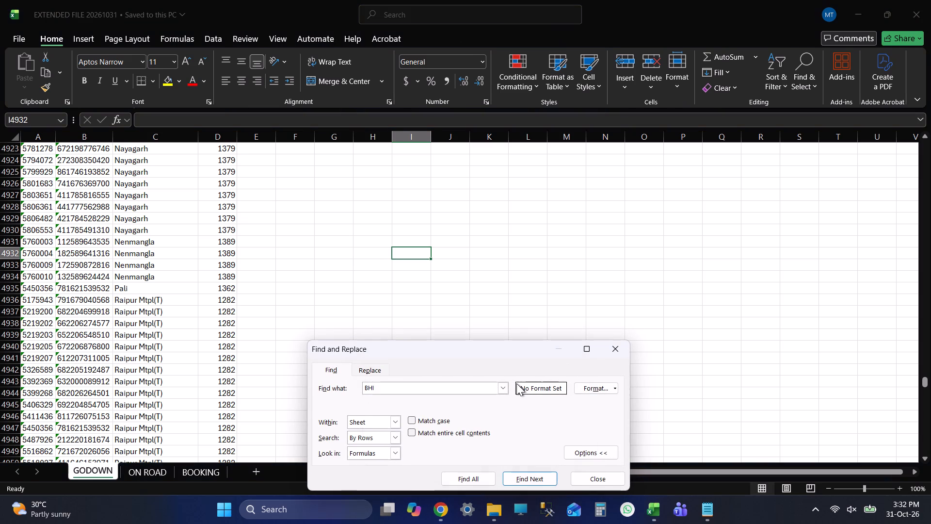
{"action": "key", "text": "BackSpace"}
{"action": "key", "text": "BackSpace"}
{"action": "key", "text": "BackSpace"}
Search the GODOWN sheet for MUM and for NAG.
{"action": "type", "text": "MUM"}
{"action": "key", "text": "Return"}
{"action": "key", "text": "Return"}
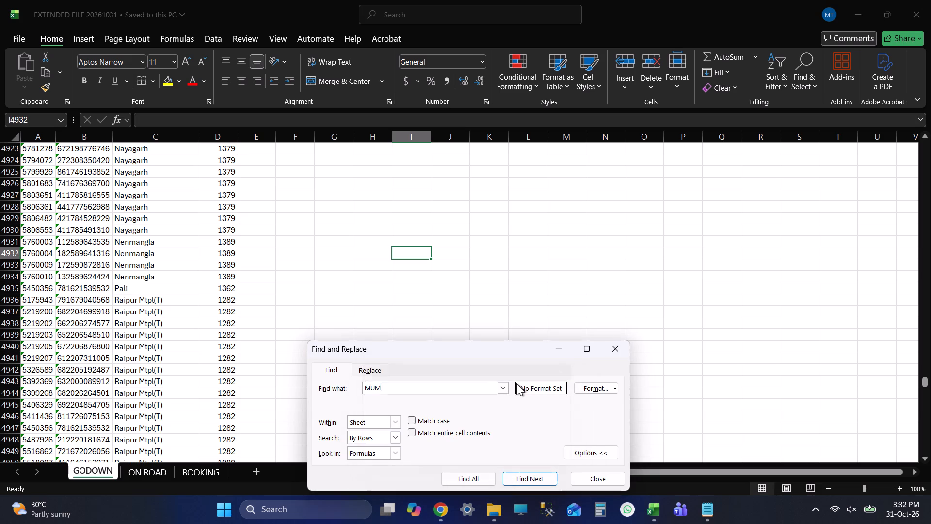
{"action": "key", "text": "BackSpace"}
{"action": "key", "text": "BackSpace"}
{"action": "key", "text": "BackSpace"}
{"action": "type", "text": "NAG"}
{"action": "key", "text": "Return"}
{"action": "key", "text": "Return"}
{"action": "key", "text": "BackSpace"}
{"action": "key", "text": "BackSpace"}
{"action": "key", "text": "BackSpace"}
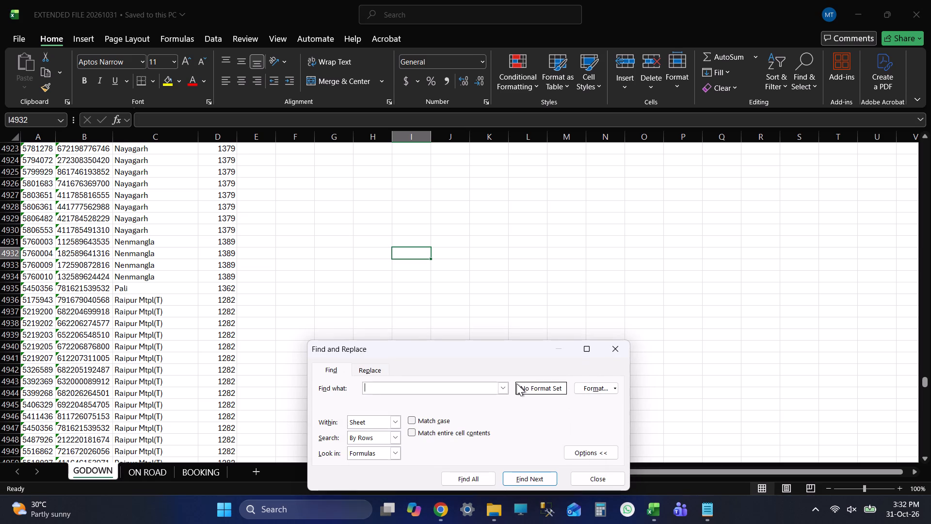
Search the GODOWN sheet for JAL, GAN and DEL, and end the search.
{"action": "type", "text": "JAL"}
{"action": "key", "text": "Return"}
{"action": "key", "text": "Return"}
{"action": "key", "text": "BackSpace"}
{"action": "key", "text": "BackSpace"}
{"action": "key", "text": "BackSpace"}
{"action": "type", "text": "GAN"}
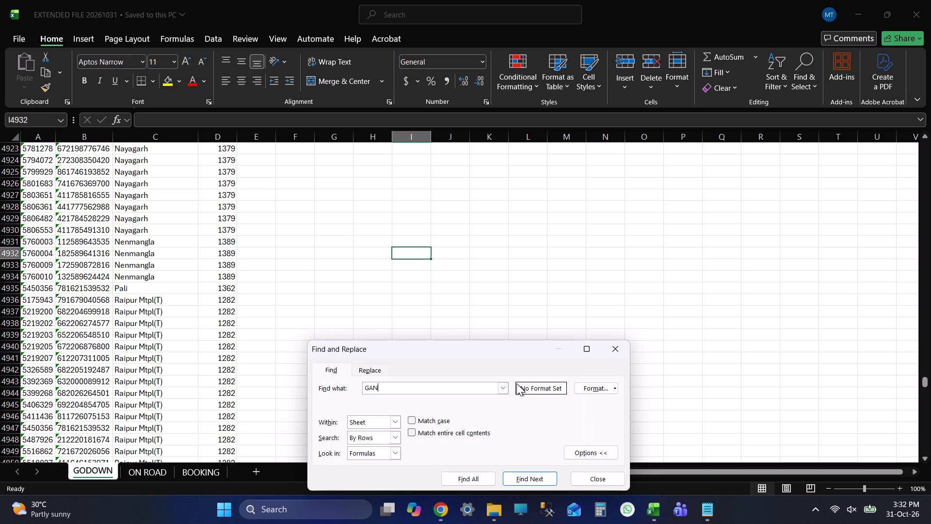
{"action": "key", "text": "Return"}
{"action": "key", "text": "Return"}
{"action": "key", "text": "BackSpace"}
{"action": "key", "text": "BackSpace"}
{"action": "key", "text": "BackSpace"}
{"action": "key", "text": "BackSpace"}
{"action": "type", "text": "DEL"}
{"action": "key", "text": "Return"}
{"action": "key", "text": "Return"}
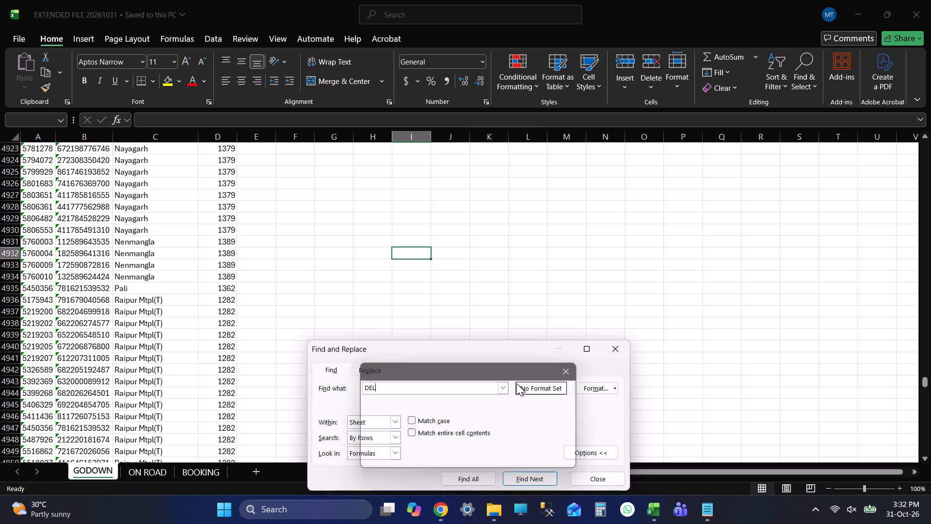
{"action": "left_click", "coordinate": [610, 486]}
Return to the header row of the GODOWN list, switch to the ON ROAD sheet and save the workbook.
{"action": "left_click", "coordinate": [225, 314]}
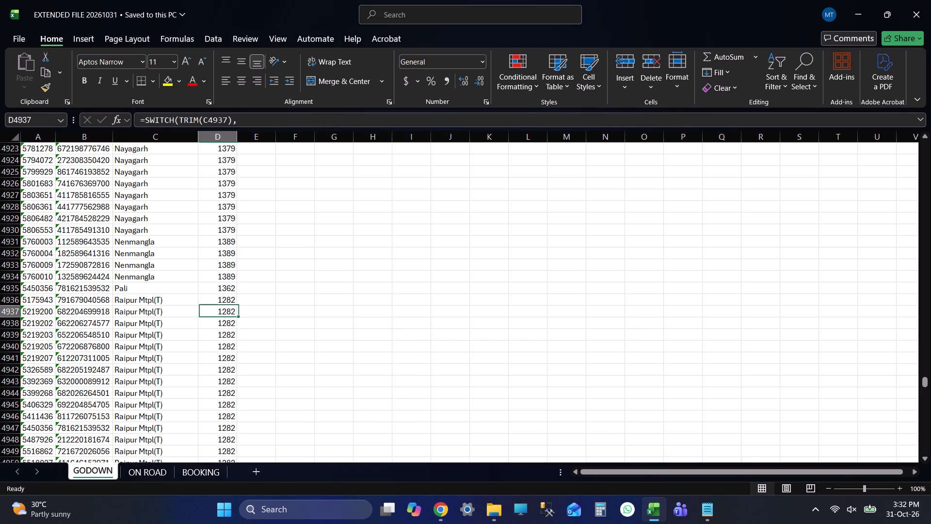
{"action": "key", "text": "ctrl+Up"}
{"action": "key", "text": "Up"}
{"action": "key", "text": "Up"}
{"action": "key", "text": "Up"}
{"action": "key", "text": "Up"}
{"action": "key", "text": "ctrl+s"}
{"action": "key", "text": "ctrl+s"}
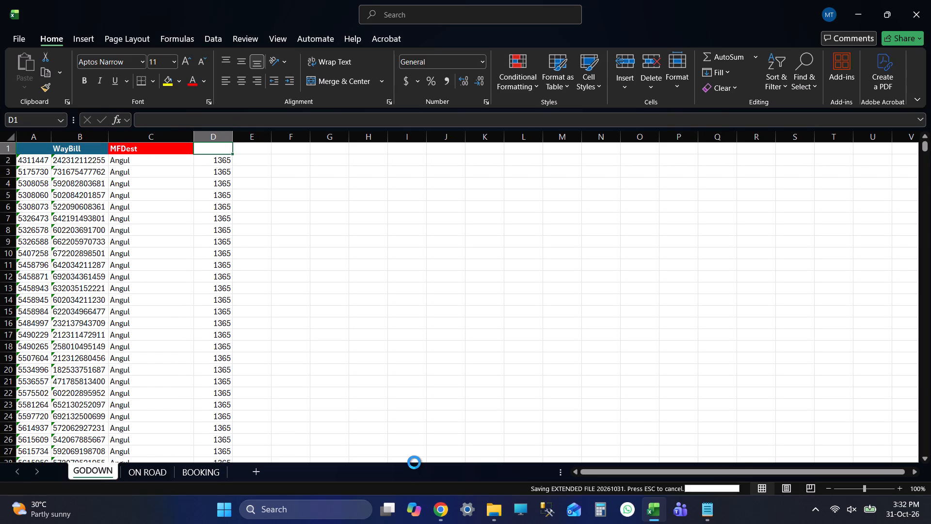
{"action": "key", "text": "ctrl+s"}
{"action": "left_click", "coordinate": [148, 476]}
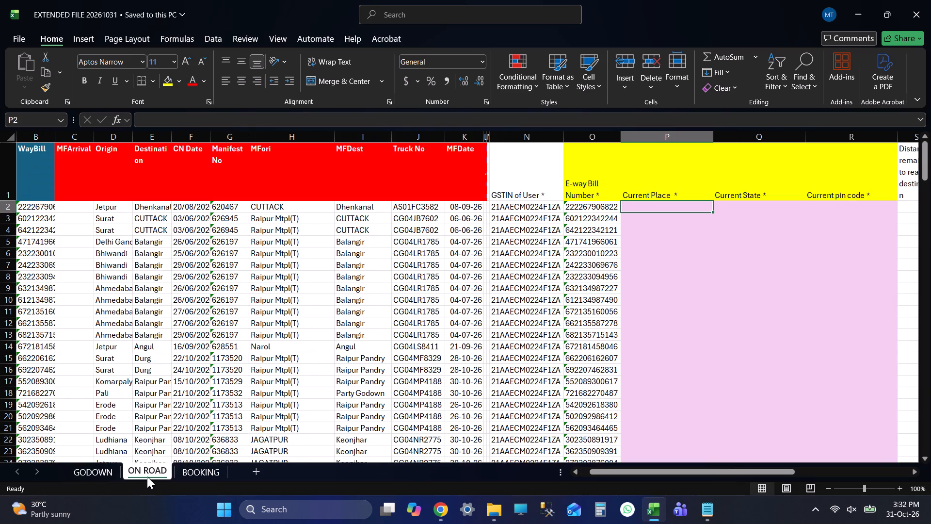
{"action": "key", "text": "ctrl+s"}
{"action": "key", "text": "ctrl+s"}
{"action": "key", "text": "ctrl+s"}
{"action": "key", "text": "ctrl+s"}
{"action": "key", "text": "ctrl+s"}
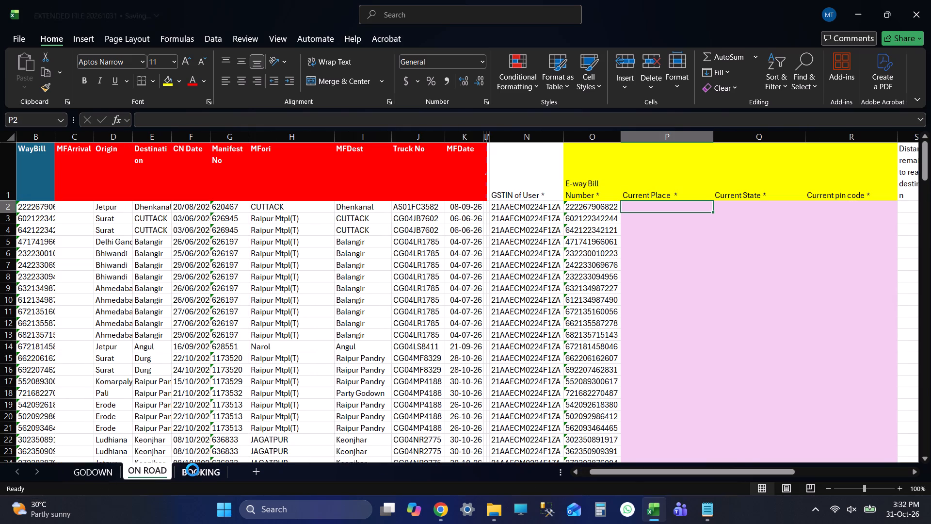
Switch to the Notepad window holding the formula text and close it.
{"action": "key", "text": "alt+Tab"}
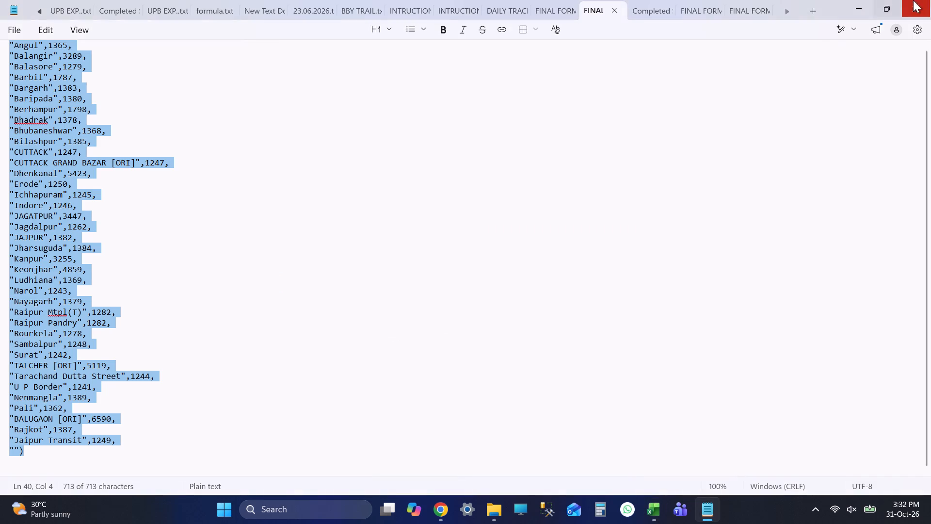
{"action": "left_click", "coordinate": [930, 0]}
Open EXTENDED FILE 20261030 from the EXTENDED FILES folder and display its ON ROAD sheet.
{"action": "key", "text": "alt+Tab"}
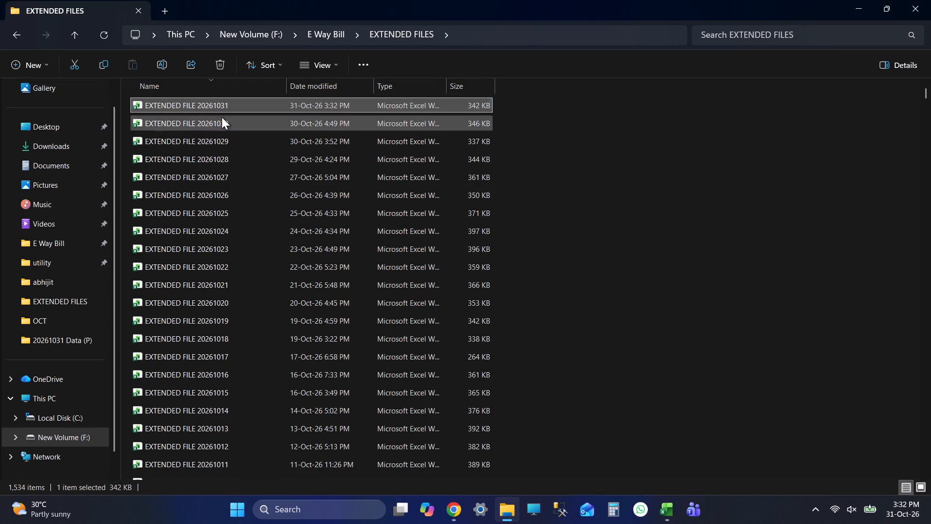
{"action": "double_click", "coordinate": [222, 117]}
{"action": "key", "text": "alt+Tab"}
{"action": "key", "text": "alt+Tab"}
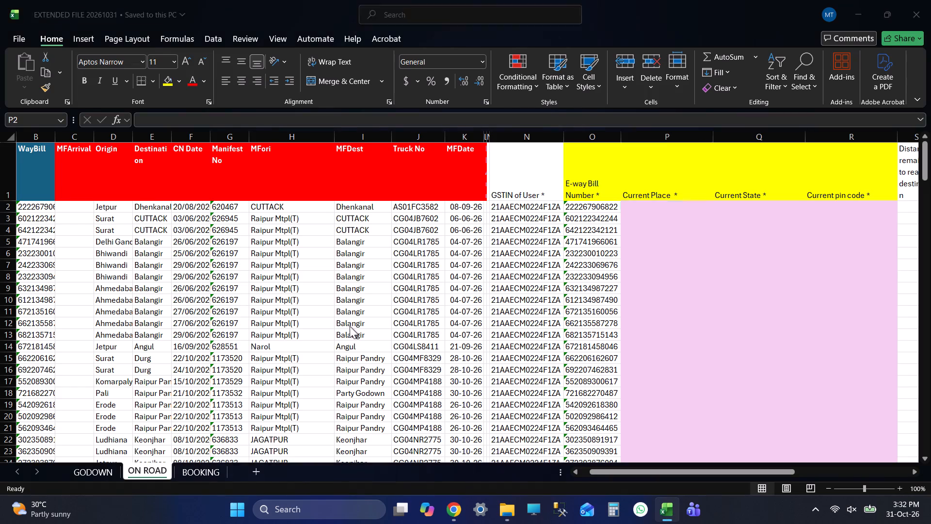
{"action": "key", "text": "alt+Tab"}
{"action": "key", "text": "alt+Tab"}
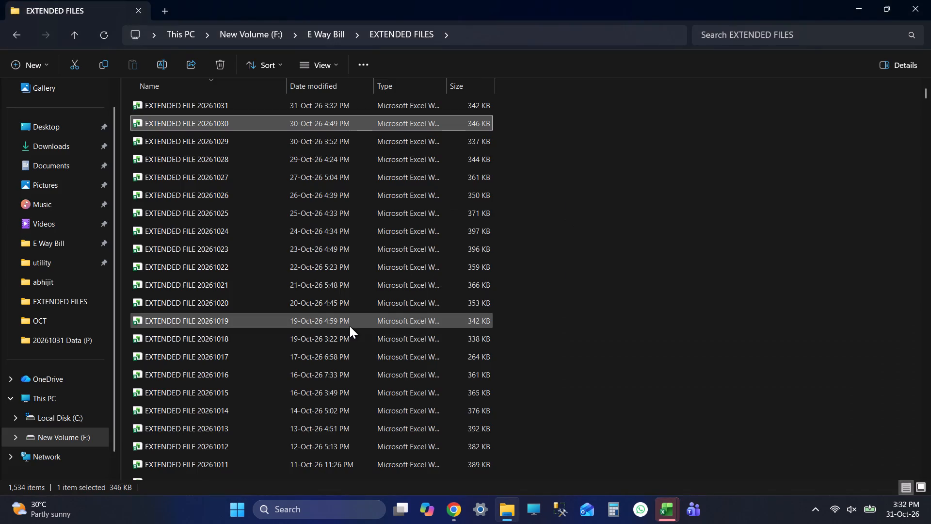
{"action": "key", "text": "alt+Tab"}
{"action": "key", "text": "alt+Tab"}
{"action": "key", "text": "alt+Tab"}
{"action": "key", "text": "alt+Tab"}
{"action": "key", "text": "alt+Tab"}
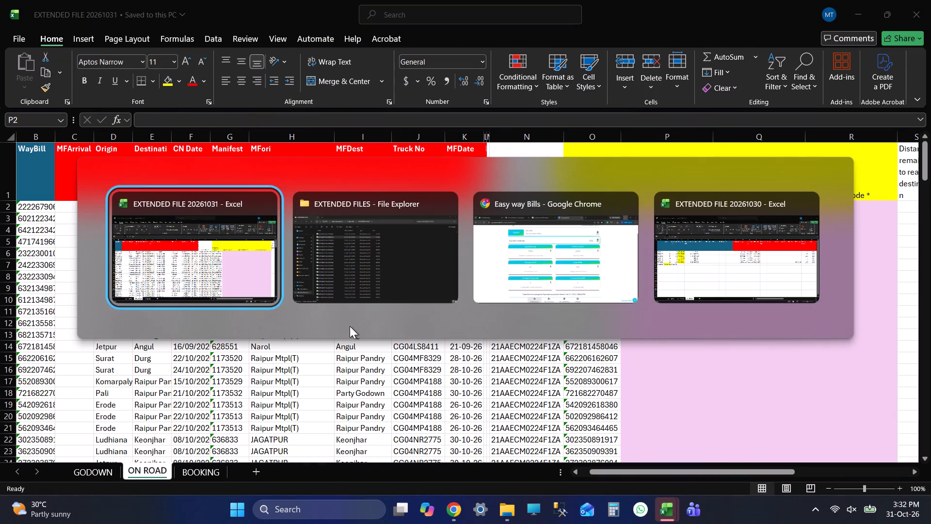
{"action": "key", "text": "alt+Tab"}
{"action": "key", "text": "alt+Tab"}
{"action": "key", "text": "alt+Tab"}
{"action": "left_click", "coordinate": [154, 468]}
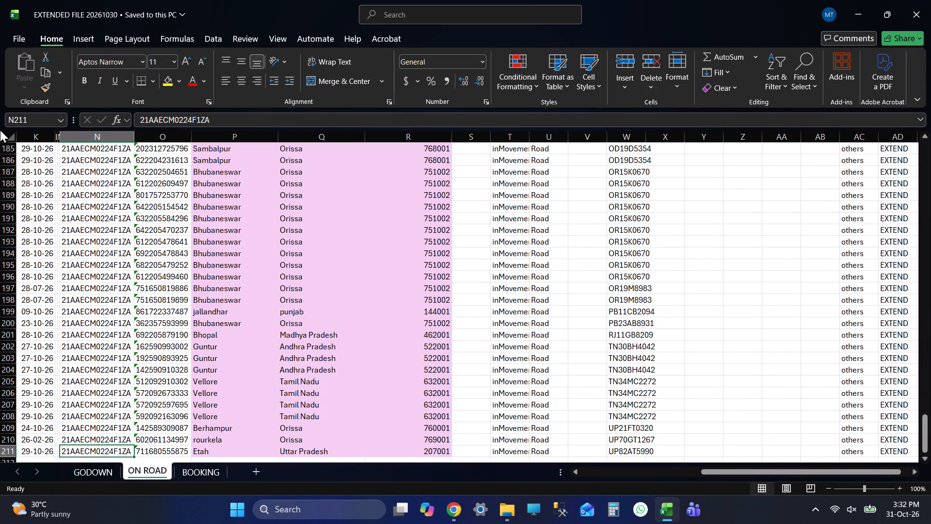
Examine the 20261030 ON ROAD list from its header row, checking the manifest, truck, Current Place, state and pin code columns.
{"action": "left_click", "coordinate": [216, 172]}
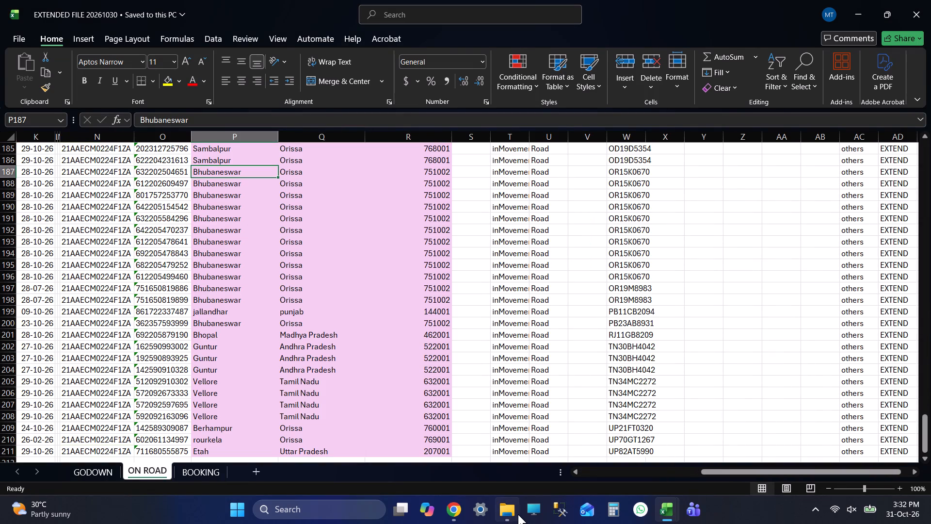
{"action": "key", "text": "ctrl+Up"}
{"action": "key", "text": "Up"}
{"action": "key", "text": "Up"}
{"action": "key", "text": "Up"}
{"action": "key", "text": "Left"}
{"action": "key", "text": "Left"}
{"action": "key", "text": "Left"}
{"action": "key", "text": "Left"}
{"action": "key", "text": "Left"}
{"action": "key", "text": "Left"}
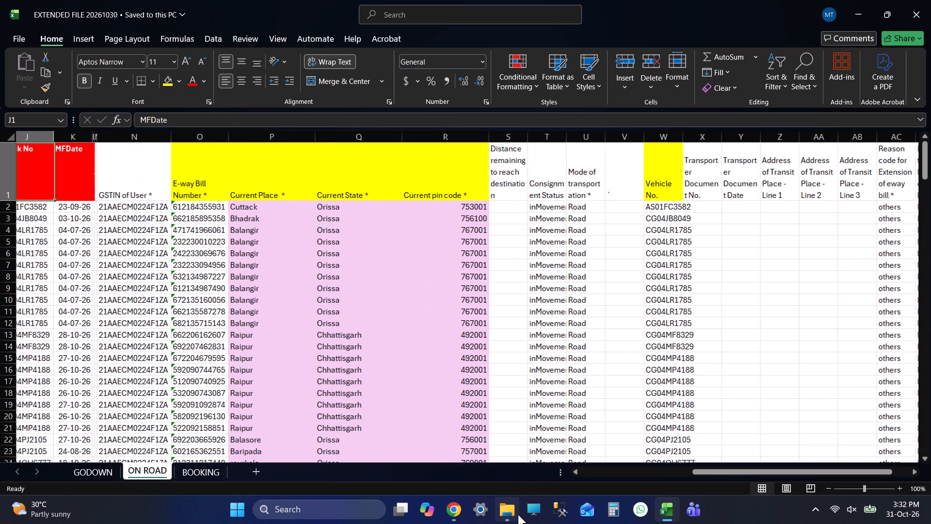
{"action": "key", "text": "Left"}
{"action": "key", "text": "Left"}
{"action": "key", "text": "Left"}
{"action": "key", "text": "Right"}
{"action": "key", "text": "Right"}
{"action": "key", "text": "Right"}
{"action": "key", "text": "Right"}
{"action": "key", "text": "Right"}
{"action": "key", "text": "Right"}
{"action": "key", "text": "Right"}
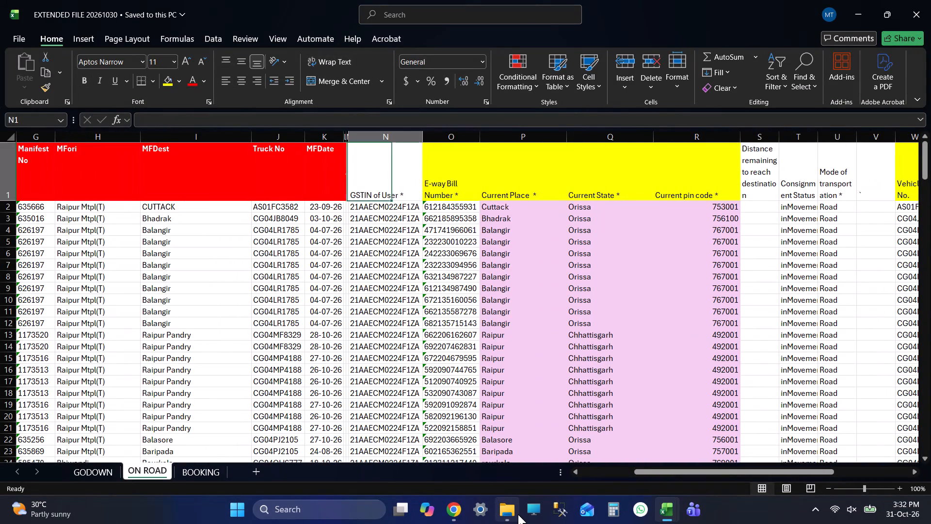
{"action": "key", "text": "Right"}
{"action": "key", "text": "Right"}
{"action": "key", "text": "Up"}
{"action": "key", "text": "Up"}
{"action": "key", "text": "Up"}
{"action": "key", "text": "Up"}
{"action": "key", "text": "Up"}
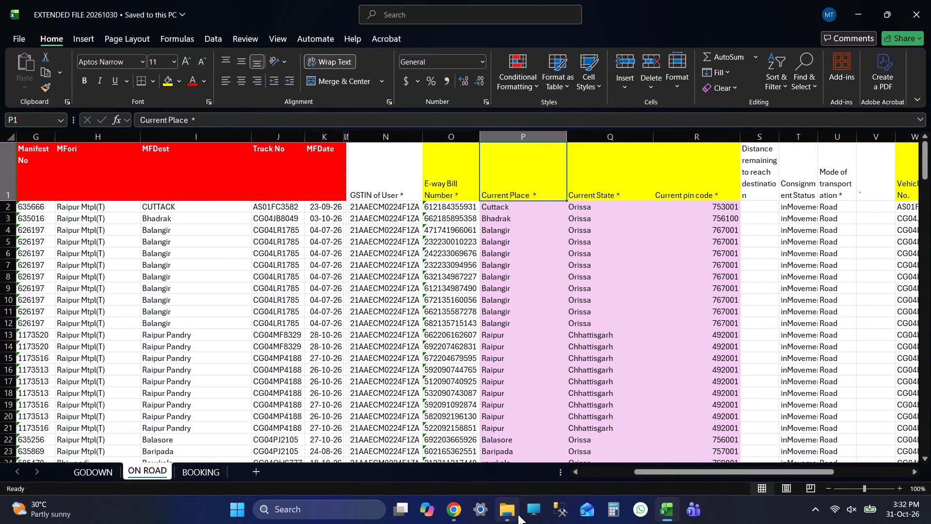
{"action": "key", "text": "Down"}
{"action": "key", "text": "Down"}
{"action": "key", "text": "Up"}
{"action": "key", "text": "Up"}
{"action": "key", "text": "Up"}
{"action": "key", "text": "Up"}
Close the EXTENDED FILES folder window and switch to the EXTENDED FILE 20261031 workbook.
{"action": "key", "text": "alt+Tab"}
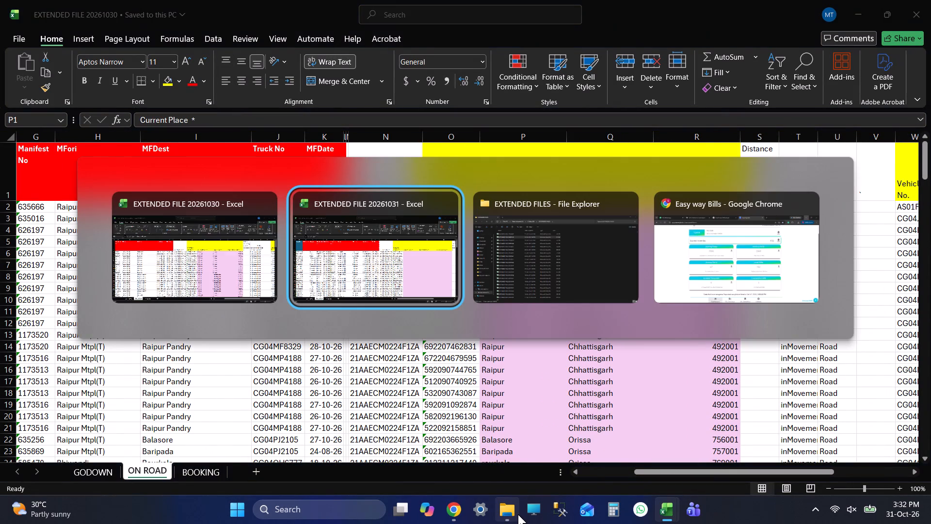
{"action": "key", "text": "alt+Tab"}
{"action": "key", "text": "alt+Tab"}
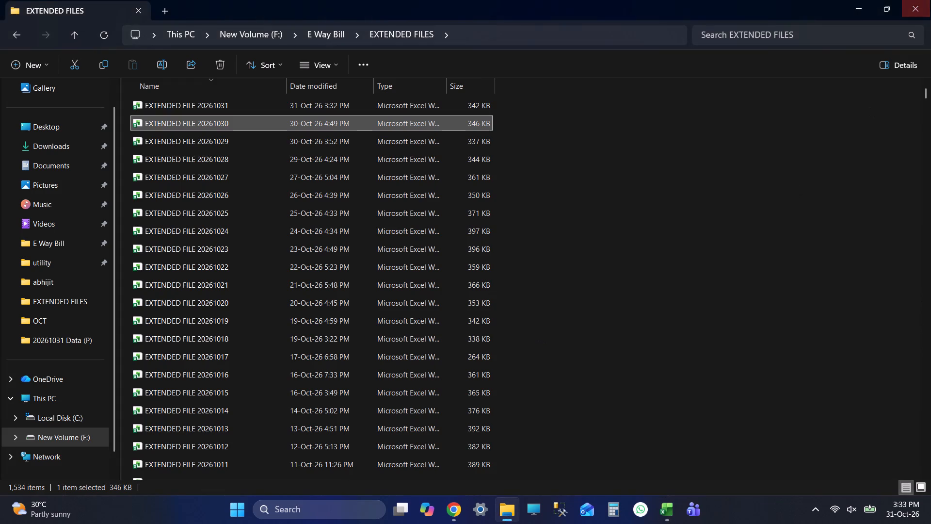
{"action": "left_click", "coordinate": [930, 0]}
{"action": "key", "text": "alt+Tab"}
{"action": "key", "text": "alt+Tab"}
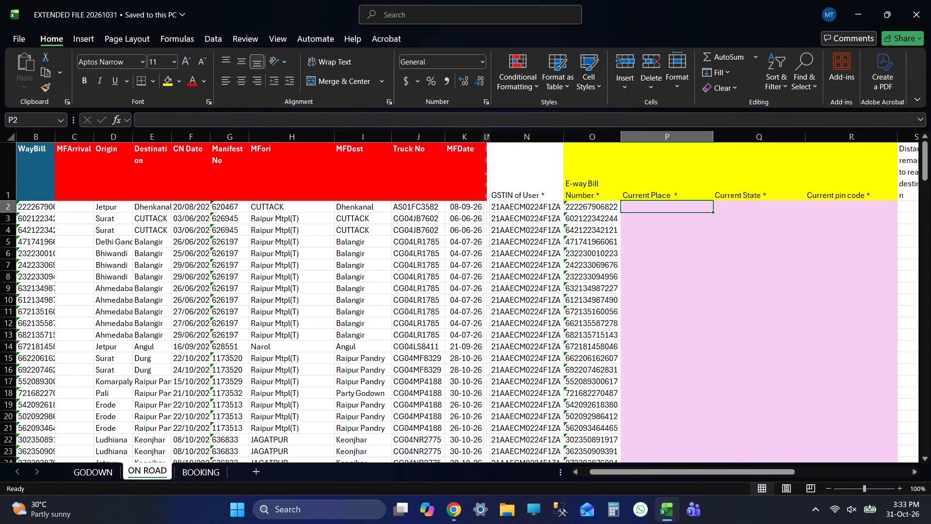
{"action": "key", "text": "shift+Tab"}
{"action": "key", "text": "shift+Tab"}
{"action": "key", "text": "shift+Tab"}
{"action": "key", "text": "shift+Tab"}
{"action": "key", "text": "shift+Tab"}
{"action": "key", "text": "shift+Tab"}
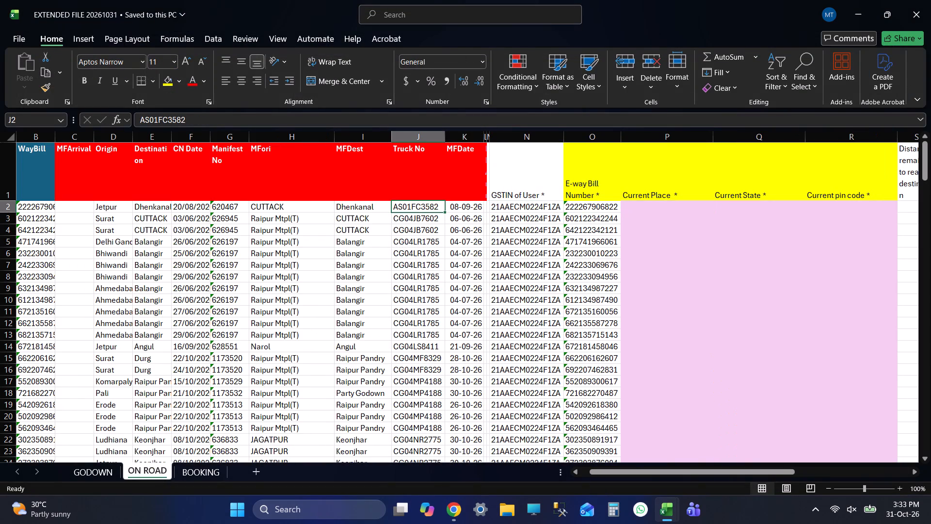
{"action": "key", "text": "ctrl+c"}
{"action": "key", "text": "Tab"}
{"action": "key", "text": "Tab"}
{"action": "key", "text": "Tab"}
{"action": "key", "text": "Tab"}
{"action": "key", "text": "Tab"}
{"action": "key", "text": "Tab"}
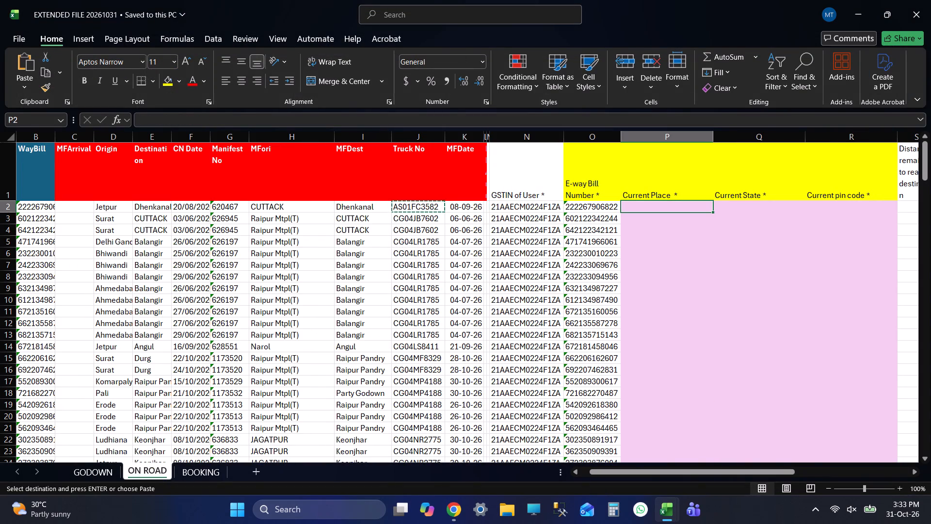
Search the Current Place column of the 20261030 file for DHEN and copy the Dhenkanal, Orissa, 759001 entry.
{"action": "key", "text": "alt+Tab"}
{"action": "left_click", "coordinate": [545, 135]}
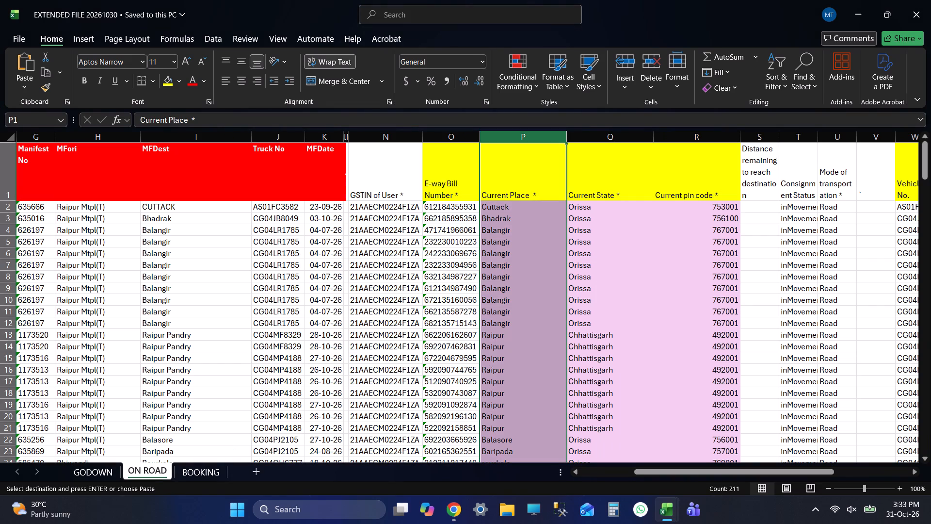
{"action": "key", "text": "ctrl+f"}
{"action": "type", "text": "DHEN"}
{"action": "key", "text": "Return"}
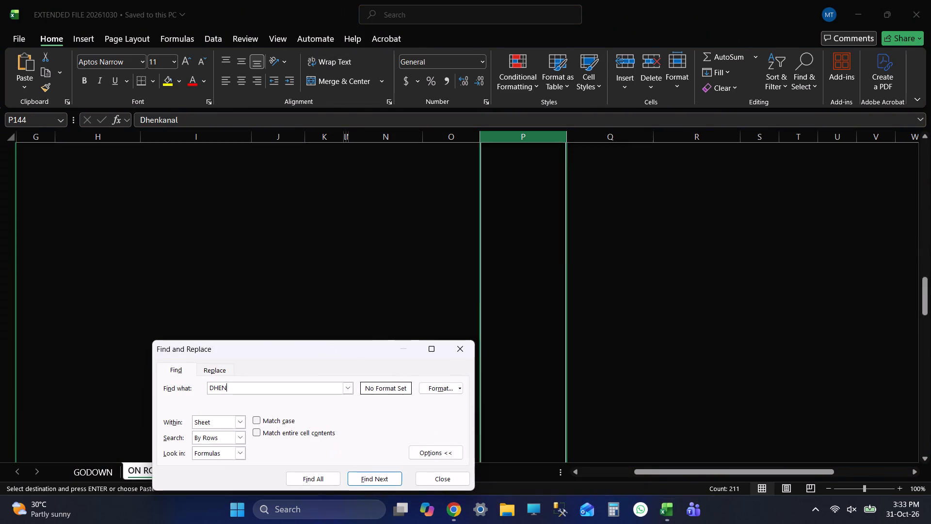
{"action": "left_click", "coordinate": [455, 470]}
{"action": "left_click", "coordinate": [521, 305]}
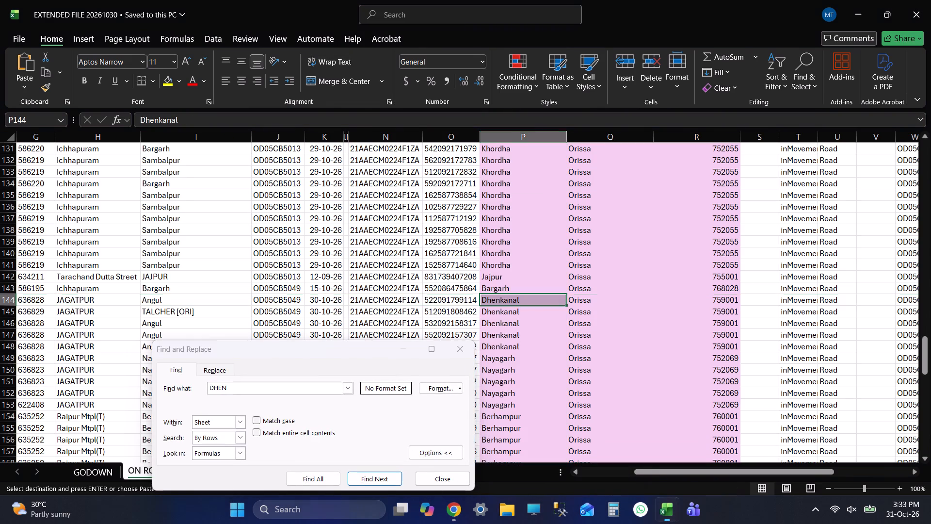
{"action": "key", "text": "shift+Right"}
{"action": "key", "text": "shift+Right"}
{"action": "key", "text": "ctrl+c"}
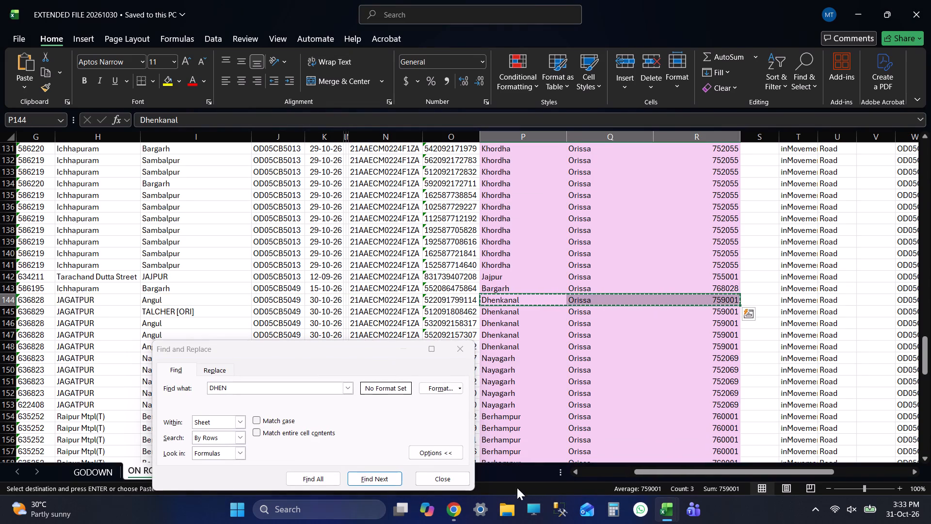
{"action": "left_click", "coordinate": [445, 482]}
Paste Dhenkanal, Orissa, 759001 into the current place, state and pin code of row 2 in the 20261031 file and save.
{"action": "key", "text": "alt+Tab"}
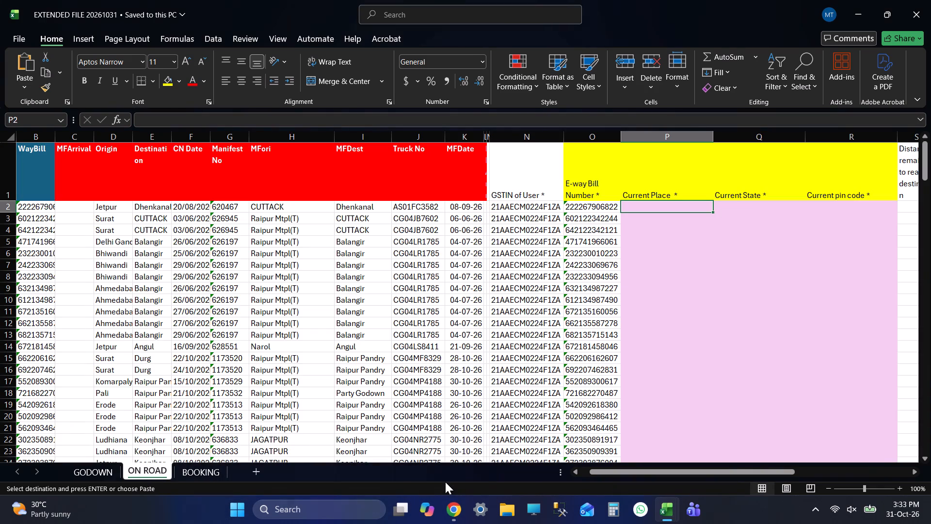
{"action": "key", "text": "ctrl+v"}
{"action": "key", "text": "Down"}
{"action": "key", "text": "ctrl+s"}
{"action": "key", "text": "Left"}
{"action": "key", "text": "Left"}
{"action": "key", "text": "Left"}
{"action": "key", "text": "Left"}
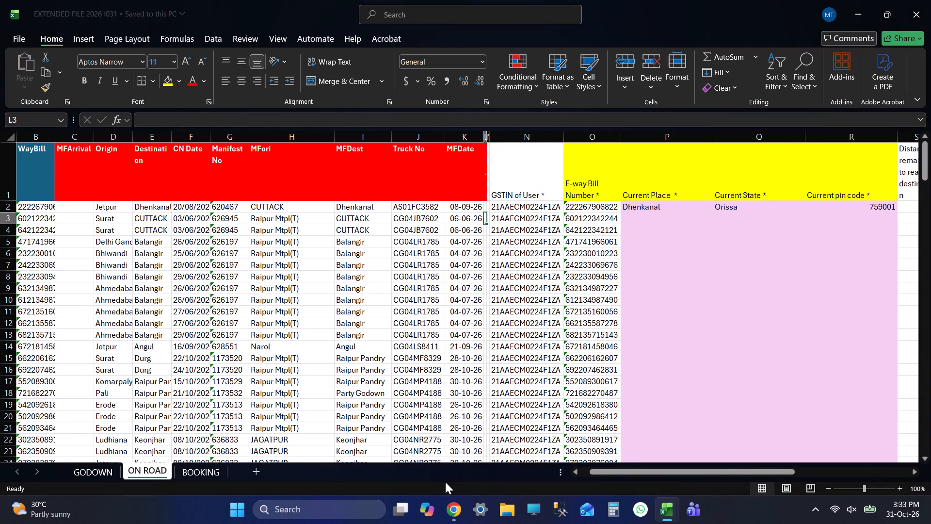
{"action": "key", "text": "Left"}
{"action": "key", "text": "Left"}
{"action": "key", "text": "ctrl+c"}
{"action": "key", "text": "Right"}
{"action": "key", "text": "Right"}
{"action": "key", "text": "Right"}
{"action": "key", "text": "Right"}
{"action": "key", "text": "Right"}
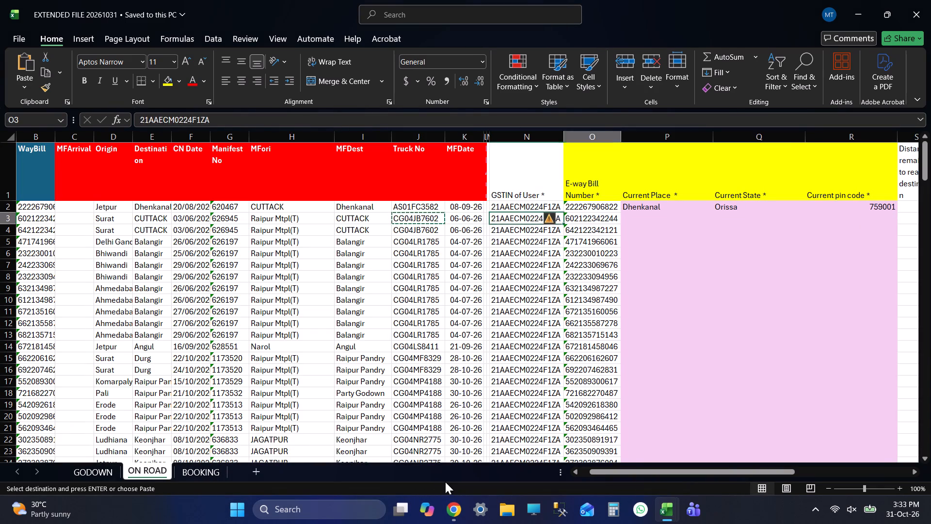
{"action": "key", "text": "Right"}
Look through the Current Place column of the 20261030 ON ROAD list for a Cuttack entry.
{"action": "key", "text": "alt+Tab"}
{"action": "key", "text": "Down"}
{"action": "key", "text": "Down"}
{"action": "key", "text": "Down"}
{"action": "key", "text": "Down"}
{"action": "key", "text": "Down"}
{"action": "key", "text": "Down"}
{"action": "key", "text": "Down"}
{"action": "key", "text": "Down"}
{"action": "key", "text": "Down"}
{"action": "key", "text": "Down"}
{"action": "key", "text": "Down"}
{"action": "key", "text": "Down"}
{"action": "key", "text": "Down"}
{"action": "key", "text": "Down"}
{"action": "key", "text": "Down"}
{"action": "key", "text": "Down"}
{"action": "key", "text": "Down"}
{"action": "key", "text": "Down"}
{"action": "key", "text": "Down"}
{"action": "key", "text": "Down"}
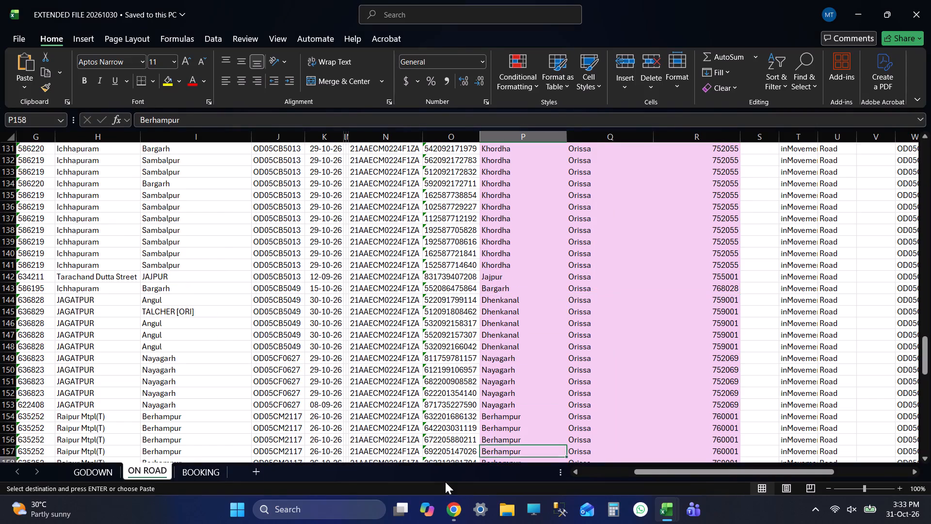
{"action": "key", "text": "ctrl+Down"}
{"action": "key", "text": "Up"}
{"action": "key", "text": "Up"}
{"action": "key", "text": "Up"}
{"action": "key", "text": "Up"}
{"action": "key", "text": "Up"}
{"action": "key", "text": "ctrl+Up"}
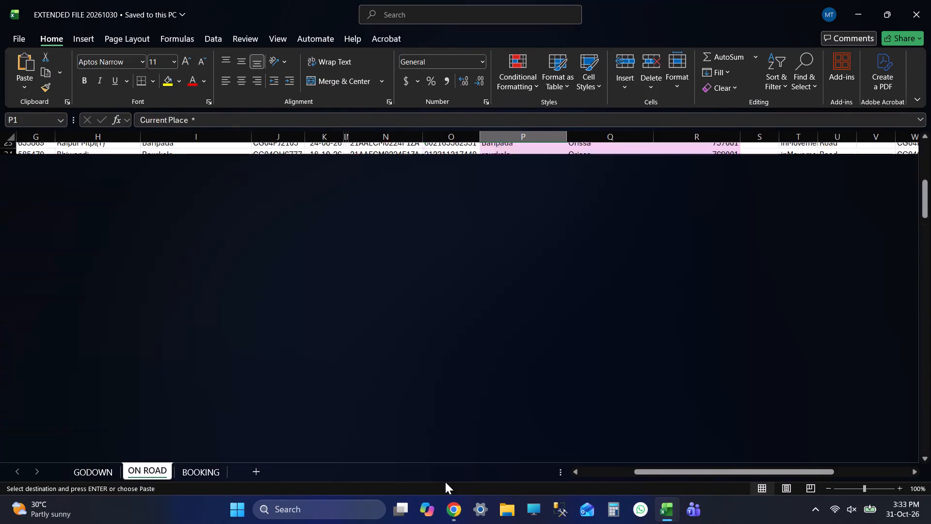
Copy the Cuttack, Orissa, 753001 entry from row 2 of the 20261030 ON ROAD list.
{"action": "key", "text": "Down"}
{"action": "key", "text": "Down"}
{"action": "key", "text": "Down"}
{"action": "key", "text": "Down"}
{"action": "key", "text": "Down"}
{"action": "key", "text": "Up"}
{"action": "key", "text": "Up"}
{"action": "key", "text": "Up"}
{"action": "key", "text": "Up"}
{"action": "key", "text": "shift+Right"}
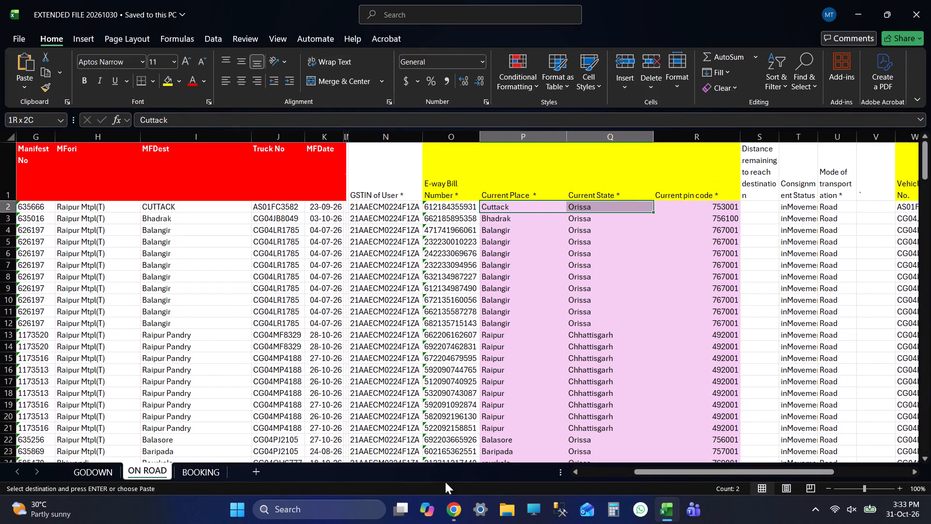
{"action": "key", "text": "shift+Right"}
{"action": "key", "text": "ctrl+c"}
Paste Cuttack, Orissa, 753001 into rows 3 and 4 of the 20261031 ON ROAD list and save the workbook.
{"action": "key", "text": "alt+Tab"}
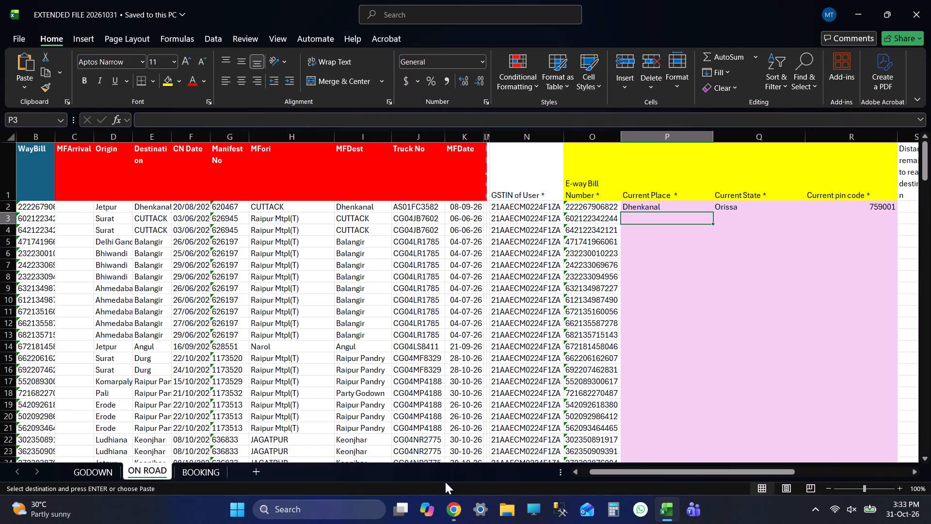
{"action": "key", "text": "shift+Down"}
{"action": "key", "text": "ctrl+v"}
{"action": "key", "text": "Down"}
{"action": "key", "text": "Down"}
{"action": "key", "text": "ctrl+s"}
{"action": "key", "text": "Left"}
{"action": "key", "text": "Left"}
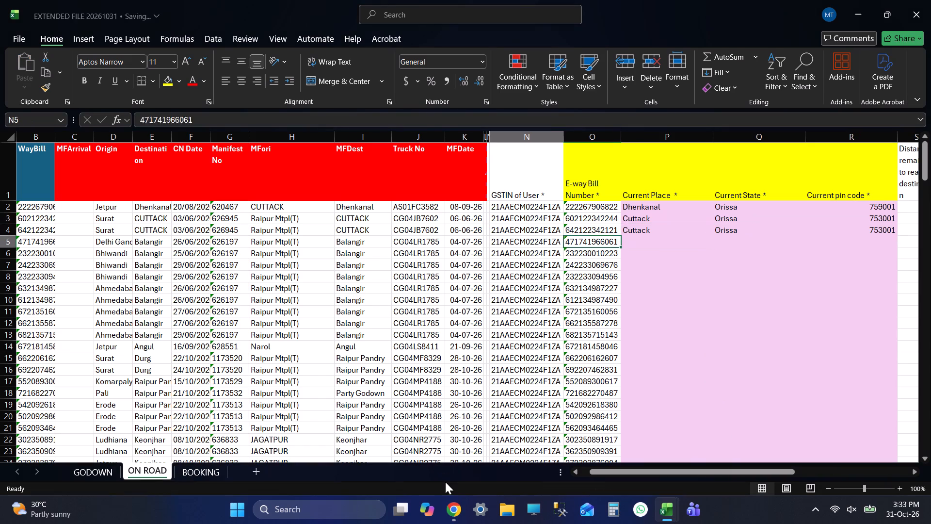
{"action": "key", "text": "Left"}
{"action": "key", "text": "Left"}
{"action": "key", "text": "Left"}
{"action": "key", "text": "Left"}
{"action": "key", "text": "ctrl+c"}
{"action": "key", "text": "ctrl+Right"}
{"action": "key", "text": "Right"}
{"action": "key", "text": "Right"}
{"action": "key", "text": "Right"}
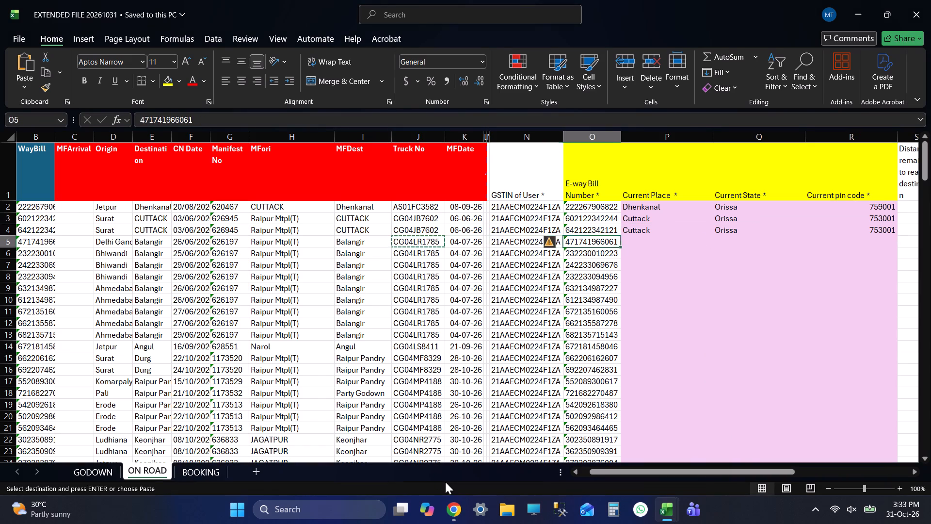
{"action": "key", "text": "Right"}
{"action": "key", "text": "Right"}
{"action": "key", "text": "Left"}
{"action": "key", "text": "alt+Tab"}
{"action": "key", "text": "alt+Tab"}
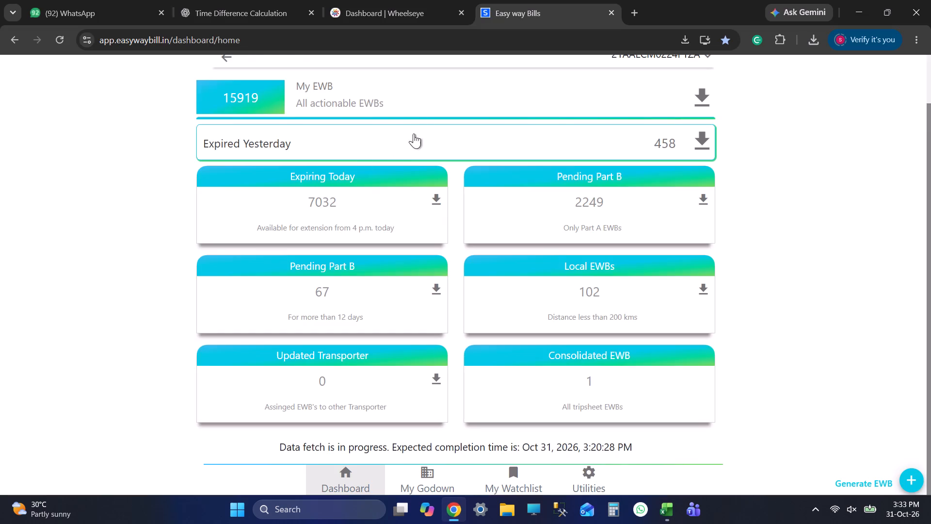
{"action": "left_click", "coordinate": [423, 115]}
{"action": "left_click", "coordinate": [404, 174]}
{"action": "left_click", "coordinate": [470, 137]}
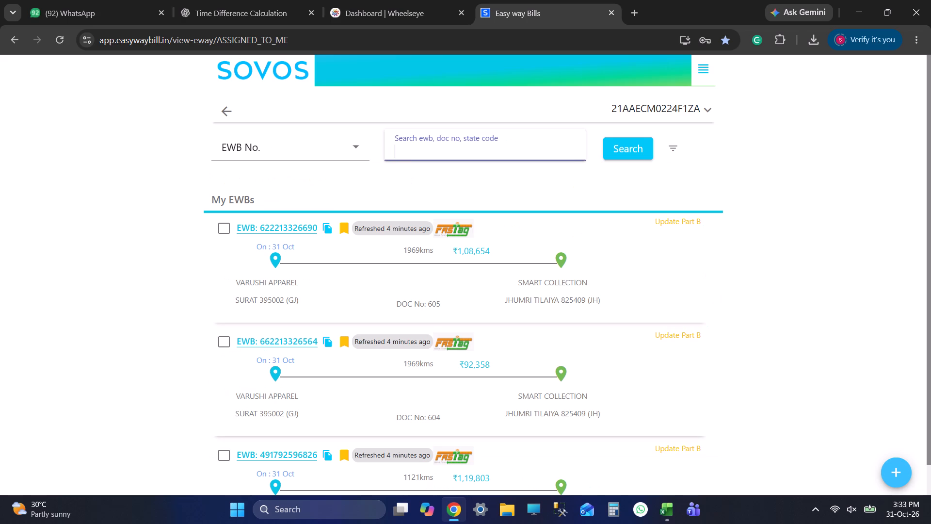
{"action": "key", "text": "ctrl+v"}
{"action": "left_click", "coordinate": [588, 147]}
{"action": "left_click", "coordinate": [607, 150]}
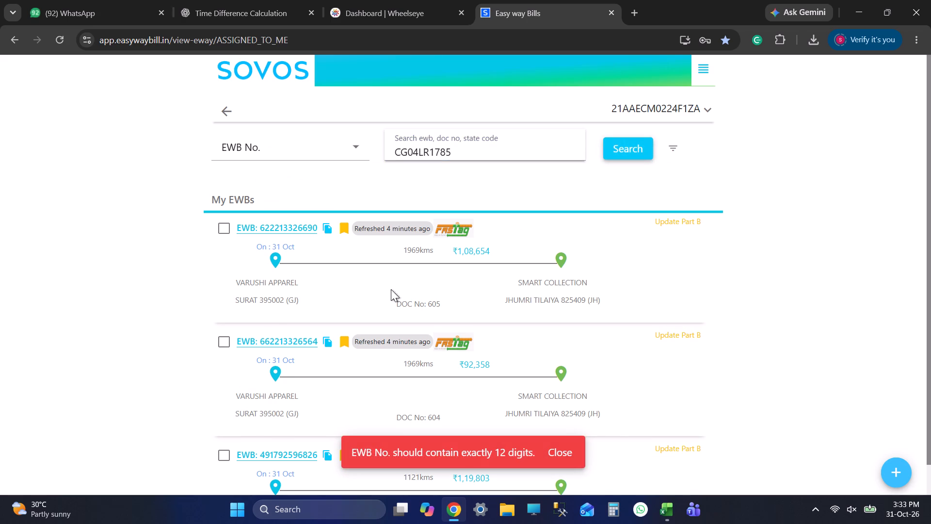
Switch to the 20261030 Excel file and copy the Balangir, Orissa, 767001 entry from row 9 of its ON ROAD list.
{"action": "key", "text": "alt+Tab"}
{"action": "key", "text": "alt+Tab"}
{"action": "key", "text": "alt+Tab"}
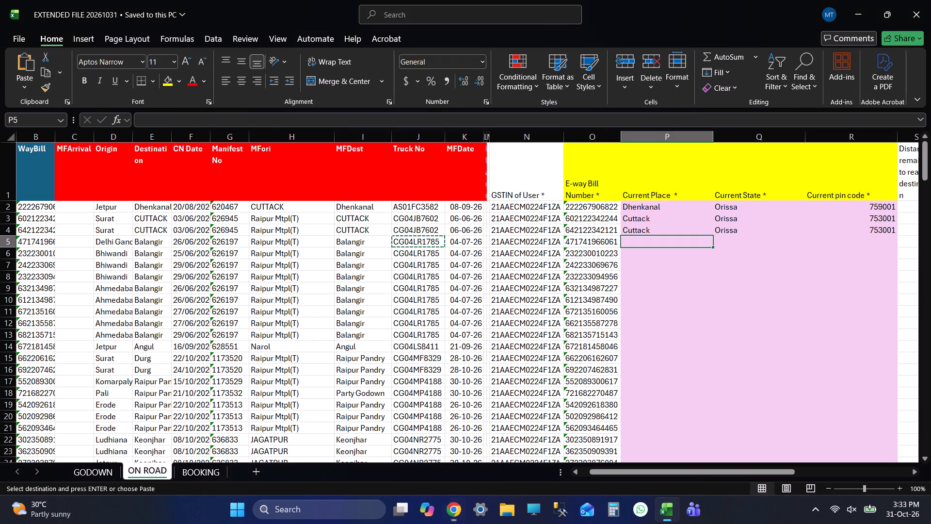
{"action": "key", "text": "alt+Tab"}
{"action": "key", "text": "alt+Tab"}
{"action": "left_click", "coordinate": [556, 284]}
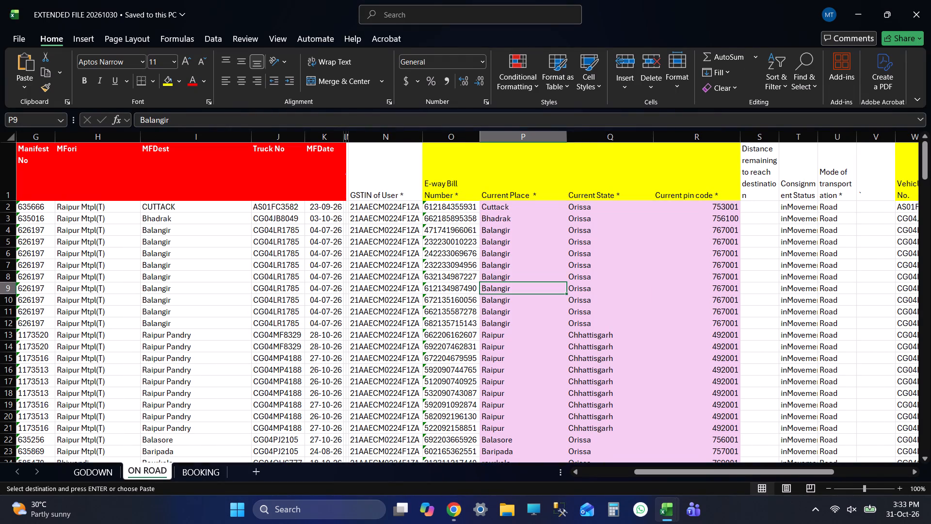
{"action": "key", "text": "shift+Right"}
{"action": "key", "text": "shift+Right"}
{"action": "key", "text": "ctrl+c"}
Paste Balangir, Orissa, 767001 into rows 5 to 13 of the 20261031 ON ROAD list and save the workbook.
{"action": "key", "text": "alt+Tab"}
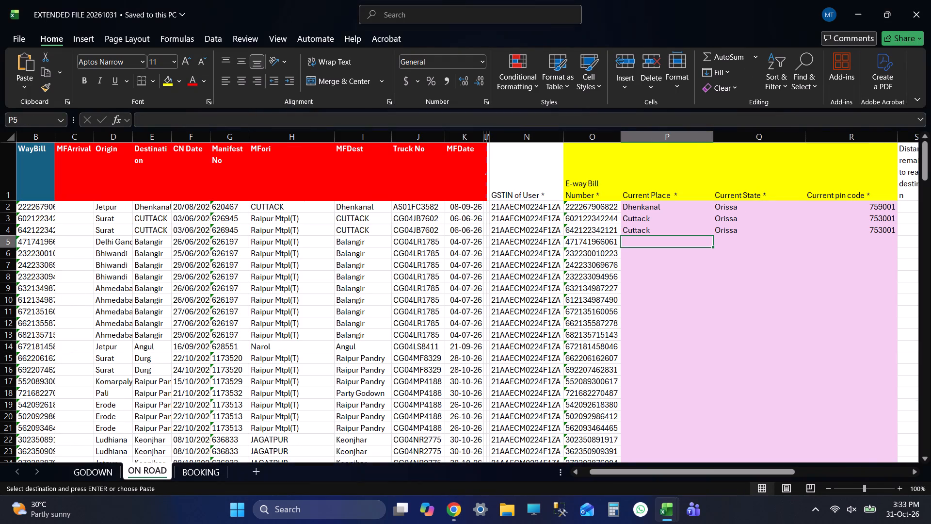
{"action": "key", "text": "shift+Down"}
{"action": "key", "text": "shift+Down"}
{"action": "key", "text": "shift+Down"}
{"action": "key", "text": "shift+Down"}
{"action": "key", "text": "shift+Down"}
{"action": "key", "text": "shift+Down"}
{"action": "key", "text": "shift+Down"}
{"action": "key", "text": "shift+Down"}
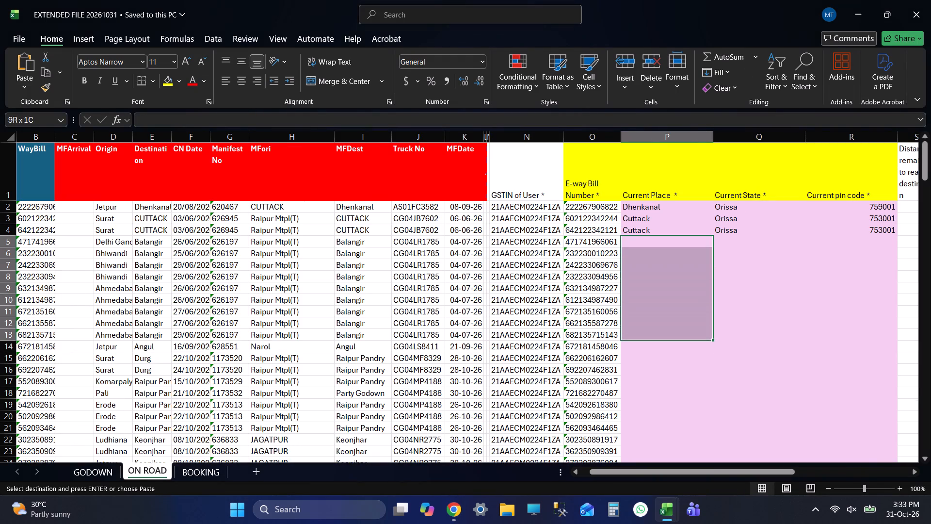
{"action": "key", "text": "ctrl+v"}
{"action": "key", "text": "ctrl+Down"}
{"action": "key", "text": "Down"}
{"action": "key", "text": "ctrl+s"}
Check the truck and manifest destination details of row 14 in the 20261031 ON ROAD list.
{"action": "key", "text": "Left"}
{"action": "key", "text": "Left"}
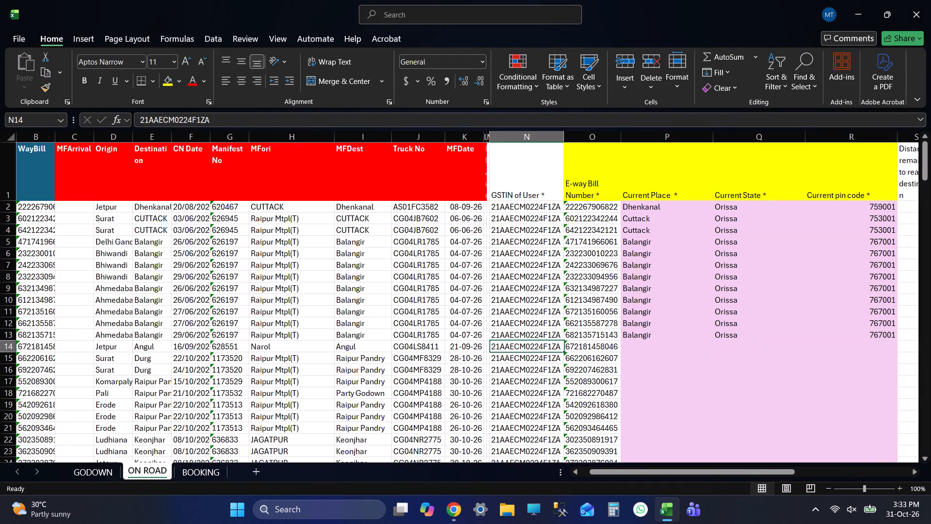
{"action": "key", "text": "Left"}
{"action": "key", "text": "Left"}
{"action": "key", "text": "Left"}
{"action": "key", "text": "Left"}
{"action": "key", "text": "Left"}
{"action": "key", "text": "Right"}
{"action": "key", "text": "Right"}
{"action": "key", "text": "Right"}
{"action": "key", "text": "Right"}
{"action": "key", "text": "Right"}
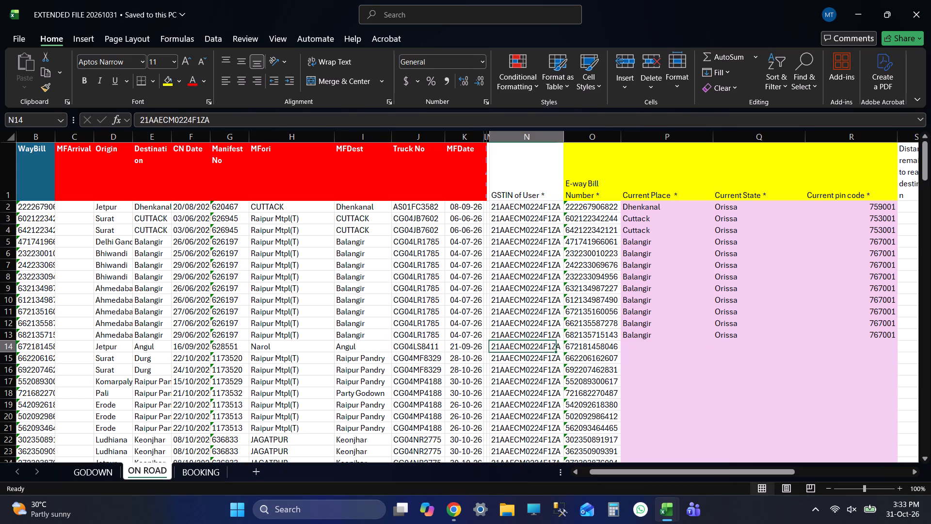
{"action": "key", "text": "Right"}
{"action": "key", "text": "Right"}
Find ANGUL in the Current Place column of the 20261030 ON ROAD list and copy its Angul, Orissa, 759122 entry.
{"action": "key", "text": "alt+Tab"}
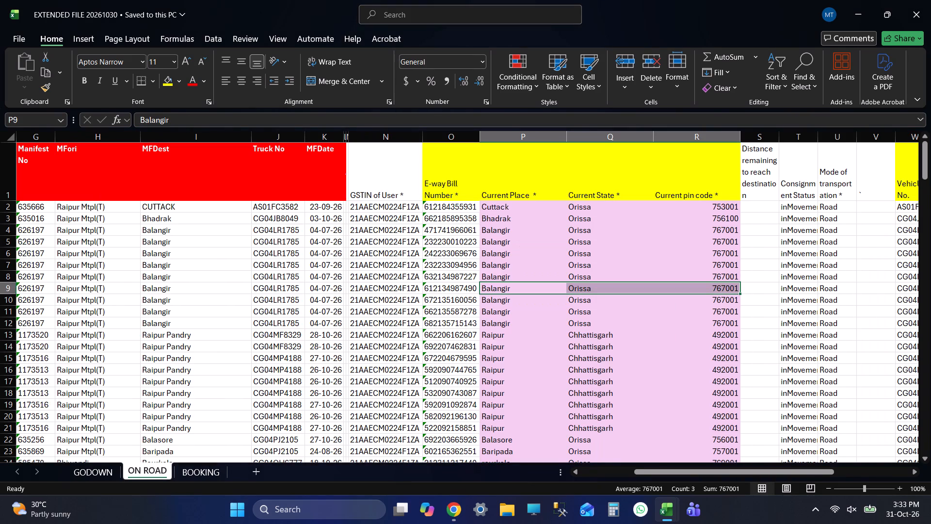
{"action": "scroll", "coordinate": [554, 336], "scroll_direction": "down", "scroll_amount": 4}
{"action": "scroll", "coordinate": [553, 252], "scroll_direction": "up", "scroll_amount": 5}
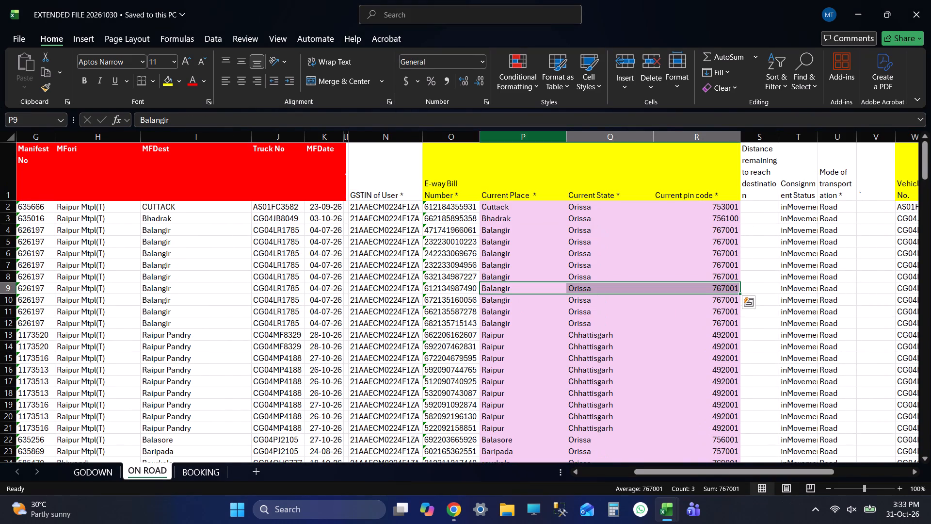
{"action": "left_click", "coordinate": [531, 142]}
{"action": "key", "text": "alt+Tab"}
{"action": "key", "text": "alt+Tab"}
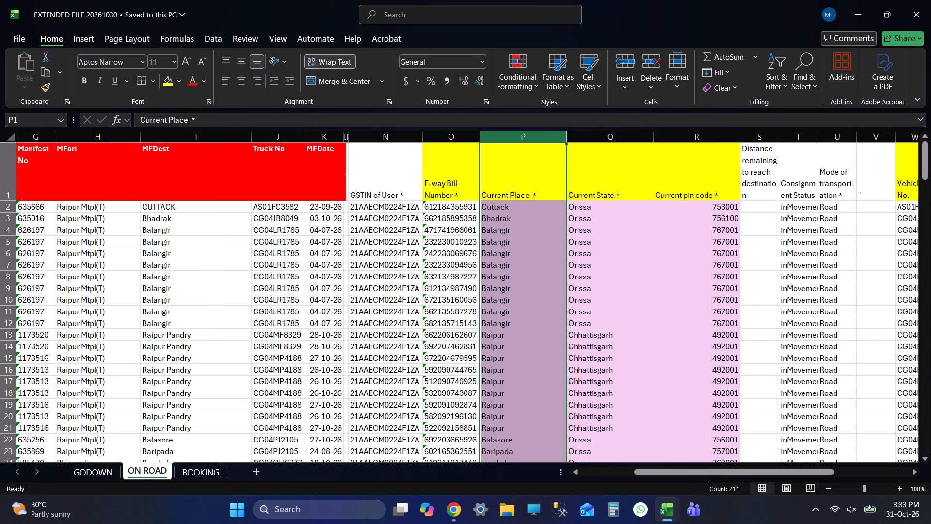
{"action": "key", "text": "ctrl+f"}
{"action": "type", "text": "ANGUL"}
{"action": "key", "text": "Return"}
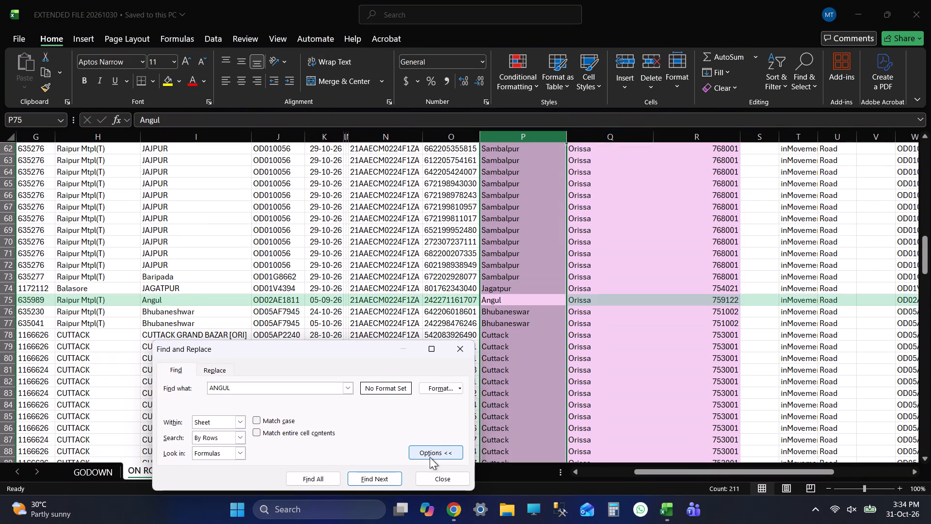
{"action": "left_click", "coordinate": [428, 473]}
{"action": "left_click", "coordinate": [507, 298]}
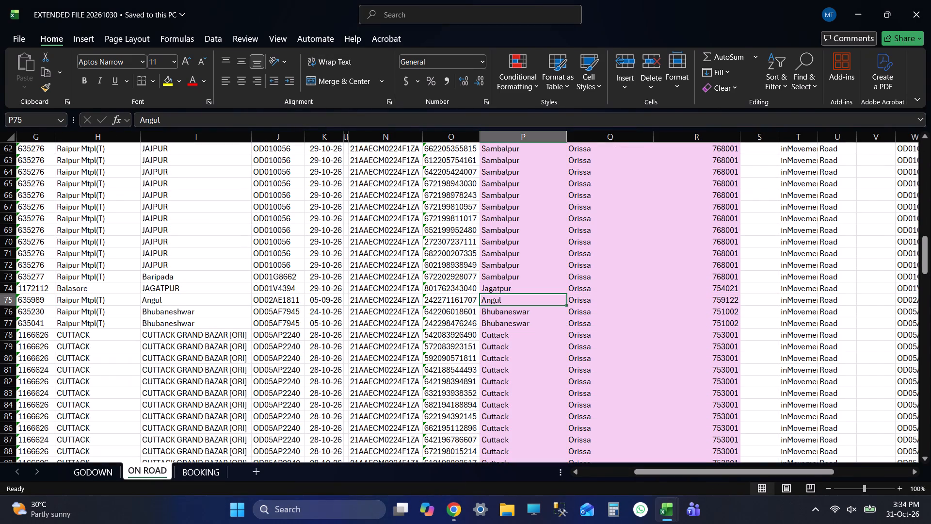
{"action": "key", "text": "shift+Right"}
{"action": "key", "text": "shift+Right"}
{"action": "key", "text": "ctrl+c"}
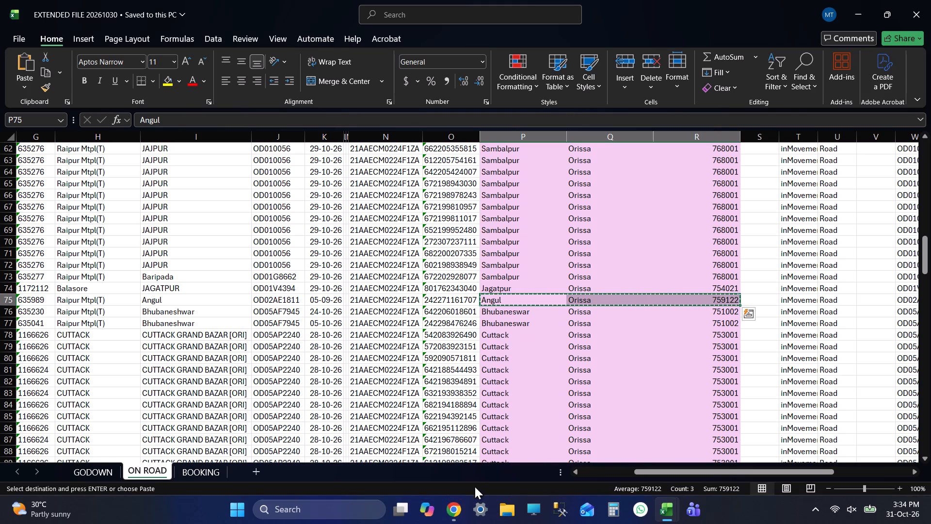
Paste Angul, Orissa, 759122 into row 14 of the 20261031 ON ROAD list and save the workbook.
{"action": "key", "text": "alt+Tab"}
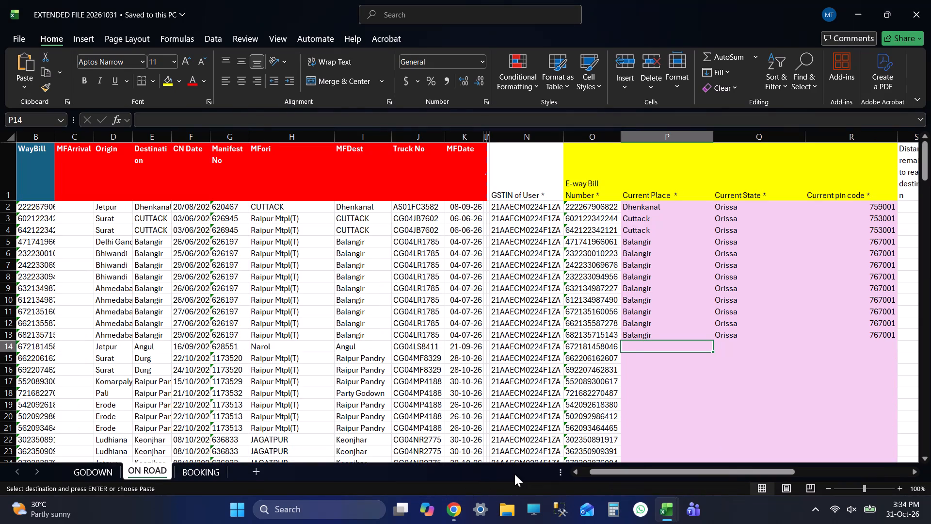
{"action": "key", "text": "ctrl+v"}
{"action": "key", "text": "Down"}
{"action": "key", "text": "ctrl+s"}
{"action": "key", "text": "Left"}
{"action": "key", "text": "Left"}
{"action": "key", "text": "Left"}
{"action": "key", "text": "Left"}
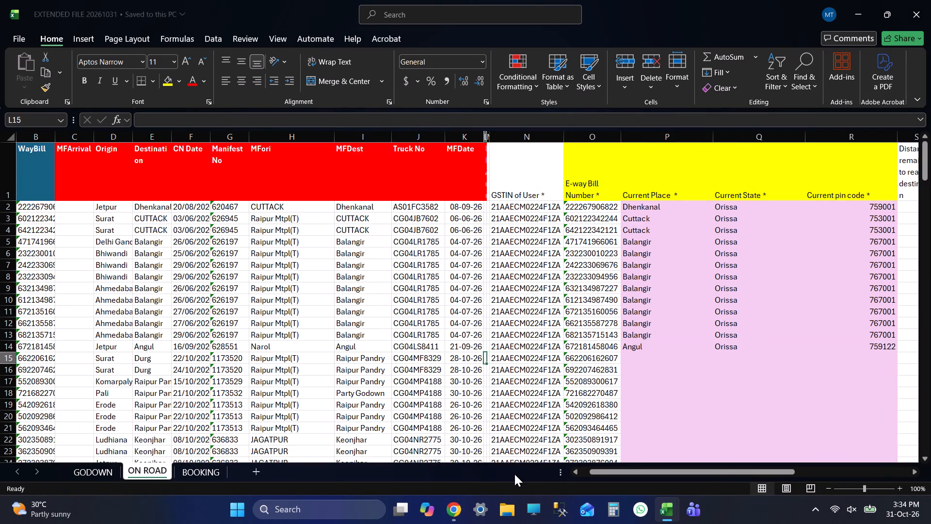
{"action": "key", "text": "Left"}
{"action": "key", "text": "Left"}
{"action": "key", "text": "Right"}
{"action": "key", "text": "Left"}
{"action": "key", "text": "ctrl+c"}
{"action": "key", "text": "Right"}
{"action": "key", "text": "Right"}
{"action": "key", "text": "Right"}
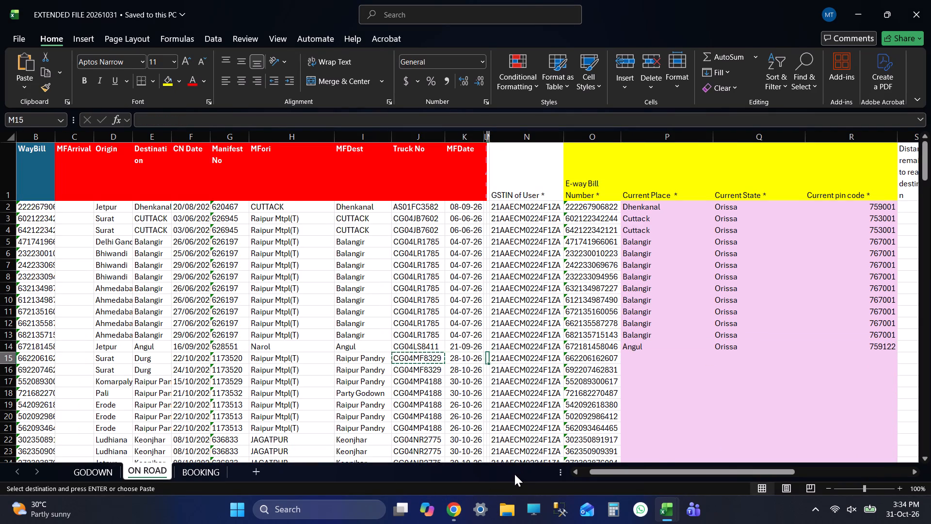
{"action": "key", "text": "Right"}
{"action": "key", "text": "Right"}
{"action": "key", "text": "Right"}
Copy the Raipur, Chhattisgarh, 492001 entry from row 13 of the 20261030 ON ROAD list.
{"action": "key", "text": "alt+Tab"}
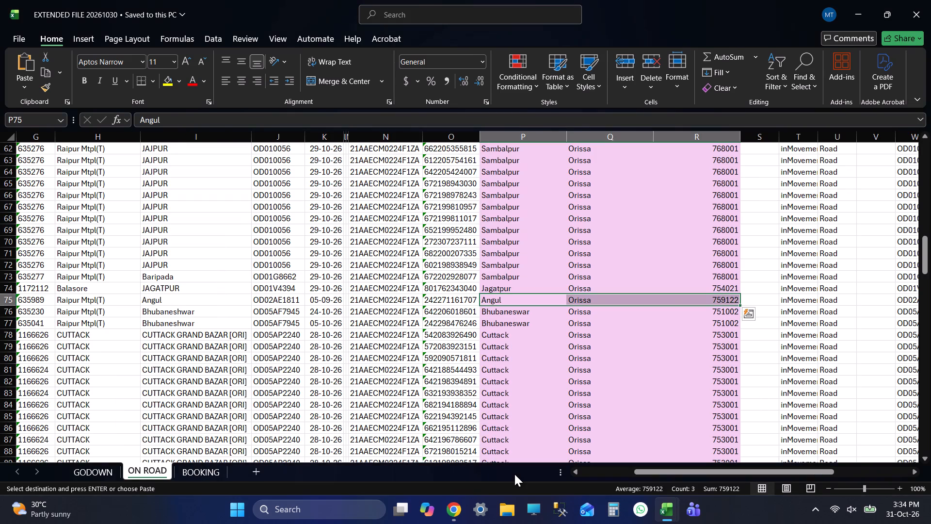
{"action": "key", "text": "ctrl+Up"}
{"action": "key", "text": "Down"}
{"action": "key", "text": "Down"}
{"action": "key", "text": "Down"}
{"action": "key", "text": "Down"}
{"action": "key", "text": "Down"}
{"action": "key", "text": "Down"}
{"action": "key", "text": "Down"}
{"action": "key", "text": "Down"}
{"action": "key", "text": "Down"}
{"action": "key", "text": "Down"}
{"action": "key", "text": "Down"}
{"action": "key", "text": "Down"}
{"action": "key", "text": "shift+Right"}
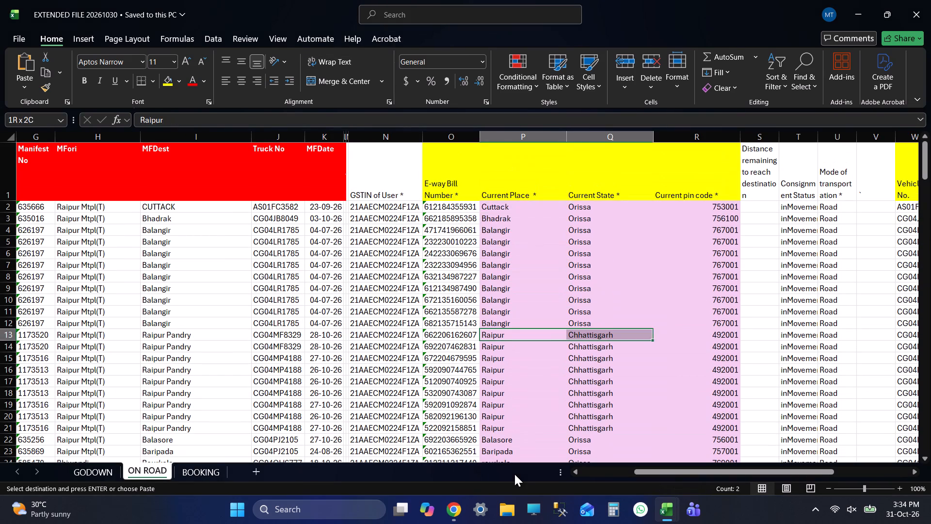
{"action": "key", "text": "shift+Right"}
{"action": "key", "text": "ctrl+c"}
Paste Raipur, Chhattisgarh, 492001 into rows 15 to 17 of the 20261031 ON ROAD list and save the workbook.
{"action": "key", "text": "alt+Tab"}
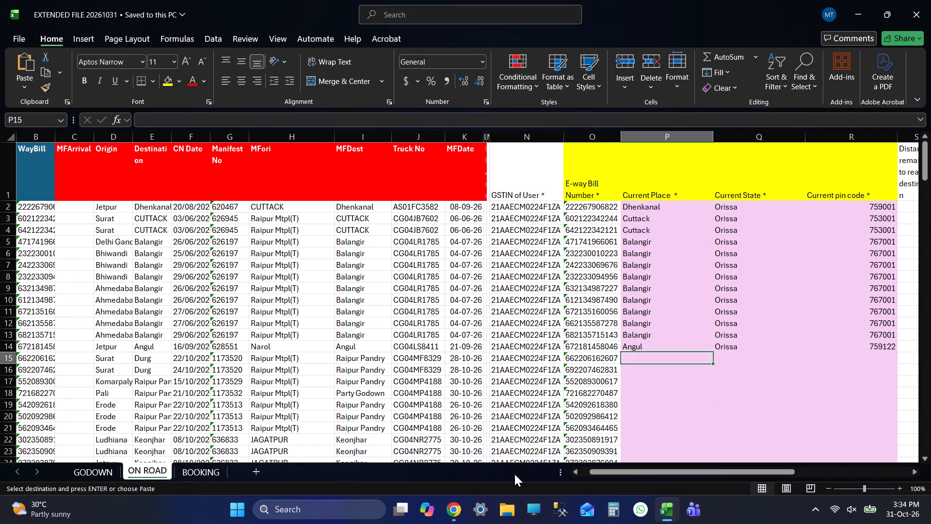
{"action": "key", "text": "shift+Down"}
{"action": "key", "text": "shift+Down"}
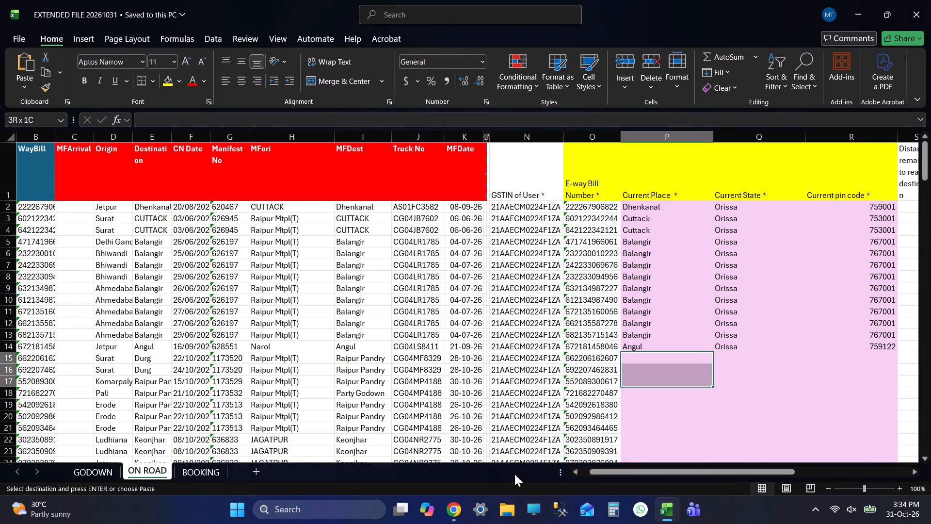
{"action": "key", "text": "ctrl+v"}
{"action": "key", "text": "ctrl+Down"}
{"action": "key", "text": "Down"}
{"action": "key", "text": "ctrl+s"}
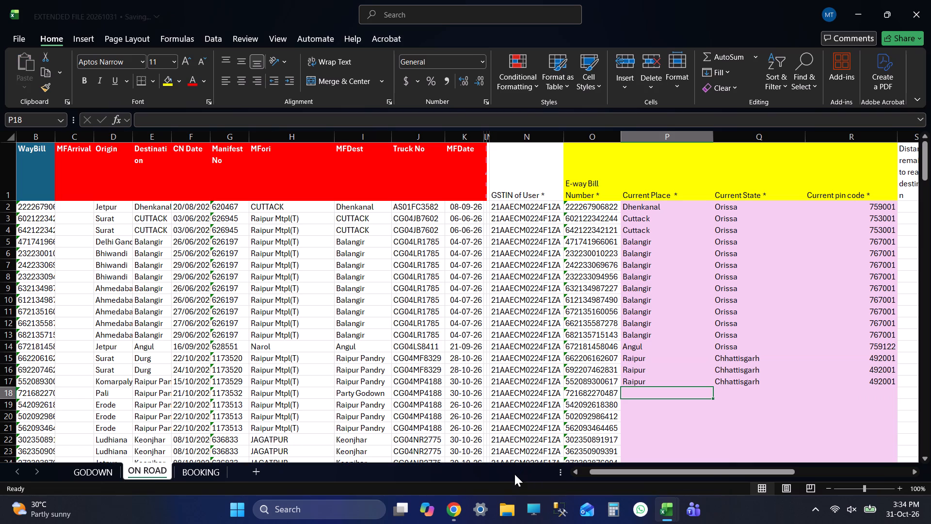
Delete row 18, the Party Godown row, from the 20261031 ON ROAD list and save the workbook.
{"action": "left_click", "coordinate": [12, 393]}
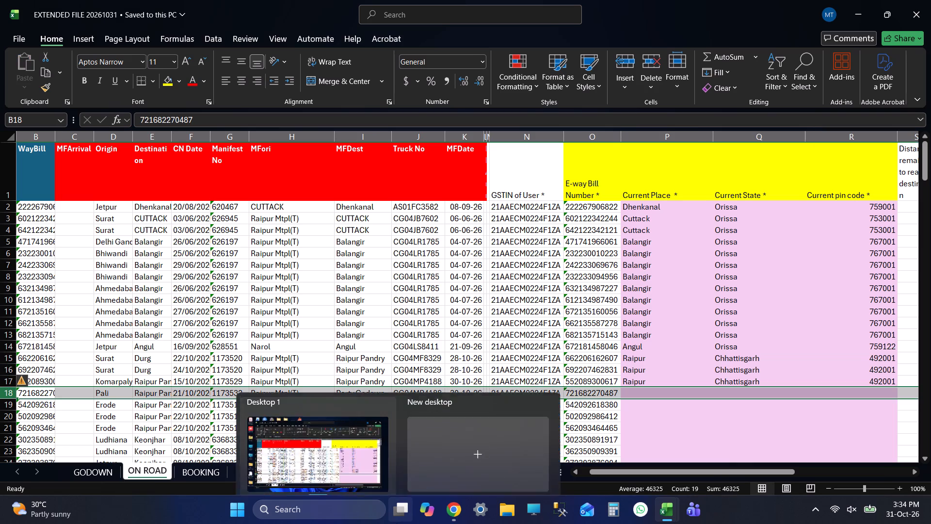
{"action": "key", "text": "ctrl+minus"}
{"action": "left_click", "coordinate": [631, 391]}
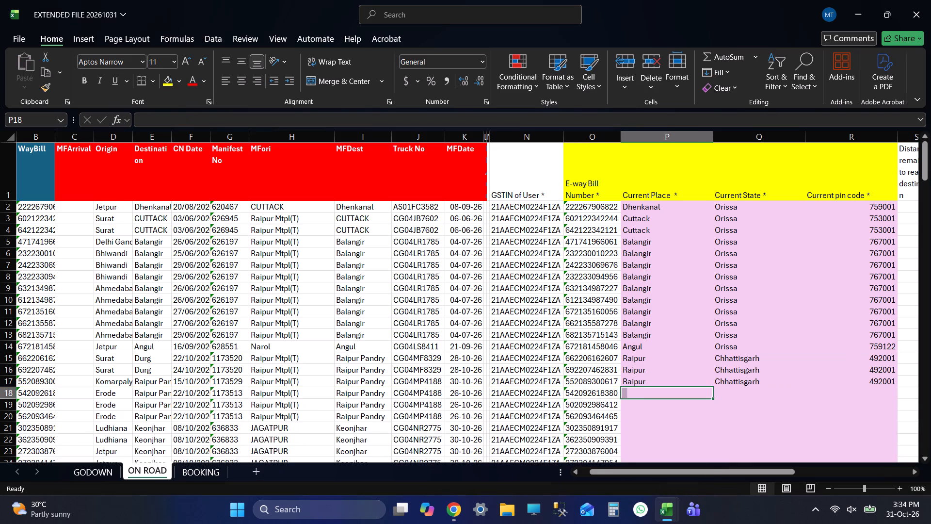
{"action": "key", "text": "ctrl+s"}
Copy Raipur, Chhattisgarh, 492001 from row 17 into rows 18 to 20 and save the workbook.
{"action": "key", "text": "Up"}
{"action": "key", "text": "shift+Right"}
{"action": "key", "text": "shift+Right"}
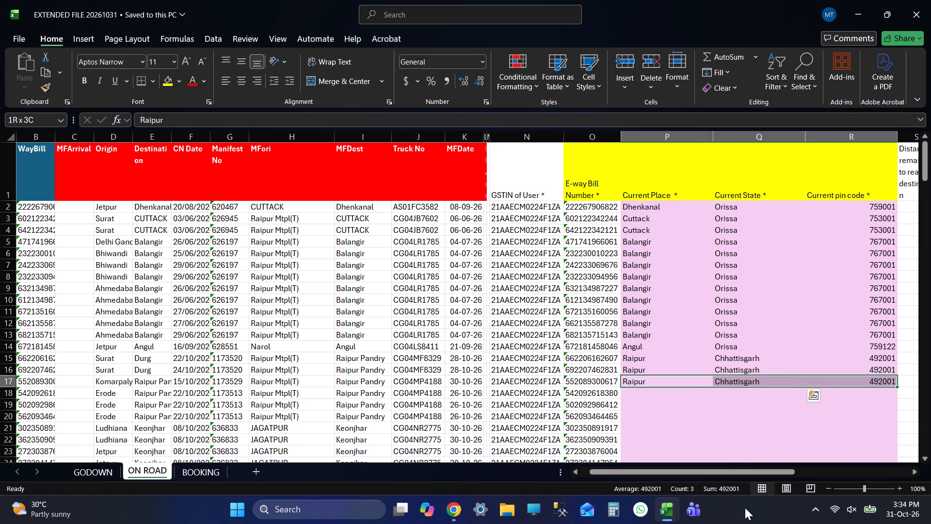
{"action": "key", "text": "ctrl+c"}
{"action": "key", "text": "Down"}
{"action": "scroll", "coordinate": [745, 508], "scroll_direction": "down", "scroll_amount": 5}
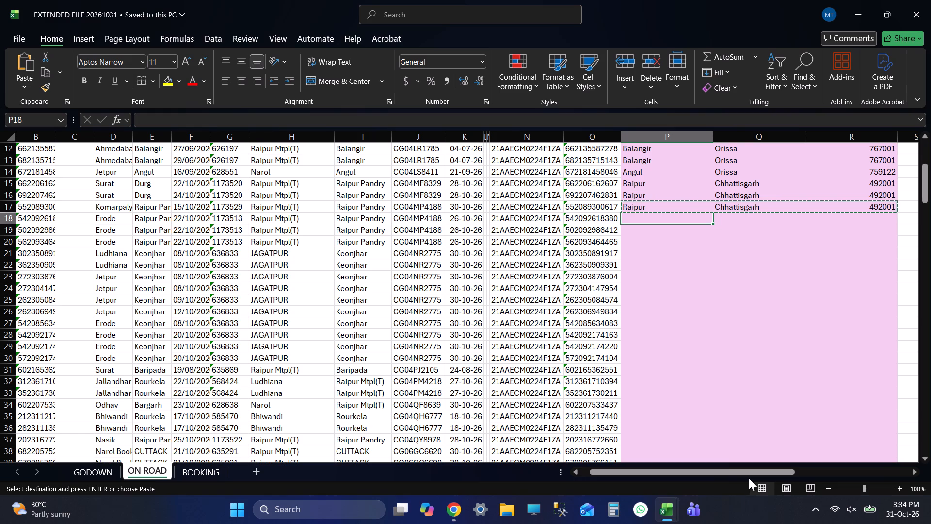
{"action": "key", "text": "shift+Down"}
{"action": "key", "text": "shift+Down"}
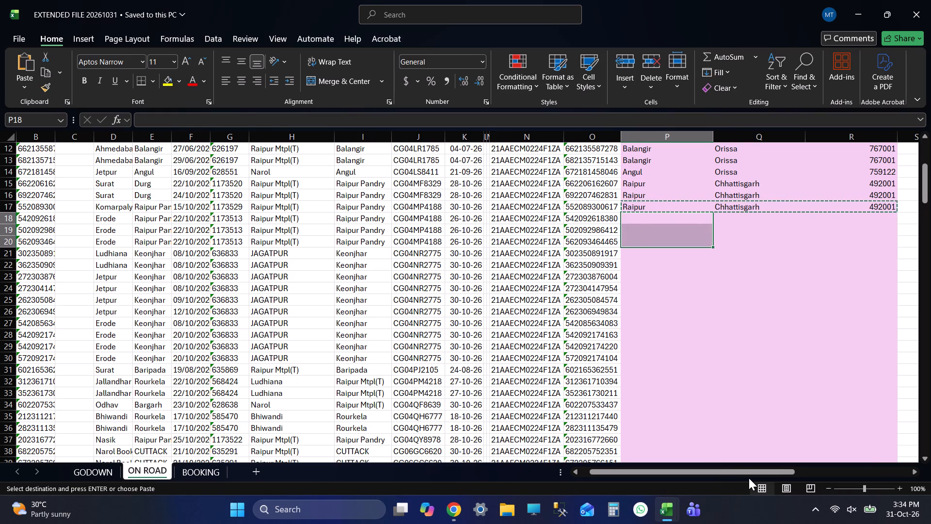
{"action": "key", "text": "ctrl+v"}
{"action": "key", "text": "ctrl+Down"}
{"action": "key", "text": "Down"}
{"action": "key", "text": "ctrl+s"}
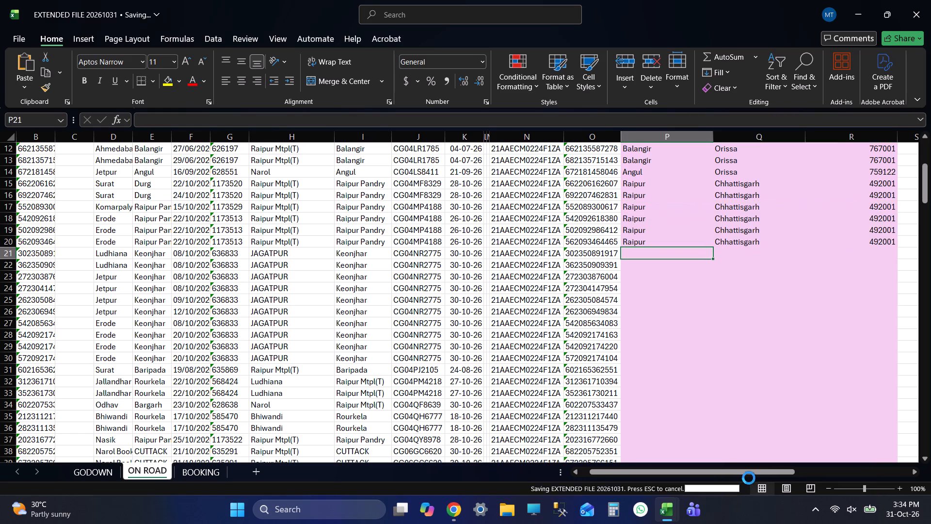
{"action": "key", "text": "Left"}
{"action": "key", "text": "Left"}
{"action": "key", "text": "Left"}
{"action": "key", "text": "Left"}
{"action": "key", "text": "Left"}
{"action": "key", "text": "Left"}
{"action": "key", "text": "ctrl+c"}
{"action": "key", "text": "ctrl+Right"}
{"action": "key", "text": "Right"}
{"action": "key", "text": "Right"}
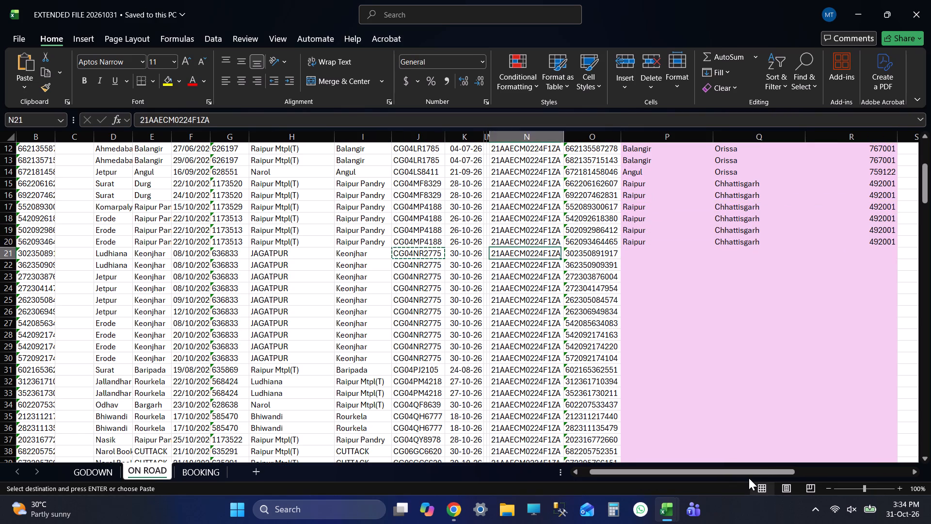
{"action": "key", "text": "Right"}
{"action": "key", "text": "Right"}
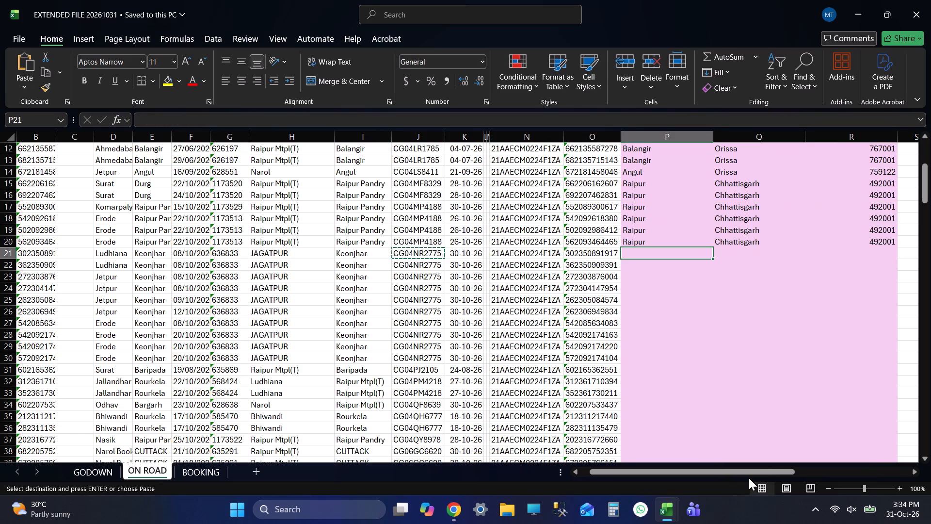
{"action": "key", "text": "alt+Tab"}
{"action": "key", "text": "alt+Tab"}
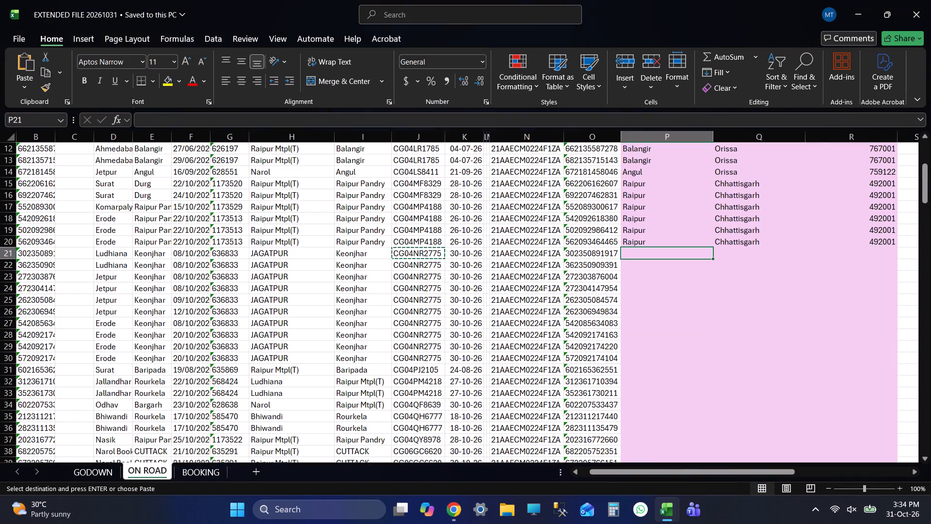
{"action": "key", "text": "alt+Tab"}
{"action": "key", "text": "alt+Tab"}
{"action": "left_click", "coordinate": [395, 0]}
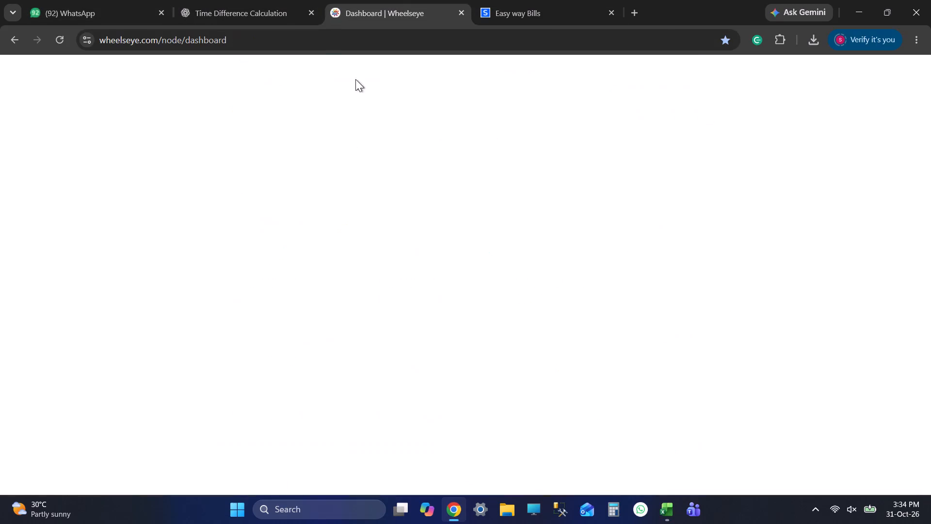
{"action": "left_click", "coordinate": [202, 76]}
{"action": "key", "text": "ctrl+v"}
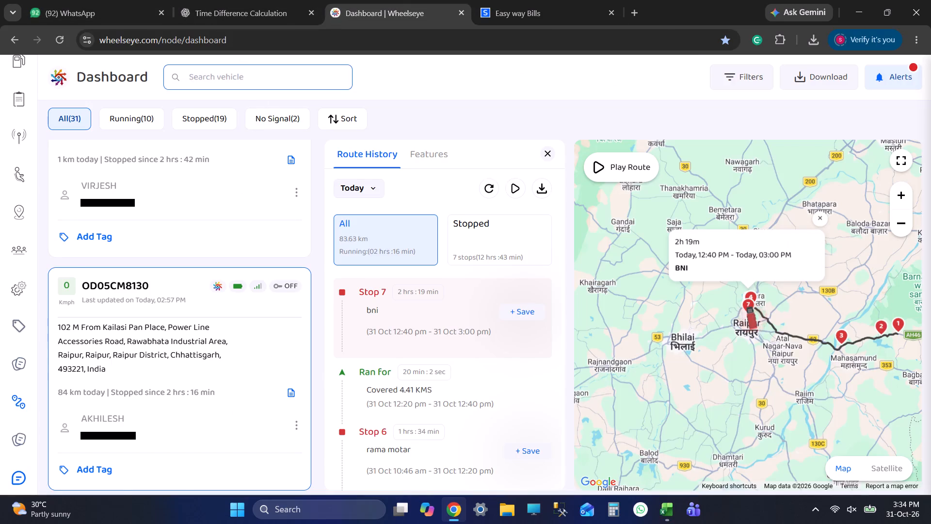
{"action": "key", "text": "Return"}
{"action": "left_click", "coordinate": [98, 175]}
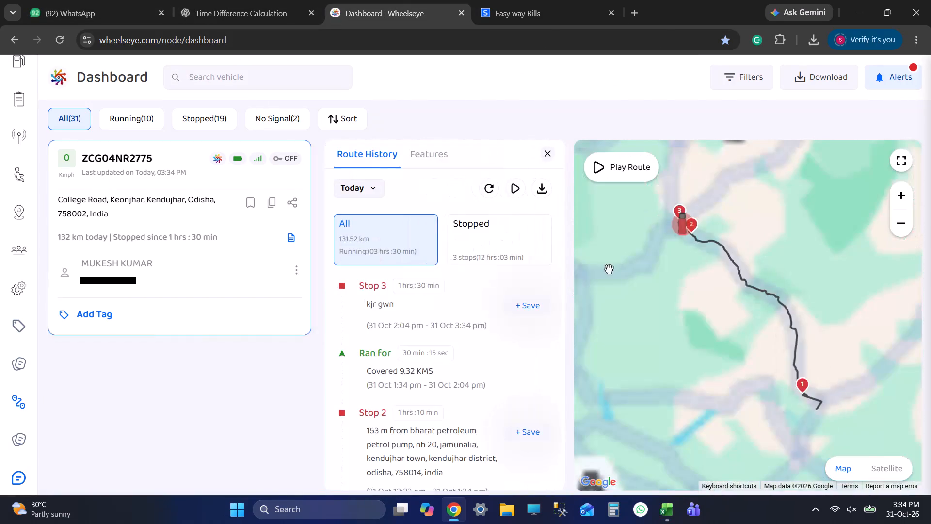
{"action": "key", "text": "alt+Tab"}
{"action": "key", "text": "alt+Tab"}
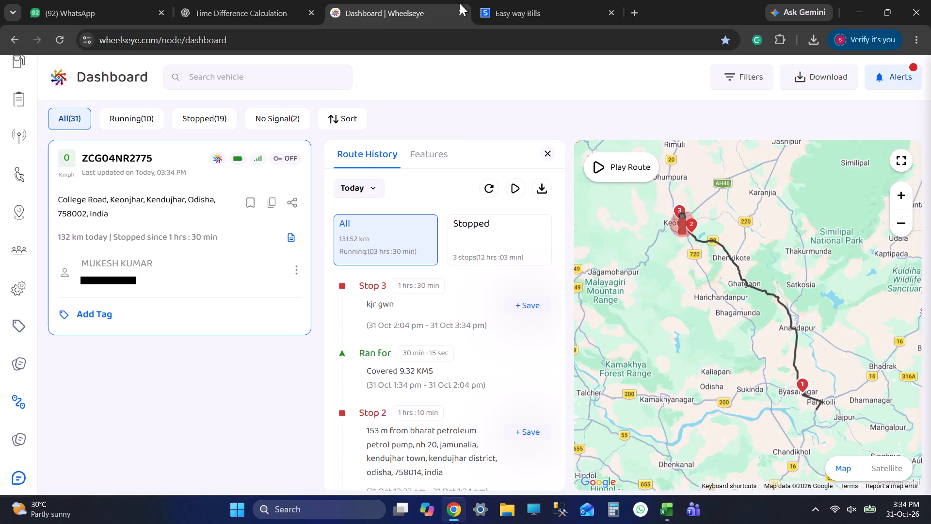
{"action": "left_click", "coordinate": [264, 0]}
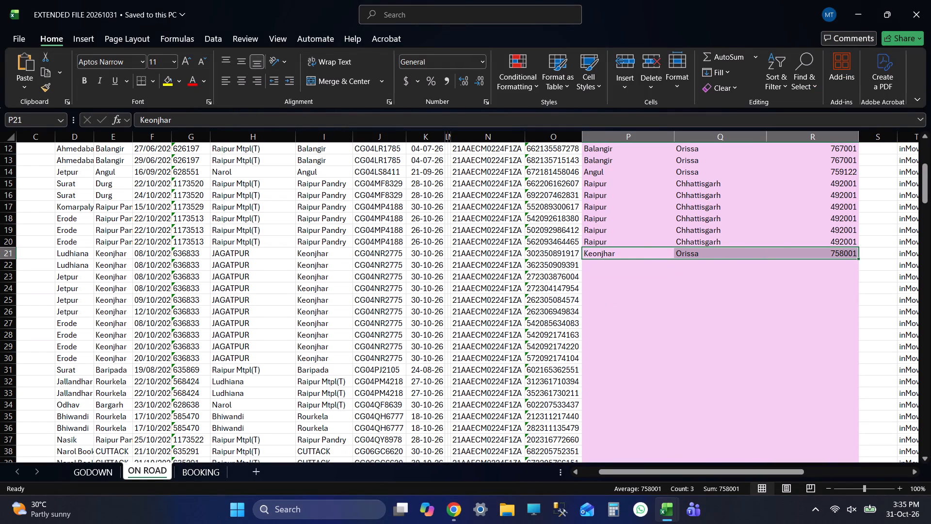
{"action": "key", "text": "ctrl+c"}
{"action": "key", "text": "Down"}
{"action": "key", "text": "shift+Down"}
{"action": "key", "text": "shift+Down"}
{"action": "key", "text": "shift+Down"}
{"action": "key", "text": "shift+Down"}
{"action": "key", "text": "shift+Down"}
{"action": "key", "text": "shift+Down"}
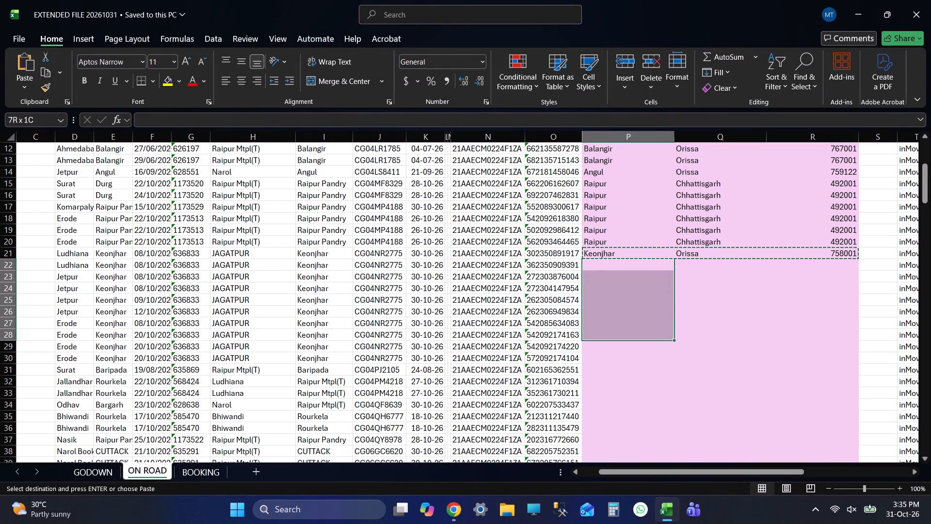
{"action": "key", "text": "shift+Down"}
{"action": "key", "text": "shift+Down"}
{"action": "key", "text": "ctrl+v"}
{"action": "key", "text": "ctrl+Down"}
{"action": "key", "text": "Down"}
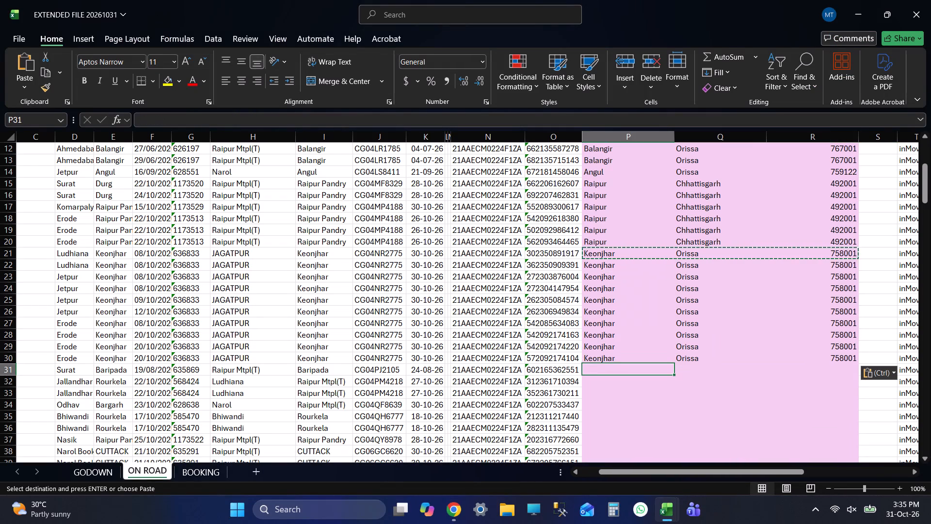
{"action": "key", "text": "ctrl+s"}
In the EXTENDED FILE 20261030 workbook, find BARI in the Current Place column and copy Baripada, Orissa, 757001.
{"action": "key", "text": "Left"}
{"action": "key", "text": "Left"}
{"action": "key", "text": "Left"}
{"action": "key", "text": "Left"}
{"action": "key", "text": "Left"}
{"action": "key", "text": "Right"}
{"action": "key", "text": "Right"}
{"action": "key", "text": "Right"}
{"action": "key", "text": "Right"}
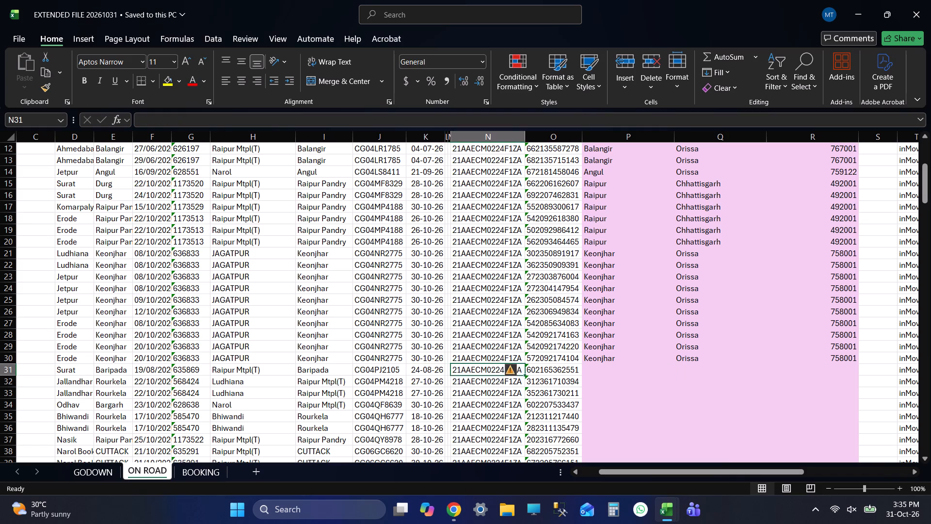
{"action": "key", "text": "Right"}
{"action": "key", "text": "alt+Tab"}
{"action": "key", "text": "alt+Tab"}
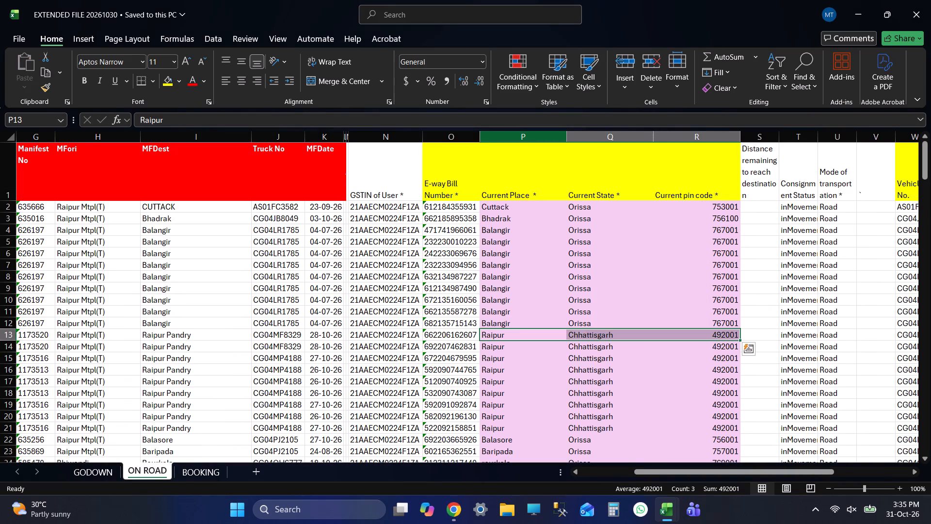
{"action": "left_click", "coordinate": [544, 141]}
{"action": "key", "text": "ctrl+f"}
{"action": "type", "text": "BARI"}
{"action": "key", "text": "Return"}
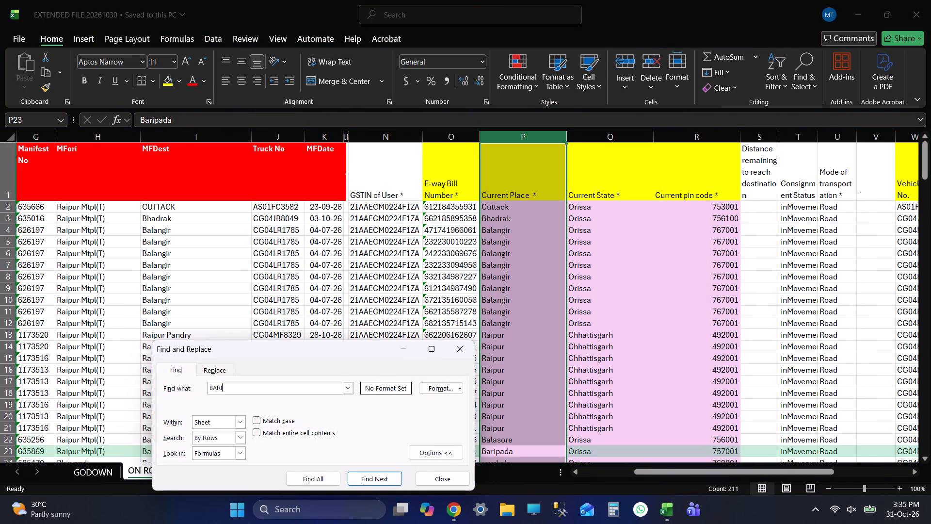
{"action": "left_click", "coordinate": [516, 451]}
{"action": "key", "text": "shift+Right"}
{"action": "key", "text": "shift+Right"}
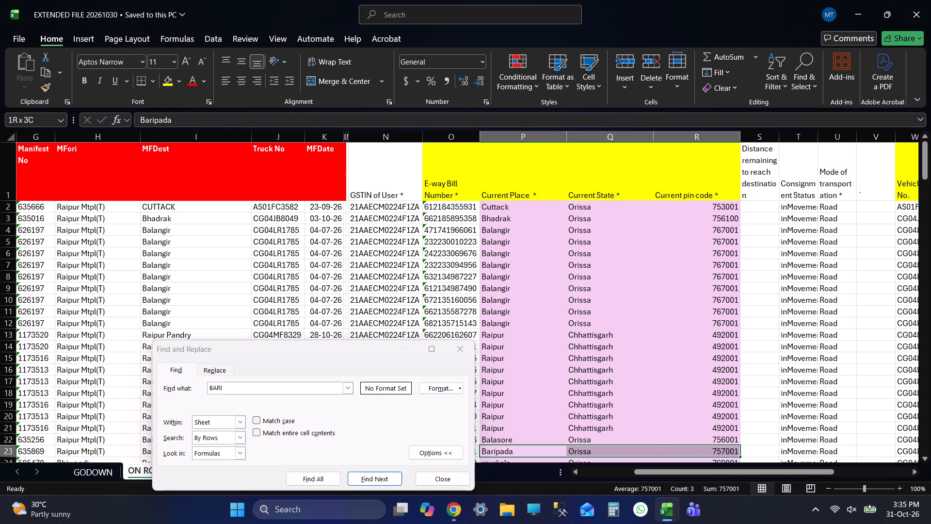
{"action": "key", "text": "ctrl+c"}
{"action": "left_click", "coordinate": [426, 475]}
{"action": "scroll", "coordinate": [575, 327], "scroll_direction": "down", "scroll_amount": 3}
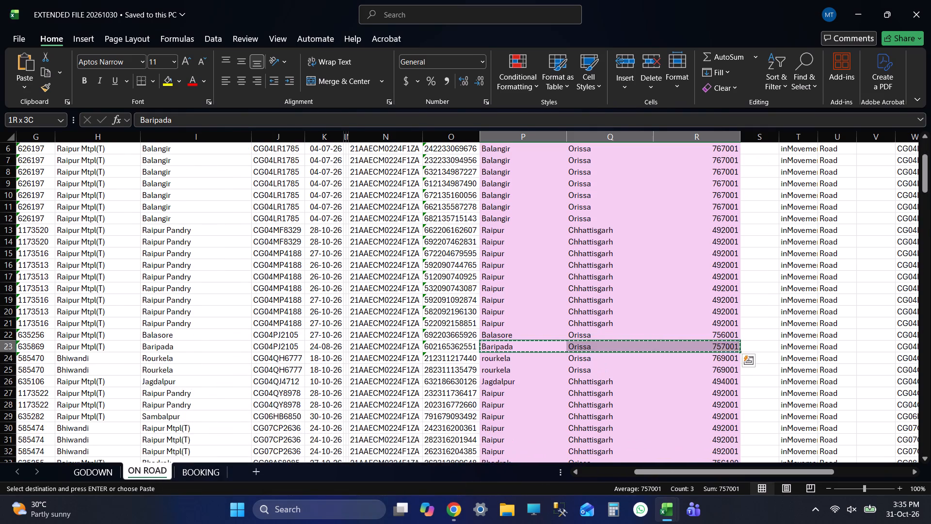
Paste Baripada, Orissa, 757001 into row 31 of the 20261031 ON ROAD list and save the workbook.
{"action": "key", "text": "alt+Tab"}
{"action": "key", "text": "ctrl+v"}
{"action": "key", "text": "Down"}
{"action": "key", "text": "ctrl+s"}
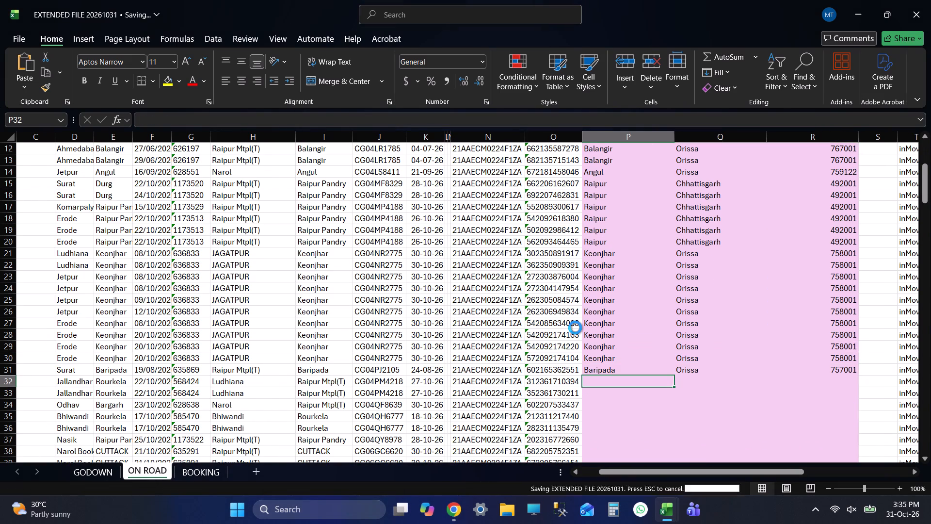
{"action": "key", "text": "Left"}
{"action": "key", "text": "Left"}
{"action": "key", "text": "Left"}
{"action": "key", "text": "Left"}
{"action": "key", "text": "Left"}
{"action": "key", "text": "Left"}
{"action": "key", "text": "ctrl+c"}
{"action": "key", "text": "ctrl+Right"}
{"action": "key", "text": "Right"}
{"action": "key", "text": "Right"}
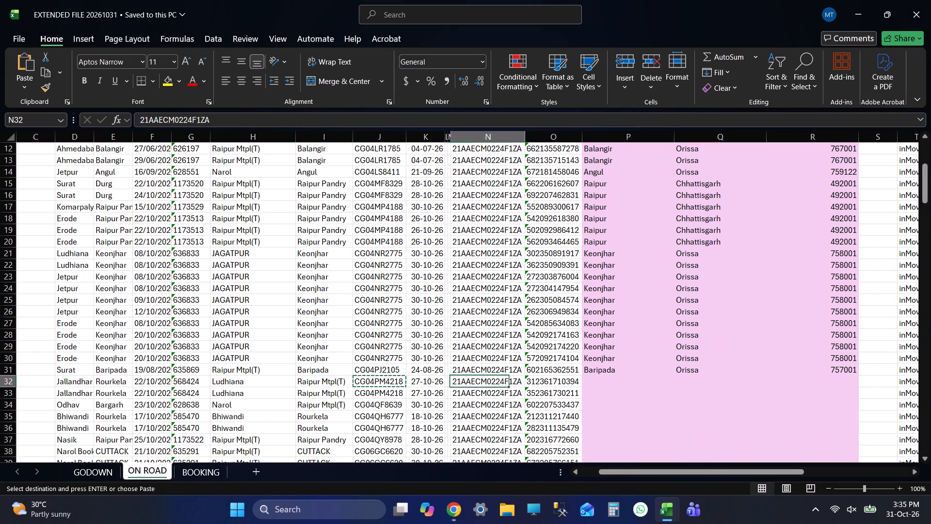
{"action": "key", "text": "Right"}
{"action": "key", "text": "Right"}
{"action": "key", "text": "Right"}
{"action": "key", "text": "Left"}
{"action": "key", "text": "alt+Tab"}
{"action": "key", "text": "alt+Tab"}
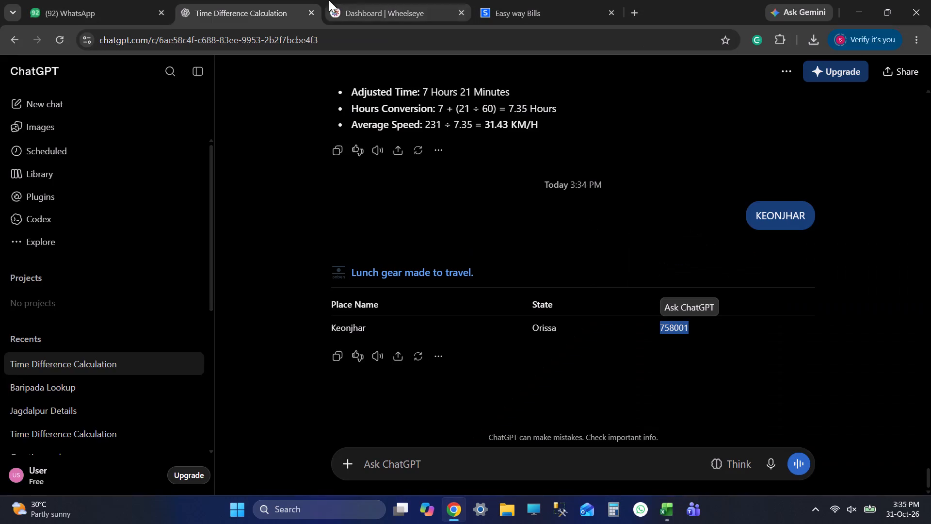
{"action": "left_click", "coordinate": [405, 10]}
{"action": "left_click", "coordinate": [548, 0]}
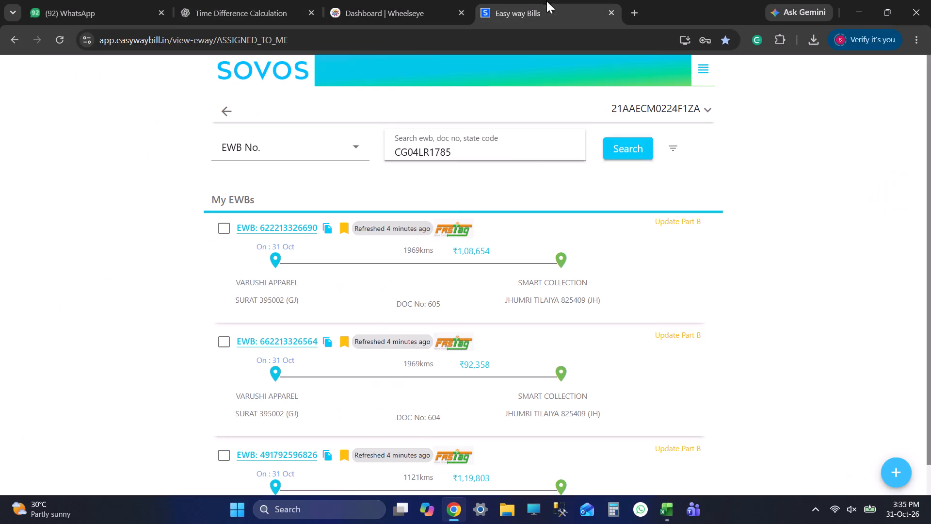
{"action": "double_click", "coordinate": [452, 148]}
{"action": "key", "text": "ctrl+v"}
{"action": "left_click", "coordinate": [622, 154]}
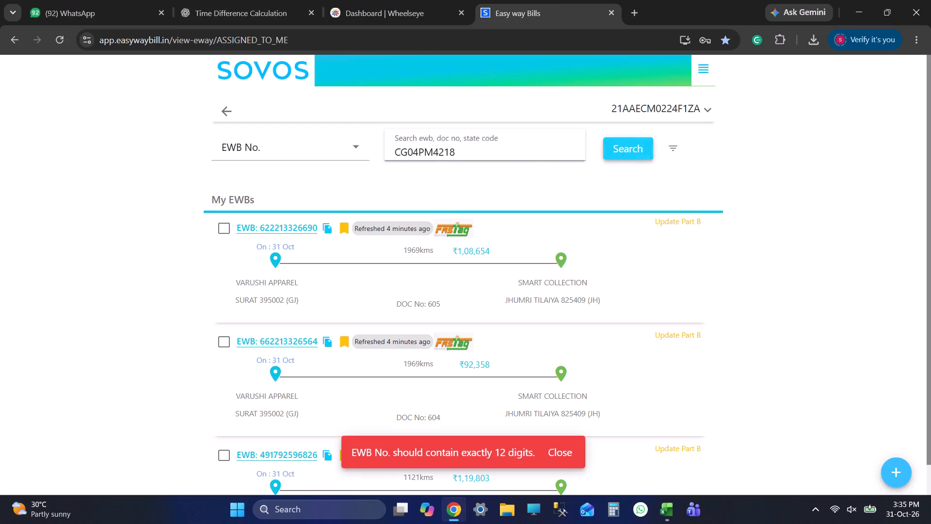
{"action": "left_click", "coordinate": [448, 238]}
{"action": "left_click", "coordinate": [453, 231]}
{"action": "left_click", "coordinate": [289, 119]}
{"action": "left_click", "coordinate": [313, 159]}
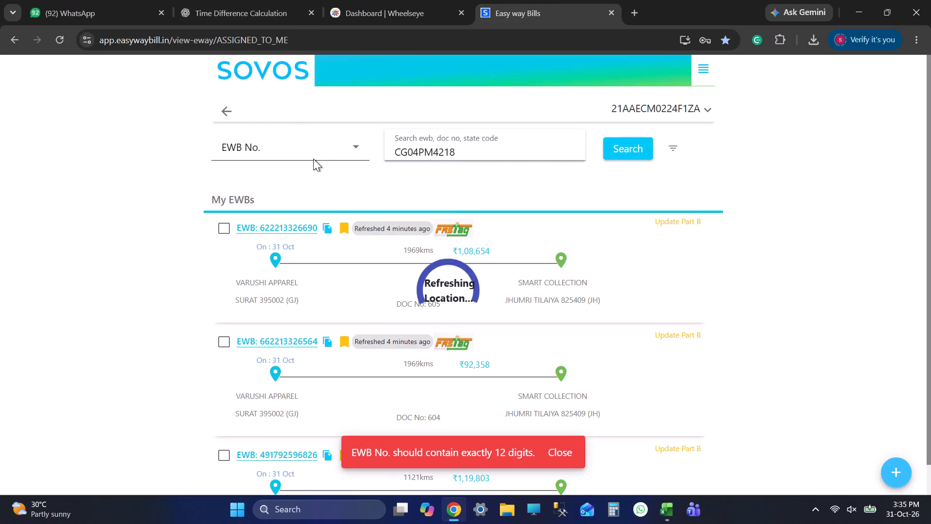
{"action": "left_click", "coordinate": [325, 145]}
{"action": "scroll", "coordinate": [329, 226], "scroll_direction": "down", "scroll_amount": 1}
{"action": "left_click", "coordinate": [316, 155]}
{"action": "scroll", "coordinate": [314, 241], "scroll_direction": "down", "scroll_amount": 4}
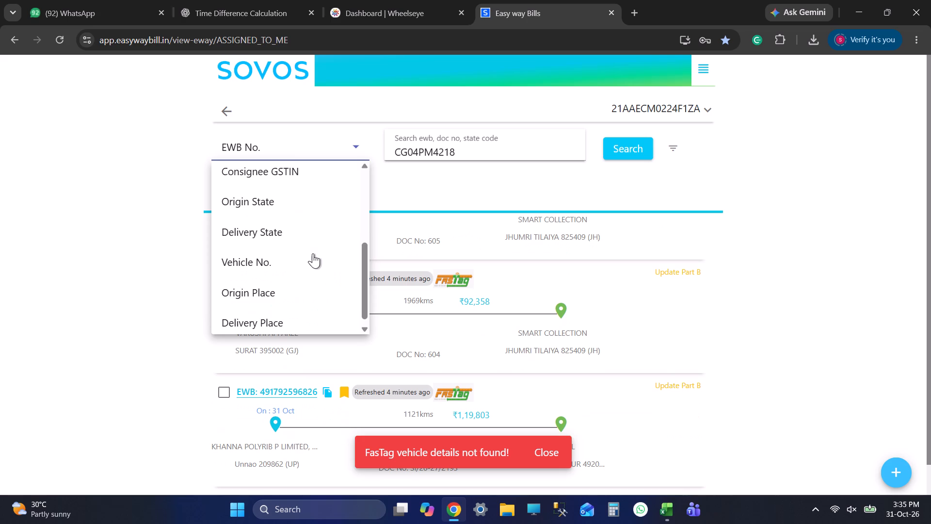
{"action": "left_click", "coordinate": [313, 253]}
{"action": "left_click", "coordinate": [515, 152]}
{"action": "key", "text": "ctrl+v"}
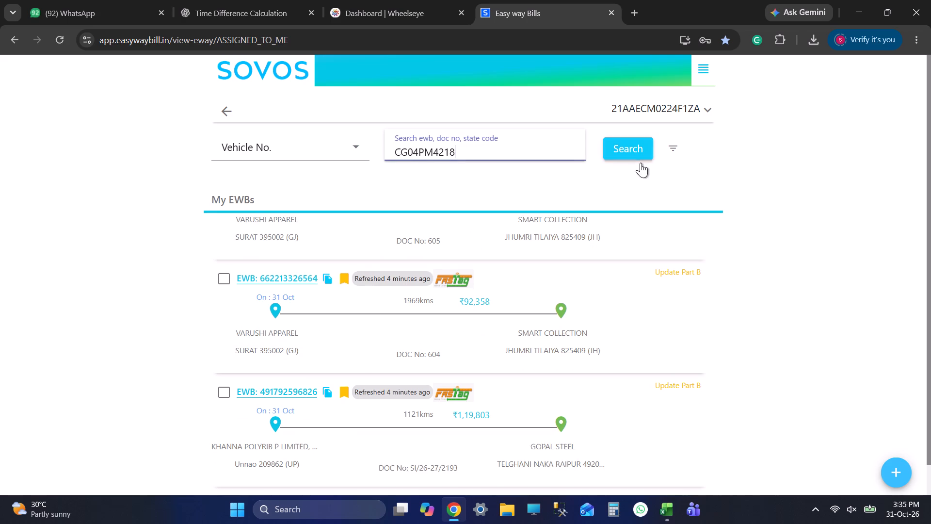
{"action": "left_click", "coordinate": [641, 163]}
{"action": "left_click", "coordinate": [463, 299]}
{"action": "key", "text": "alt+Tab"}
{"action": "scroll", "coordinate": [505, 326], "scroll_direction": "down", "scroll_amount": 1}
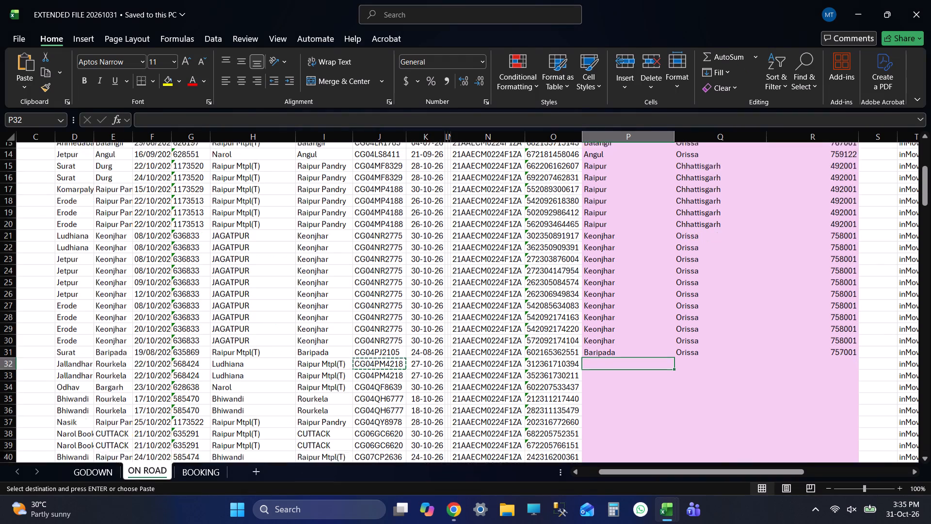
{"action": "scroll", "coordinate": [503, 331], "scroll_direction": "down", "scroll_amount": 4}
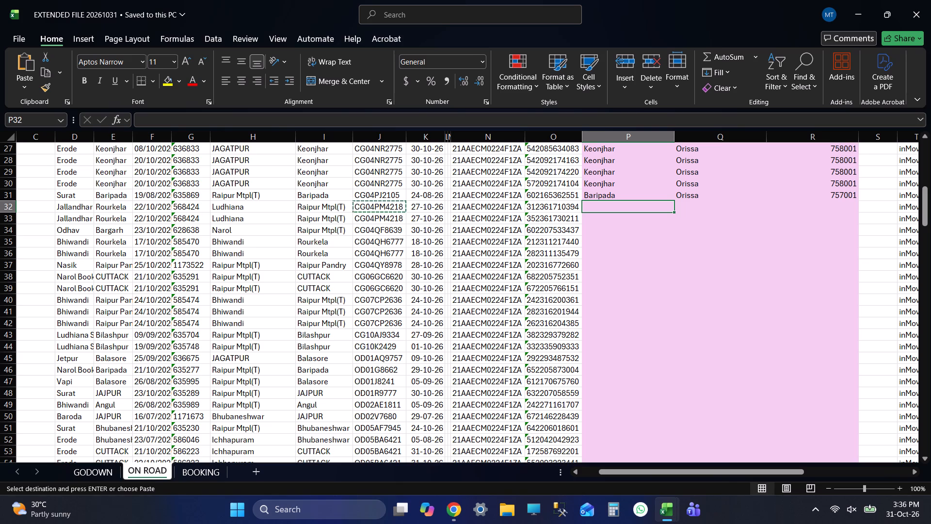
{"action": "key", "text": "alt+Tab"}
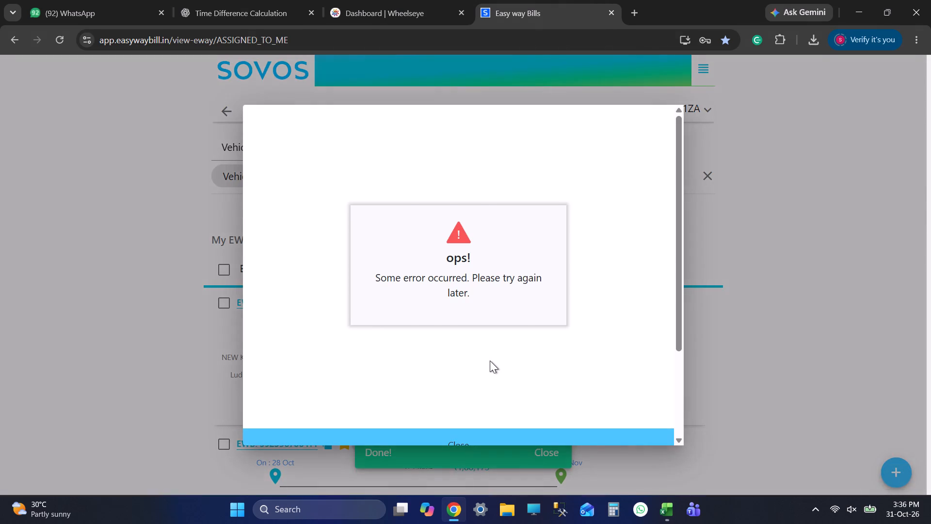
{"action": "key", "text": "alt+Tab"}
{"action": "key", "text": "alt+Tab"}
{"action": "left_click", "coordinate": [502, 430]}
{"action": "scroll", "coordinate": [485, 372], "scroll_direction": "down", "scroll_amount": 5}
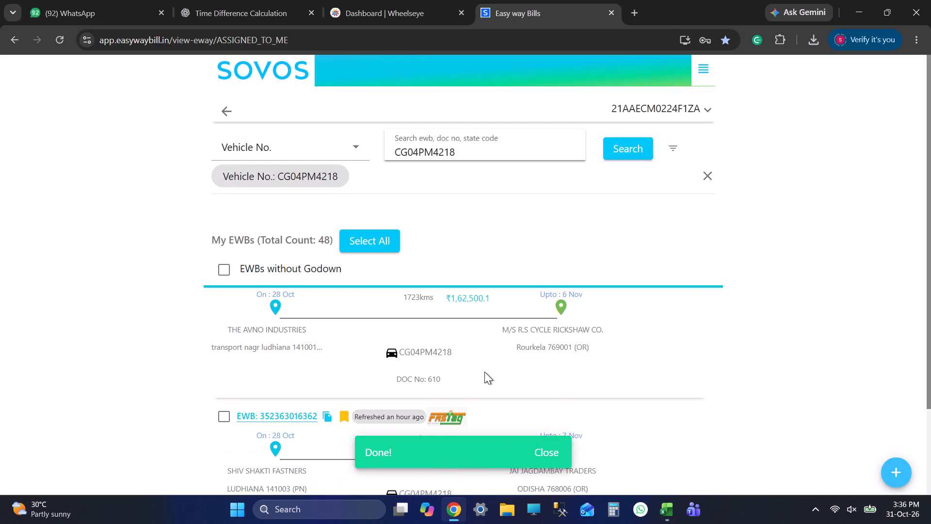
{"action": "left_click", "coordinate": [449, 401]}
{"action": "left_click", "coordinate": [443, 403]}
{"action": "key", "text": "alt+Tab"}
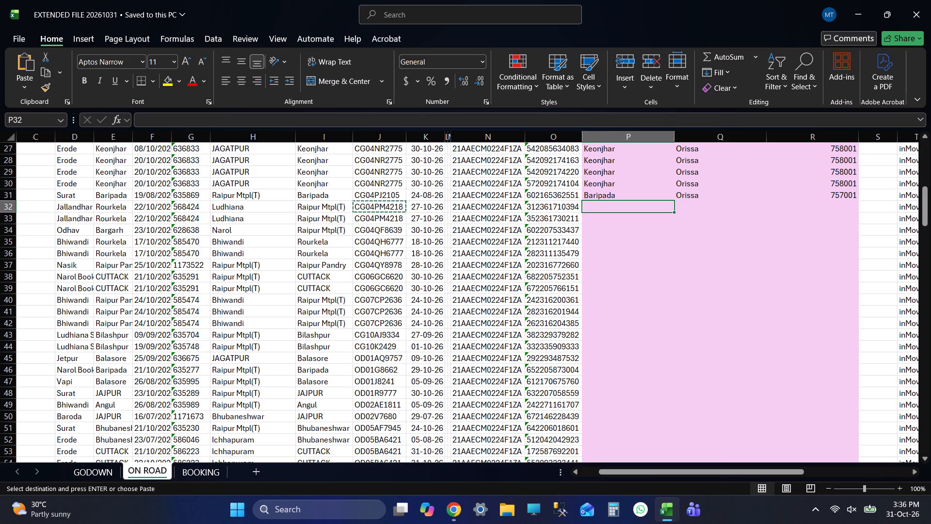
{"action": "key", "text": "alt+Tab"}
{"action": "key", "text": "alt+Tab"}
{"action": "key", "text": "alt+Tab"}
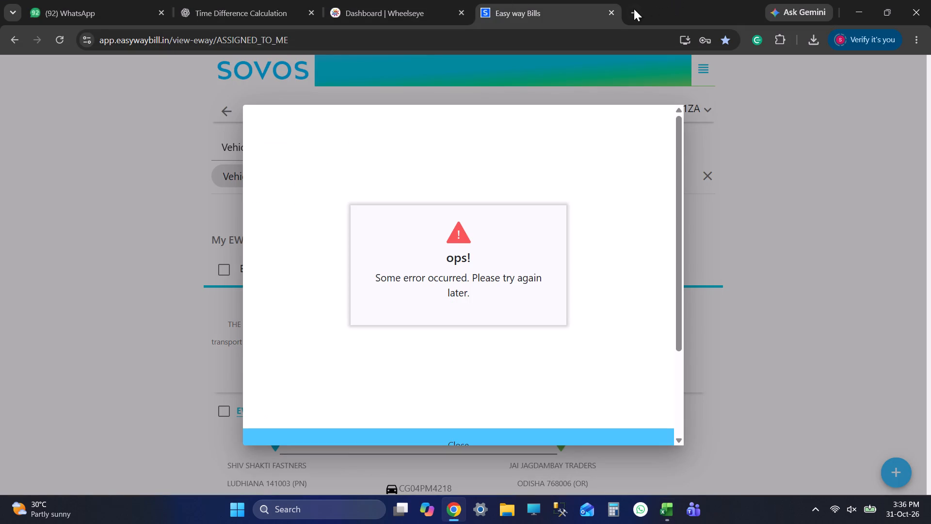
{"action": "key", "text": "alt+Tab"}
{"action": "key", "text": "alt+Tab"}
{"action": "key", "text": "alt+Tab"}
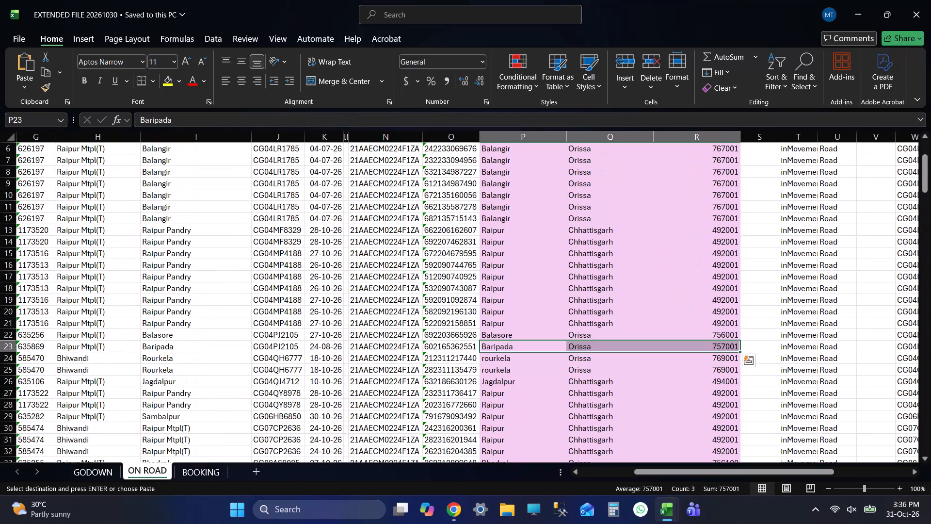
{"action": "left_click", "coordinate": [294, 142]}
{"action": "key", "text": "ctrl+f"}
{"action": "key", "text": "ctrl+v"}
{"action": "key", "text": "Return"}
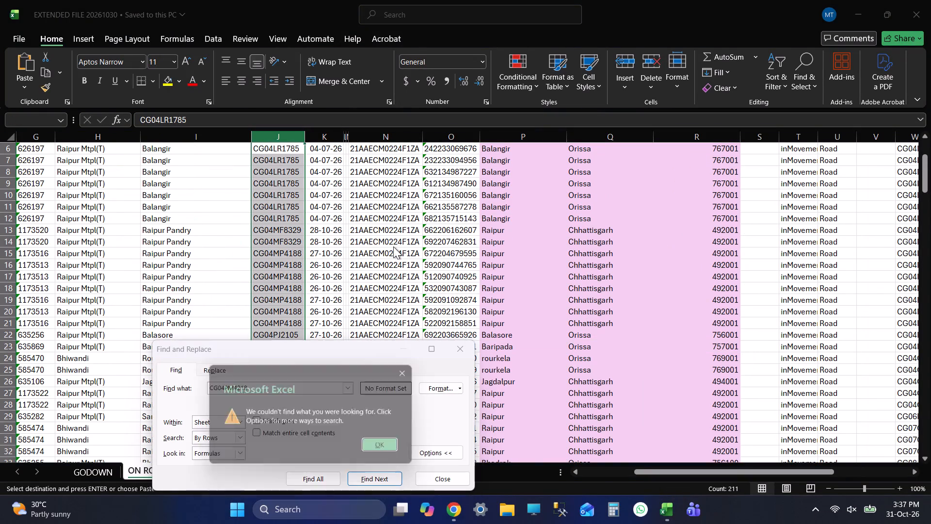
{"action": "key", "text": "Return"}
{"action": "left_click", "coordinate": [441, 481]}
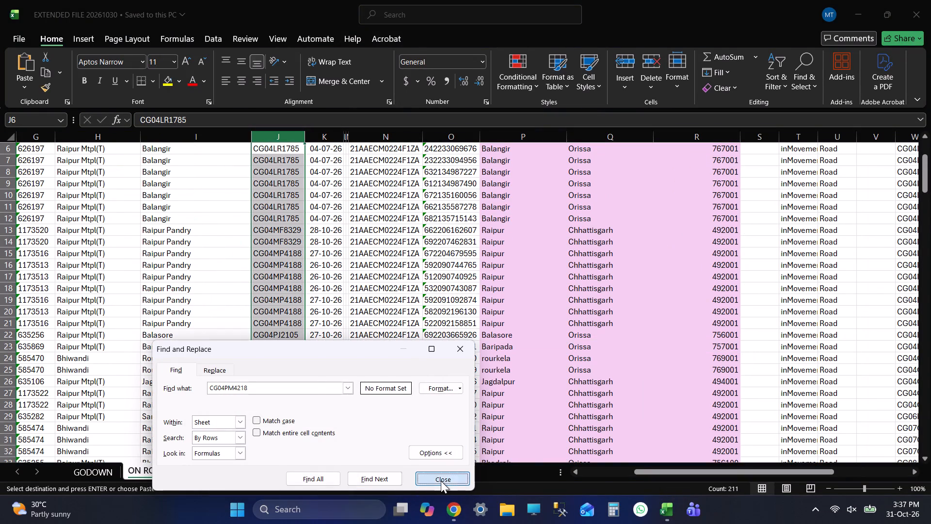
{"action": "key", "text": "ctrl+f"}
{"action": "key", "text": "ctrl+v"}
{"action": "key", "text": "Return"}
{"action": "key", "text": "Return"}
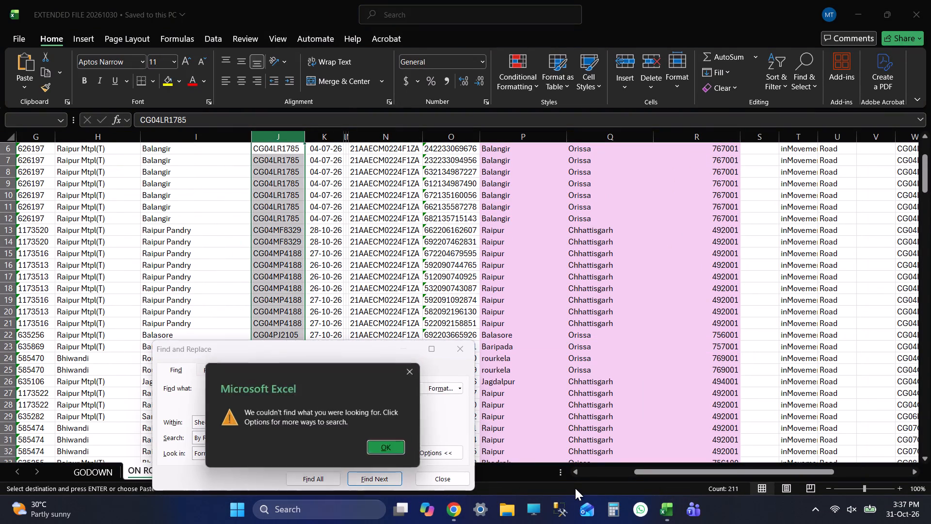
{"action": "left_click", "coordinate": [446, 480]}
Search Google in a new Chrome tab for the Ludhiana to Raipur distance and open the driving directions in Maps.
{"action": "key", "text": "alt+Tab"}
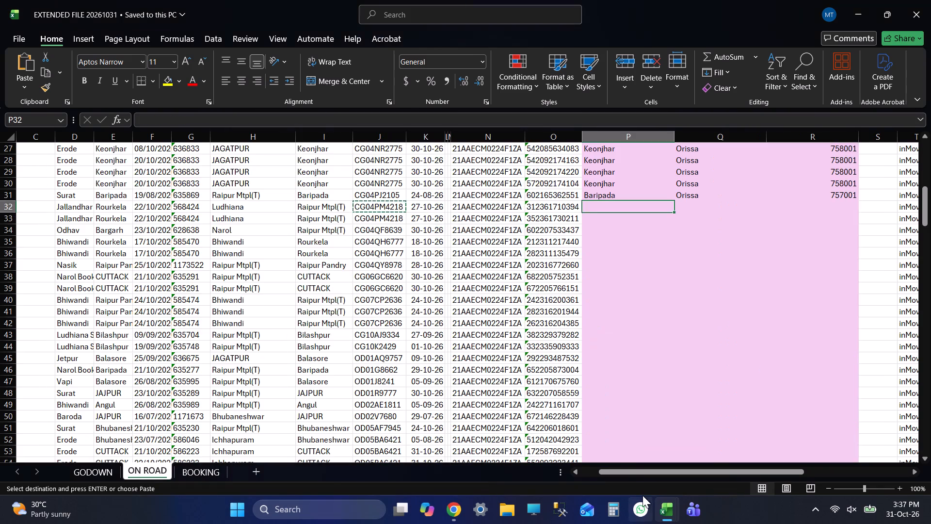
{"action": "key", "text": "alt+Tab"}
{"action": "key", "text": "alt+Tab"}
{"action": "left_click", "coordinate": [636, 13]}
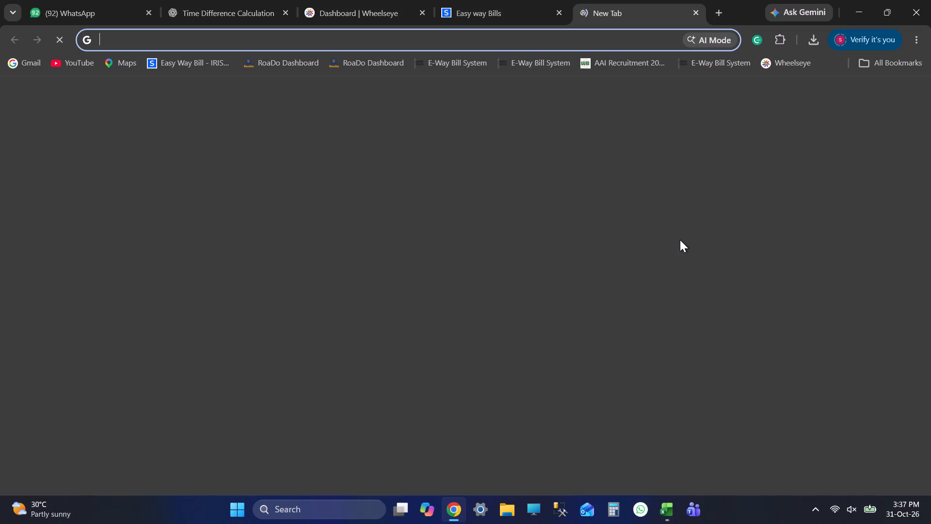
{"action": "type", "text": "LUDHIANA"}
{"action": "key", "text": "space"}
{"action": "key", "text": "Return"}
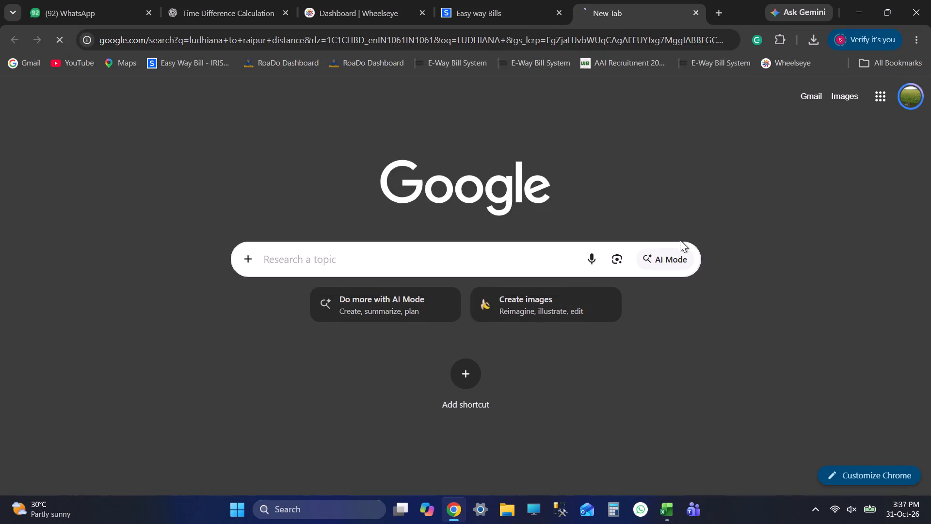
{"action": "scroll", "coordinate": [442, 323], "scroll_direction": "down", "scroll_amount": 2}
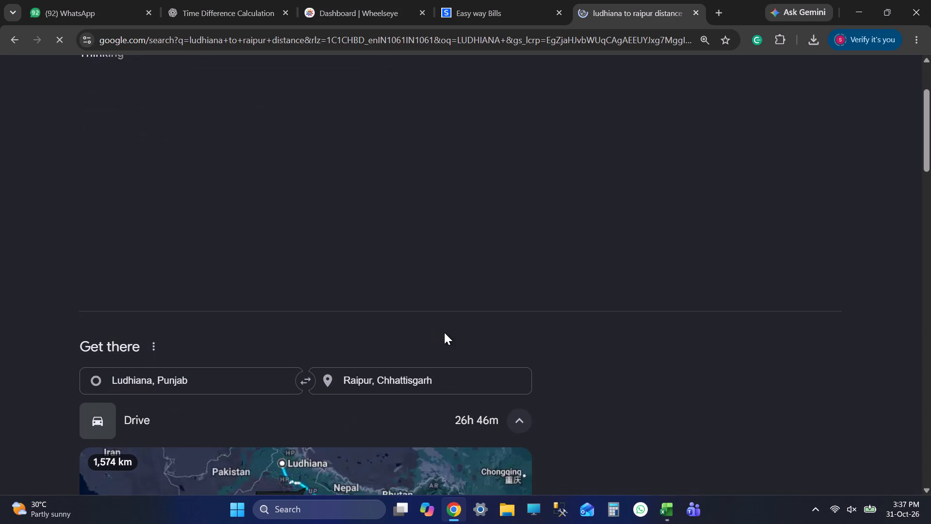
{"action": "scroll", "coordinate": [454, 356], "scroll_direction": "down", "scroll_amount": 3}
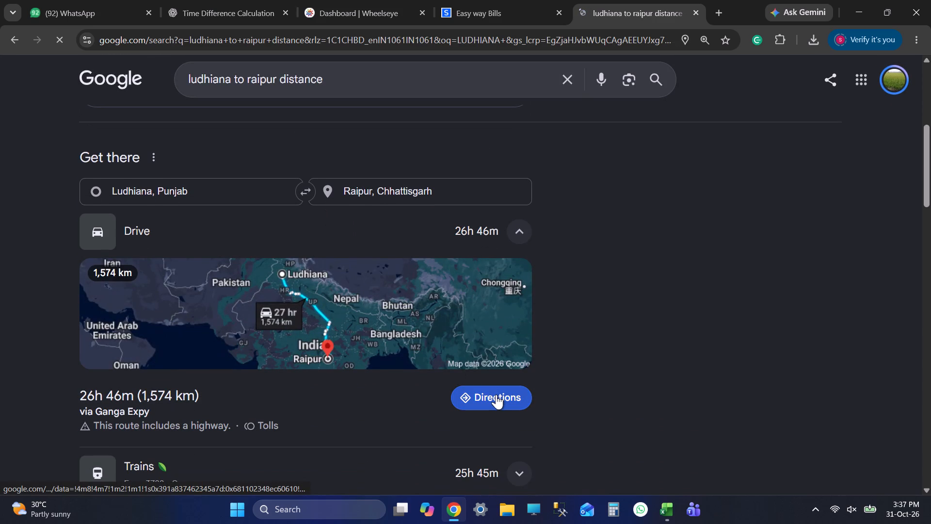
{"action": "left_click", "coordinate": [496, 394]}
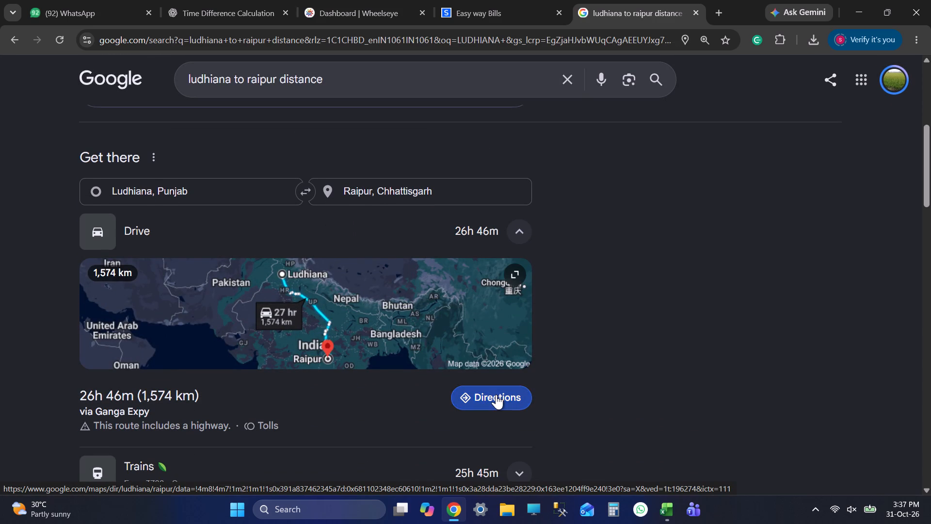
{"action": "key", "text": "alt+Tab"}
{"action": "key", "text": "alt+Tab"}
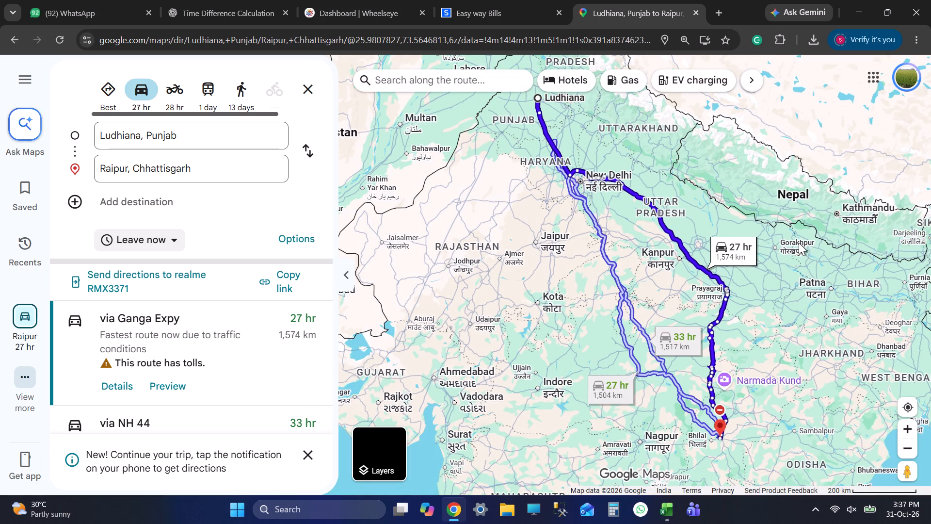
{"action": "key", "text": "alt+Tab"}
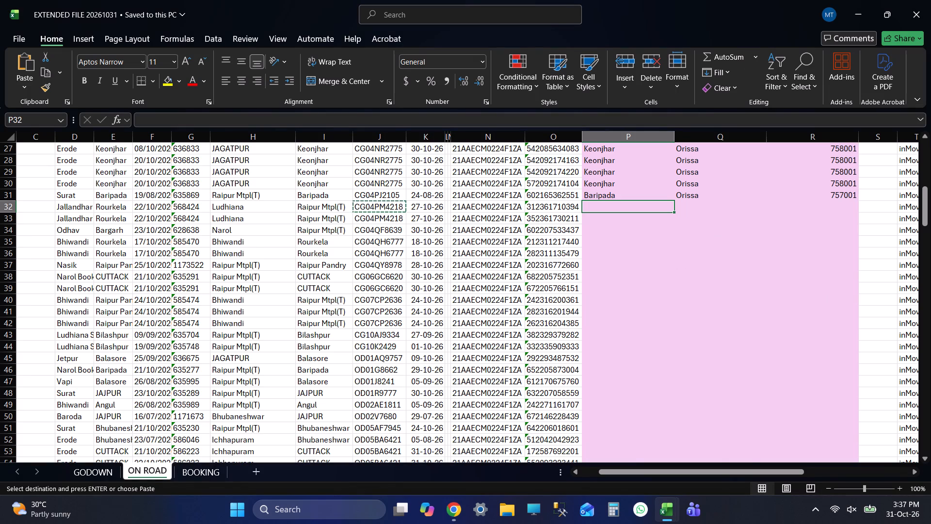
{"action": "key", "text": "alt+Tab"}
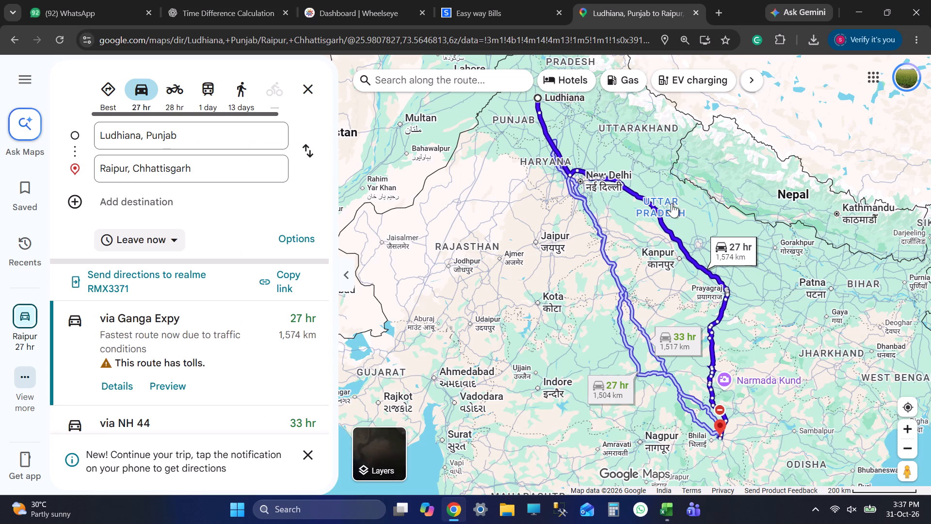
{"action": "scroll", "coordinate": [644, 282], "scroll_direction": "up", "scroll_amount": 5}
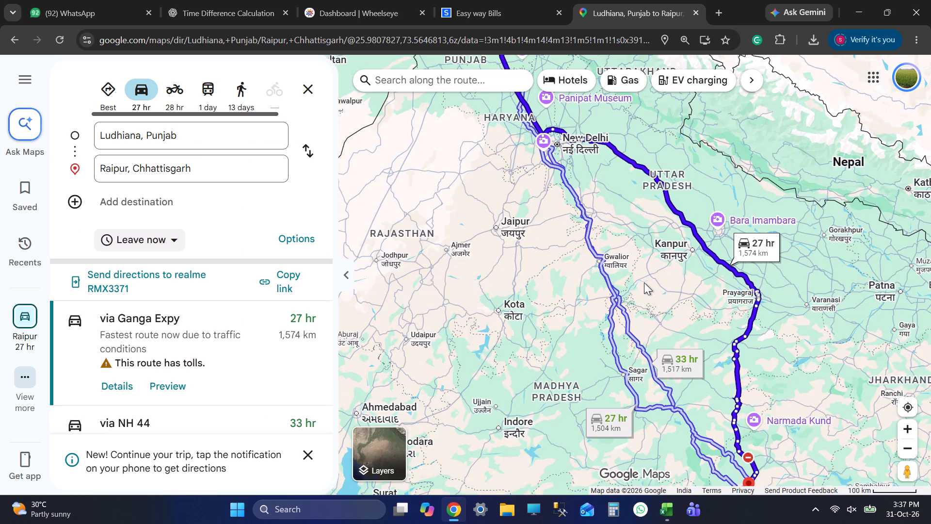
{"action": "left_click_drag", "start_coordinate": [658, 257], "coordinate": [583, 310]}
{"action": "left_click_drag", "start_coordinate": [609, 214], "coordinate": [593, 310]}
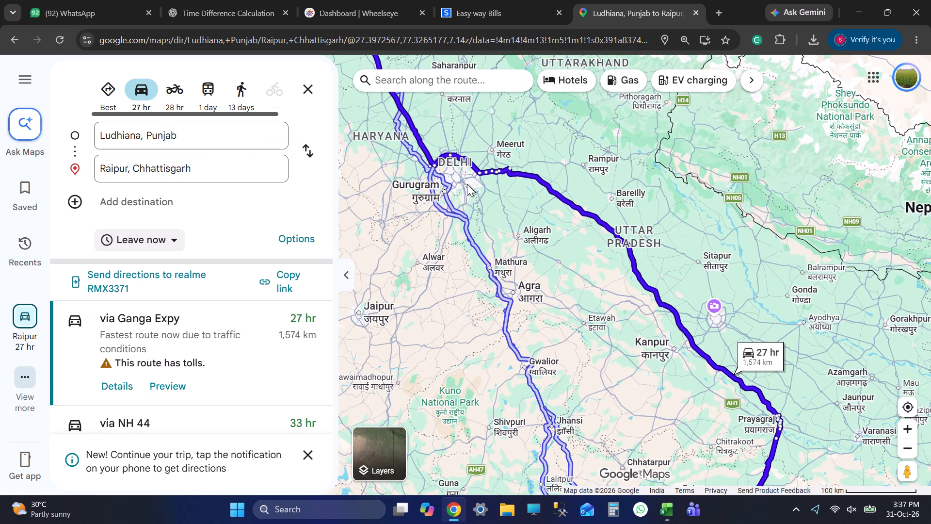
{"action": "scroll", "coordinate": [466, 183], "scroll_direction": "up", "scroll_amount": 2}
{"action": "left_click_drag", "start_coordinate": [588, 243], "coordinate": [491, 181]}
{"action": "scroll", "coordinate": [541, 263], "scroll_direction": "up", "scroll_amount": 2}
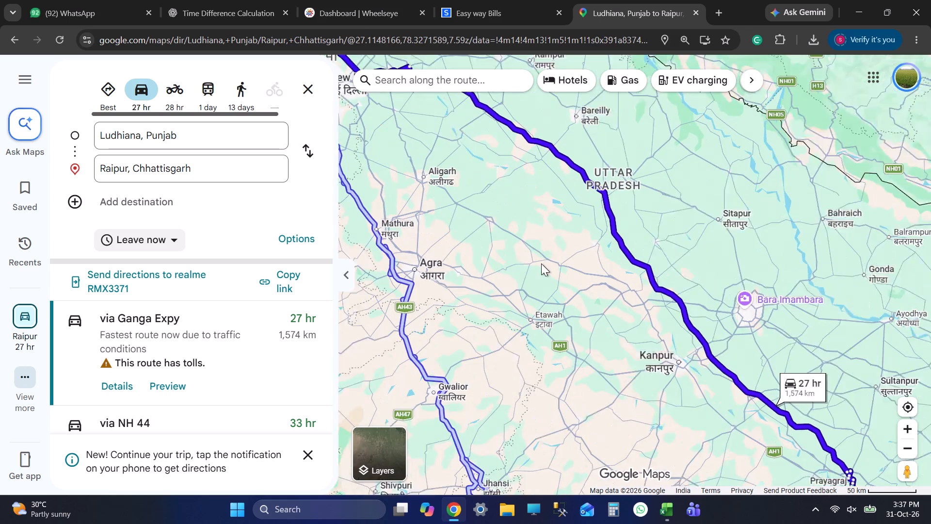
{"action": "left_click_drag", "start_coordinate": [566, 292], "coordinate": [481, 224]}
{"action": "scroll", "coordinate": [501, 244], "scroll_direction": "down", "scroll_amount": 4}
{"action": "scroll", "coordinate": [552, 278], "scroll_direction": "down", "scroll_amount": 2}
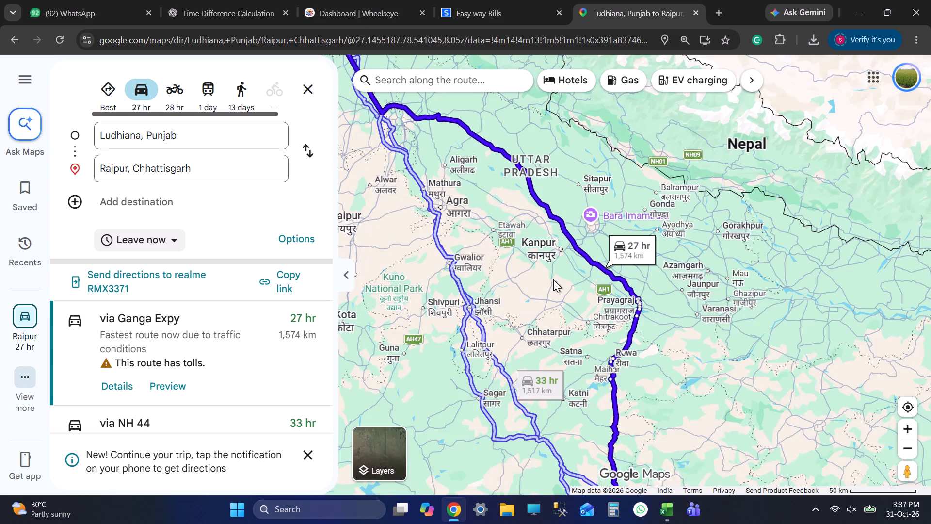
{"action": "left_click_drag", "start_coordinate": [522, 295], "coordinate": [587, 246]}
{"action": "key", "text": "alt+Tab"}
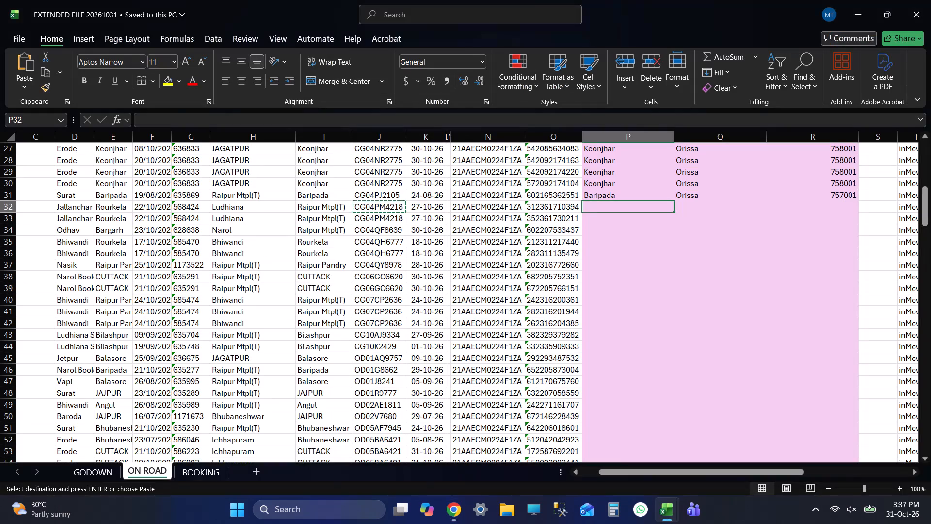
{"action": "key", "text": "alt+Tab"}
Select the 1,504 km route via Gwalior and Sagar and examine the towns along its stretch towards Raipur, around Jabalpur.
{"action": "left_click", "coordinate": [518, 241]}
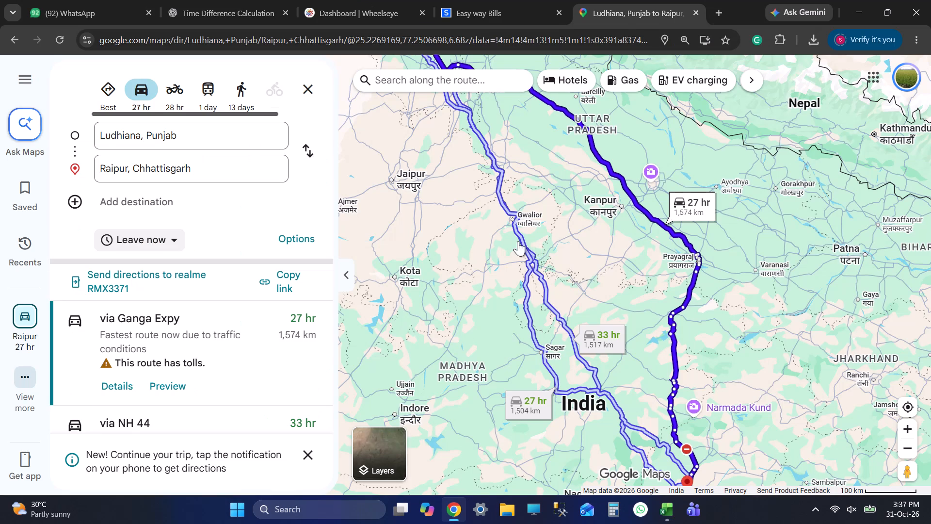
{"action": "key", "text": "alt+Tab"}
{"action": "key", "text": "alt+Tab"}
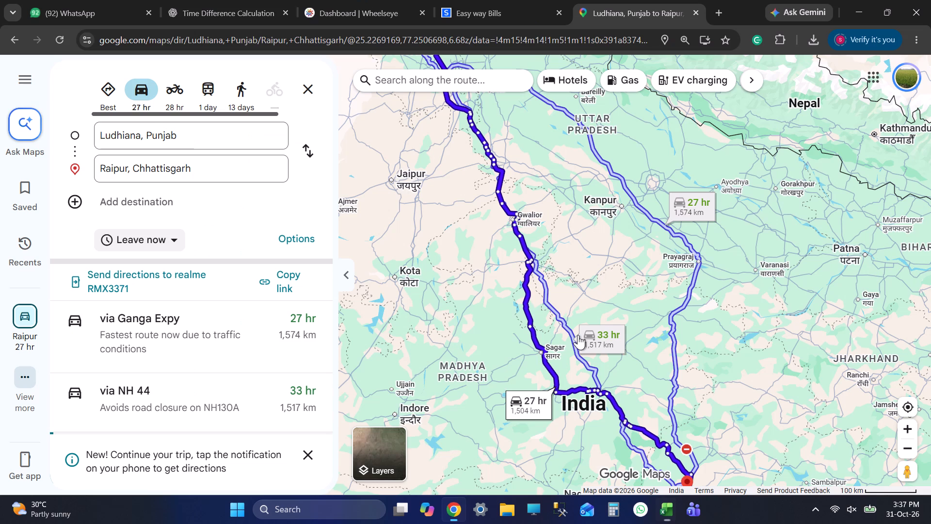
{"action": "key", "text": "alt+Tab"}
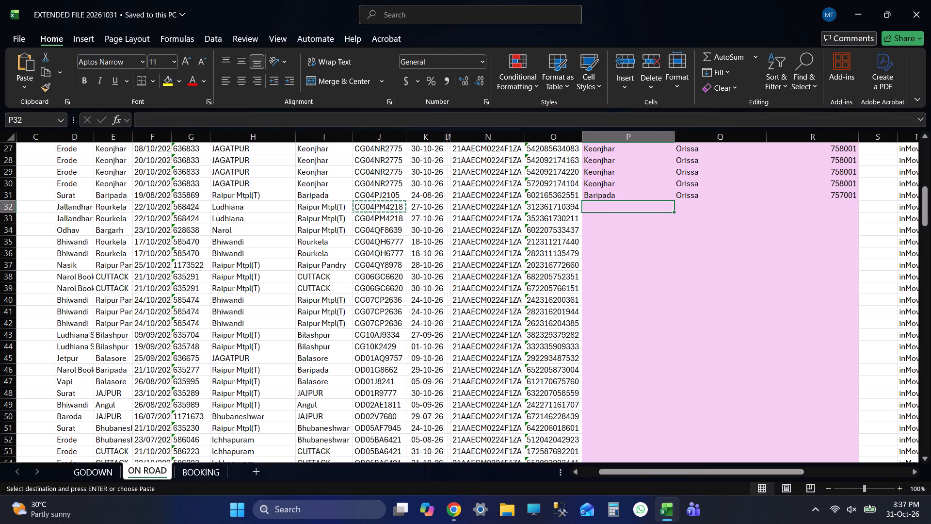
{"action": "key", "text": "alt+Tab"}
{"action": "scroll", "coordinate": [540, 393], "scroll_direction": "up", "scroll_amount": 6}
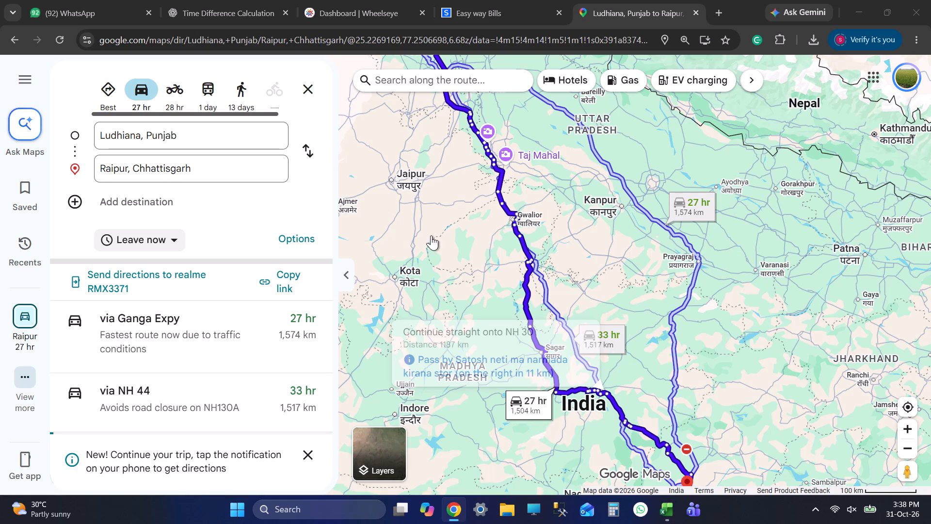
{"action": "left_click", "coordinate": [745, 272]}
{"action": "scroll", "coordinate": [760, 339], "scroll_direction": "down", "scroll_amount": 4}
{"action": "left_click", "coordinate": [518, 0]}
{"action": "left_click", "coordinate": [610, 0]}
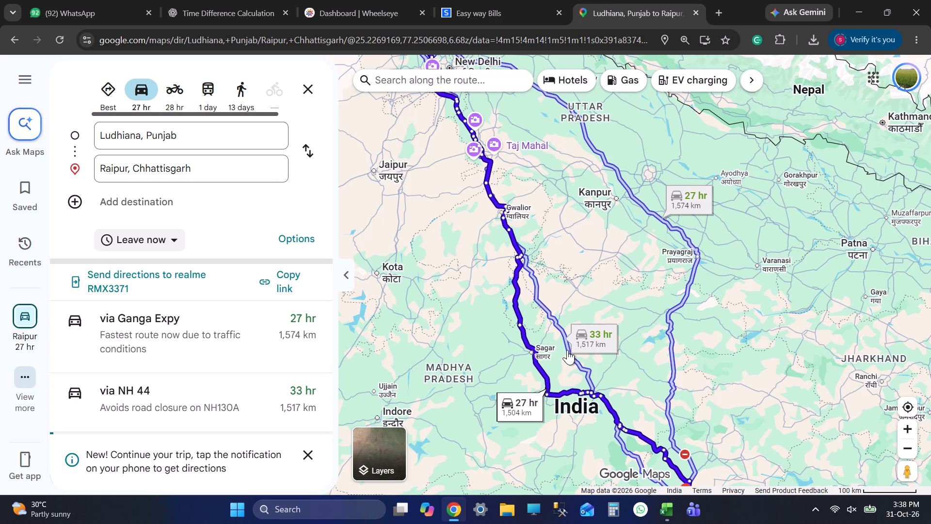
{"action": "left_click_drag", "start_coordinate": [604, 260], "coordinate": [638, 156]}
{"action": "key", "text": "alt+Tab"}
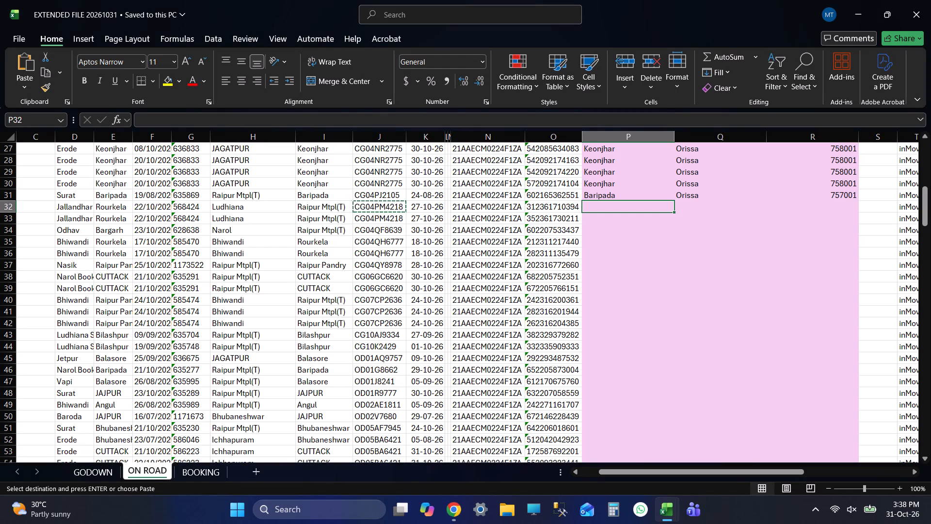
{"action": "key", "text": "alt+Tab"}
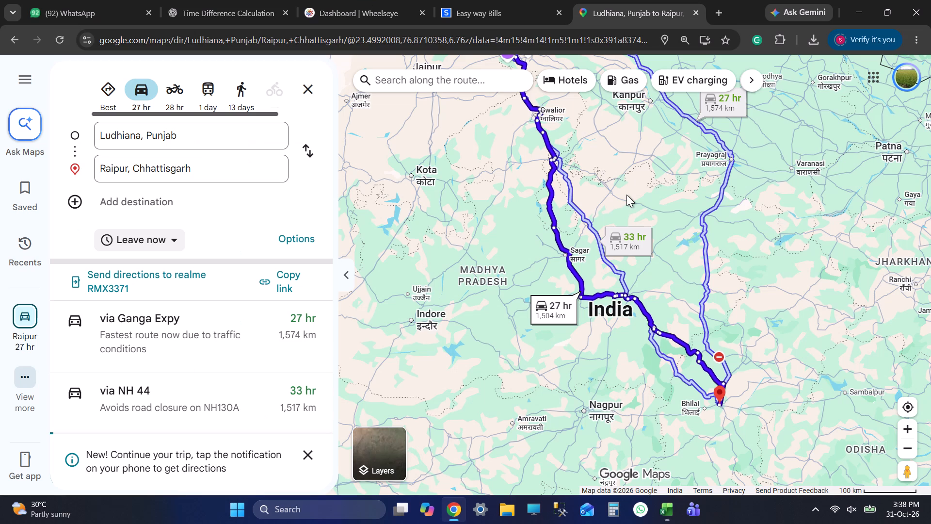
{"action": "scroll", "coordinate": [623, 297], "scroll_direction": "up", "scroll_amount": 8}
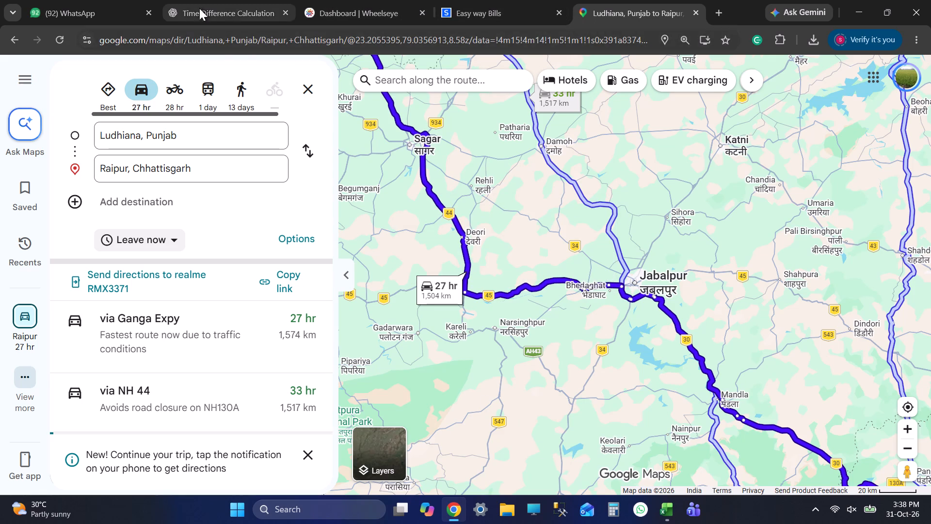
{"action": "left_click", "coordinate": [227, 0]}
{"action": "left_click", "coordinate": [451, 460]}
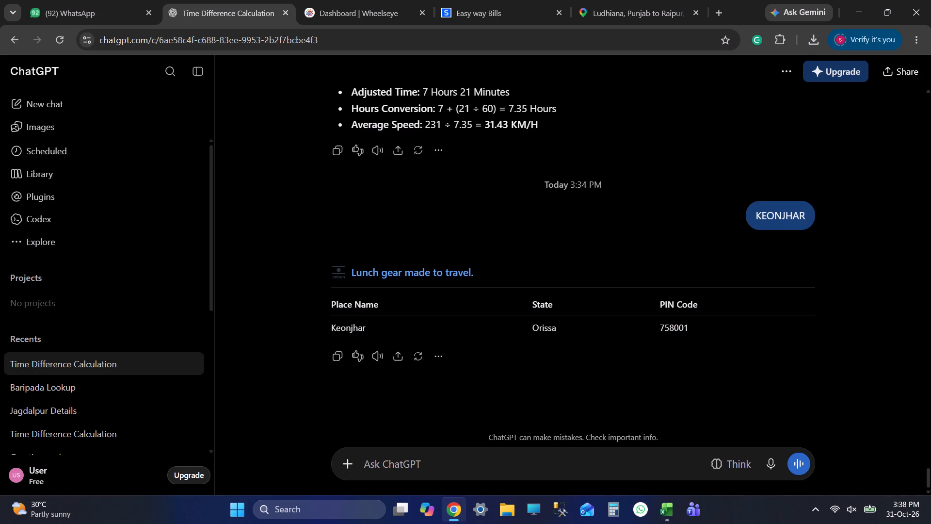
{"action": "type", "text": "JABALPUR"}
{"action": "key", "text": "Return"}
{"action": "key", "text": "alt+Tab"}
{"action": "key", "text": "alt+Tab"}
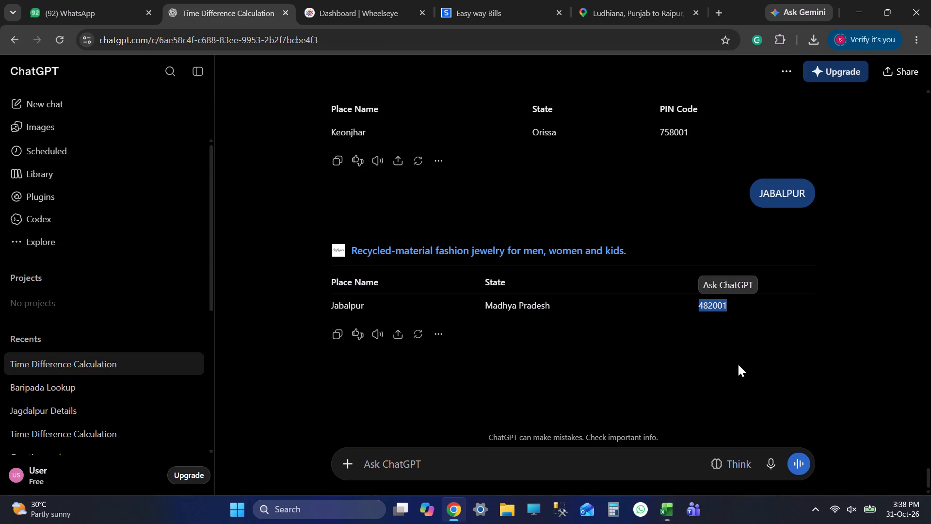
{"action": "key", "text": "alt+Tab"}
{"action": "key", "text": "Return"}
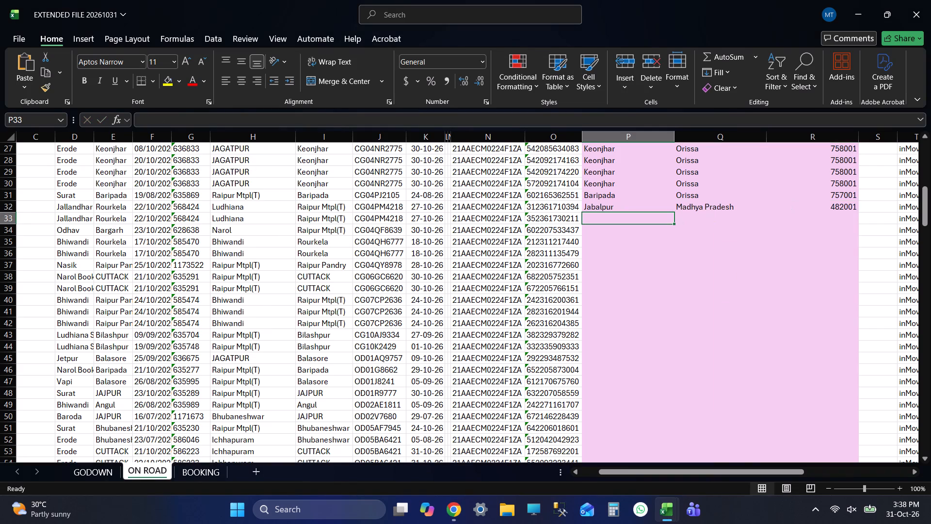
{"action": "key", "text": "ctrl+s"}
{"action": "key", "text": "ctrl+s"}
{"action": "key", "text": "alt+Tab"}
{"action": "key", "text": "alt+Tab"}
Copy the place, state and PIN code from P32:R32 into row 33 and save the workbook.
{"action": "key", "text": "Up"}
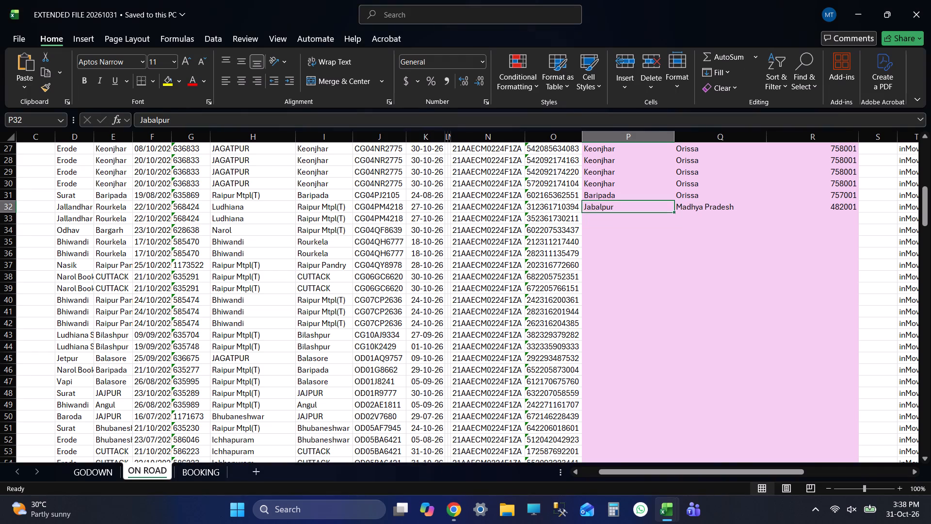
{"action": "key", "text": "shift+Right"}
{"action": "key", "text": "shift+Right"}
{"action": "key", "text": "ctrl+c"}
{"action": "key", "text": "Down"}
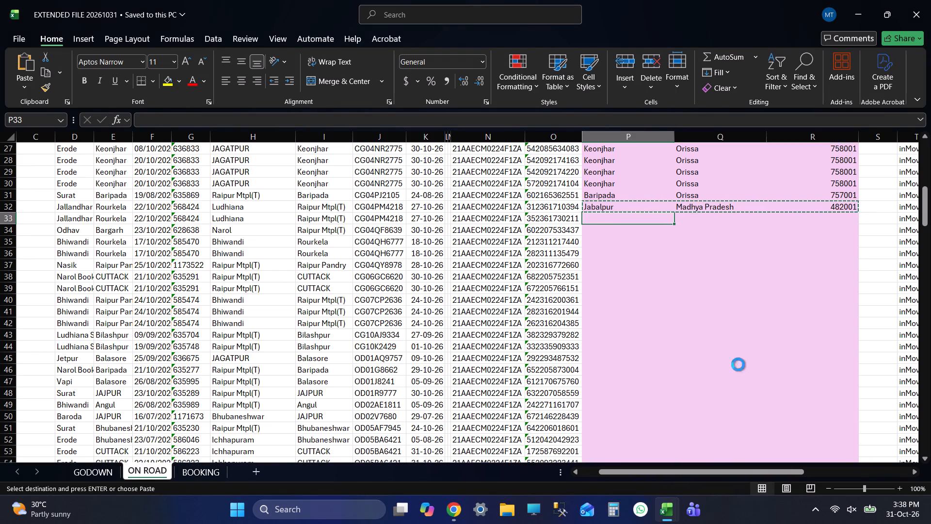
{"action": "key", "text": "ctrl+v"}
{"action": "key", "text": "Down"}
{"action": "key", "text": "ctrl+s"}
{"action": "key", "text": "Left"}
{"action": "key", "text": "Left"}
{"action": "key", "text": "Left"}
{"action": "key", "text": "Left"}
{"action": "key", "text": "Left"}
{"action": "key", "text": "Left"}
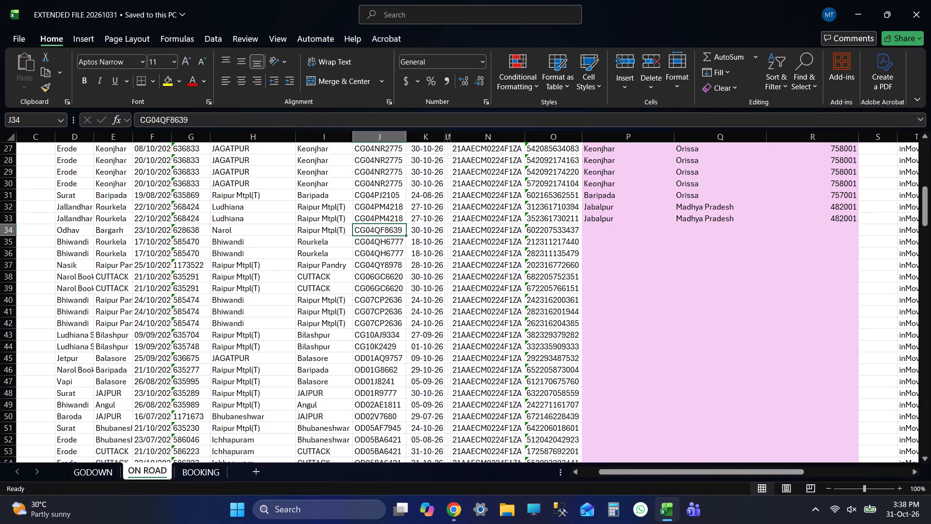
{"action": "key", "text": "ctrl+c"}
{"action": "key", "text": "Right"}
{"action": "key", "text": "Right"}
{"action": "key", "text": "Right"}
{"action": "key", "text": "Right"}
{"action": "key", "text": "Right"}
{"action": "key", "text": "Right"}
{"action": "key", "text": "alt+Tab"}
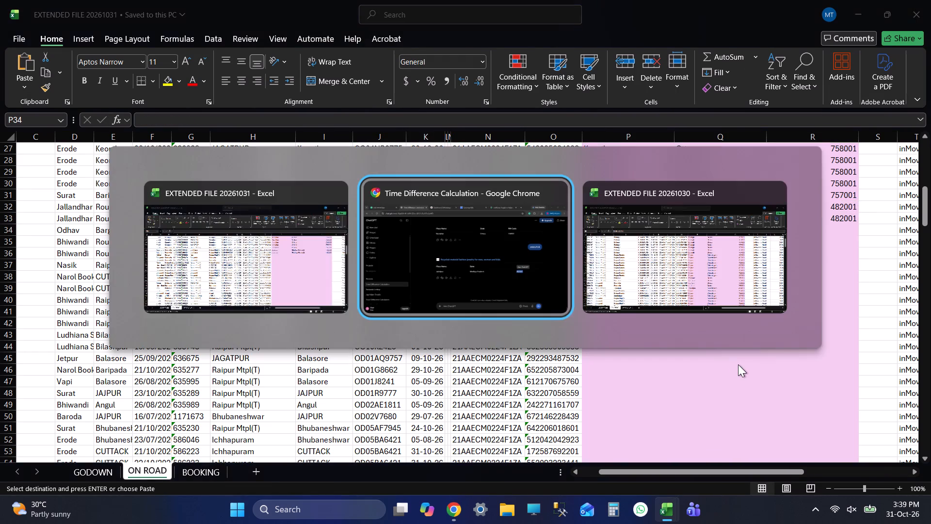
{"action": "left_click", "coordinate": [522, 0]}
{"action": "left_click", "coordinate": [455, 442]}
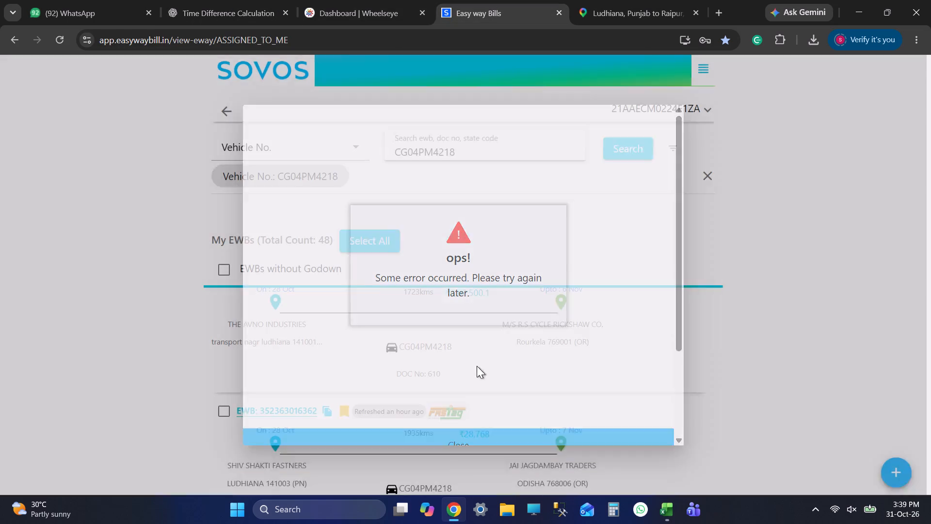
{"action": "double_click", "coordinate": [482, 147]}
{"action": "key", "text": "ctrl+v"}
{"action": "left_click", "coordinate": [636, 148]}
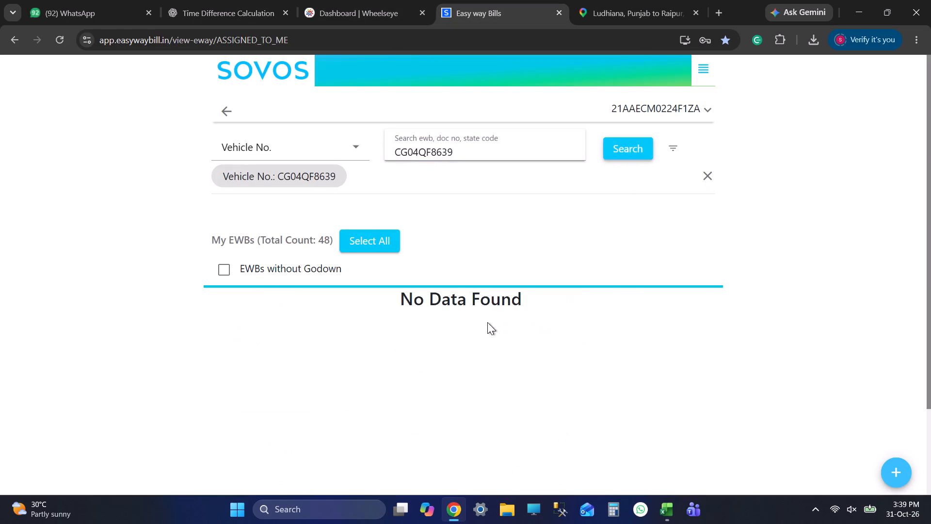
{"action": "left_click", "coordinate": [462, 298]}
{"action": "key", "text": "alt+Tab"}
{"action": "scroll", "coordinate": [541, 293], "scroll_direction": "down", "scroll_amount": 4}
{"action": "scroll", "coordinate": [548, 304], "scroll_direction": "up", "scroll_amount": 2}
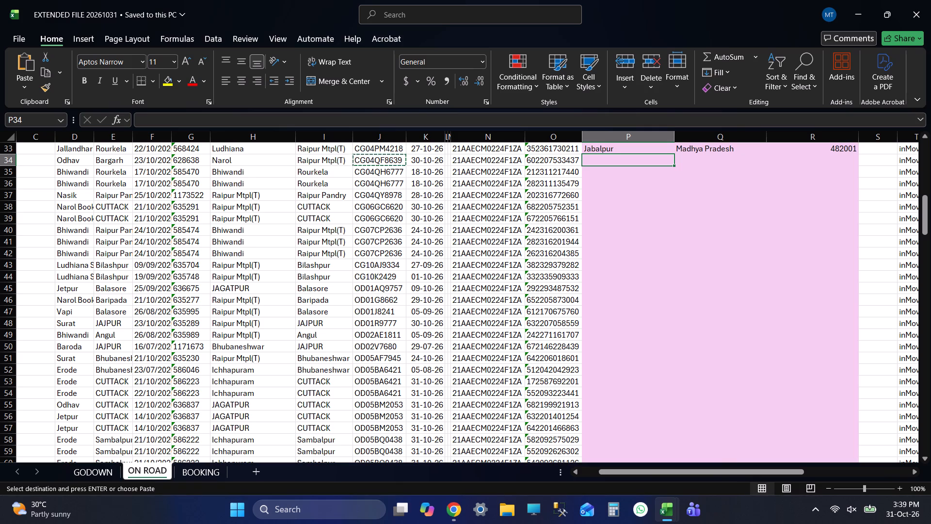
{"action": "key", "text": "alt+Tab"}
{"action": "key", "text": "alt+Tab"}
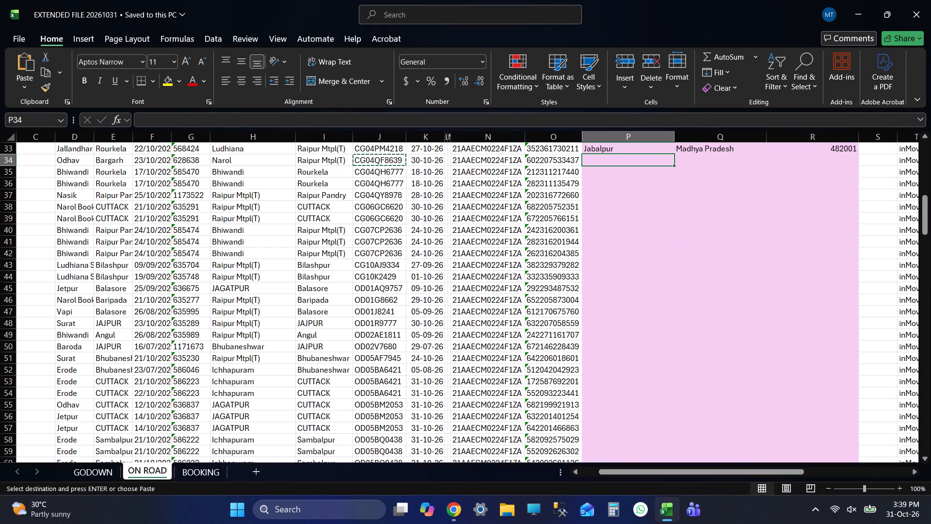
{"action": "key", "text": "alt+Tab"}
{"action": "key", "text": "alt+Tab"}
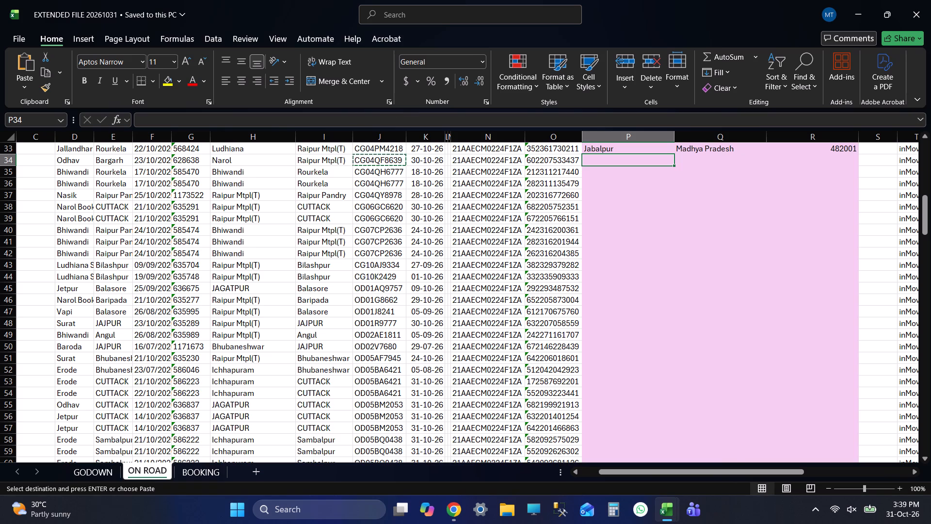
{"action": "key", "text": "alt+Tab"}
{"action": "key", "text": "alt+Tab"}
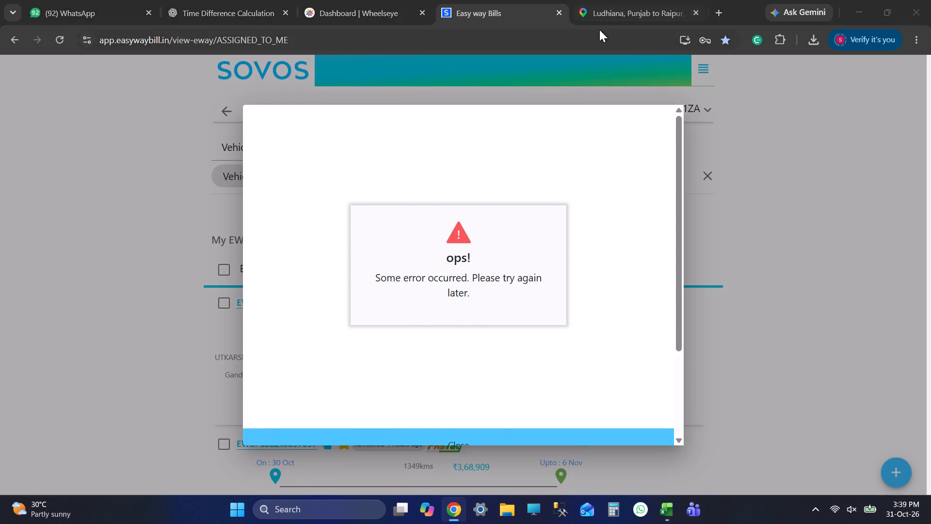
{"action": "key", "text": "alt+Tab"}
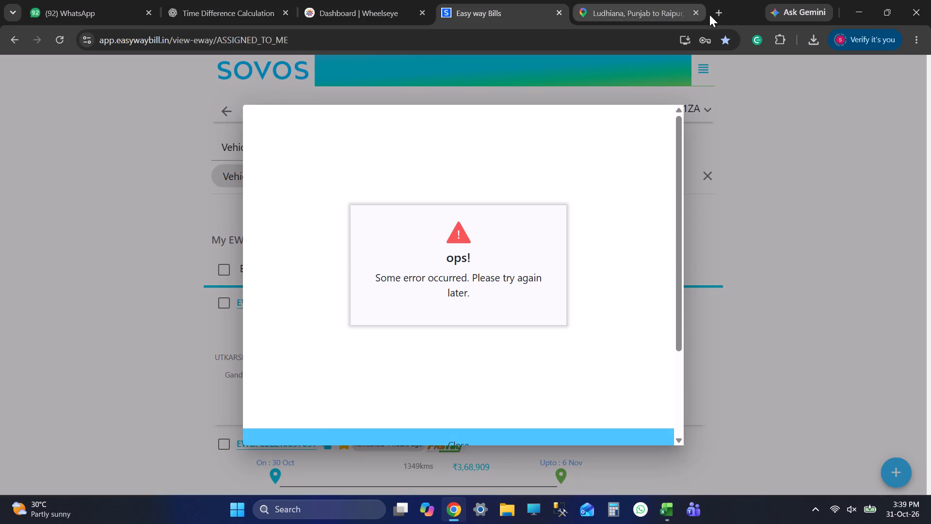
In Google Maps, change the starting point of the Raipur directions to Narolgam, Ahmedabad, Gujarat.
{"action": "left_click", "coordinate": [671, 13]}
{"action": "key", "text": "alt+Tab"}
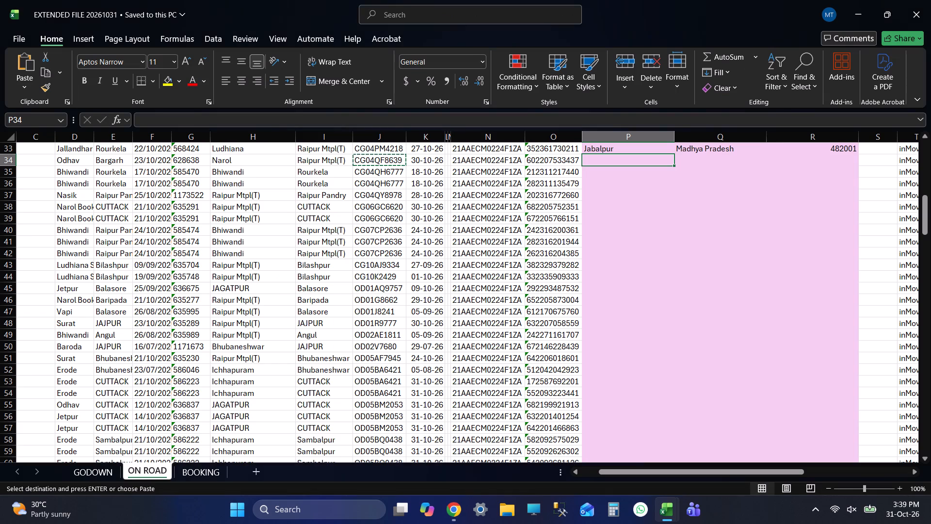
{"action": "key", "text": "alt+Tab"}
{"action": "left_click", "coordinate": [225, 140]}
{"action": "type", "text": "NAROL"}
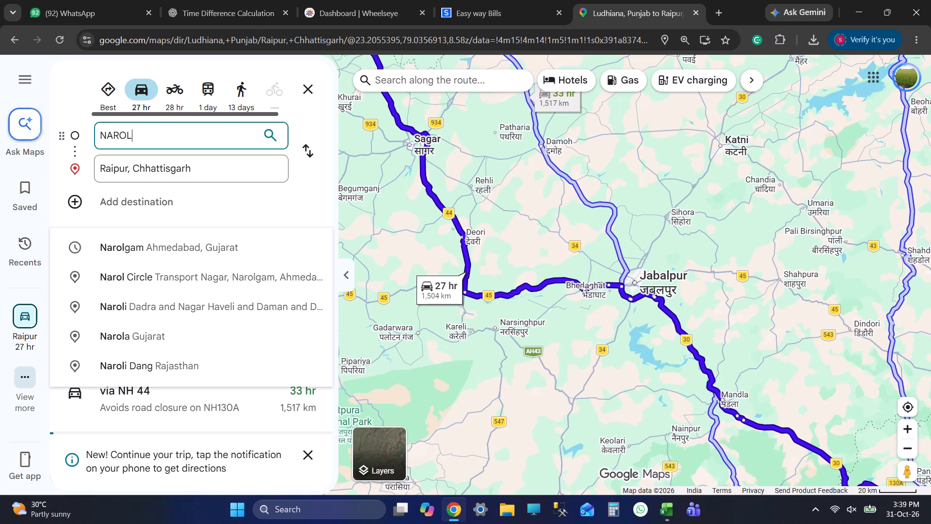
{"action": "left_click", "coordinate": [186, 252]}
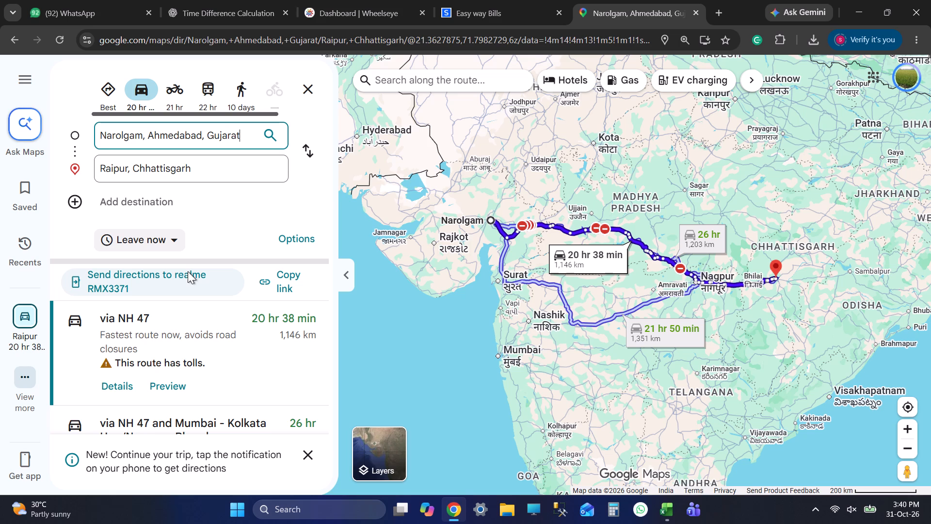
{"action": "scroll", "coordinate": [547, 165], "scroll_direction": "up", "scroll_amount": 2}
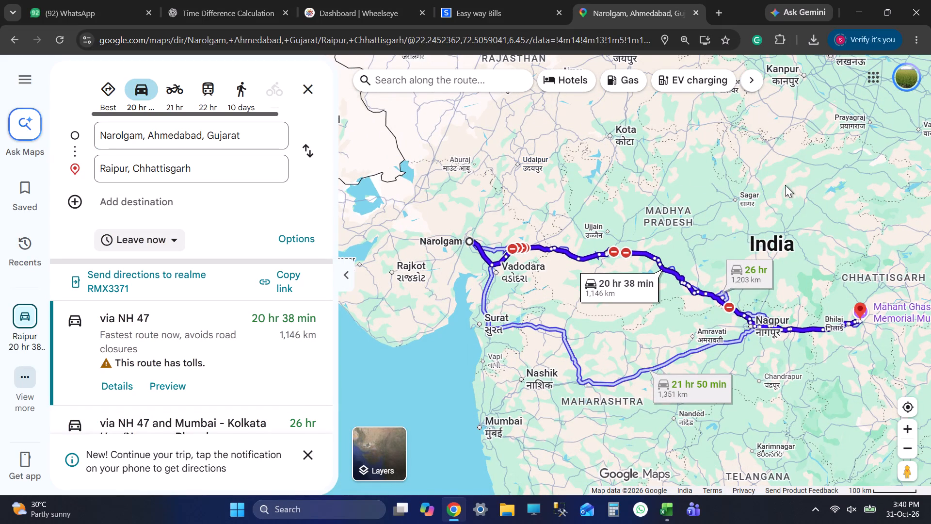
{"action": "scroll", "coordinate": [754, 206], "scroll_direction": "up", "scroll_amount": 3}
{"action": "scroll", "coordinate": [754, 206], "scroll_direction": "down", "scroll_amount": 4}
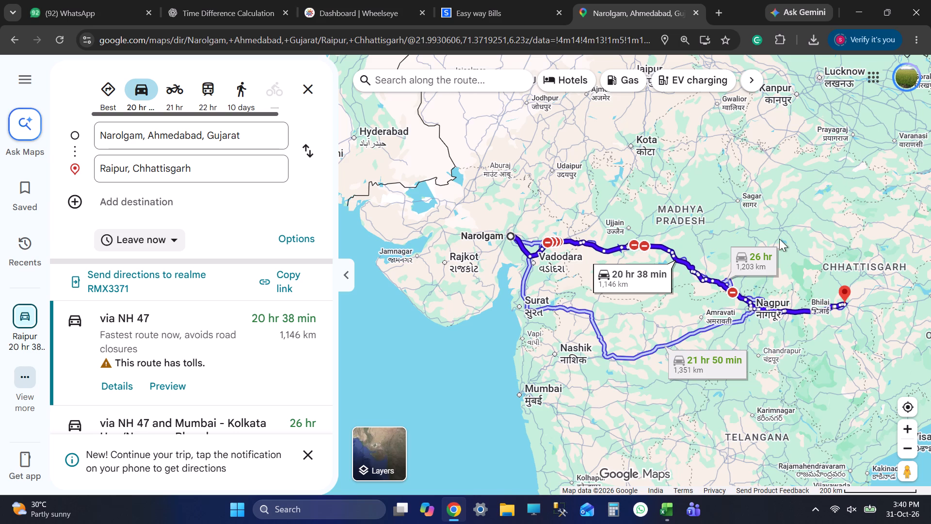
{"action": "scroll", "coordinate": [779, 239], "scroll_direction": "up", "scroll_amount": 2}
{"action": "scroll", "coordinate": [787, 233], "scroll_direction": "down", "scroll_amount": 2}
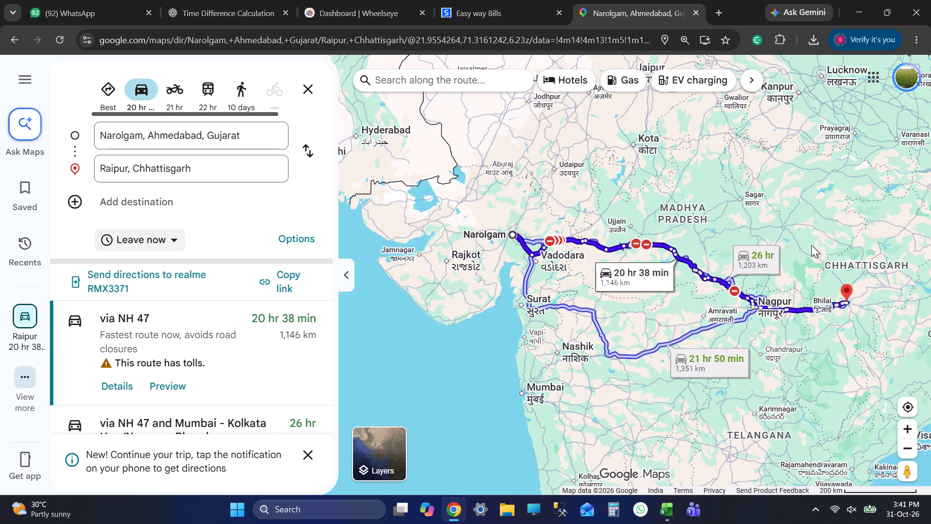
{"action": "left_click_drag", "start_coordinate": [811, 245], "coordinate": [808, 180]}
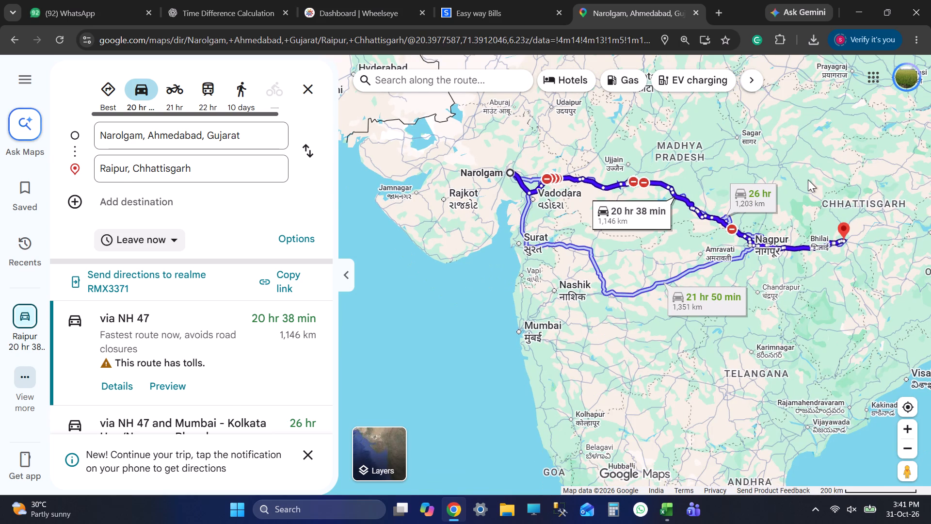
{"action": "key", "text": "alt+Tab"}
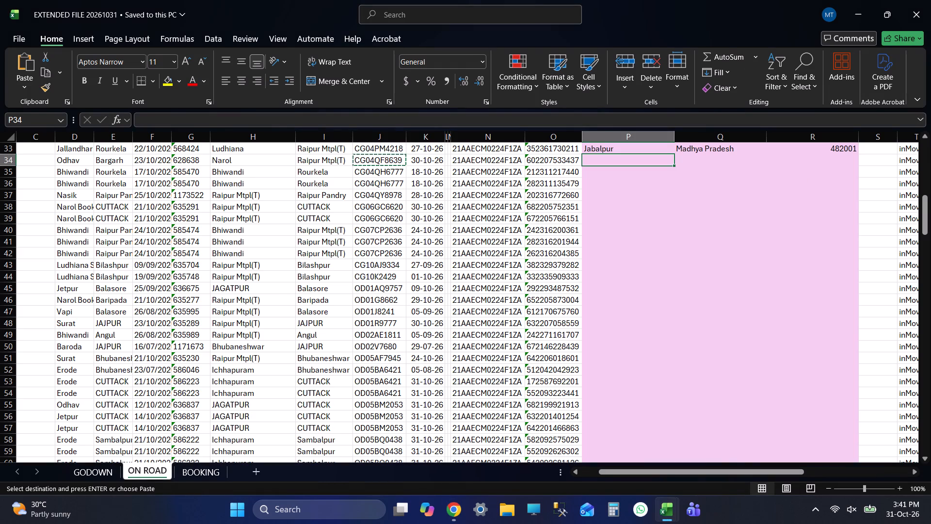
{"action": "key", "text": "alt+Tab"}
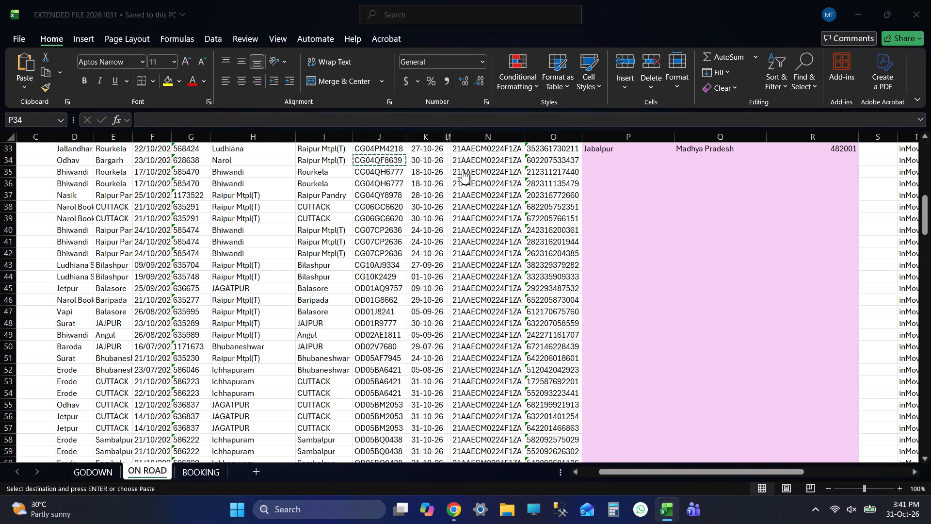
{"action": "scroll", "coordinate": [552, 181], "scroll_direction": "up", "scroll_amount": 2}
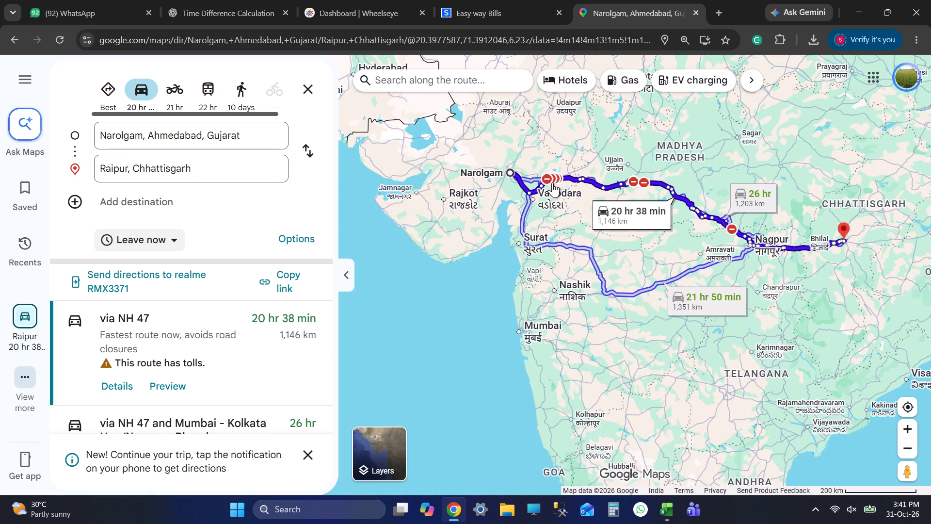
{"action": "scroll", "coordinate": [573, 183], "scroll_direction": "up", "scroll_amount": 5}
{"action": "scroll", "coordinate": [641, 188], "scroll_direction": "up", "scroll_amount": 3}
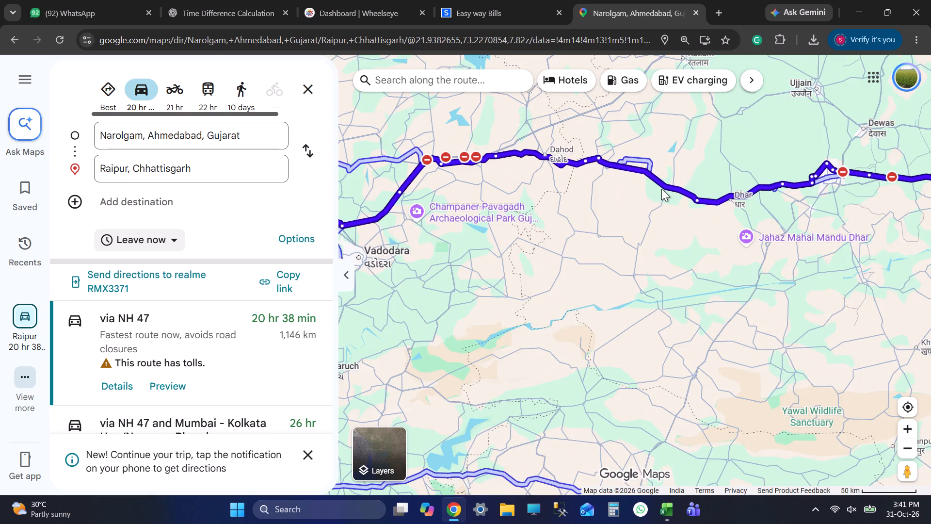
{"action": "scroll", "coordinate": [847, 186], "scroll_direction": "up", "scroll_amount": 7}
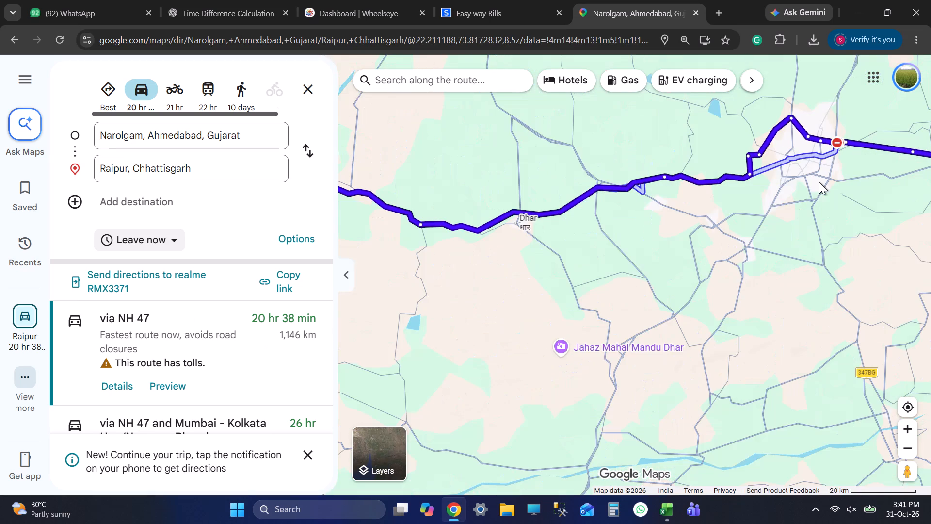
{"action": "left_click_drag", "start_coordinate": [811, 193], "coordinate": [798, 274]}
{"action": "scroll", "coordinate": [798, 274], "scroll_direction": "down", "scroll_amount": 1}
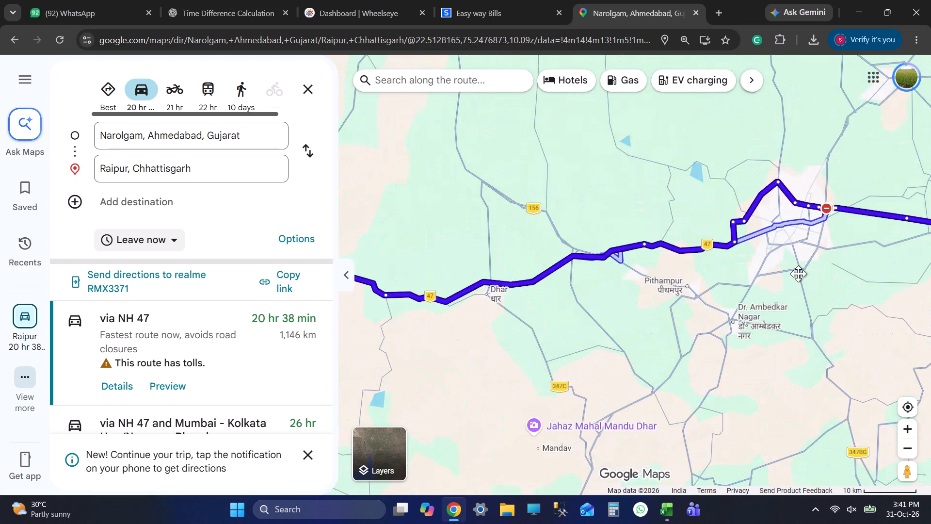
{"action": "scroll", "coordinate": [798, 274], "scroll_direction": "down", "scroll_amount": 1}
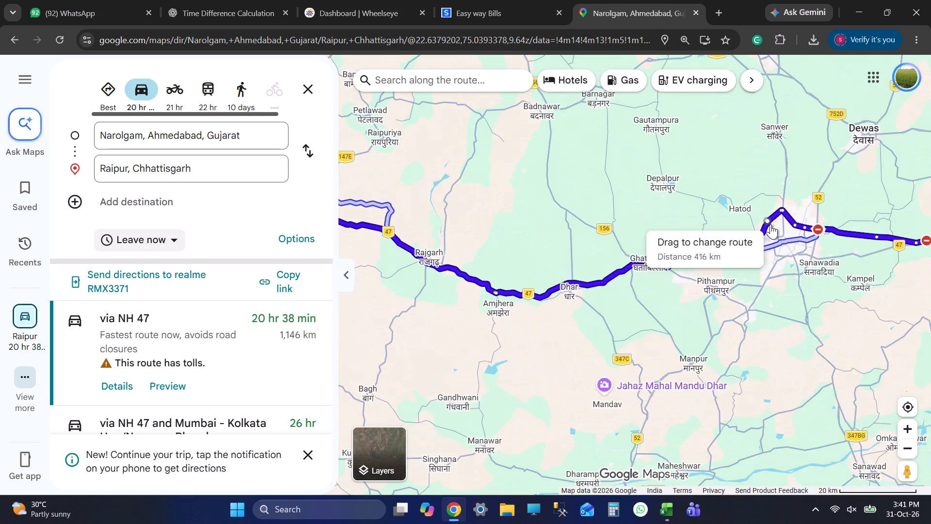
{"action": "scroll", "coordinate": [766, 252], "scroll_direction": "down", "scroll_amount": 2}
{"action": "scroll", "coordinate": [764, 269], "scroll_direction": "up", "scroll_amount": 1}
{"action": "scroll", "coordinate": [763, 274], "scroll_direction": "down", "scroll_amount": 5}
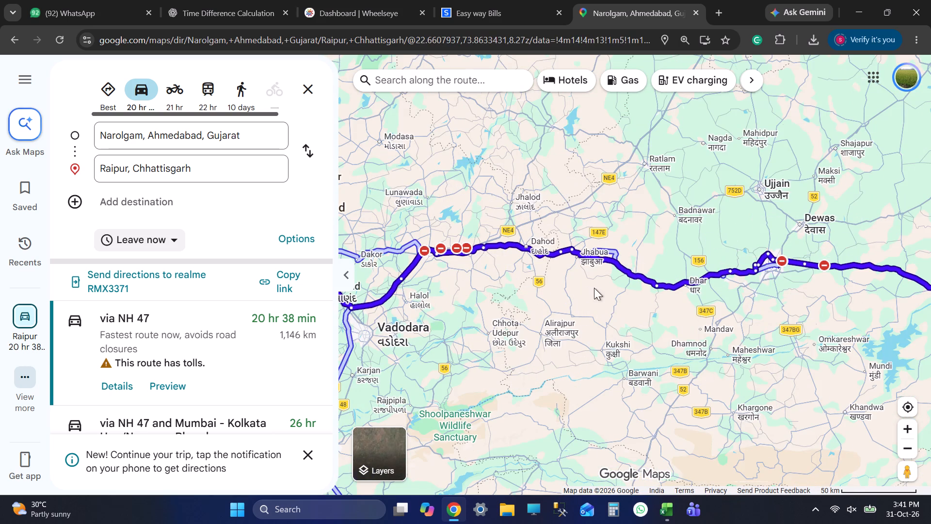
{"action": "scroll", "coordinate": [608, 276], "scroll_direction": "up", "scroll_amount": 3}
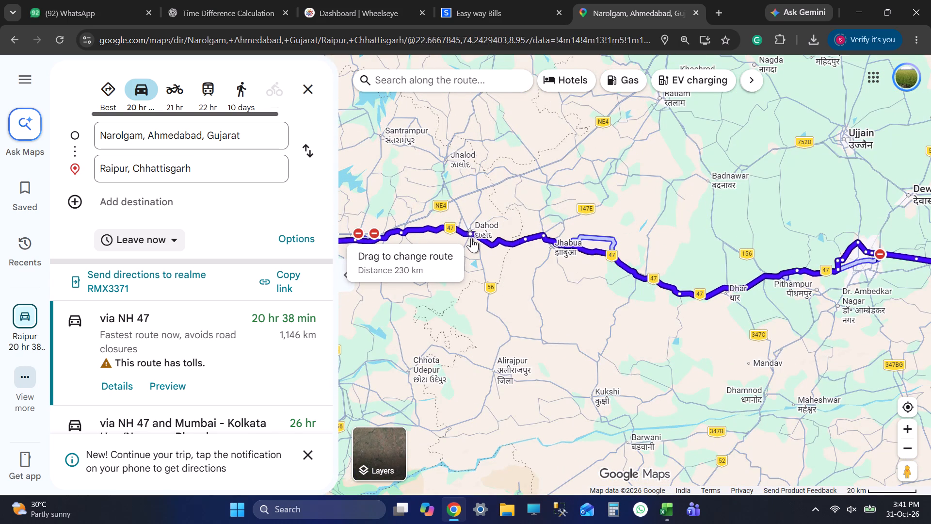
{"action": "left_click_drag", "start_coordinate": [589, 270], "coordinate": [561, 287]}
{"action": "scroll", "coordinate": [579, 279], "scroll_direction": "up", "scroll_amount": 3}
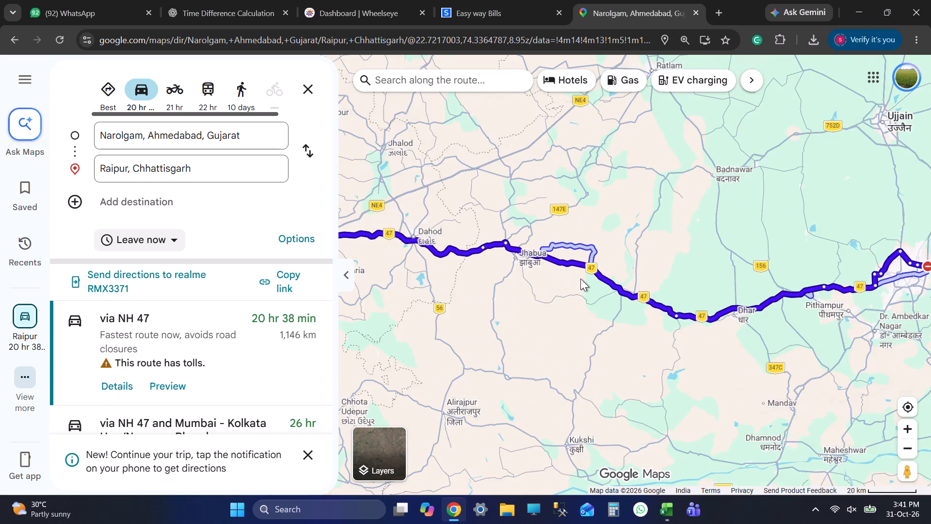
{"action": "scroll", "coordinate": [588, 276], "scroll_direction": "up", "scroll_amount": 2}
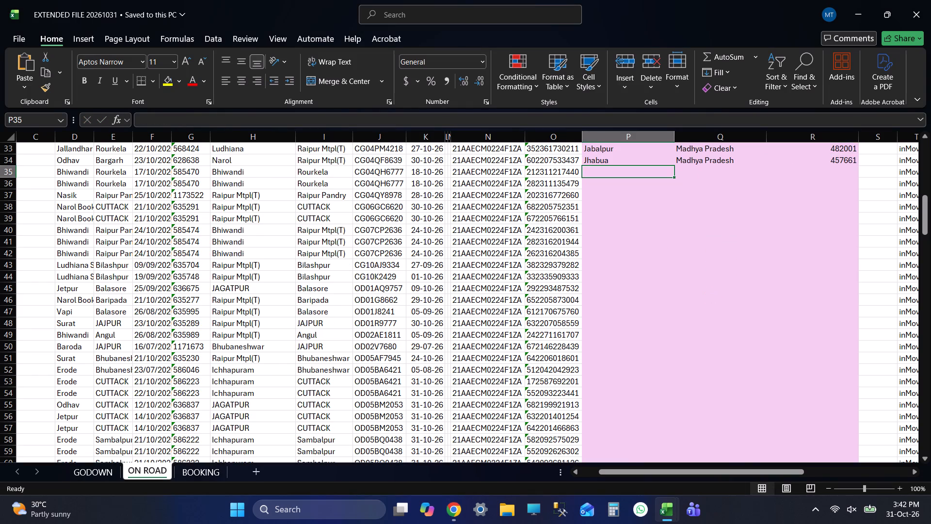
{"action": "key", "text": "ctrl+s"}
{"action": "key", "text": "ctrl+s"}
{"action": "key", "text": "ctrl+s"}
{"action": "key", "text": "ctrl+s"}
{"action": "key", "text": "ctrl+s"}
{"action": "key", "text": "ctrl+s"}
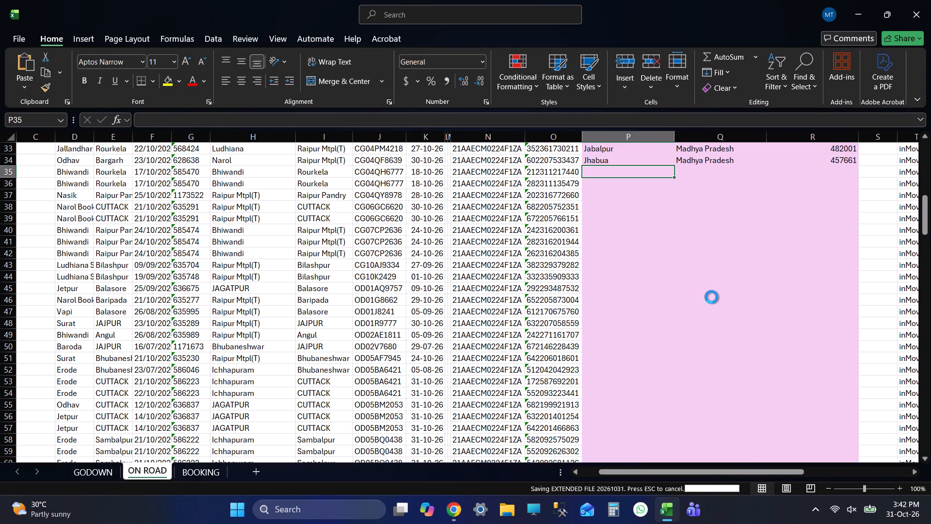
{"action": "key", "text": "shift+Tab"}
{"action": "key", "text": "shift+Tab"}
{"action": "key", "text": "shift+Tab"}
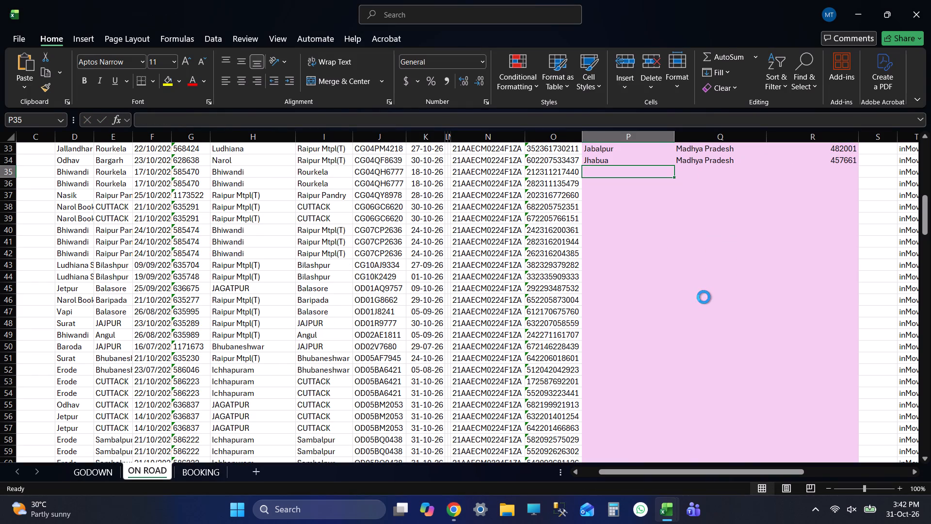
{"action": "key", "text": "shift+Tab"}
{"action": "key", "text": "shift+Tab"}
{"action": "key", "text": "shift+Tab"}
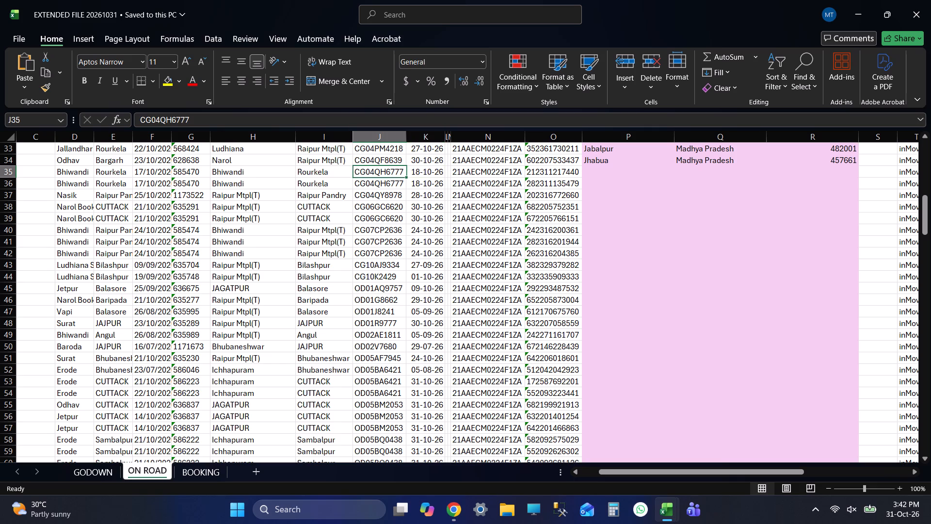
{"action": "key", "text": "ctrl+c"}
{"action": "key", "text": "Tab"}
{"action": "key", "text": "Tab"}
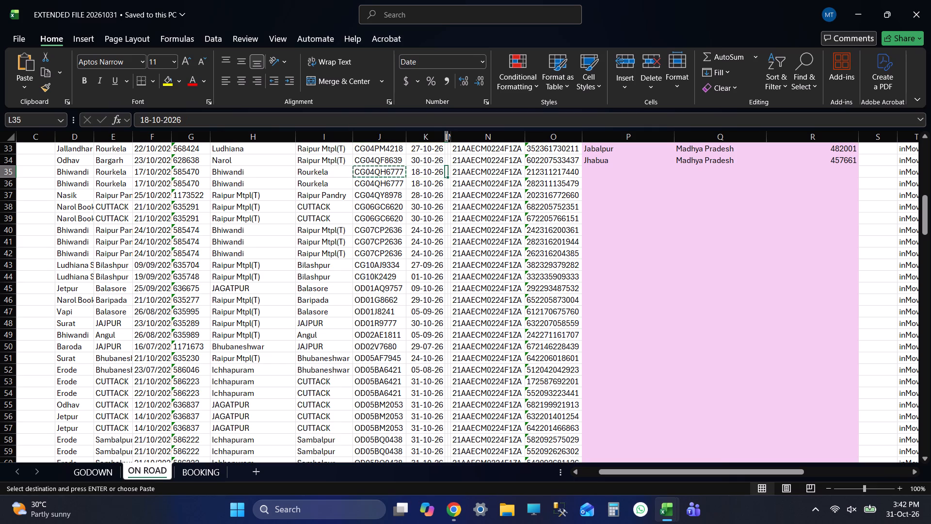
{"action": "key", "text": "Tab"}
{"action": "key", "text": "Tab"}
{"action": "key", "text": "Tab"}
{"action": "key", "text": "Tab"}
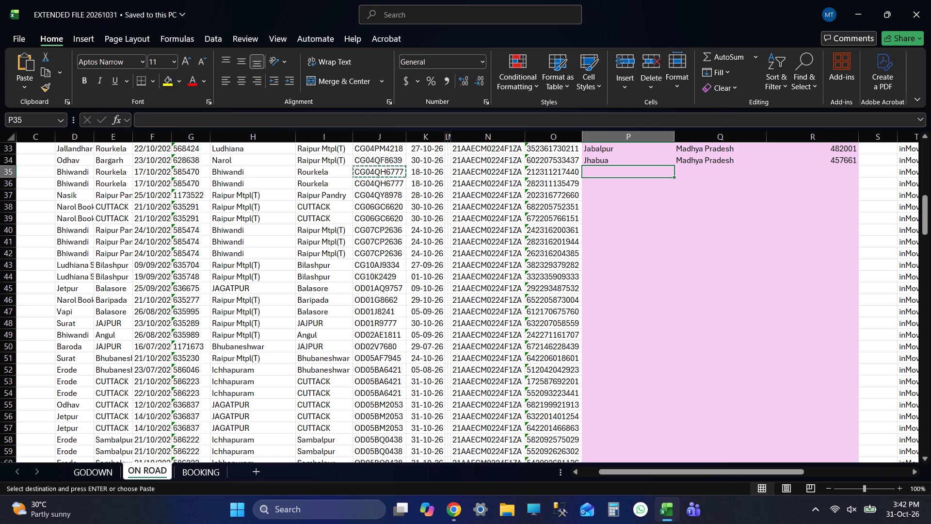
Copy rourkela, Orissa, 769001 from P25:R25 of EXTENDED FILE 20261030 into rows 35 and 36 of the 20261031 file and save.
{"action": "key", "text": "alt+Tab"}
{"action": "key", "text": "alt+Tab"}
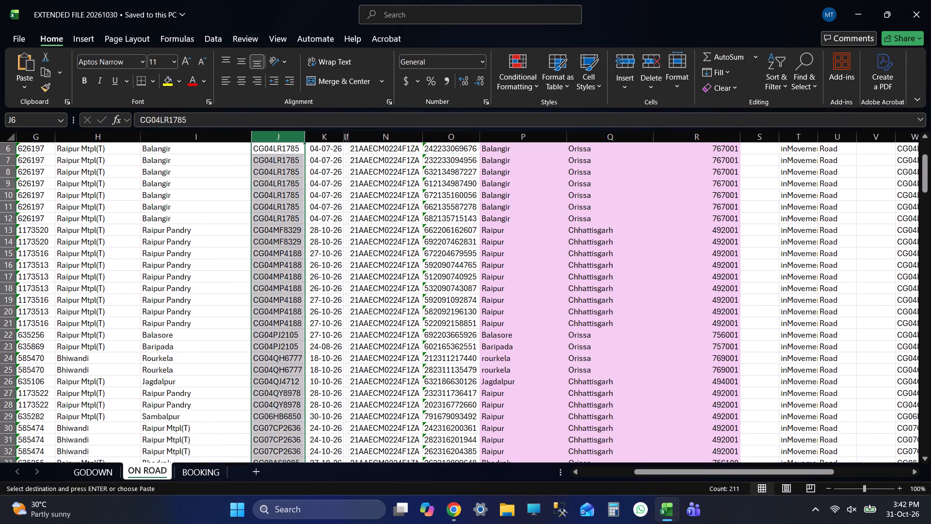
{"action": "left_click", "coordinate": [508, 367]}
{"action": "key", "text": "shift+Right"}
{"action": "key", "text": "shift+Right"}
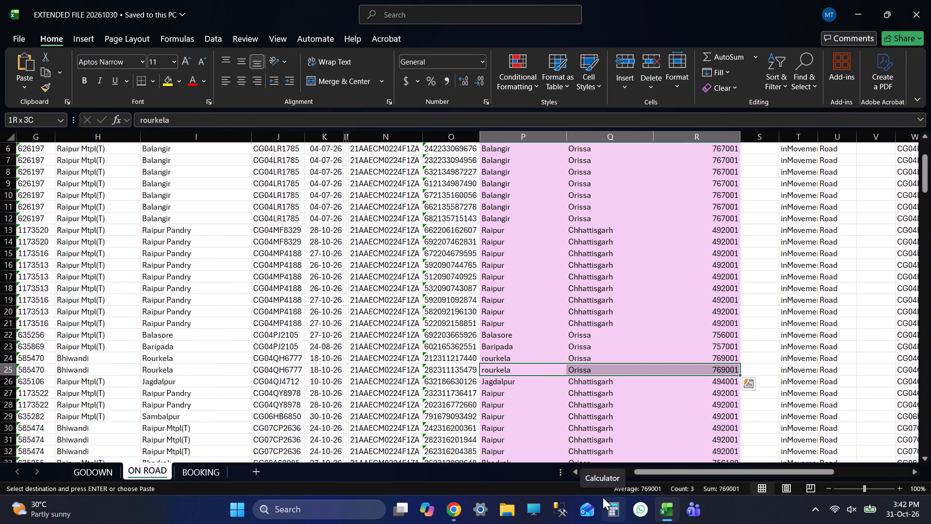
{"action": "key", "text": "ctrl+c"}
{"action": "key", "text": "alt+Tab"}
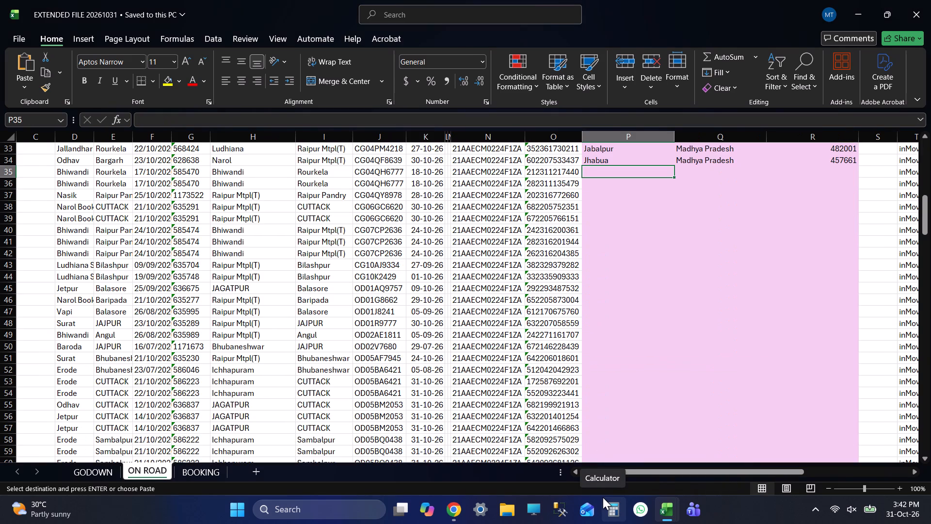
{"action": "key", "text": "shift+Down"}
{"action": "key", "text": "ctrl+v"}
{"action": "key", "text": "Down"}
{"action": "key", "text": "Down"}
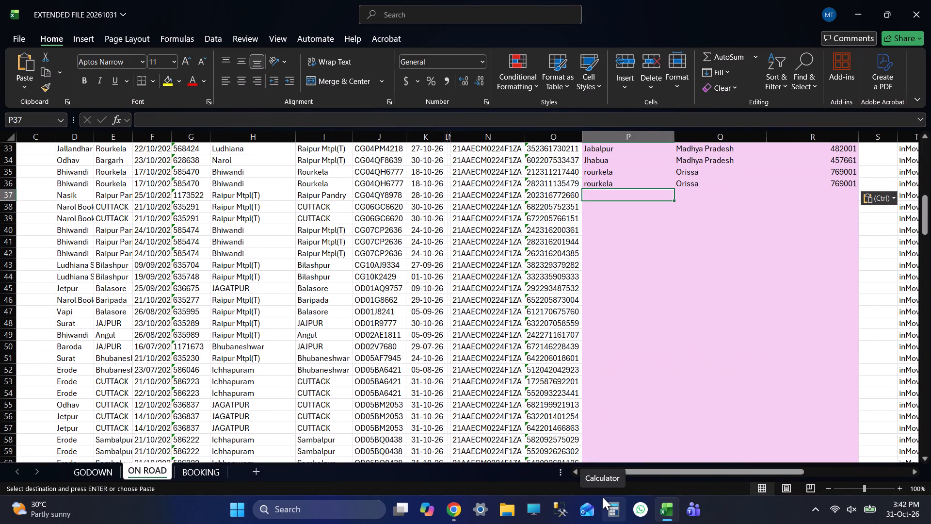
{"action": "key", "text": "ctrl+s"}
Copy Raipur, Chhattisgarh, 492001 from P19:R19 of EXTENDED FILE 20261030 into row 37 of the 20261031 ON ROAD sheet and save.
{"action": "key", "text": "Left"}
{"action": "key", "text": "Left"}
{"action": "key", "text": "Left"}
{"action": "key", "text": "Left"}
{"action": "key", "text": "Left"}
{"action": "key", "text": "Left"}
{"action": "key", "text": "Right"}
{"action": "key", "text": "Right"}
{"action": "key", "text": "Right"}
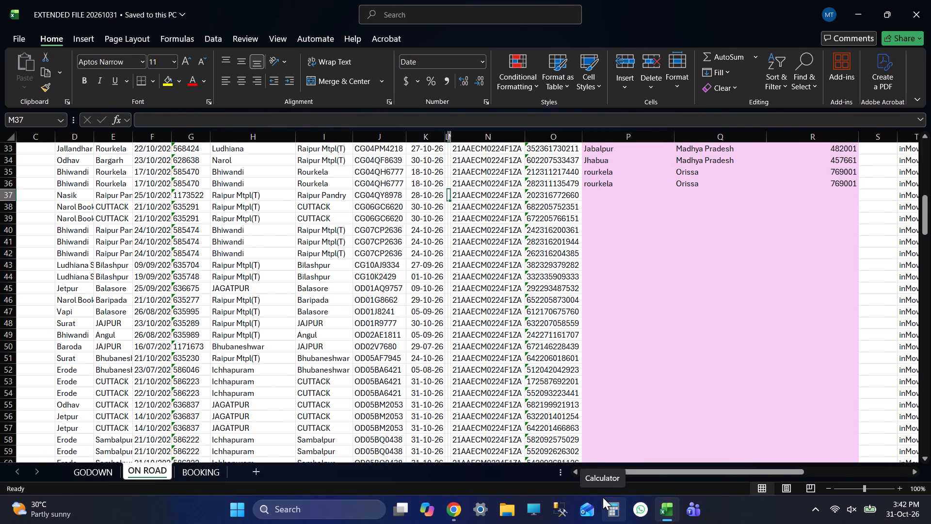
{"action": "key", "text": "Right"}
{"action": "key", "text": "Right"}
{"action": "key", "text": "Right"}
{"action": "key", "text": "alt+Tab"}
{"action": "key", "text": "Up"}
{"action": "key", "text": "Up"}
{"action": "key", "text": "Up"}
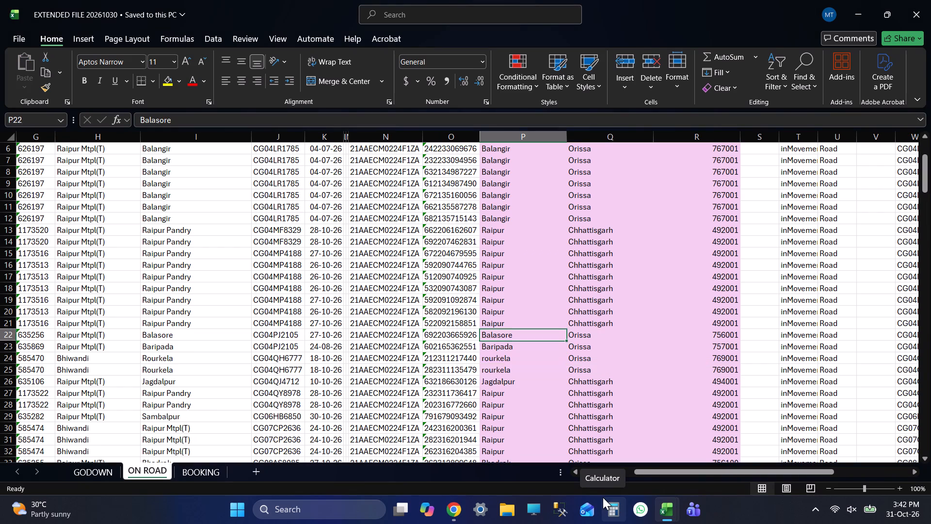
{"action": "key", "text": "Up"}
{"action": "key", "text": "Up"}
{"action": "key", "text": "Up"}
{"action": "key", "text": "shift+Right"}
{"action": "key", "text": "shift+Right"}
{"action": "key", "text": "ctrl+c"}
{"action": "key", "text": "alt+Tab"}
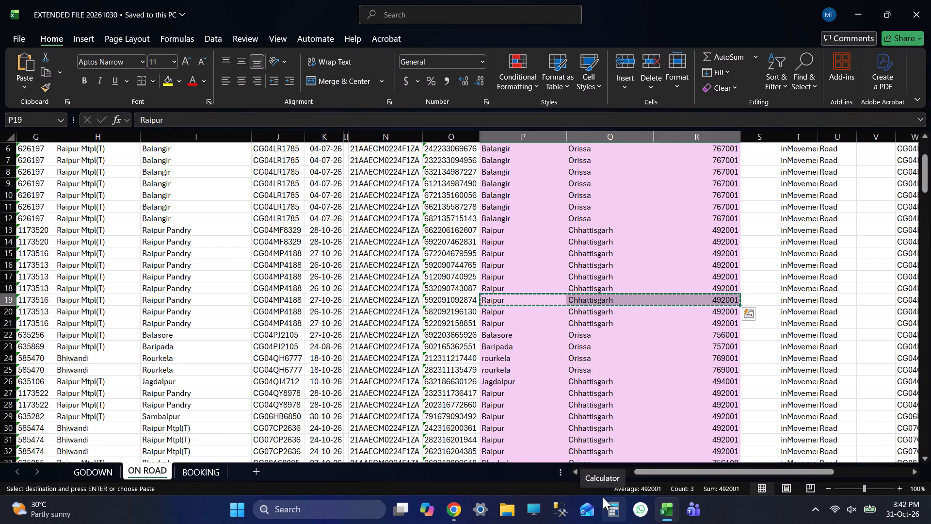
{"action": "key", "text": "ctrl+v"}
{"action": "key", "text": "Down"}
{"action": "key", "text": "ctrl+s"}
{"action": "key", "text": "Left"}
{"action": "key", "text": "Left"}
{"action": "key", "text": "Left"}
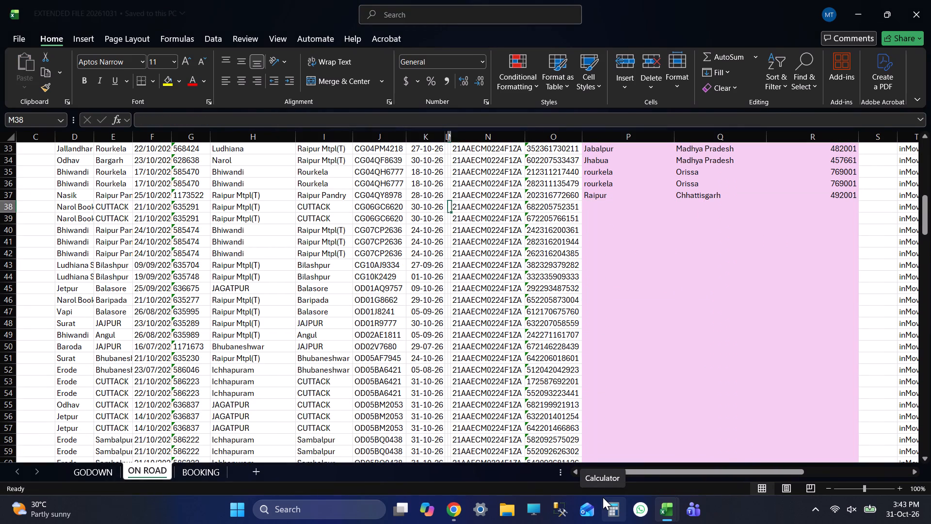
{"action": "key", "text": "Left"}
{"action": "key", "text": "Left"}
{"action": "key", "text": "Left"}
{"action": "key", "text": "Left"}
{"action": "key", "text": "Right"}
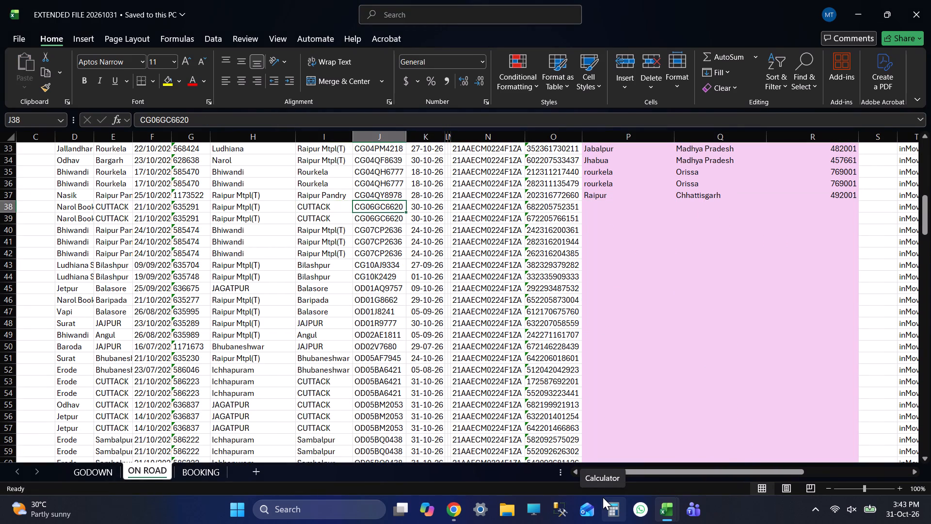
{"action": "key", "text": "ctrl+c"}
{"action": "key", "text": "Right"}
{"action": "key", "text": "Right"}
{"action": "key", "text": "Right"}
{"action": "key", "text": "Right"}
{"action": "key", "text": "Right"}
{"action": "key", "text": "Right"}
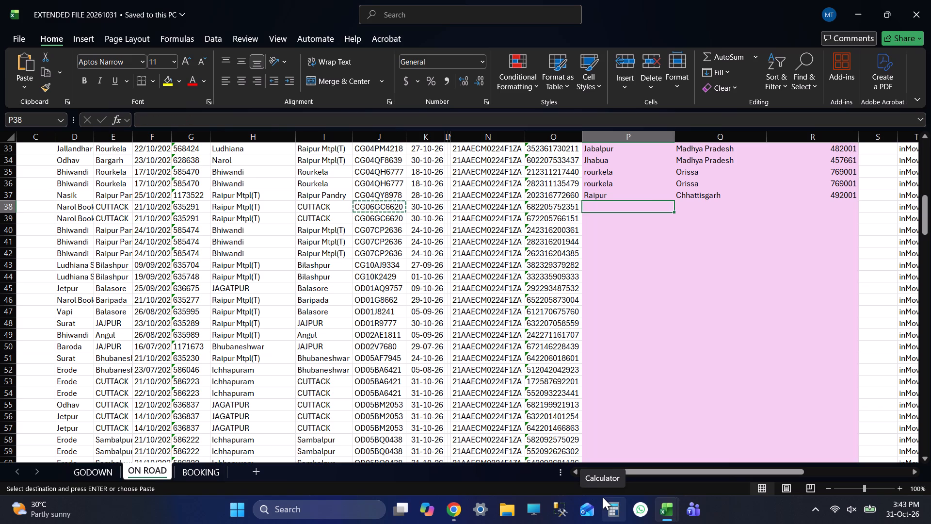
{"action": "key", "text": "alt+Tab"}
{"action": "key", "text": "alt+Tab"}
{"action": "left_click", "coordinate": [535, 0]}
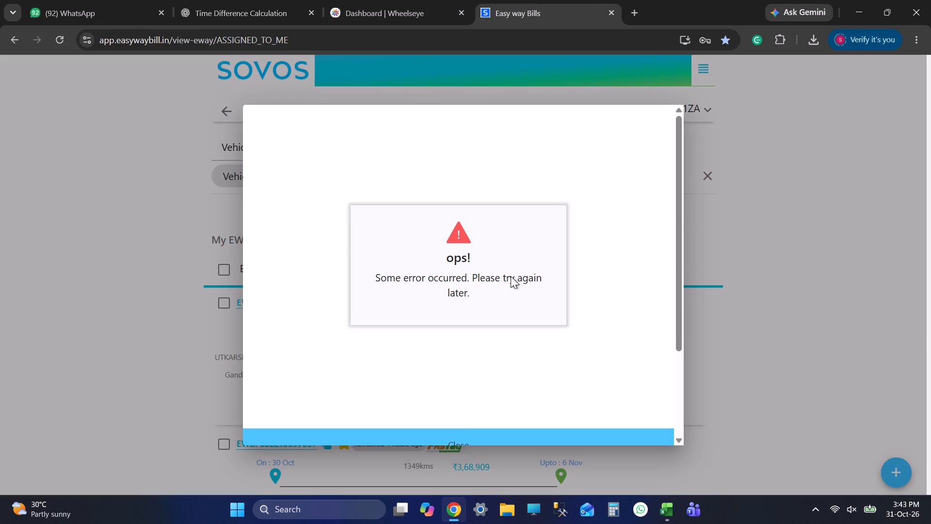
{"action": "left_click", "coordinate": [464, 437]}
{"action": "left_click", "coordinate": [452, 163]}
{"action": "double_click", "coordinate": [452, 153]}
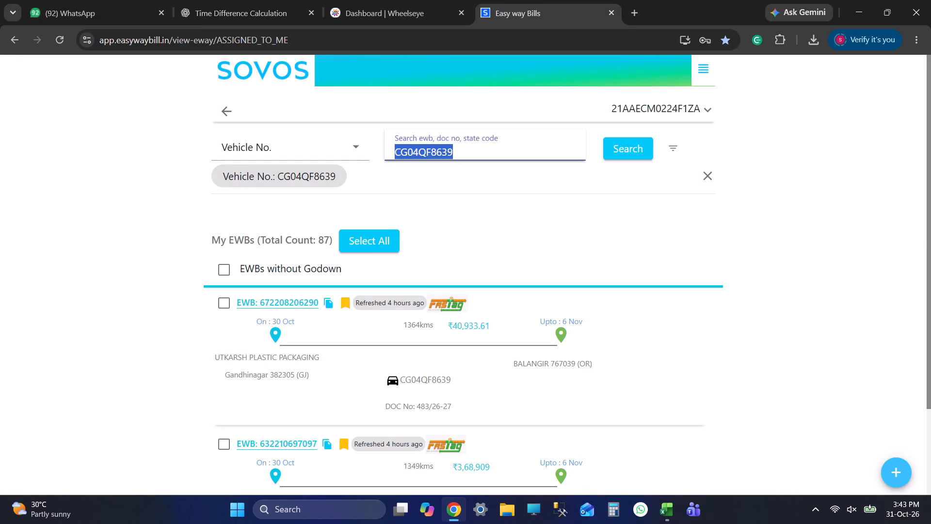
{"action": "key", "text": "ctrl+v"}
{"action": "left_click", "coordinate": [659, 131]}
{"action": "left_click", "coordinate": [634, 150]}
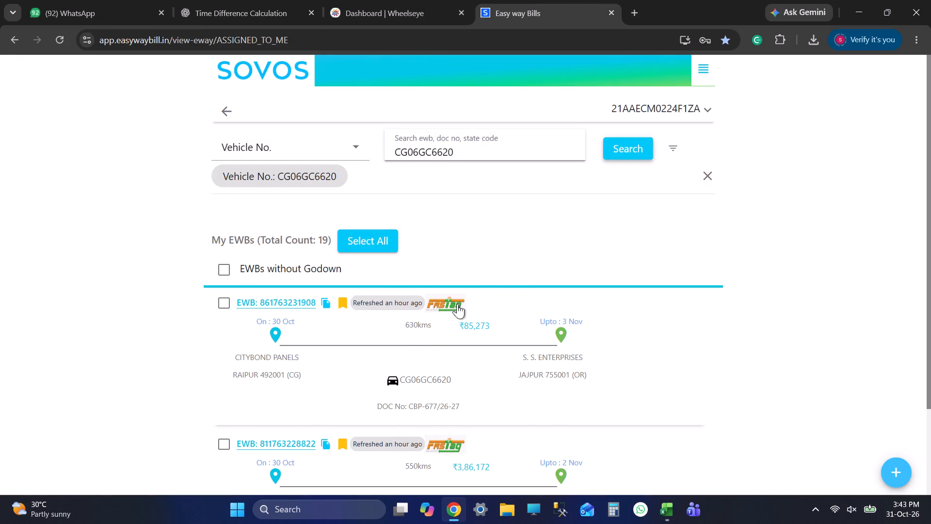
{"action": "left_click", "coordinate": [467, 300]}
{"action": "key", "text": "alt+Tab"}
{"action": "scroll", "coordinate": [524, 287], "scroll_direction": "down", "scroll_amount": 1}
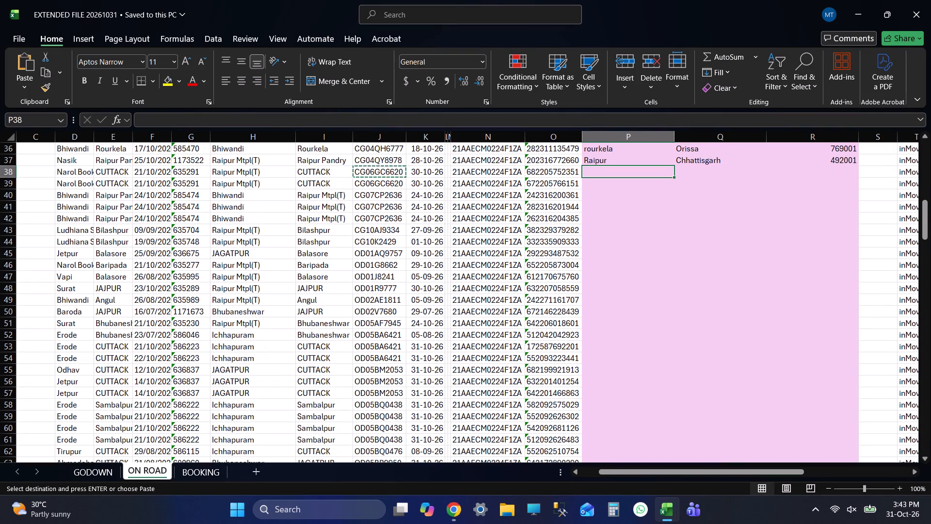
{"action": "key", "text": "alt+Tab"}
{"action": "left_click", "coordinate": [447, 287]}
{"action": "left_click", "coordinate": [449, 295]}
{"action": "key", "text": "alt+Tab"}
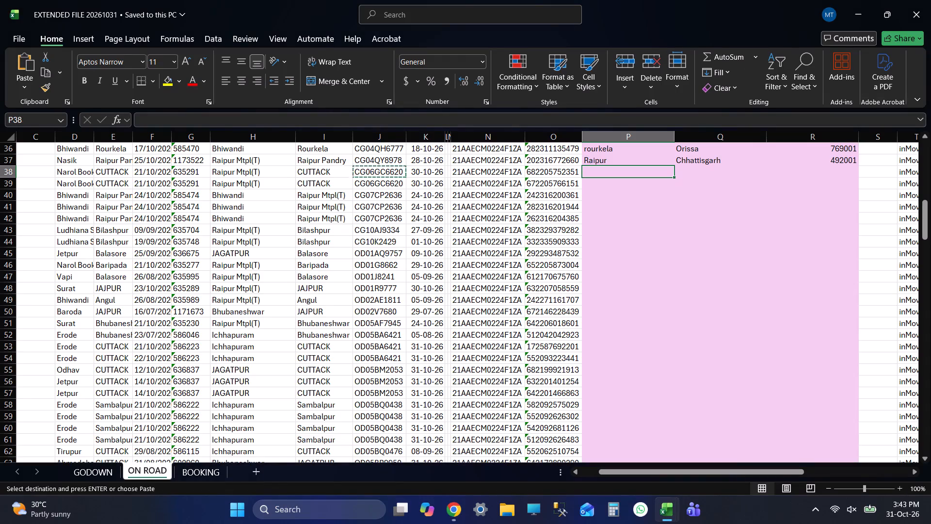
Copy Sambalpur, Orissa, 768001 from P59:R59 of EXTENDED FILE 20261030 into rows 38 and 39 of the 20261031 file and save.
{"action": "key", "text": "alt+Tab"}
{"action": "key", "text": "alt+Tab"}
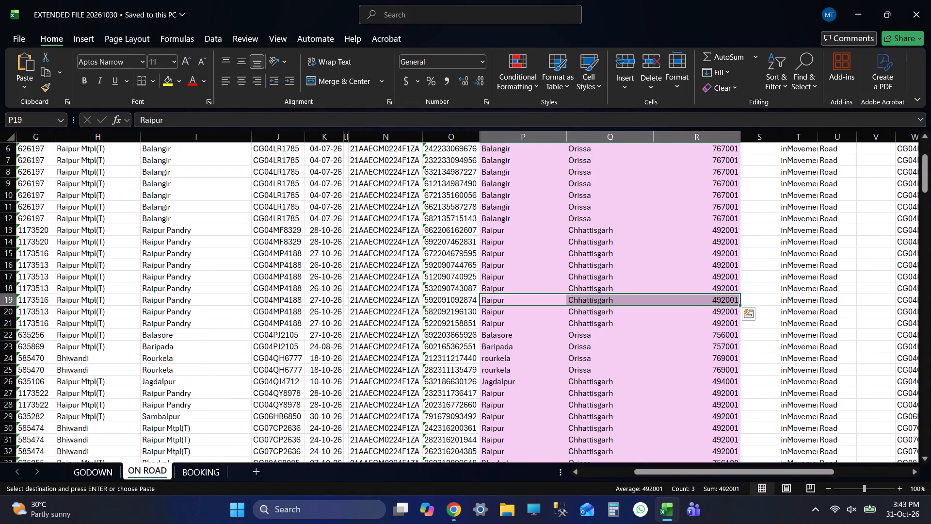
{"action": "scroll", "coordinate": [524, 264], "scroll_direction": "up", "scroll_amount": 2}
{"action": "scroll", "coordinate": [524, 264], "scroll_direction": "down", "scroll_amount": 1}
{"action": "scroll", "coordinate": [524, 264], "scroll_direction": "up", "scroll_amount": 4}
{"action": "scroll", "coordinate": [524, 247], "scroll_direction": "down", "scroll_amount": 6}
{"action": "scroll", "coordinate": [524, 247], "scroll_direction": "up", "scroll_amount": 1}
{"action": "scroll", "coordinate": [524, 247], "scroll_direction": "down", "scroll_amount": 1}
{"action": "scroll", "coordinate": [524, 247], "scroll_direction": "up", "scroll_amount": 1}
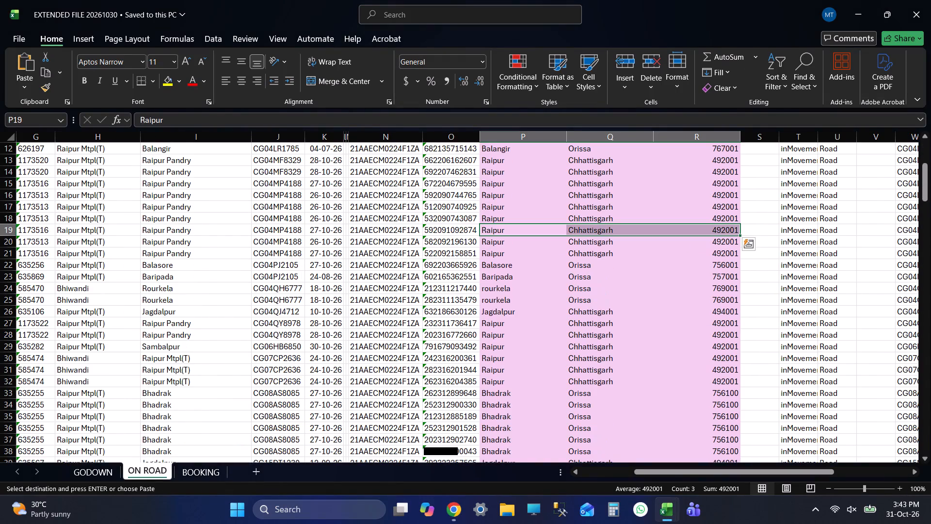
{"action": "scroll", "coordinate": [517, 330], "scroll_direction": "down", "scroll_amount": 10}
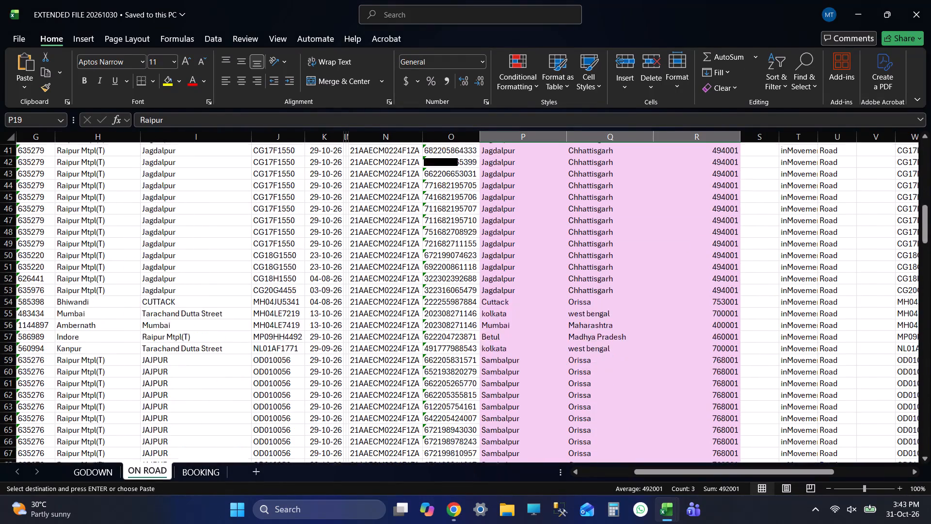
{"action": "left_click", "coordinate": [517, 350]}
{"action": "key", "text": "shift+Right"}
{"action": "key", "text": "shift+Right"}
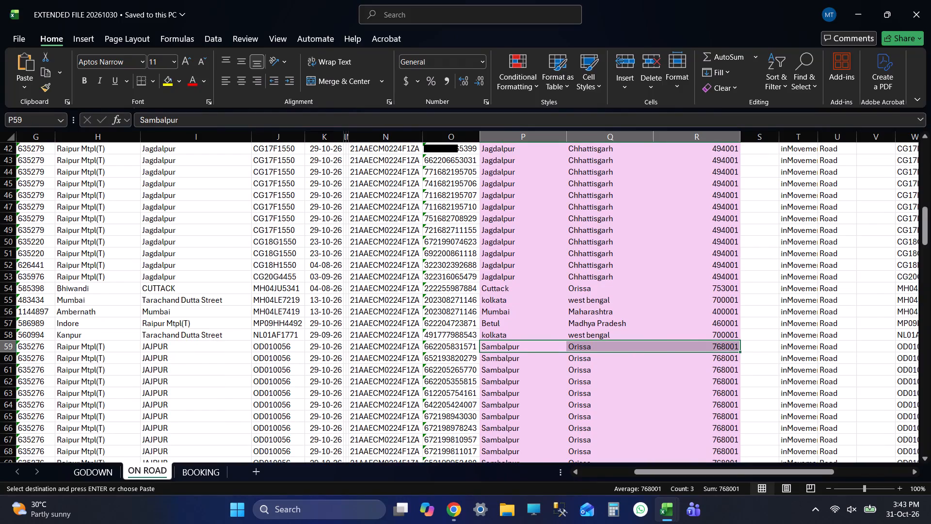
{"action": "key", "text": "ctrl+c"}
{"action": "key", "text": "alt+Tab"}
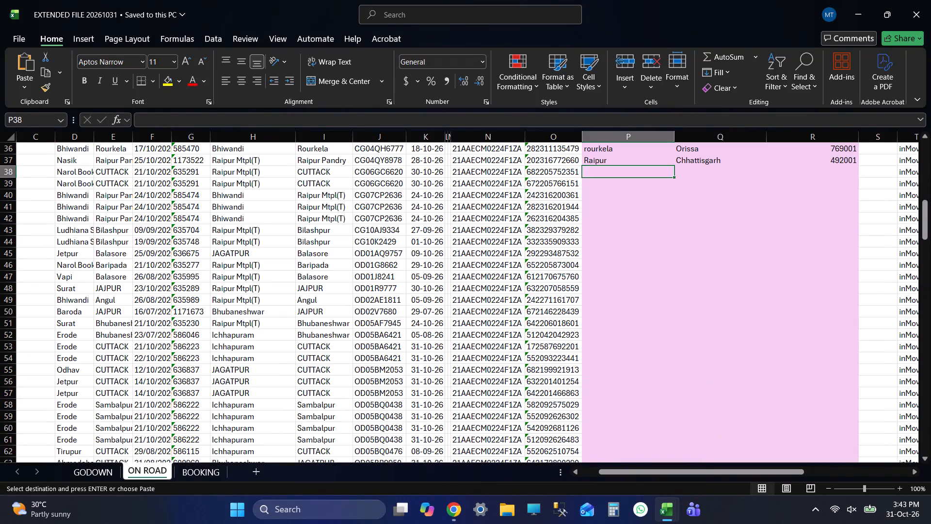
{"action": "key", "text": "shift+Down"}
{"action": "key", "text": "ctrl+v"}
{"action": "key", "text": "ctrl+Down"}
{"action": "key", "text": "Down"}
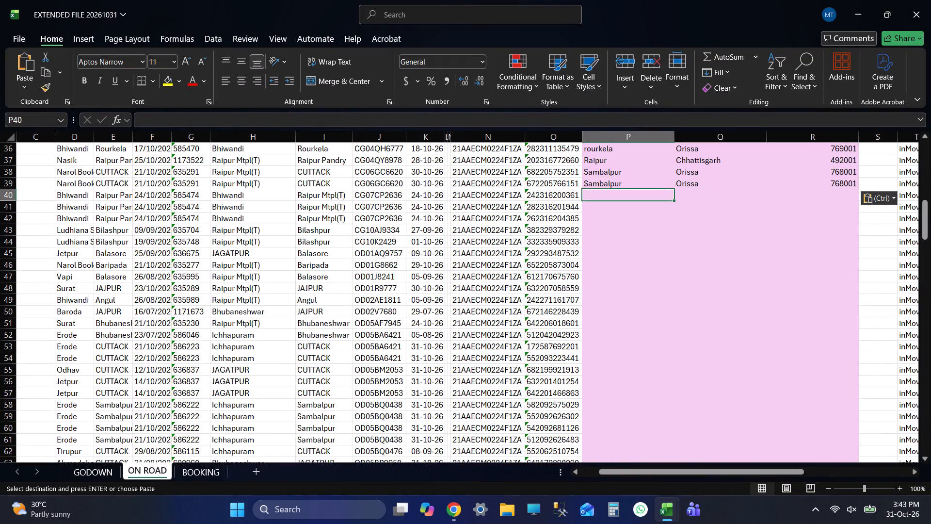
{"action": "key", "text": "ctrl+s"}
{"action": "key", "text": "Left"}
{"action": "key", "text": "Left"}
{"action": "key", "text": "Left"}
{"action": "key", "text": "Left"}
{"action": "key", "text": "Left"}
{"action": "key", "text": "Left"}
{"action": "key", "text": "ctrl+c"}
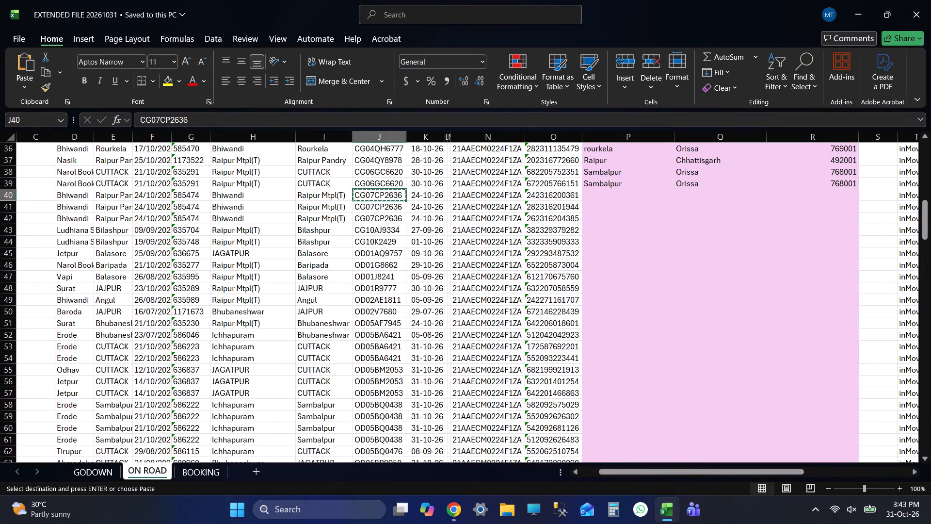
{"action": "key", "text": "Right"}
{"action": "key", "text": "Right"}
{"action": "key", "text": "Right"}
{"action": "key", "text": "Right"}
{"action": "key", "text": "Right"}
{"action": "key", "text": "Right"}
{"action": "key", "text": "alt+Tab"}
{"action": "key", "text": "alt+Tab"}
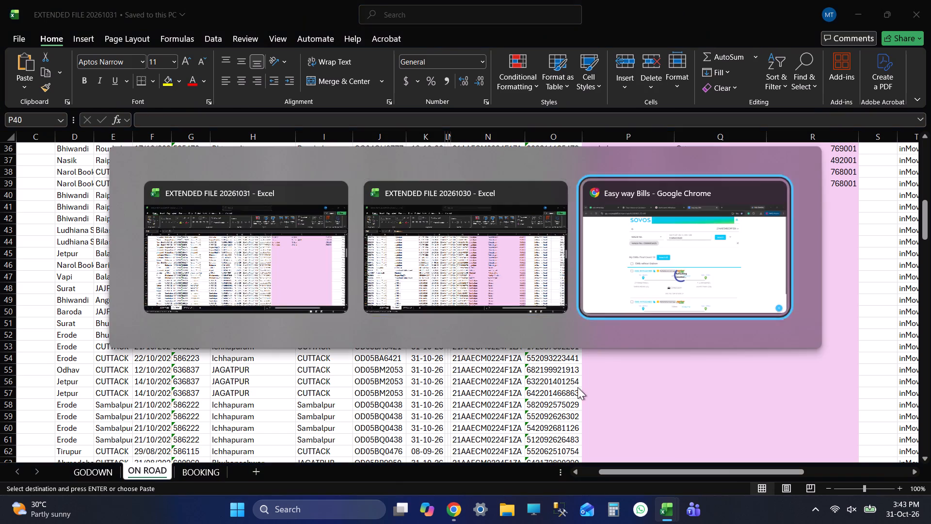
{"action": "key", "text": "alt+Tab"}
{"action": "key", "text": "alt+Tab"}
{"action": "left_click", "coordinate": [462, 435]}
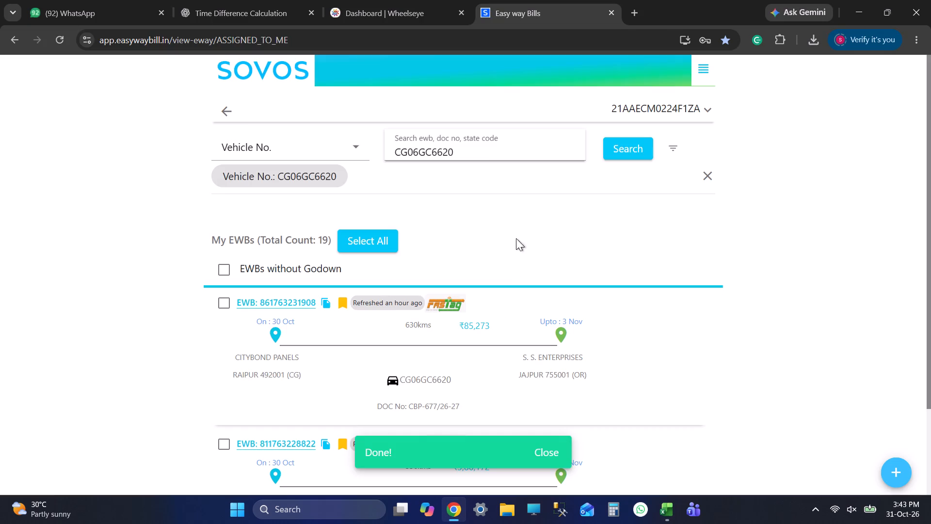
{"action": "double_click", "coordinate": [486, 152]}
{"action": "key", "text": "ctrl+v"}
{"action": "left_click", "coordinate": [626, 153]}
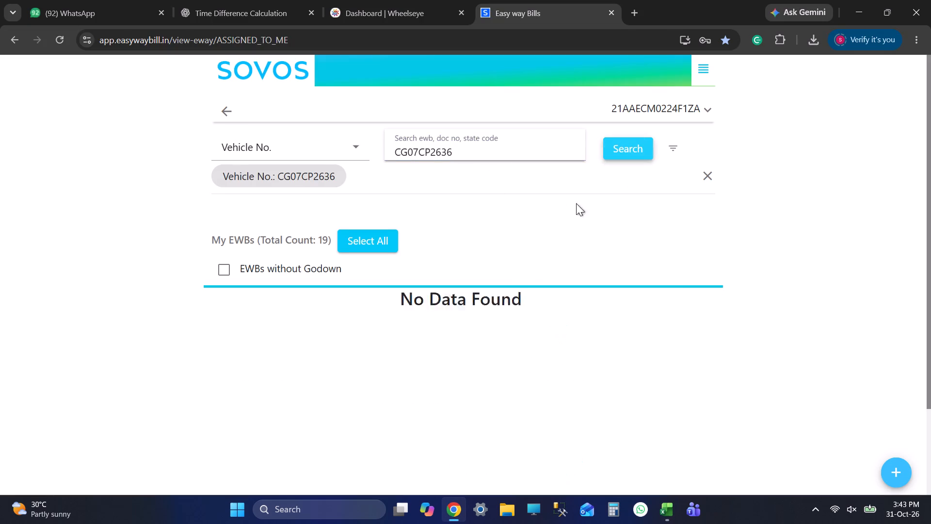
{"action": "left_click", "coordinate": [446, 307]}
{"action": "key", "text": "alt+Tab"}
{"action": "key", "text": "alt+Tab"}
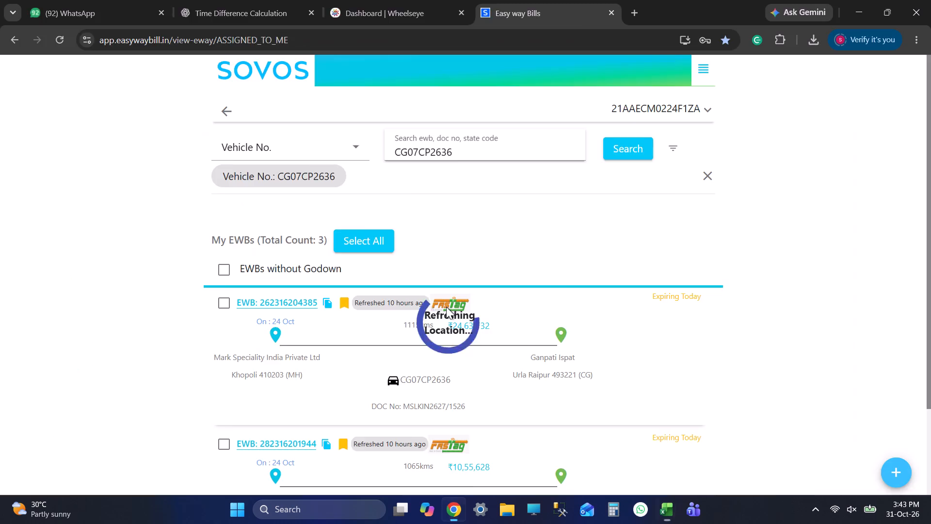
{"action": "key", "text": "alt+Tab"}
{"action": "key", "text": "alt+Tab"}
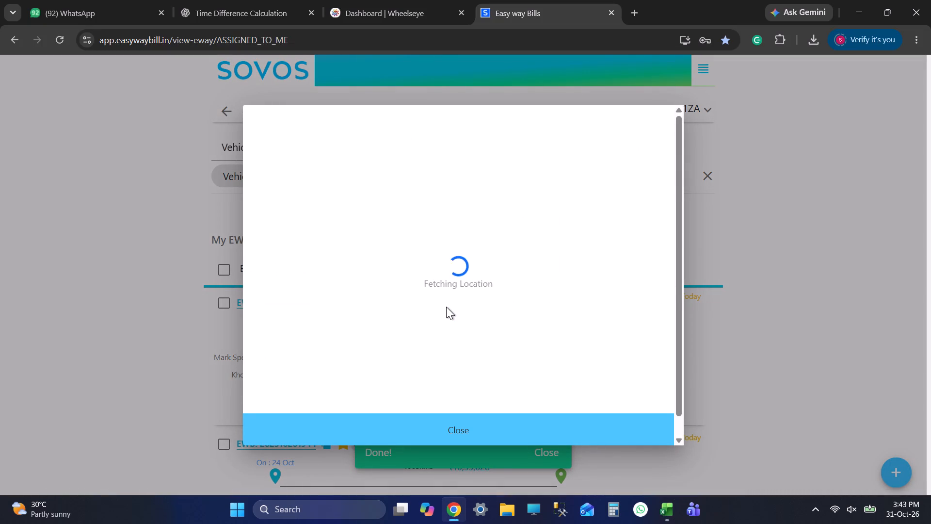
{"action": "key", "text": "alt+Tab"}
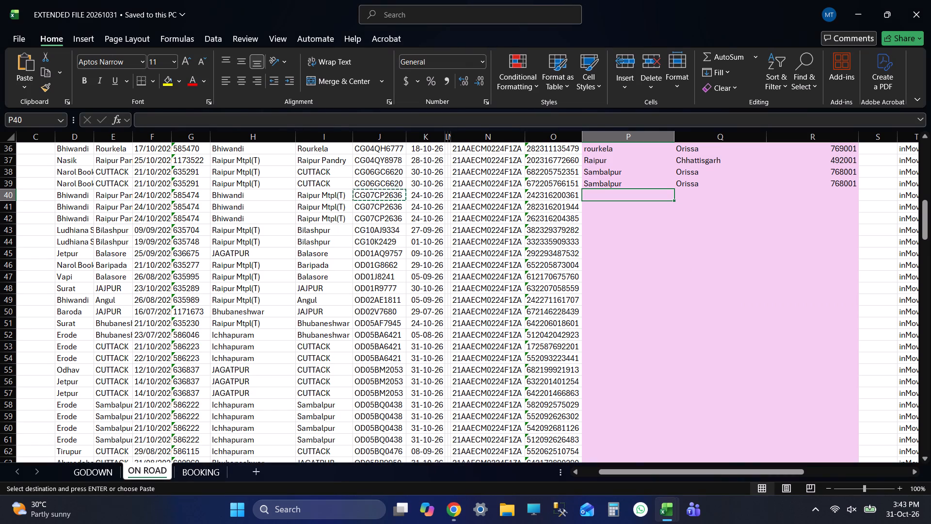
{"action": "key", "text": "alt+Tab"}
{"action": "key", "text": "alt+Tab"}
{"action": "key", "text": "alt+Tab"}
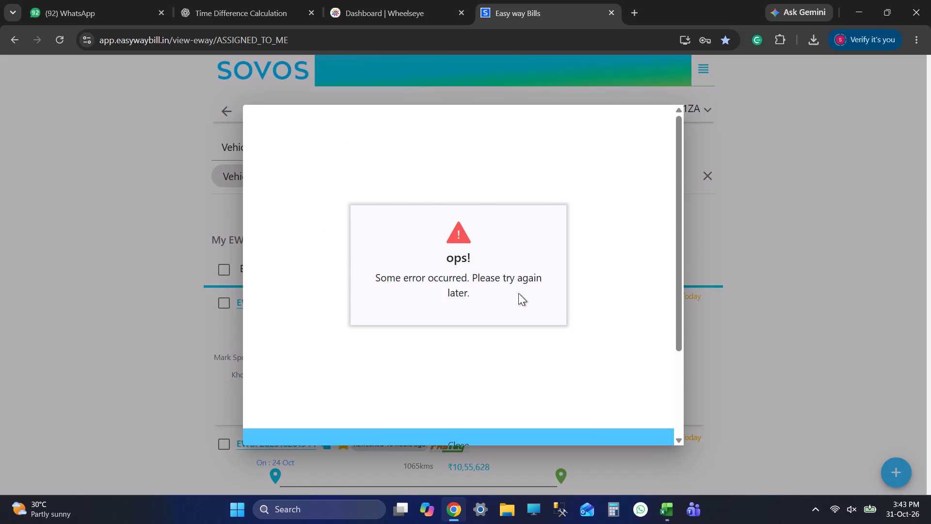
{"action": "key", "text": "alt+Tab"}
{"action": "key", "text": "alt+Tab"}
{"action": "left_click", "coordinate": [488, 437]}
{"action": "scroll", "coordinate": [484, 367], "scroll_direction": "down", "scroll_amount": 5}
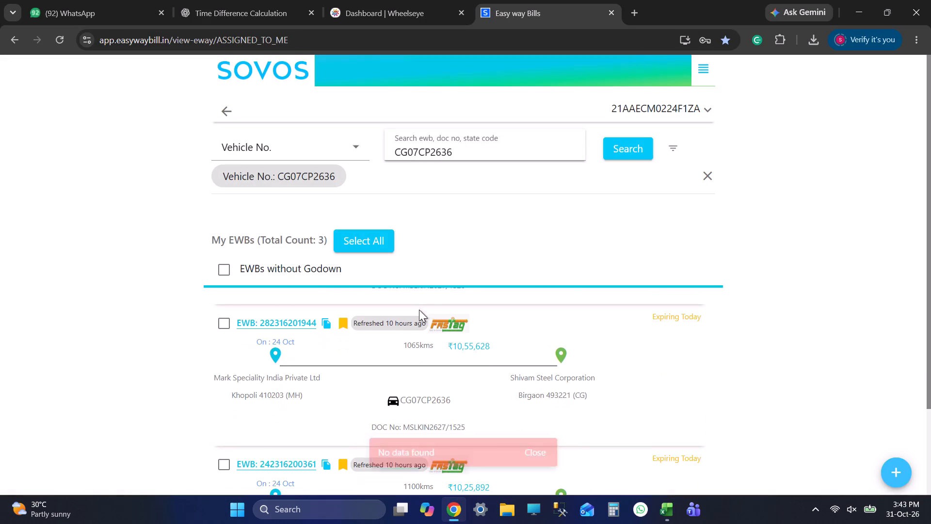
{"action": "left_click", "coordinate": [457, 325]}
{"action": "key", "text": "alt+Tab"}
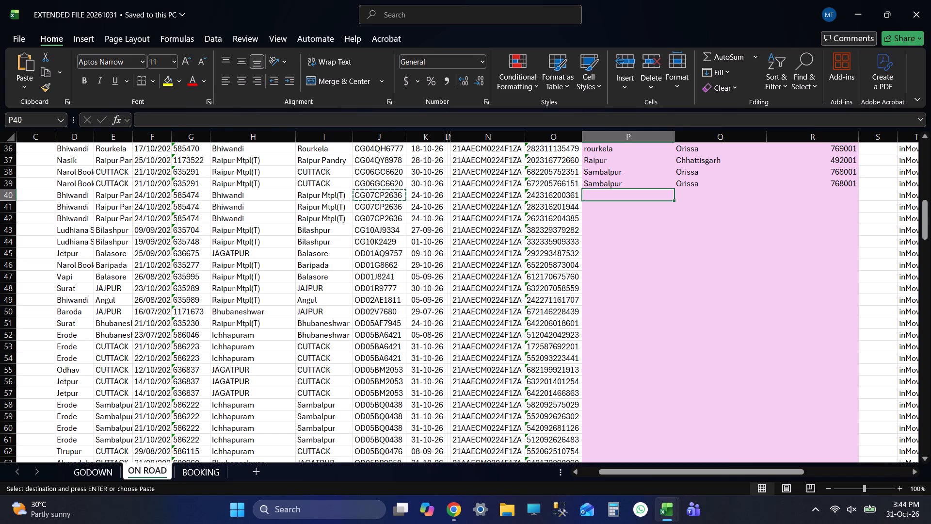
{"action": "key", "text": "alt+Tab"}
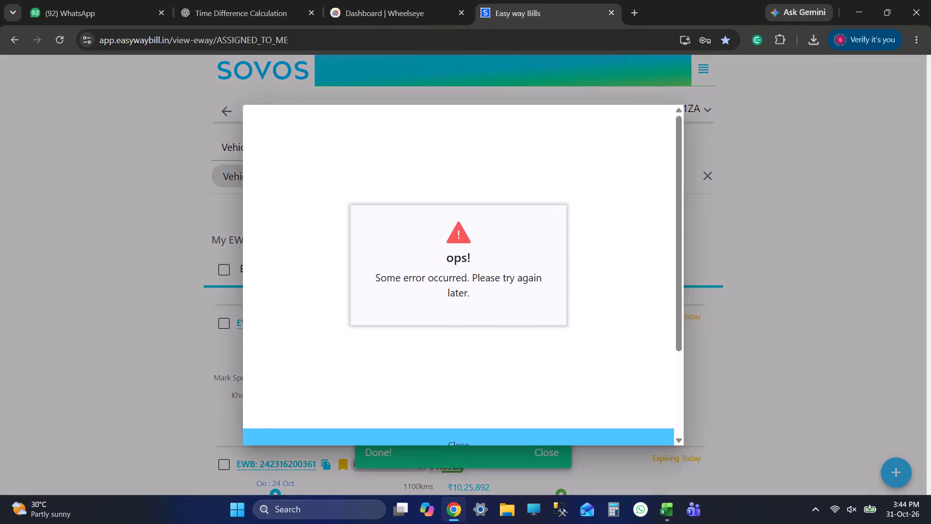
{"action": "key", "text": "alt+Tab"}
{"action": "key", "text": "alt+Tab"}
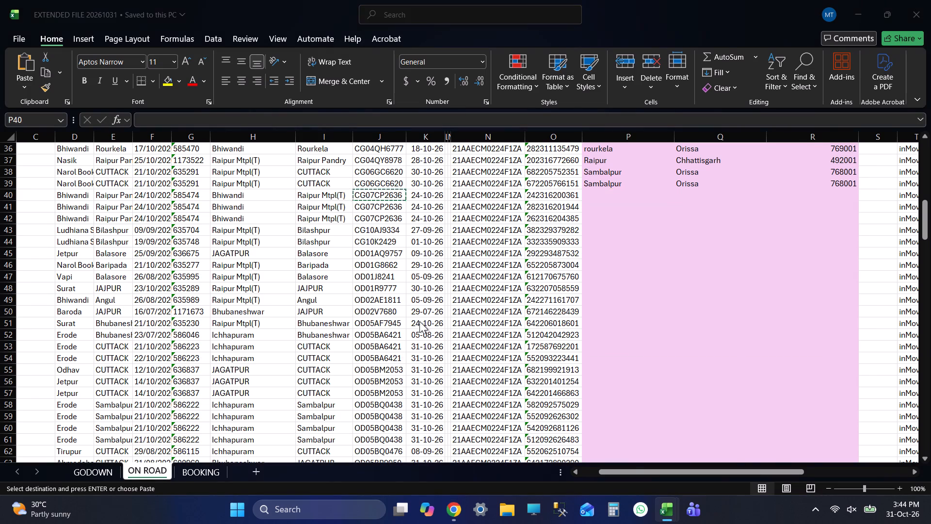
Copy Raipur, Chhattisgarh, 492001 from P37:R37 into rows 40 to 42 of the 20261031 ON ROAD sheet and save.
{"action": "key", "text": "alt+Tab"}
{"action": "key", "text": "alt+Tab"}
{"action": "key", "text": "Up"}
{"action": "key", "text": "Up"}
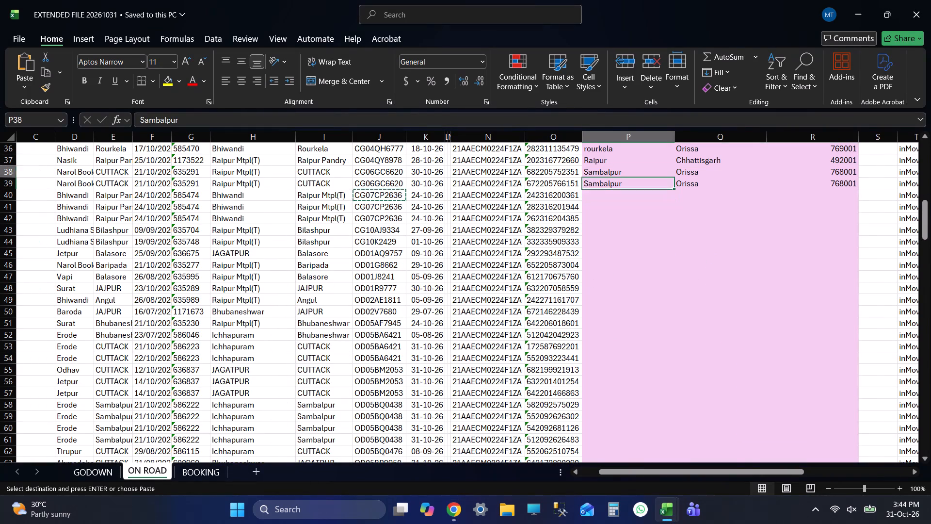
{"action": "key", "text": "Up"}
{"action": "key", "text": "shift+Right"}
{"action": "key", "text": "shift+Right"}
{"action": "key", "text": "ctrl+c"}
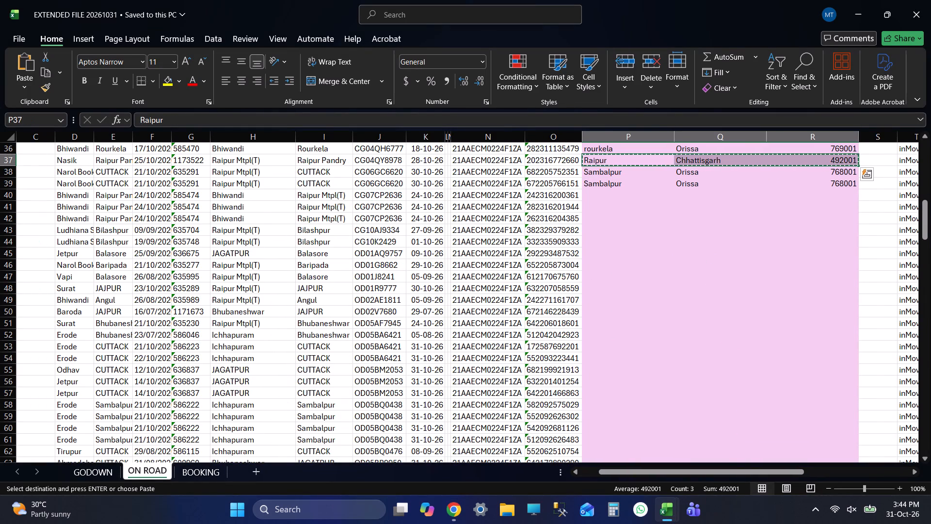
{"action": "key", "text": "ctrl+Down"}
{"action": "key", "text": "Down"}
{"action": "key", "text": "shift+Down"}
{"action": "key", "text": "shift+Down"}
{"action": "key", "text": "ctrl+v"}
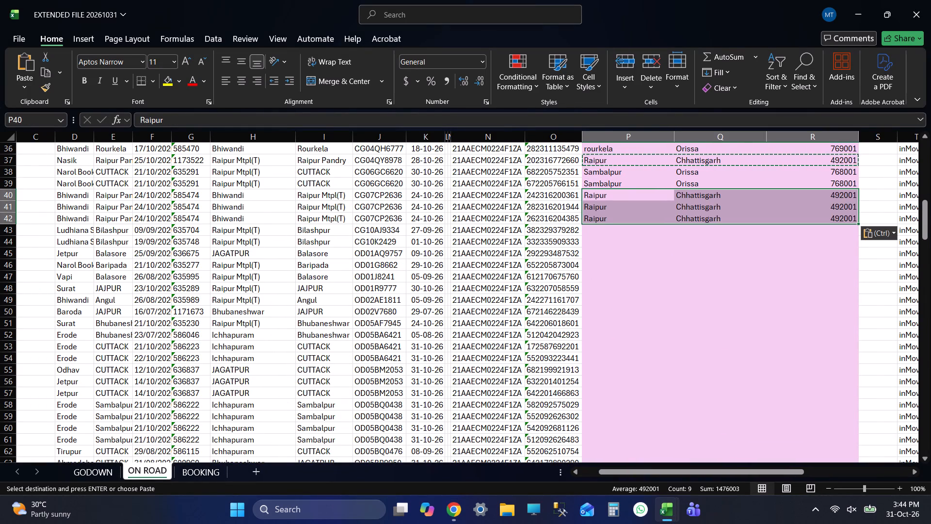
{"action": "key", "text": "ctrl+Down"}
{"action": "key", "text": "Down"}
{"action": "key", "text": "ctrl+s"}
Examine the date, vehicle and e-way bill details of row 43 on the 20261031 ON ROAD sheet.
{"action": "key", "text": "Left"}
{"action": "key", "text": "Left"}
{"action": "key", "text": "Left"}
{"action": "key", "text": "Left"}
{"action": "key", "text": "Left"}
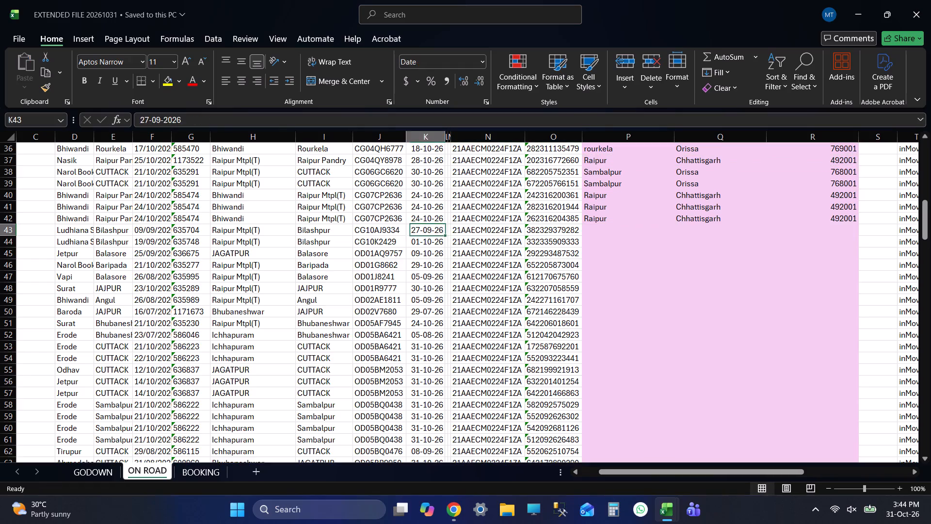
{"action": "key", "text": "Left"}
{"action": "key", "text": "Right"}
{"action": "key", "text": "Right"}
{"action": "key", "text": "Right"}
{"action": "key", "text": "Right"}
{"action": "key", "text": "Right"}
{"action": "key", "text": "Right"}
{"action": "key", "text": "alt+Tab"}
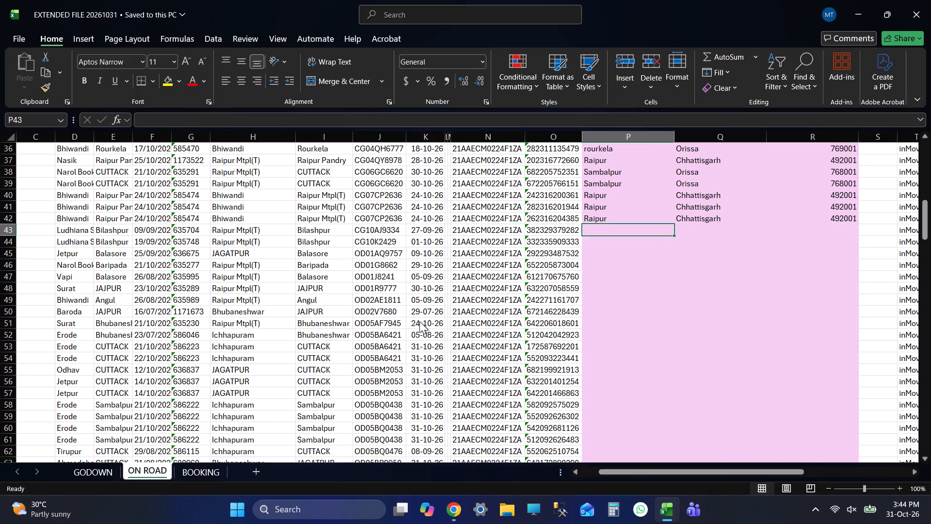
{"action": "left_click", "coordinate": [531, 139]}
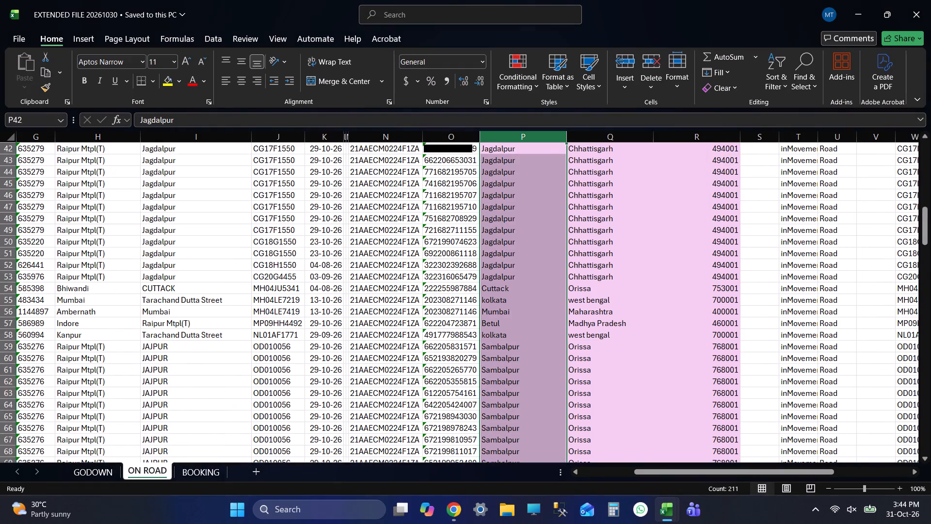
{"action": "key", "text": "ctrl+f"}
{"action": "type", "text": "BILASH"}
{"action": "key", "text": "Return"}
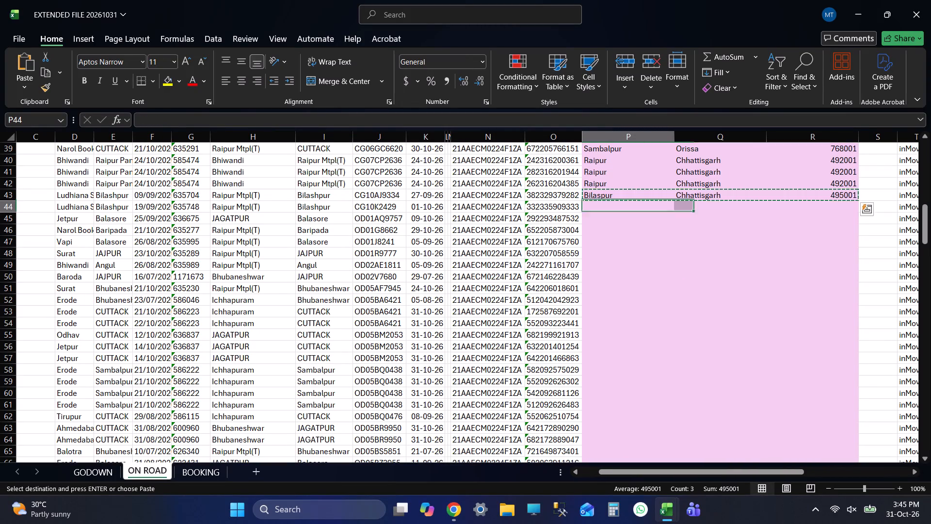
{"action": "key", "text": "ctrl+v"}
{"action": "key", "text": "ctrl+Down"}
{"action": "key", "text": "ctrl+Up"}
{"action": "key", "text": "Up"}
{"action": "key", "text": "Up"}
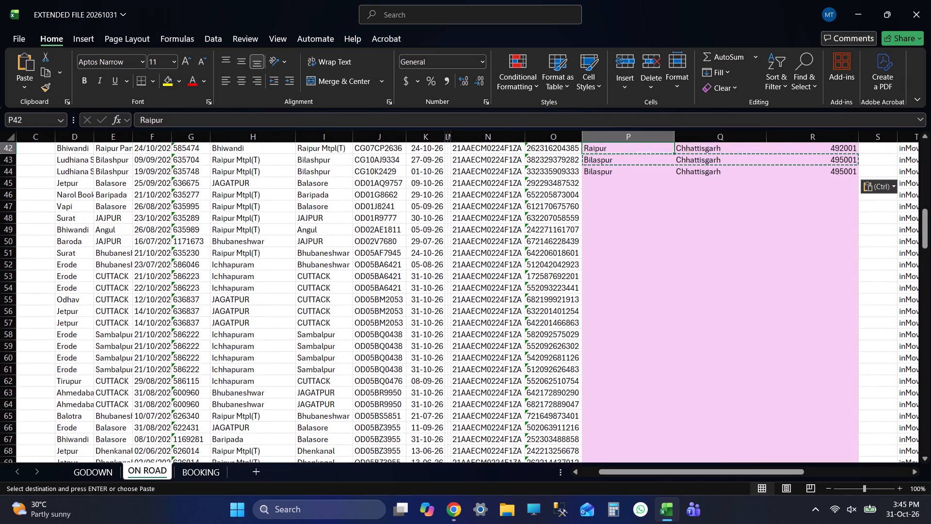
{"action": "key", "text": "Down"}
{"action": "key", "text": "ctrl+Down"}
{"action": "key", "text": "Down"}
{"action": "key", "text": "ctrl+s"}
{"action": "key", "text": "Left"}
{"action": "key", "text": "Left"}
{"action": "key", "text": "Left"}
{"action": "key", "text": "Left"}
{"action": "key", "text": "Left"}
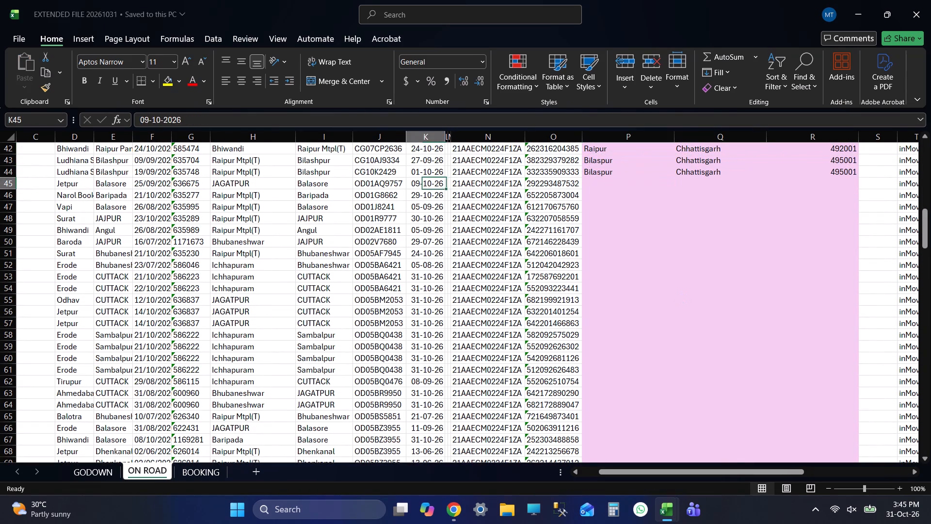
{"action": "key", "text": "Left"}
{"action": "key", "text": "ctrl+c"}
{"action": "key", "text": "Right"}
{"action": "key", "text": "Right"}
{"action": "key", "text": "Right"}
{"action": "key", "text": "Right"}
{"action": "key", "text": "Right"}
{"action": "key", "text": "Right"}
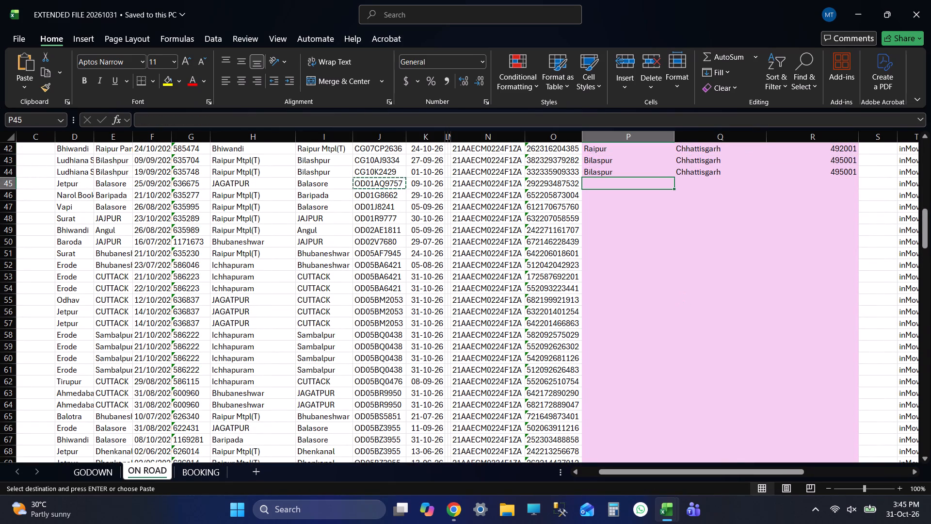
Find BALAS in the 20261030 ON ROAD sheet and copy Balasore, Orissa, 756001 from P112:R112 into row 45 of the 20261031 file.
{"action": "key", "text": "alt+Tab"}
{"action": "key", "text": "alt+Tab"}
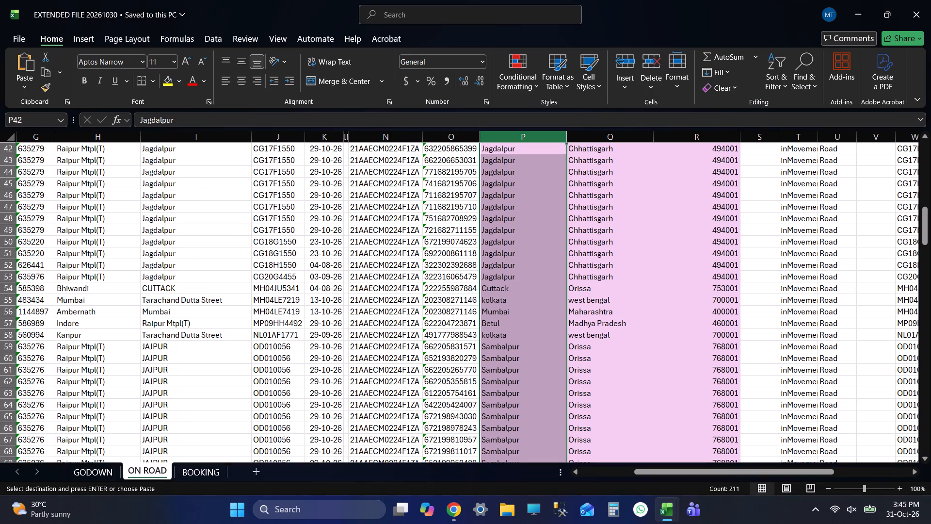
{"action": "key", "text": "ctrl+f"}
{"action": "type", "text": "BALAS"}
{"action": "key", "text": "Return"}
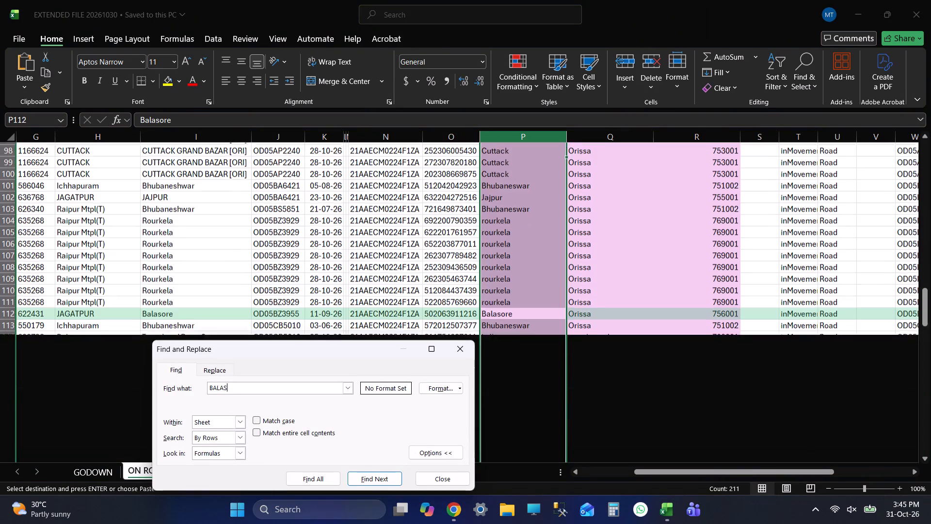
{"action": "left_click", "coordinate": [525, 294]}
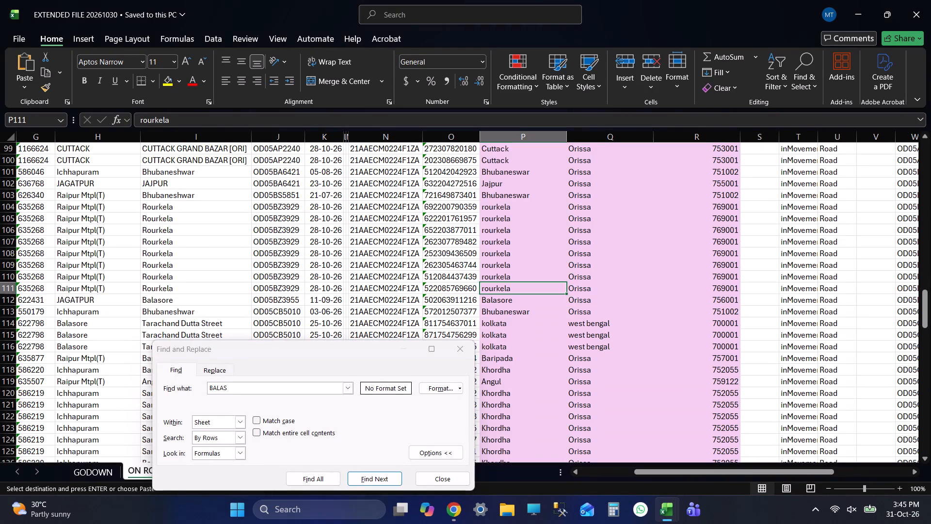
{"action": "key", "text": "Down"}
{"action": "key", "text": "shift+Right"}
{"action": "key", "text": "shift+Right"}
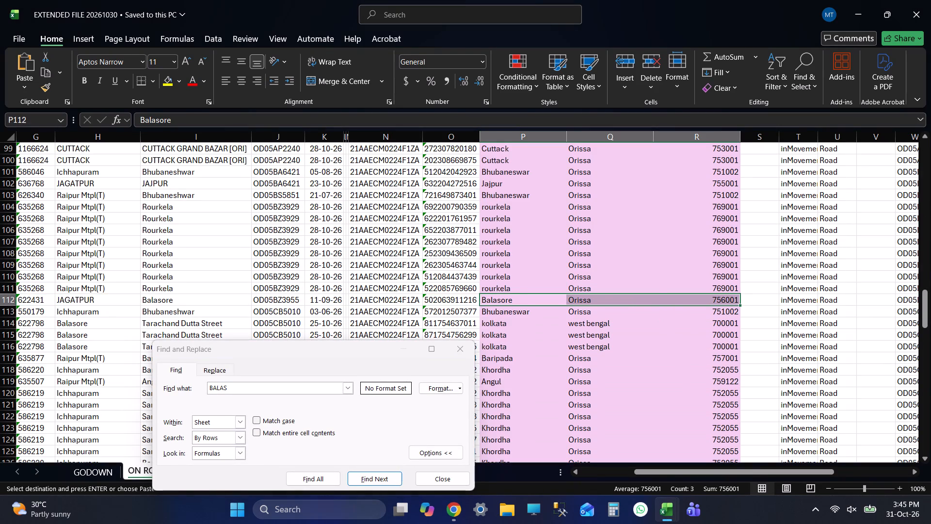
{"action": "key", "text": "ctrl+c"}
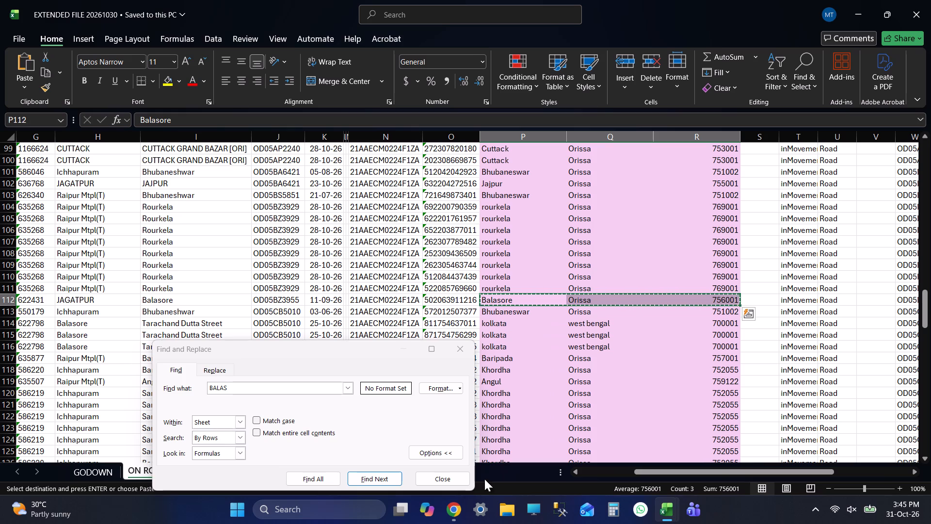
{"action": "left_click", "coordinate": [445, 475]}
{"action": "key", "text": "alt+Tab"}
{"action": "key", "text": "ctrl+v"}
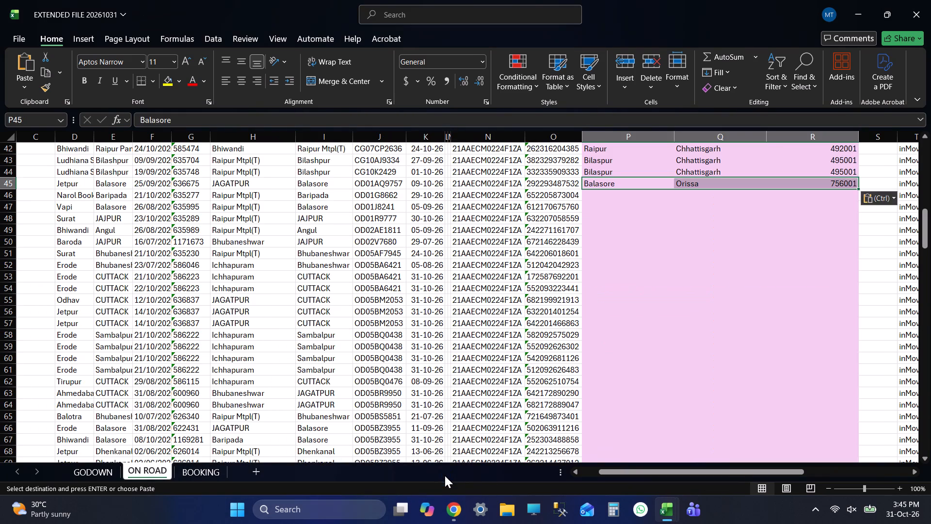
{"action": "key", "text": "Down"}
{"action": "key", "text": "ctrl+s"}
{"action": "key", "text": "Left"}
{"action": "key", "text": "Left"}
{"action": "key", "text": "Left"}
{"action": "key", "text": "Left"}
{"action": "key", "text": "Left"}
{"action": "key", "text": "Left"}
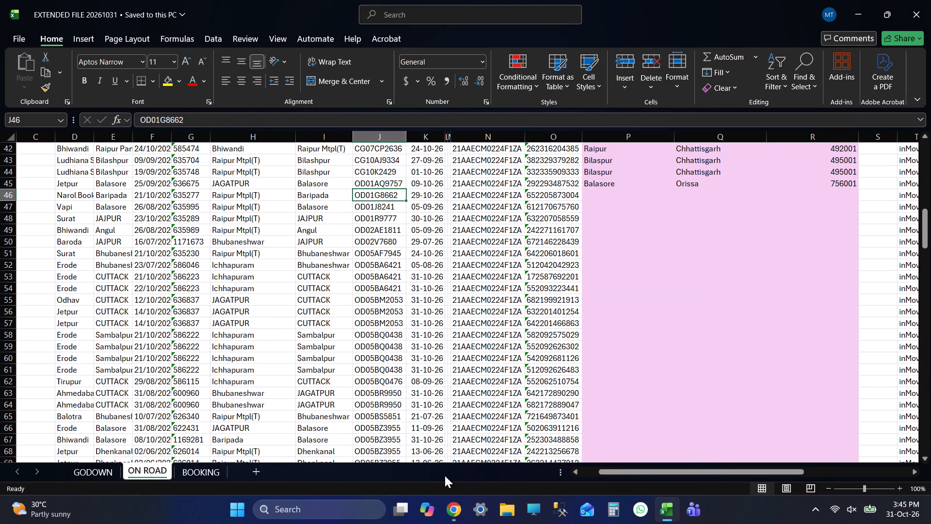
{"action": "key", "text": "ctrl+c"}
{"action": "key", "text": "ctrl+Right"}
{"action": "key", "text": "Right"}
{"action": "key", "text": "Right"}
{"action": "key", "text": "Right"}
{"action": "key", "text": "Right"}
{"action": "key", "text": "Right"}
{"action": "key", "text": "Left"}
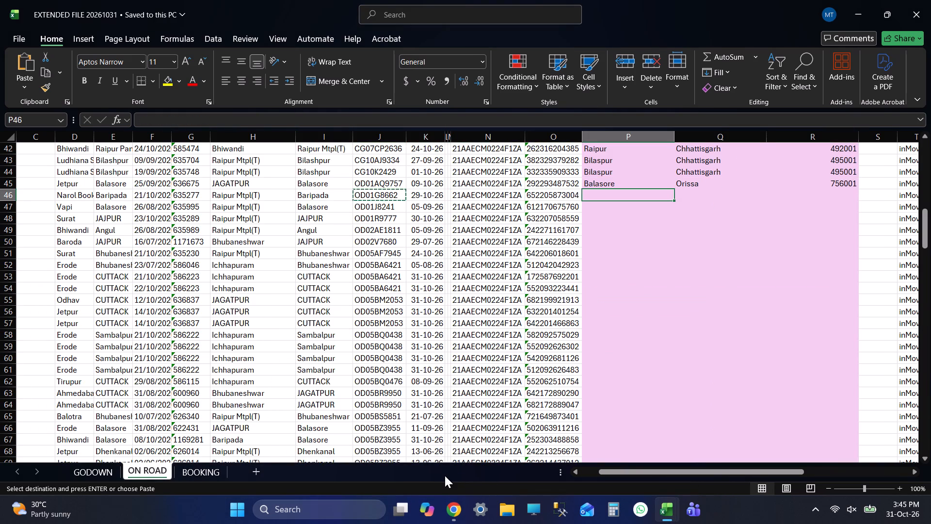
Switch to Chrome and examine the region around the Keonjhar route on the Wheelseye dashboard map.
{"action": "key", "text": "alt+Tab"}
{"action": "key", "text": "alt+Tab"}
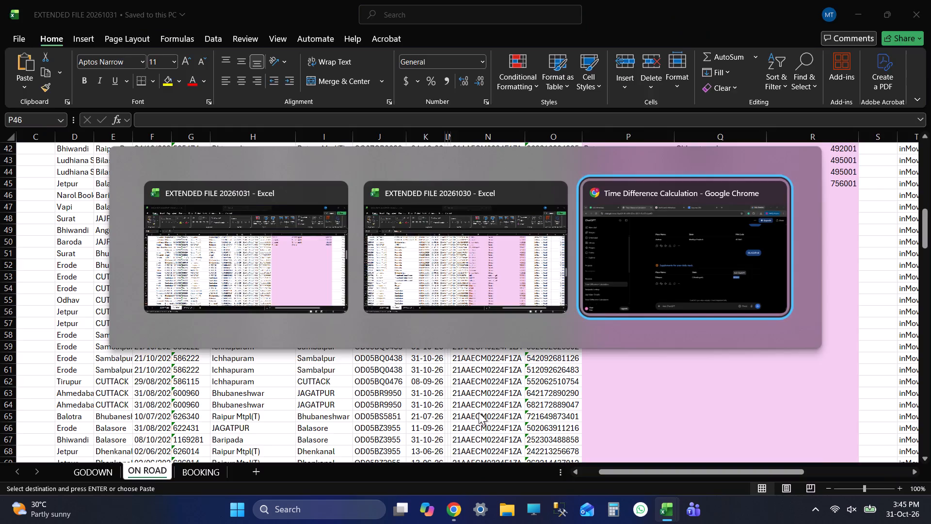
{"action": "key", "text": "alt+Tab"}
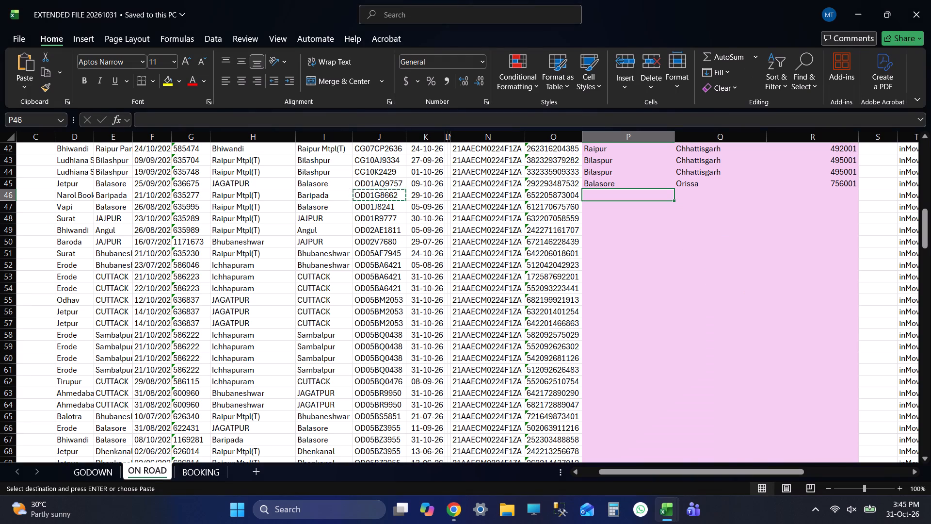
{"action": "key", "text": "alt+Tab"}
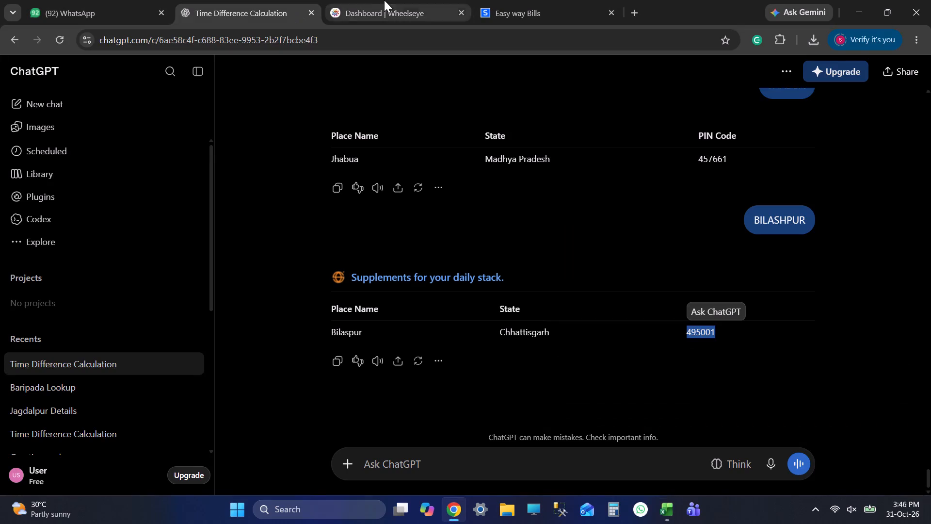
{"action": "left_click", "coordinate": [416, 3]}
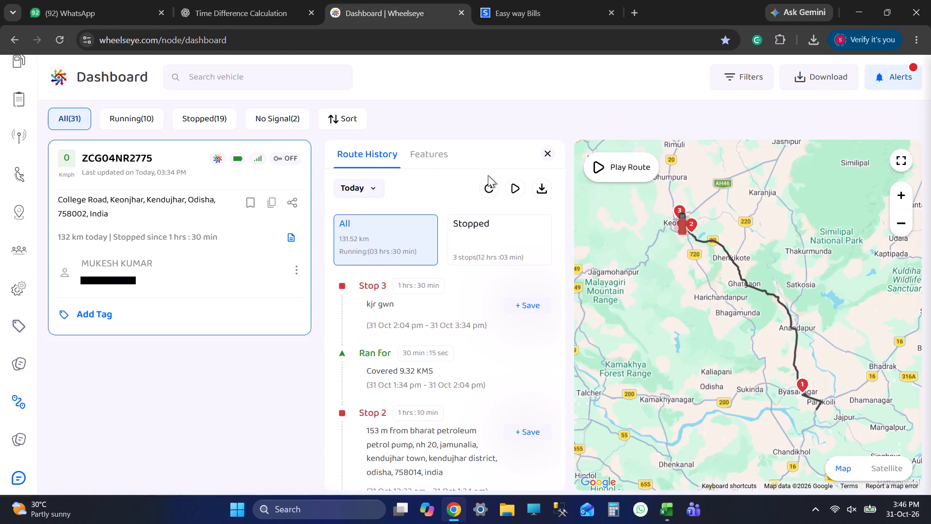
{"action": "scroll", "coordinate": [800, 343], "scroll_direction": "down", "scroll_amount": 6}
{"action": "scroll", "coordinate": [790, 333], "scroll_direction": "up", "scroll_amount": 6}
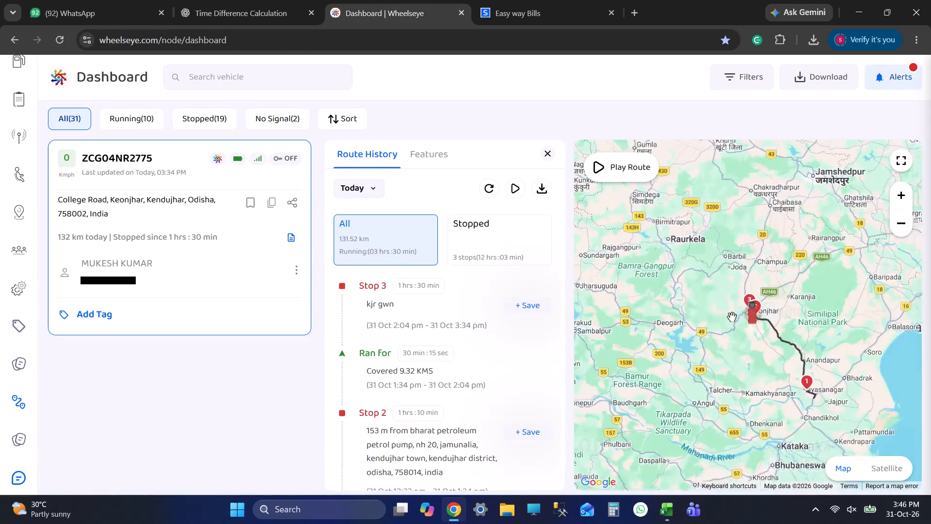
{"action": "left_click_drag", "start_coordinate": [732, 317], "coordinate": [779, 313]}
{"action": "scroll", "coordinate": [779, 313], "scroll_direction": "down", "scroll_amount": 1}
{"action": "scroll", "coordinate": [797, 313], "scroll_direction": "up", "scroll_amount": 2}
{"action": "left_click_drag", "start_coordinate": [828, 320], "coordinate": [742, 324]}
{"action": "scroll", "coordinate": [801, 274], "scroll_direction": "up", "scroll_amount": 3}
{"action": "scroll", "coordinate": [801, 283], "scroll_direction": "down", "scroll_amount": 1}
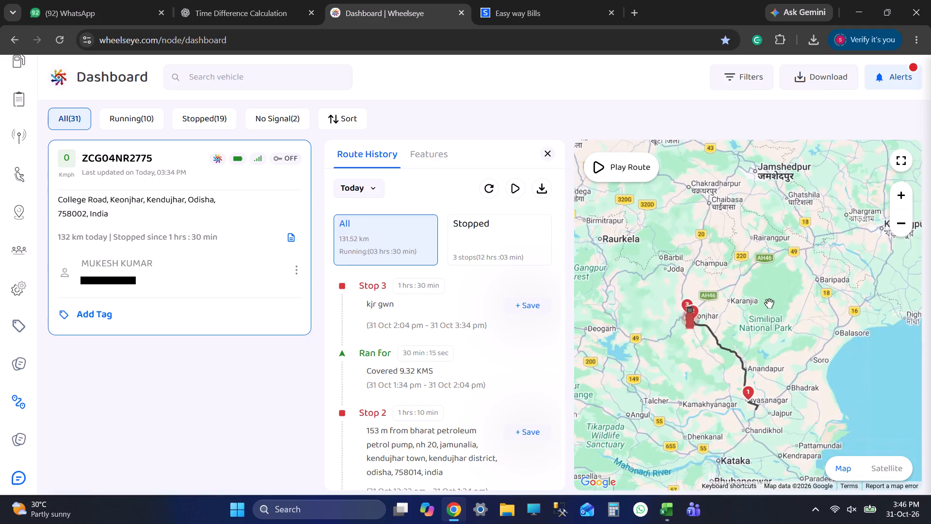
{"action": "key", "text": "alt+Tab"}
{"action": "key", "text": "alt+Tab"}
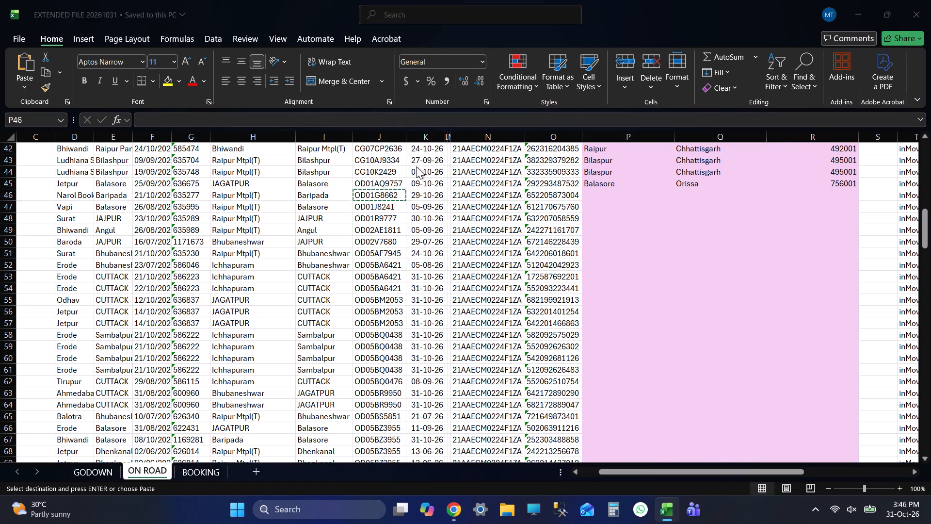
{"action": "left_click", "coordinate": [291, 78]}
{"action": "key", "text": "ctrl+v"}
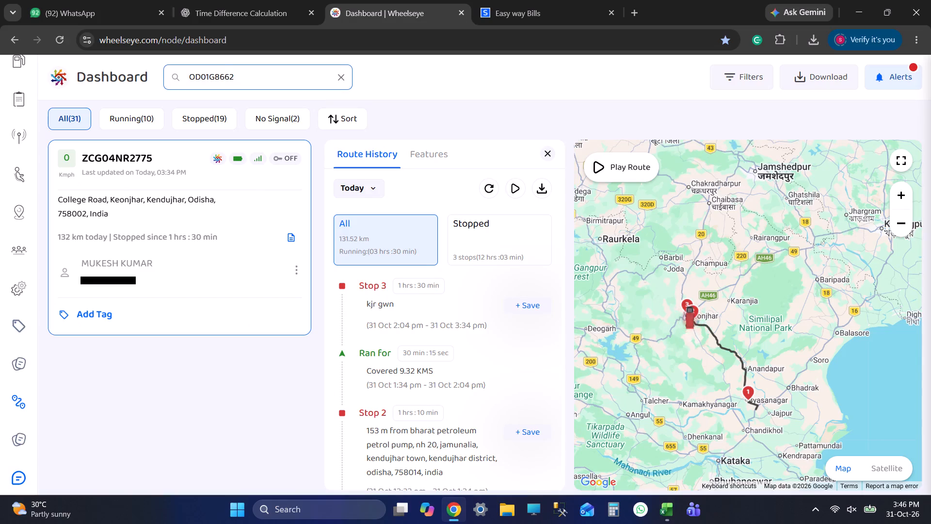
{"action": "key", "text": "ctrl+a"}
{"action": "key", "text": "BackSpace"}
{"action": "left_click", "coordinate": [544, 0]}
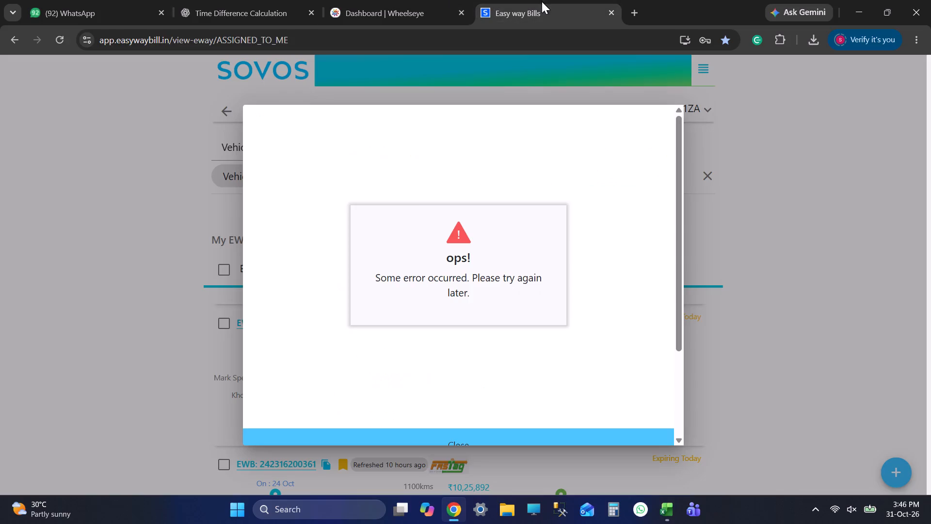
{"action": "left_click", "coordinate": [481, 440]}
{"action": "left_click", "coordinate": [463, 162]}
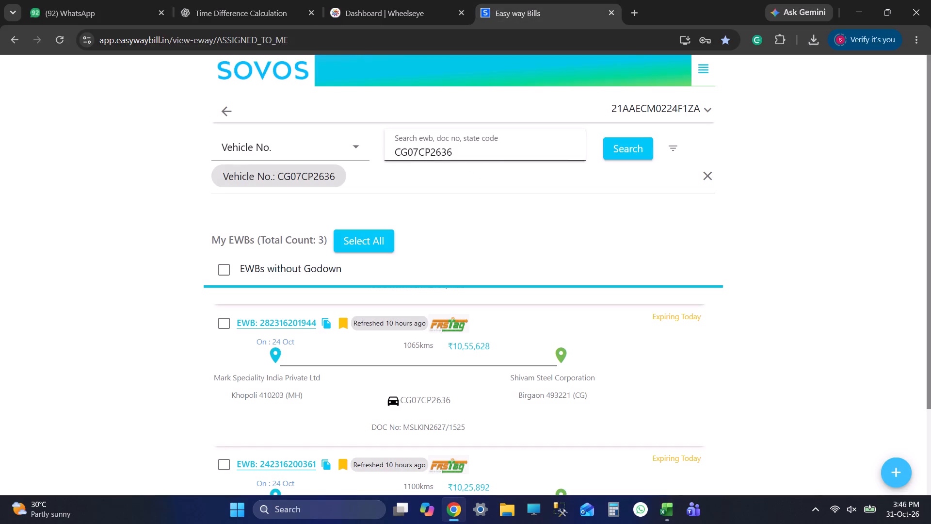
{"action": "double_click", "coordinate": [454, 151]}
{"action": "key", "text": "ctrl+v"}
{"action": "left_click", "coordinate": [639, 152]}
{"action": "left_click", "coordinate": [439, 304]}
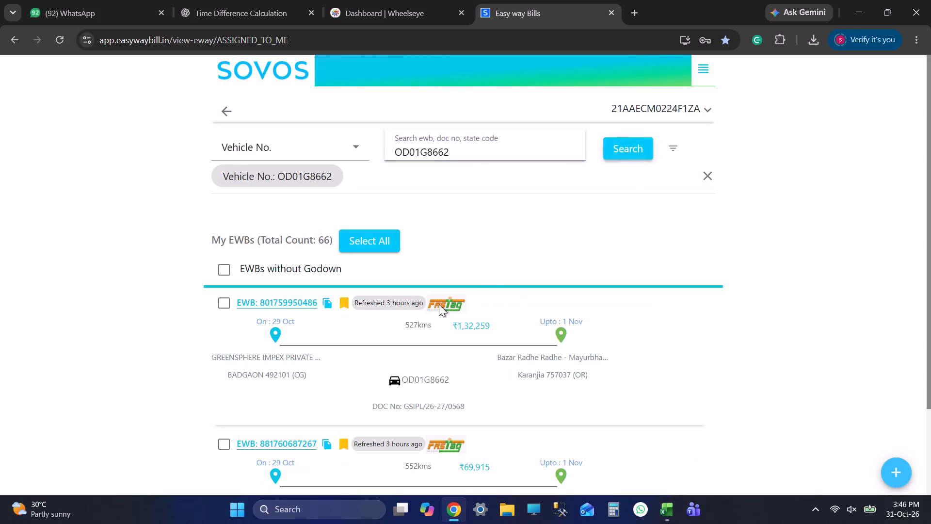
Search column P of the 20261030 file's ON ROAD sheet for KEONJHAR.
{"action": "key", "text": "alt+Tab"}
{"action": "key", "text": "alt+Tab"}
{"action": "key", "text": "alt+Tab"}
{"action": "key", "text": "alt+Tab"}
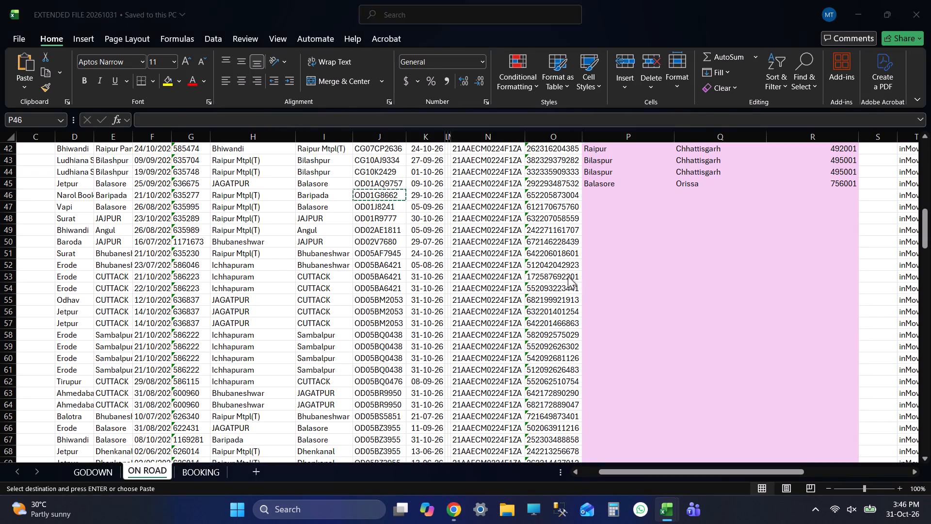
{"action": "key", "text": "alt+Tab"}
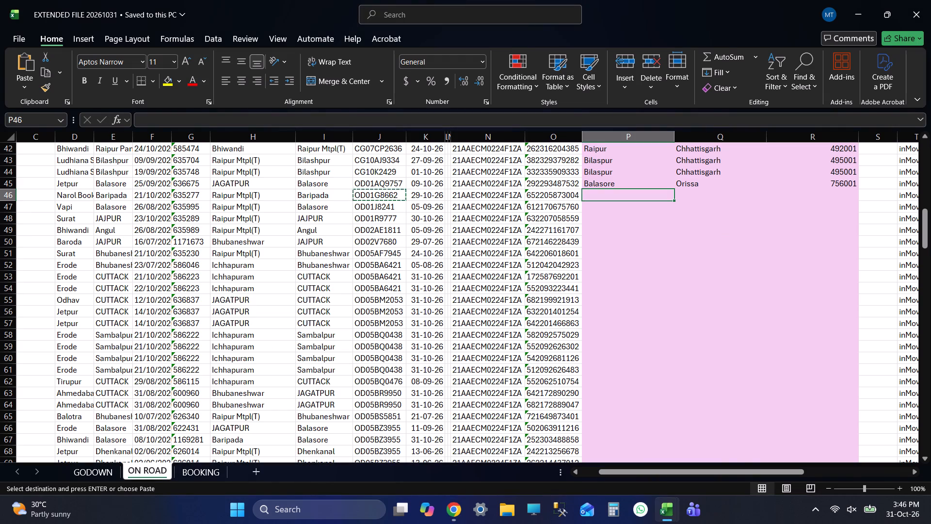
{"action": "key", "text": "alt+Tab"}
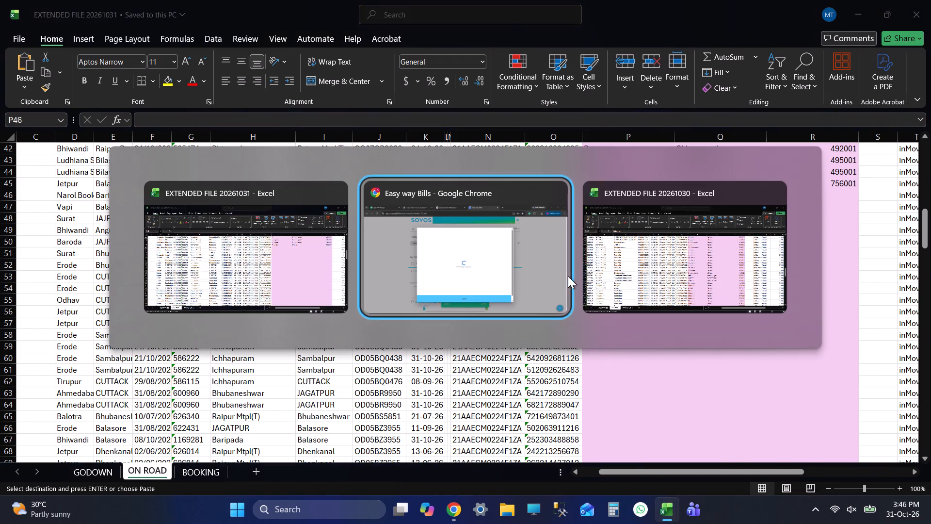
{"action": "key", "text": "alt+Tab"}
{"action": "left_click", "coordinate": [536, 141]}
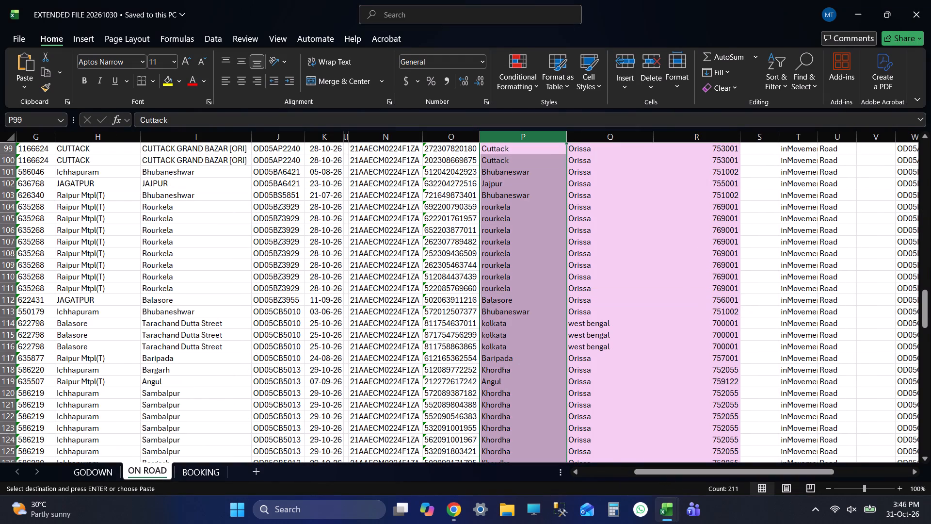
{"action": "key", "text": "ctrl+f"}
{"action": "type", "text": "KEON"}
{"action": "type", "text": "JHAR"}
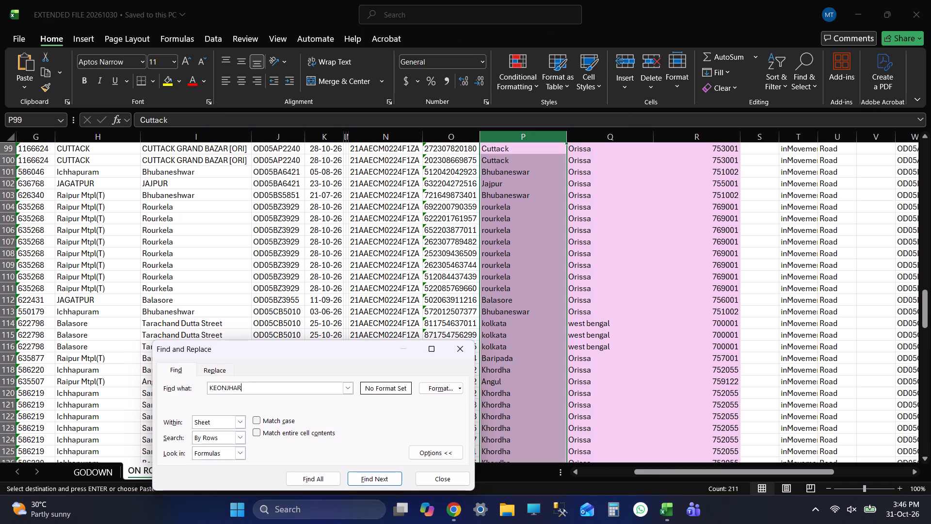
{"action": "key", "text": "Return"}
{"action": "left_click", "coordinate": [401, 454]}
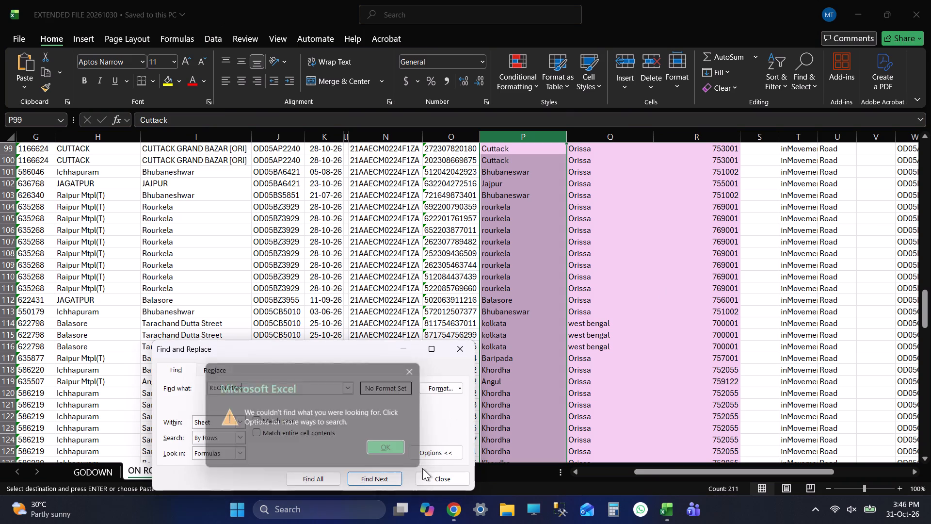
{"action": "left_click", "coordinate": [425, 469]}
{"action": "left_click", "coordinate": [425, 481]}
{"action": "key", "text": "alt+Tab"}
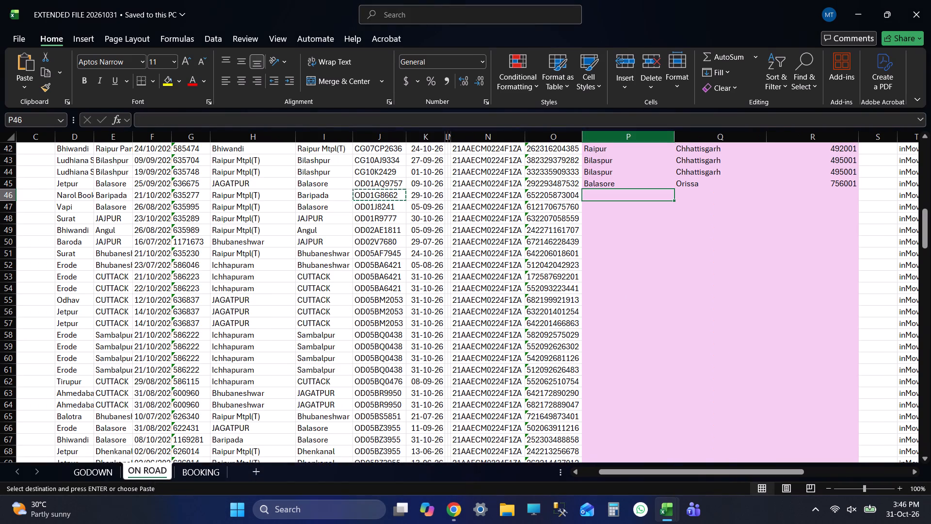
Find KEONJHAR in column P of the 20261031 ON ROAD sheet, copy Keonjhar, Orissa, 758001 from P22:R22 into row 46 and save.
{"action": "left_click", "coordinate": [638, 132]}
{"action": "key", "text": "ctrl+f"}
{"action": "type", "text": "KEO"}
{"action": "type", "text": "NJHAR"}
{"action": "key", "text": "Return"}
{"action": "left_click", "coordinate": [627, 311]}
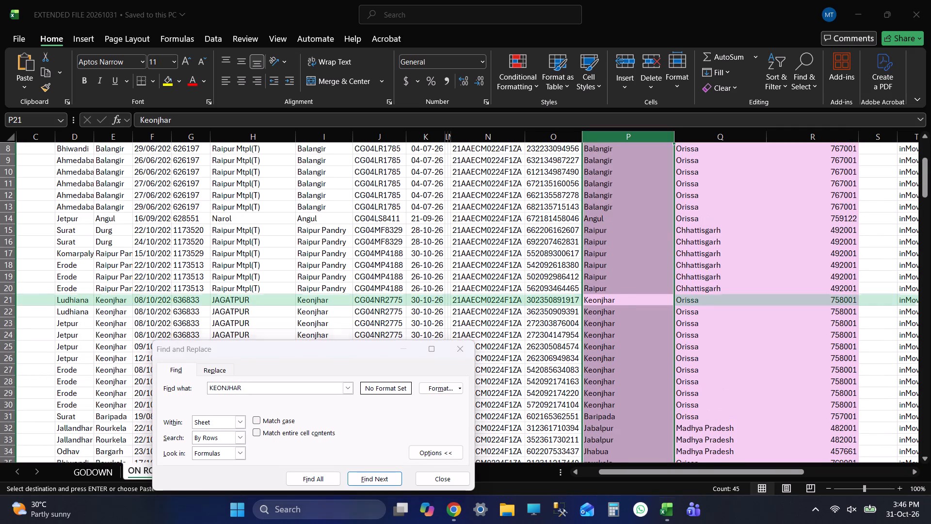
{"action": "key", "text": "shift+Right"}
{"action": "key", "text": "shift+Right"}
{"action": "key", "text": "ctrl+c"}
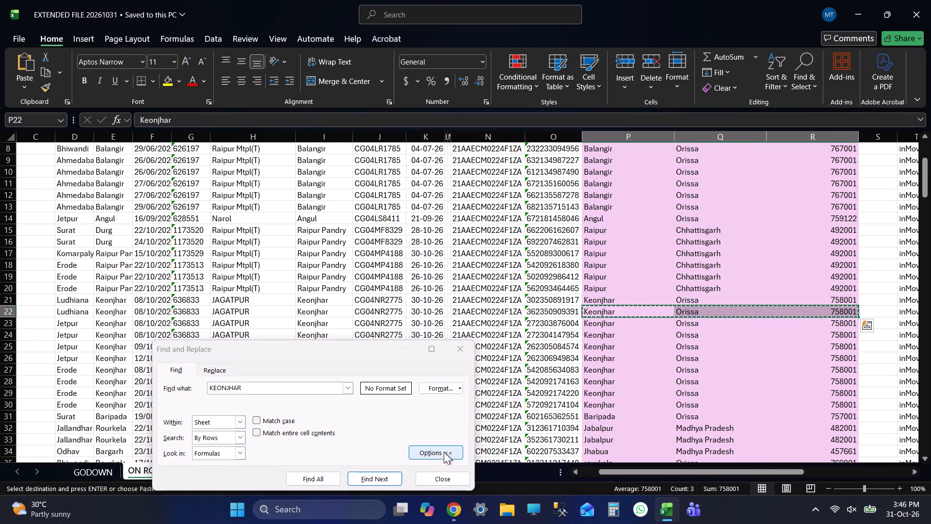
{"action": "left_click", "coordinate": [443, 475]}
{"action": "key", "text": "ctrl+Down"}
{"action": "key", "text": "Down"}
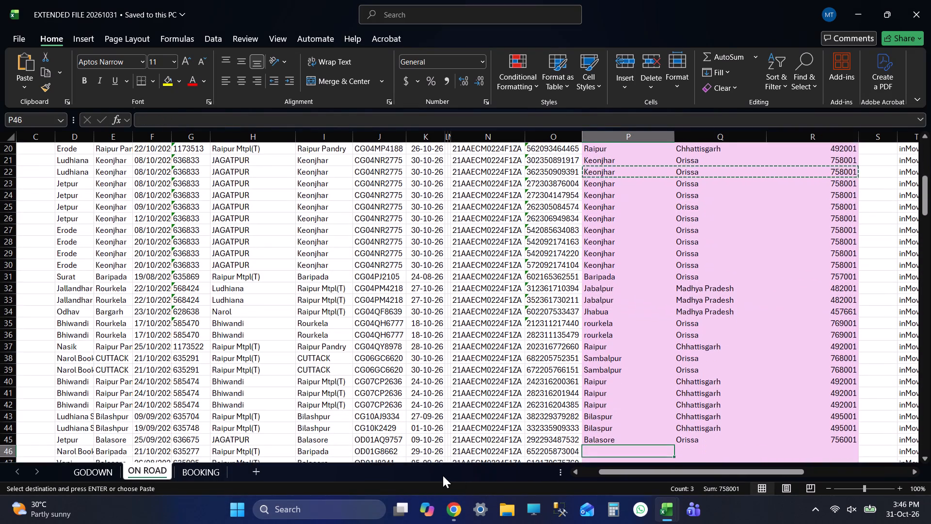
{"action": "scroll", "coordinate": [668, 287], "scroll_direction": "down", "scroll_amount": 7}
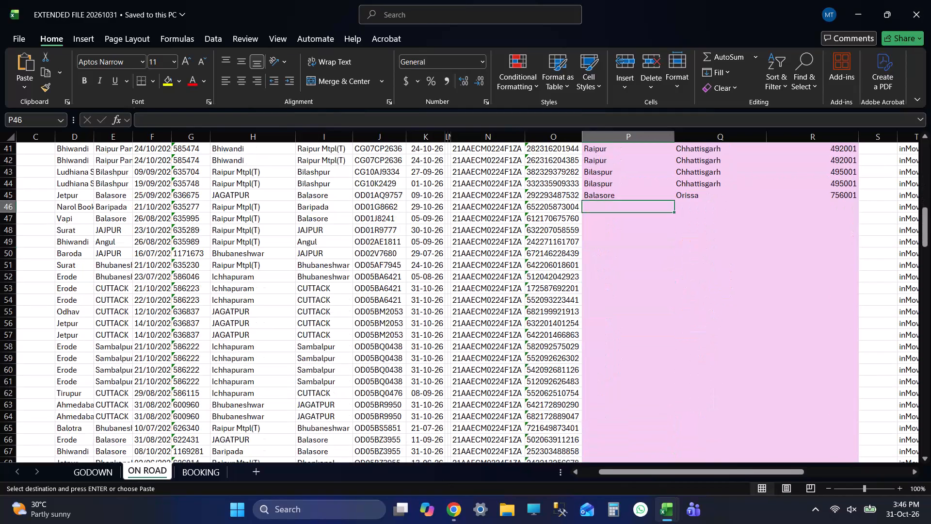
{"action": "key", "text": "ctrl+v"}
{"action": "key", "text": "Down"}
{"action": "key", "text": "ctrl+s"}
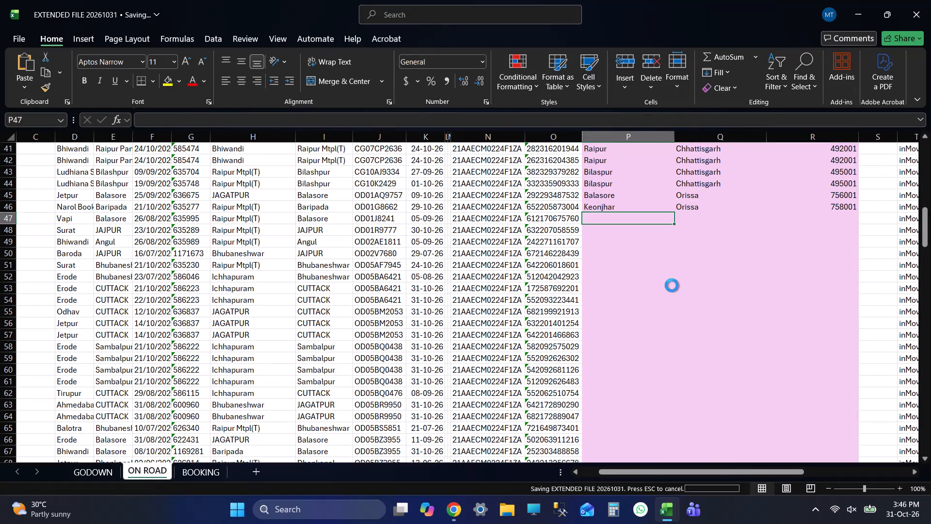
{"action": "key", "text": "Left"}
{"action": "key", "text": "Left"}
{"action": "key", "text": "Left"}
{"action": "key", "text": "Left"}
{"action": "key", "text": "Left"}
{"action": "key", "text": "Left"}
{"action": "key", "text": "ctrl+c"}
{"action": "key", "text": "ctrl+Right"}
{"action": "key", "text": "Right"}
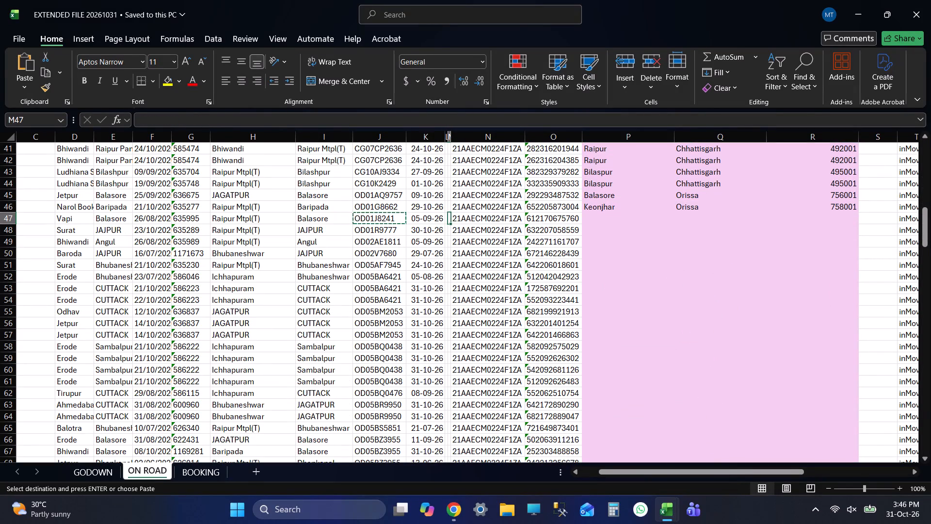
{"action": "key", "text": "Right"}
{"action": "key", "text": "Right"}
{"action": "key", "text": "Right"}
{"action": "key", "text": "alt+Tab"}
{"action": "key", "text": "alt+Tab"}
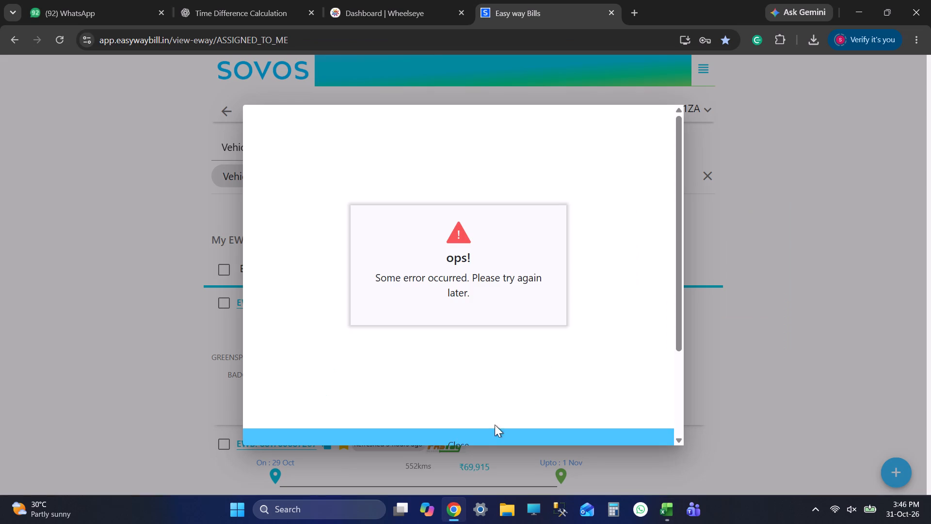
{"action": "left_click", "coordinate": [482, 440]}
{"action": "double_click", "coordinate": [496, 147]}
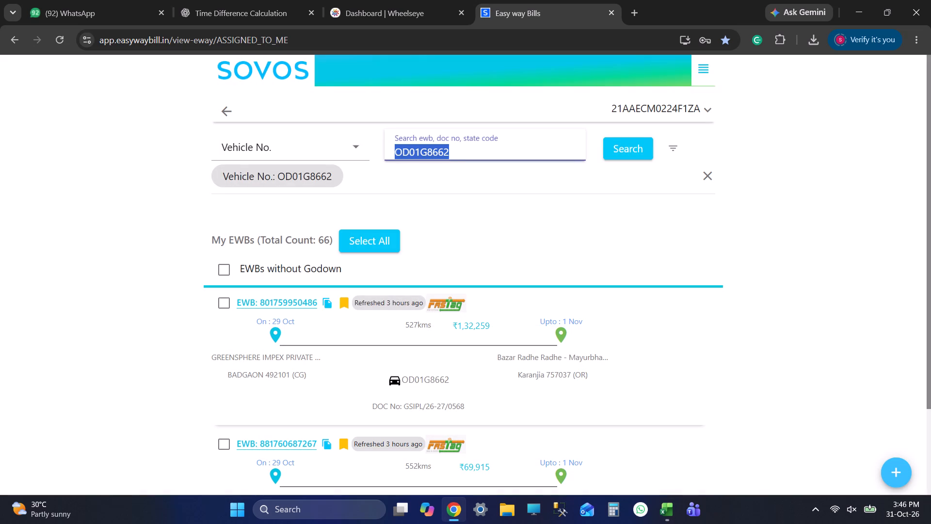
{"action": "key", "text": "ctrl+v"}
{"action": "left_click", "coordinate": [634, 143]}
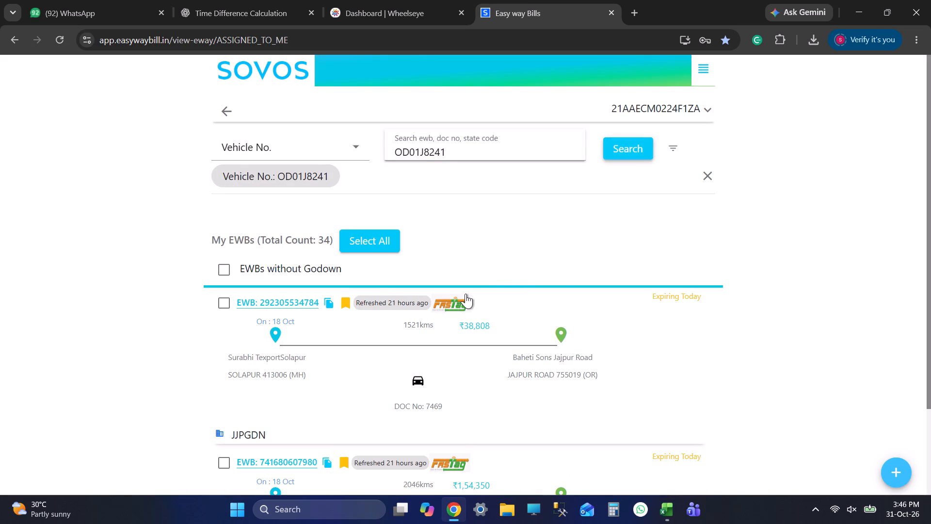
{"action": "left_click", "coordinate": [461, 295]}
Find BALAS in column P of the 20261030 ON ROAD sheet, copy Balasore, Orissa, 756001 into row 47 of the 20261031 file and save.
{"action": "key", "text": "alt+Tab"}
{"action": "scroll", "coordinate": [562, 273], "scroll_direction": "down", "scroll_amount": 2}
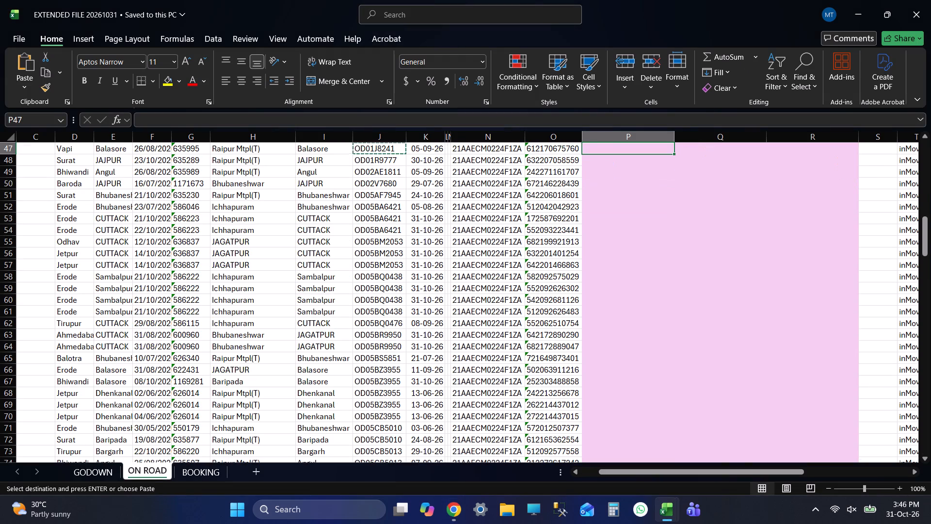
{"action": "scroll", "coordinate": [551, 321], "scroll_direction": "up", "scroll_amount": 2}
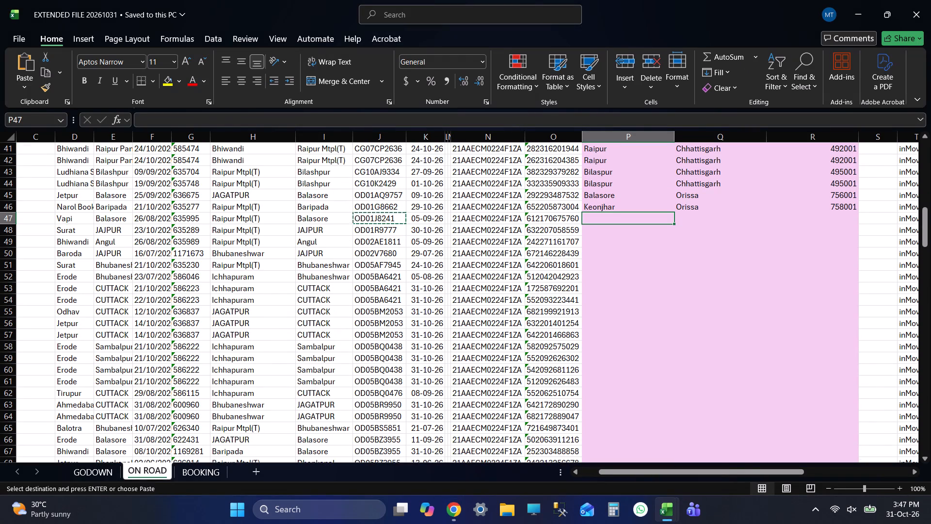
{"action": "key", "text": "alt+Tab"}
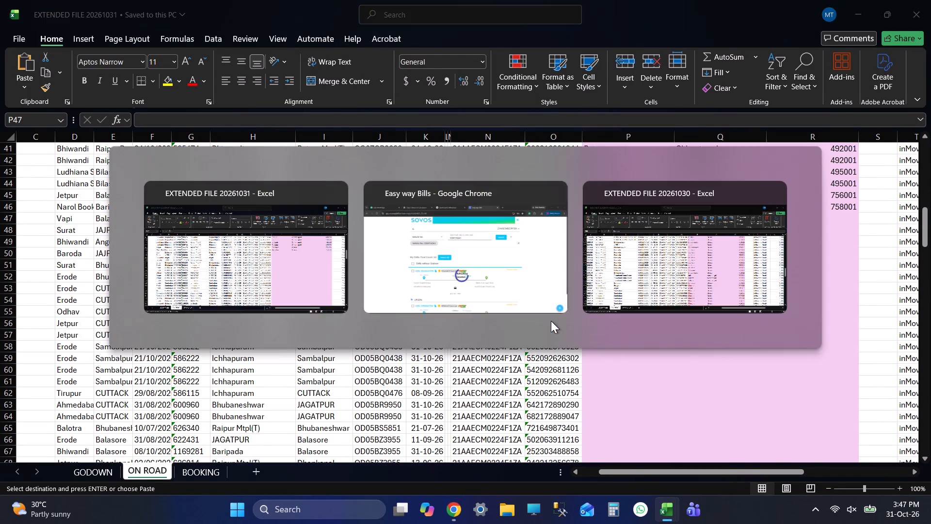
{"action": "key", "text": "alt+Tab"}
{"action": "key", "text": "ctrl+f"}
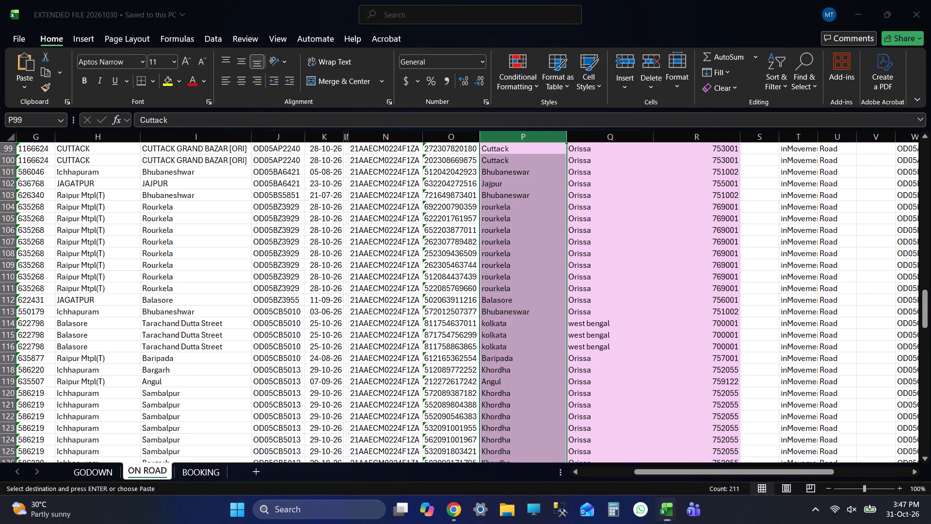
{"action": "type", "text": "BALAS"}
{"action": "key", "text": "Return"}
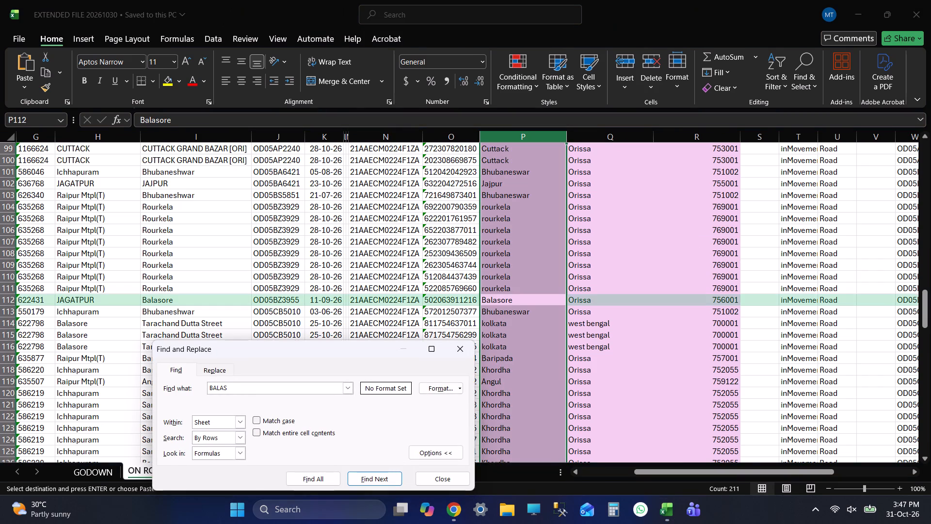
{"action": "left_click", "coordinate": [525, 302]}
{"action": "key", "text": "shift+Right"}
{"action": "key", "text": "shift+Right"}
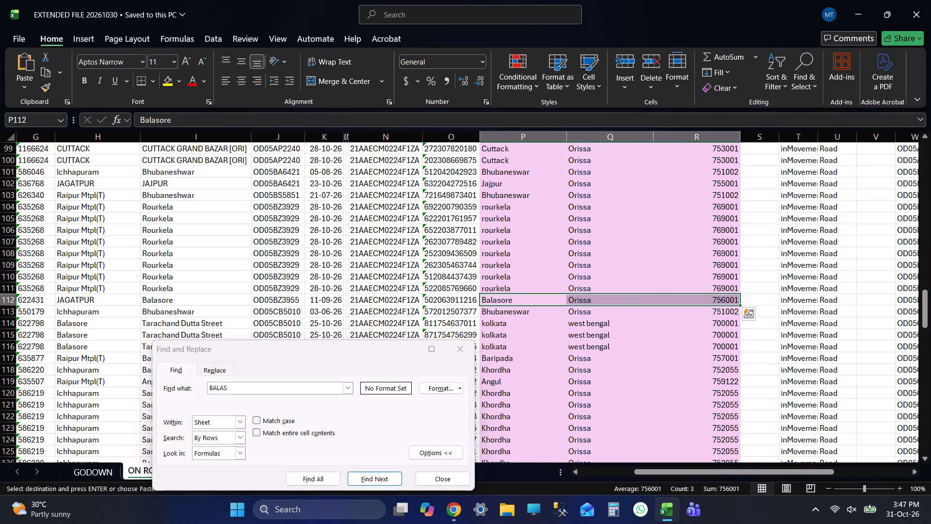
{"action": "key", "text": "ctrl+c"}
{"action": "left_click", "coordinate": [435, 474]}
{"action": "key", "text": "alt+Tab"}
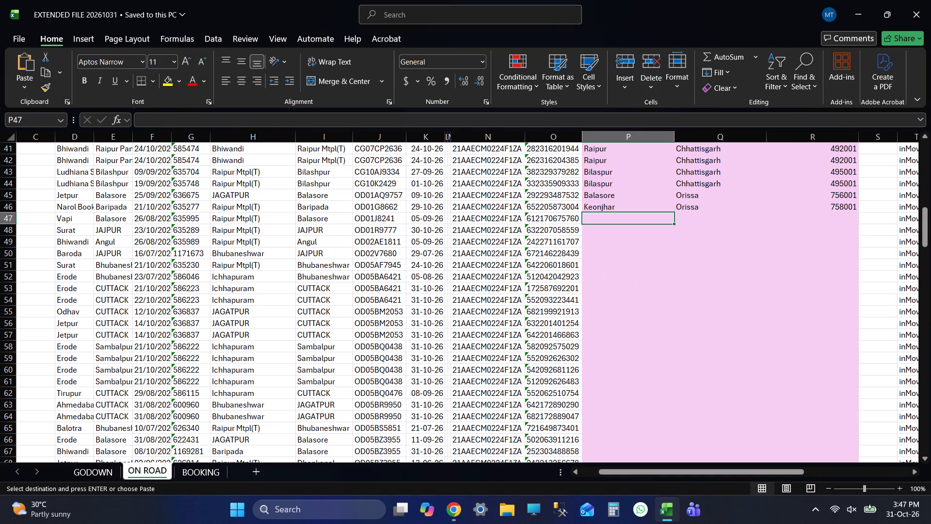
{"action": "key", "text": "ctrl+v"}
{"action": "key", "text": "Down"}
{"action": "key", "text": "ctrl+s"}
{"action": "key", "text": "Left"}
{"action": "key", "text": "Left"}
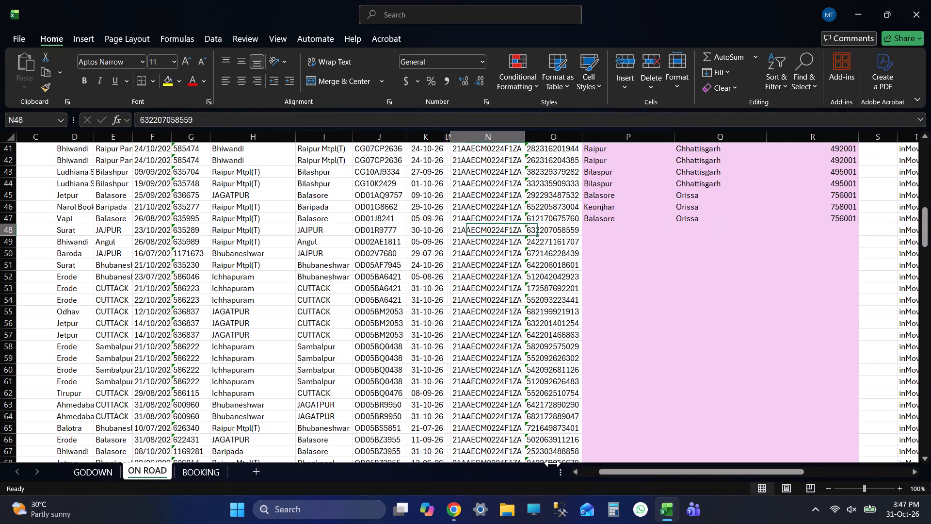
{"action": "key", "text": "Left"}
{"action": "key", "text": "Left"}
{"action": "key", "text": "Left"}
{"action": "key", "text": "Left"}
{"action": "key", "text": "Right"}
{"action": "key", "text": "Right"}
{"action": "key", "text": "Right"}
{"action": "key", "text": "Right"}
{"action": "key", "text": "Left"}
{"action": "key", "text": "Left"}
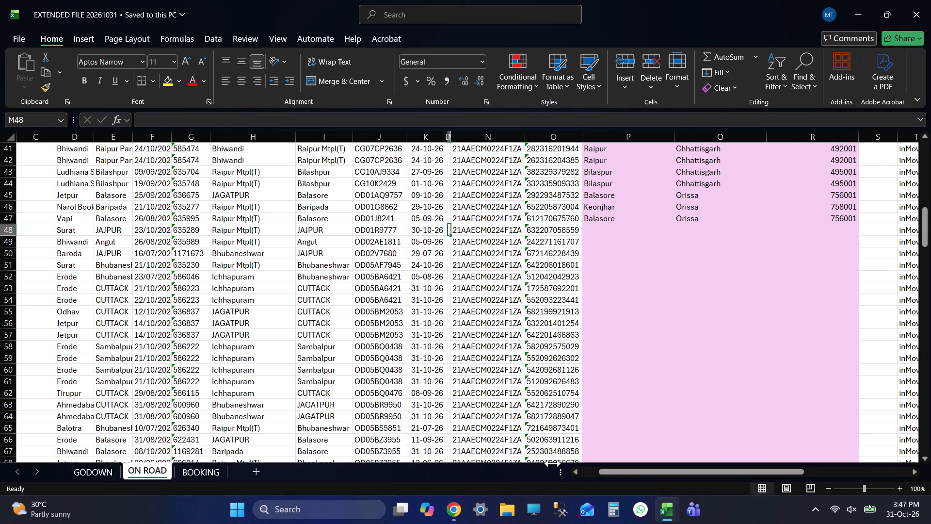
{"action": "key", "text": "Left"}
{"action": "key", "text": "Left"}
{"action": "key", "text": "ctrl+c"}
{"action": "key", "text": "Right"}
{"action": "key", "text": "Right"}
{"action": "key", "text": "Right"}
{"action": "key", "text": "Right"}
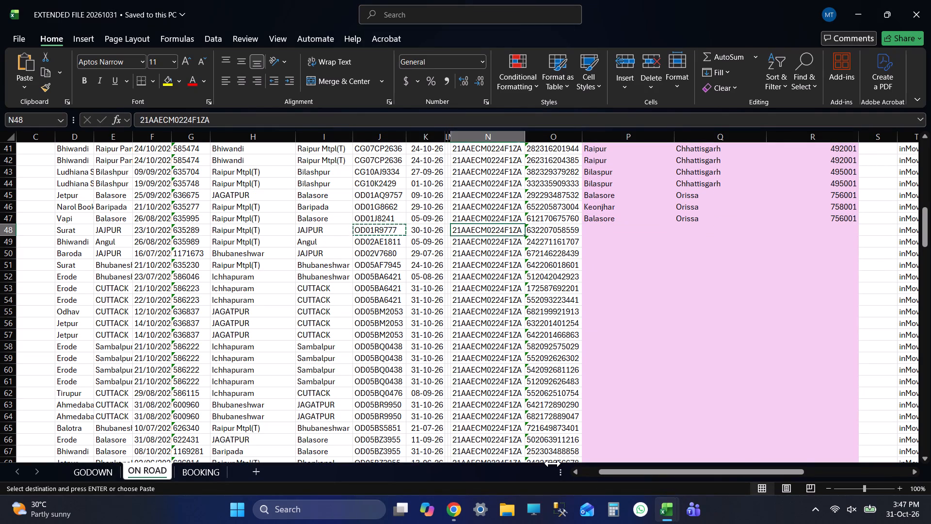
{"action": "key", "text": "Right"}
{"action": "key", "text": "Right"}
{"action": "key", "text": "alt+Tab"}
{"action": "key", "text": "alt+Tab"}
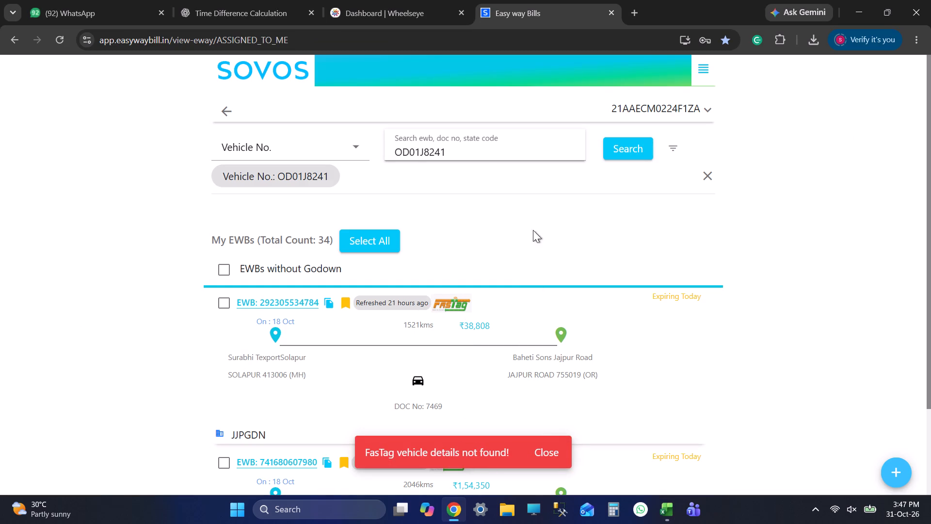
{"action": "double_click", "coordinate": [477, 154]}
{"action": "key", "text": "ctrl+v"}
{"action": "left_click", "coordinate": [642, 140]}
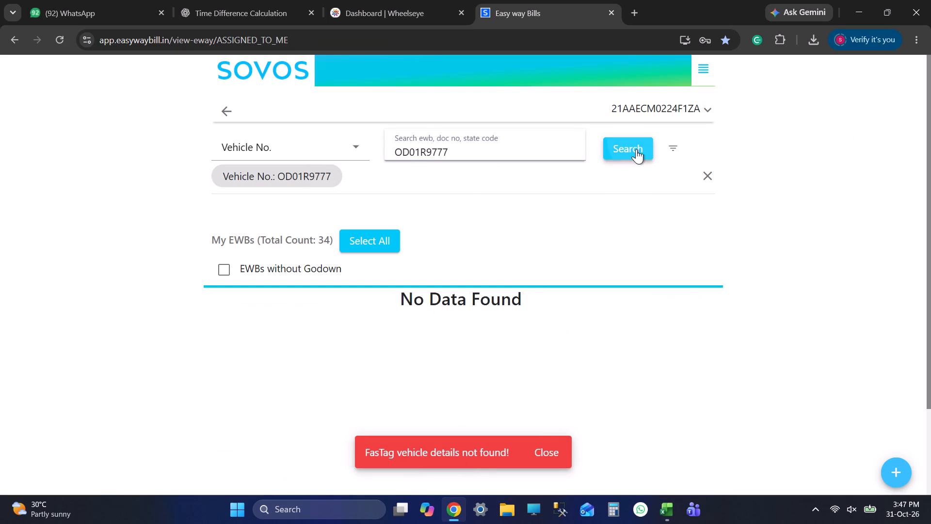
{"action": "left_click", "coordinate": [457, 304]}
{"action": "key", "text": "alt+Tab"}
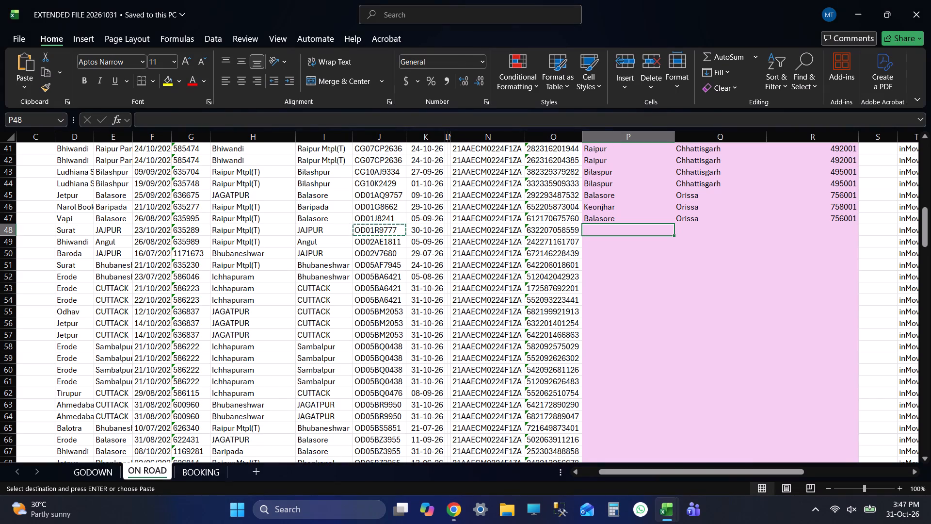
{"action": "scroll", "coordinate": [525, 330], "scroll_direction": "down", "scroll_amount": 1}
{"action": "key", "text": "alt+Tab"}
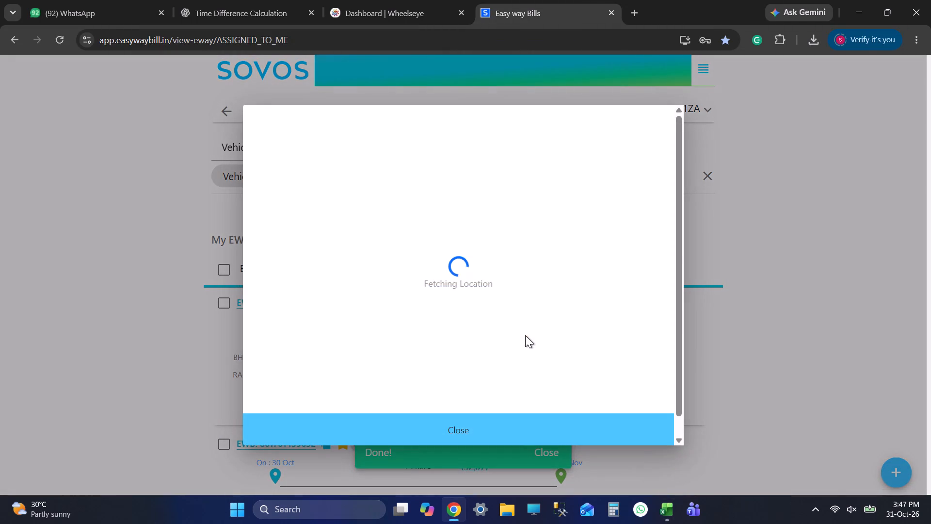
{"action": "key", "text": "alt+Tab"}
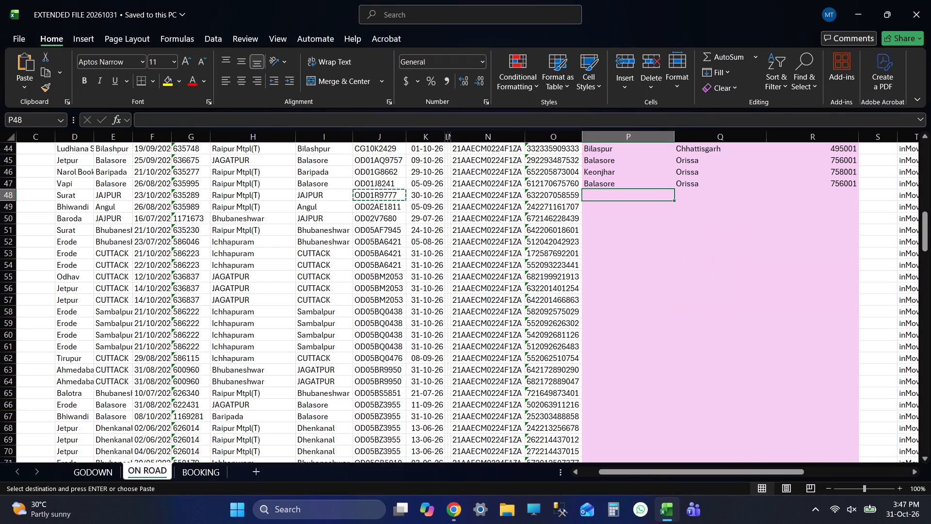
Copy Sambalpur, Orissa, 768001 from P65:R65 of the 20261030 ON ROAD sheet into row 48 of the 20261031 file and save.
{"action": "key", "text": "alt+Tab"}
{"action": "key", "text": "alt+Tab"}
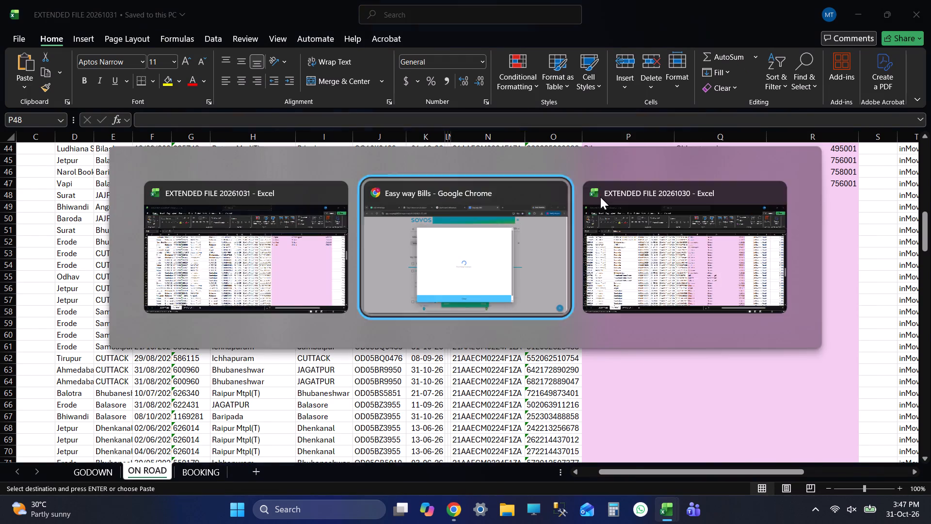
{"action": "scroll", "coordinate": [513, 295], "scroll_direction": "up", "scroll_amount": 12}
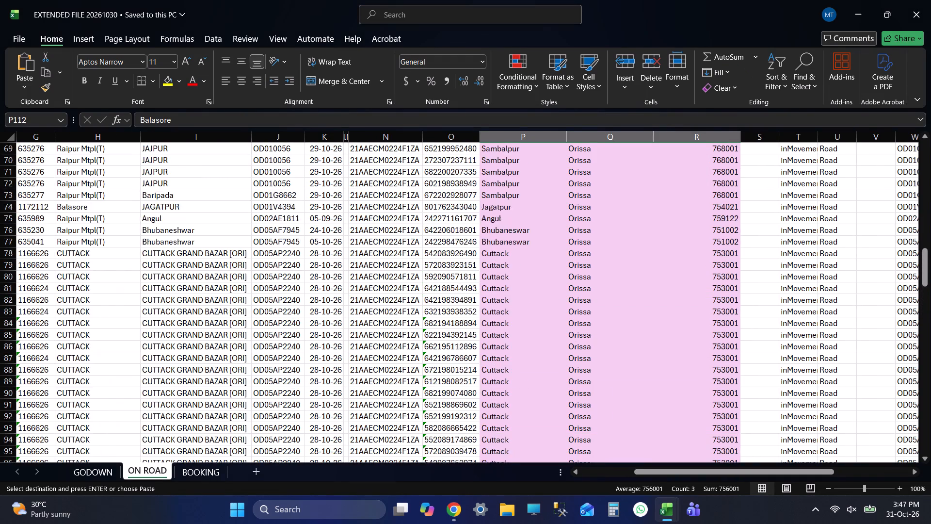
{"action": "scroll", "coordinate": [513, 295], "scroll_direction": "up", "scroll_amount": 1}
{"action": "left_click", "coordinate": [506, 211]}
{"action": "key", "text": "shift+Right"}
{"action": "key", "text": "shift+Right"}
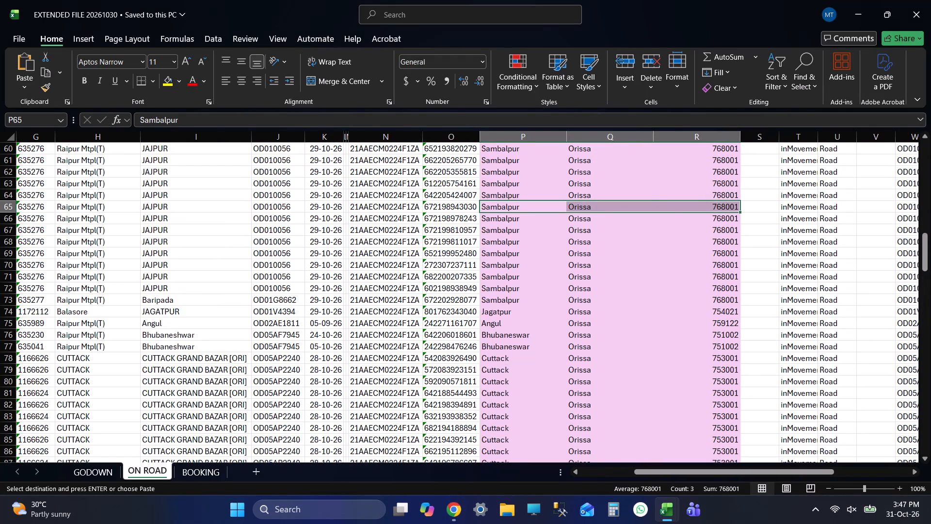
{"action": "key", "text": "ctrl+c"}
{"action": "key", "text": "alt+Tab"}
{"action": "key", "text": "ctrl+v"}
{"action": "key", "text": "Down"}
{"action": "key", "text": "ctrl+s"}
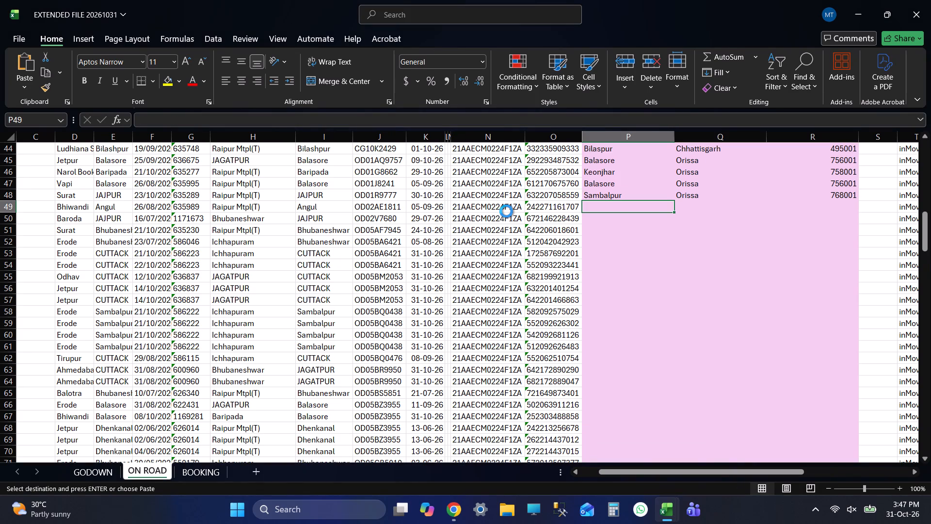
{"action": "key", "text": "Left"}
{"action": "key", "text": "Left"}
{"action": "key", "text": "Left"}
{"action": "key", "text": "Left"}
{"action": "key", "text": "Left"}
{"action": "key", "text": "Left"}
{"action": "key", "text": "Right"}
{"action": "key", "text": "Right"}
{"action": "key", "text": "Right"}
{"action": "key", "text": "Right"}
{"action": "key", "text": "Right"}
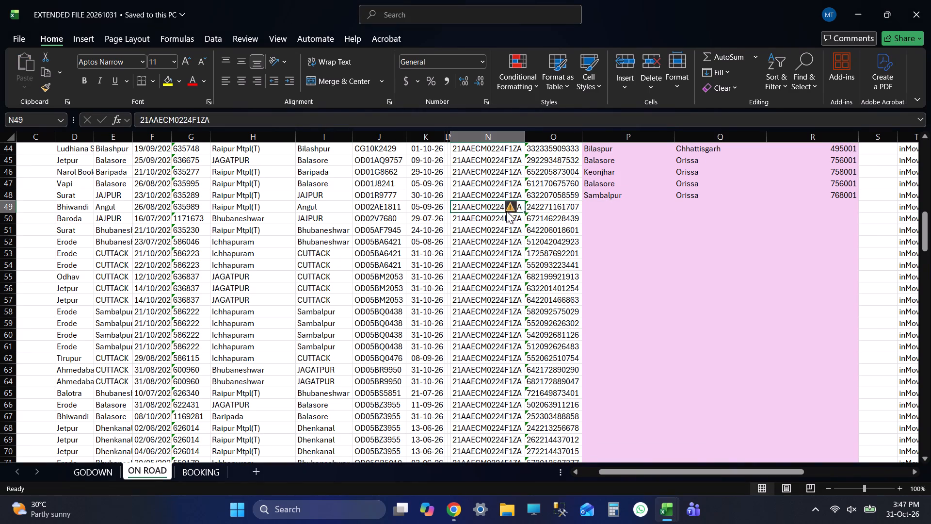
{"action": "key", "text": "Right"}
{"action": "key", "text": "alt+Tab"}
{"action": "left_click", "coordinate": [511, 319]}
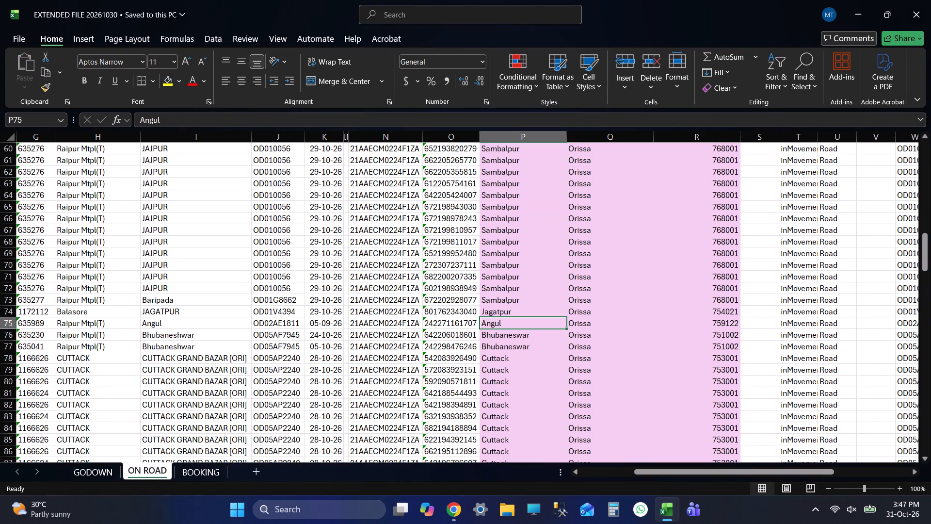
{"action": "key", "text": "shift+Right"}
{"action": "key", "text": "shift+Right"}
{"action": "key", "text": "ctrl+c"}
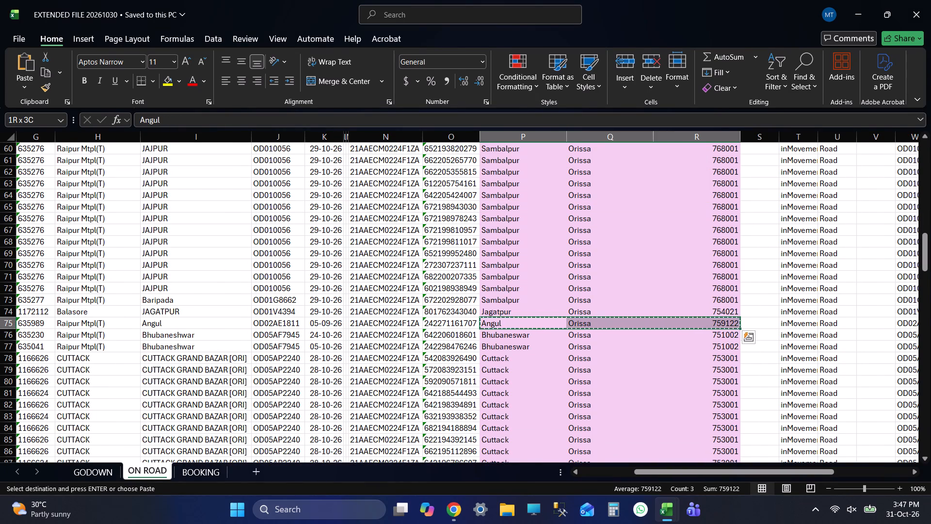
{"action": "key", "text": "alt+Tab"}
{"action": "key", "text": "ctrl+v"}
{"action": "key", "text": "Down"}
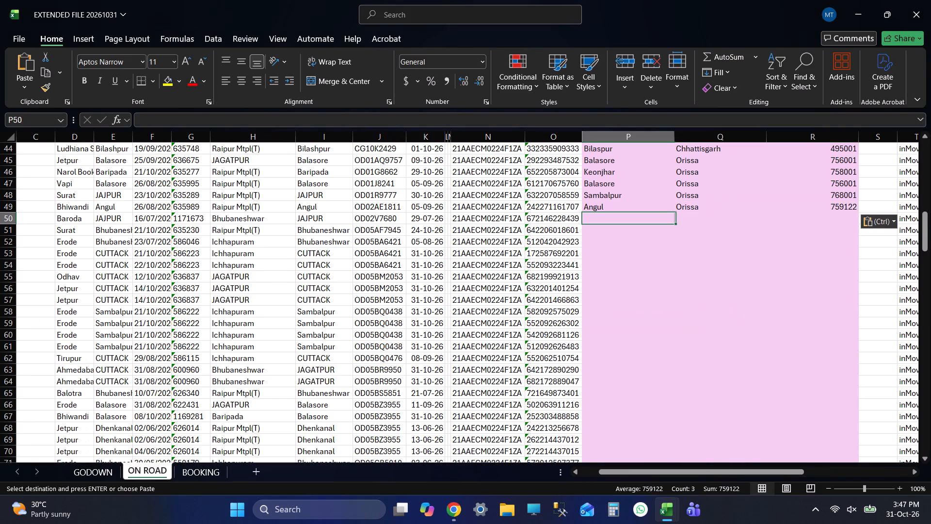
{"action": "key", "text": "ctrl+s"}
Search column P of the 20261031 ON ROAD sheet for JAJ, return to P50 and save.
{"action": "key", "text": "alt+Tab"}
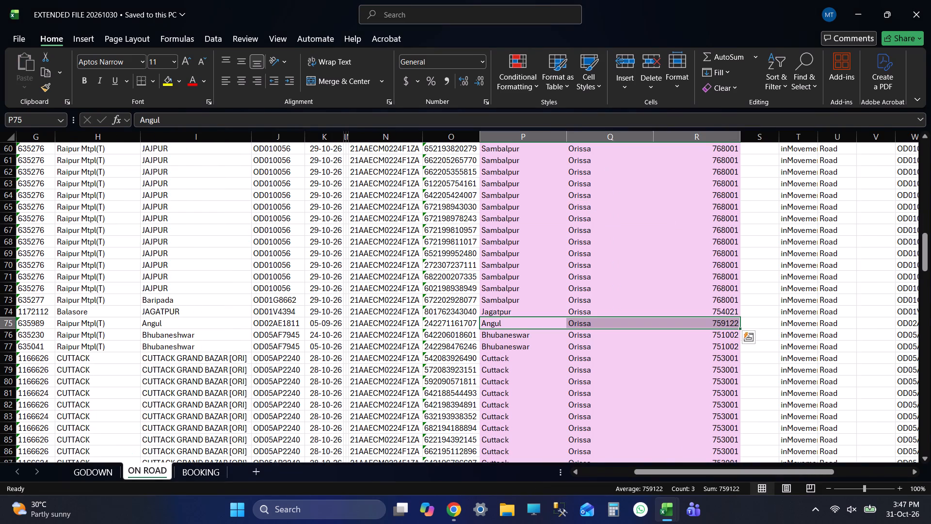
{"action": "key", "text": "alt+Tab"}
{"action": "left_click", "coordinate": [618, 138]}
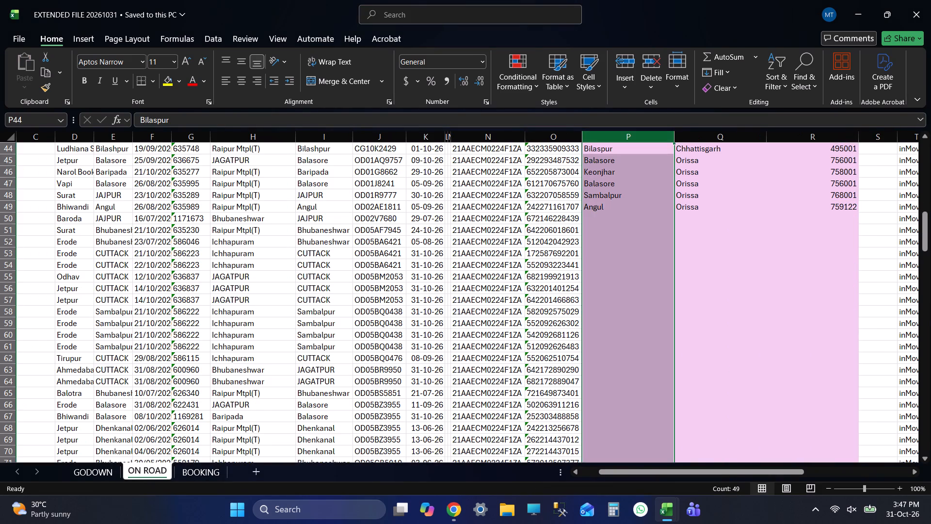
{"action": "key", "text": "ctrl+f"}
{"action": "type", "text": "JAJ"}
{"action": "key", "text": "Return"}
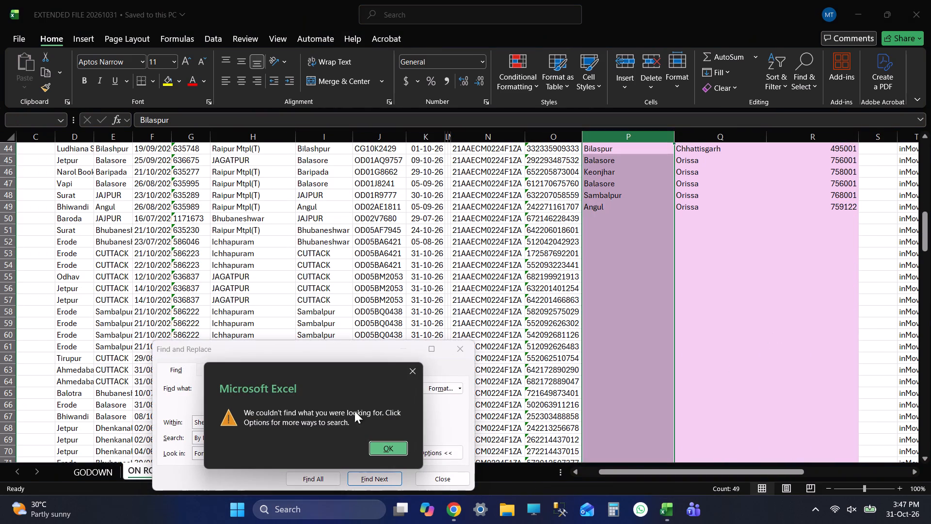
{"action": "left_click", "coordinate": [396, 450]}
{"action": "left_click", "coordinate": [431, 480]}
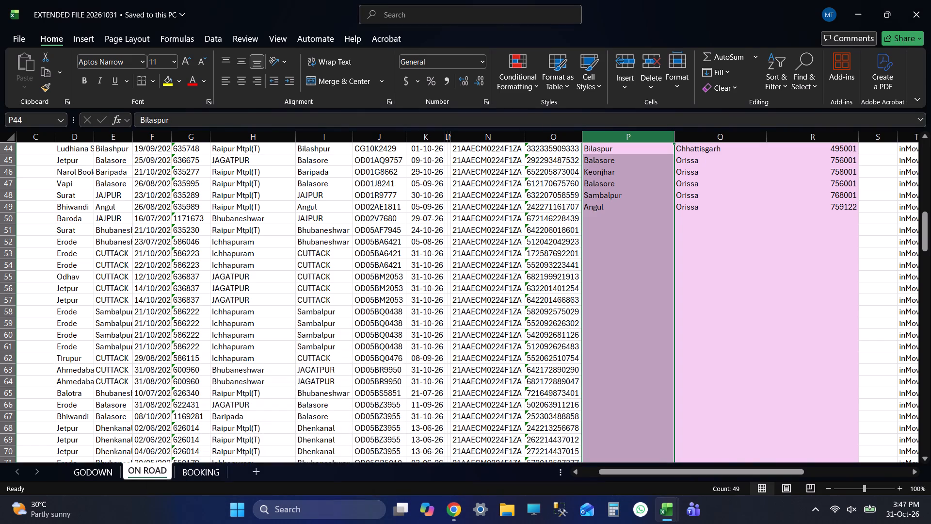
{"action": "left_click", "coordinate": [601, 215]}
{"action": "key", "text": "ctrl+s"}
{"action": "key", "text": "alt+Tab"}
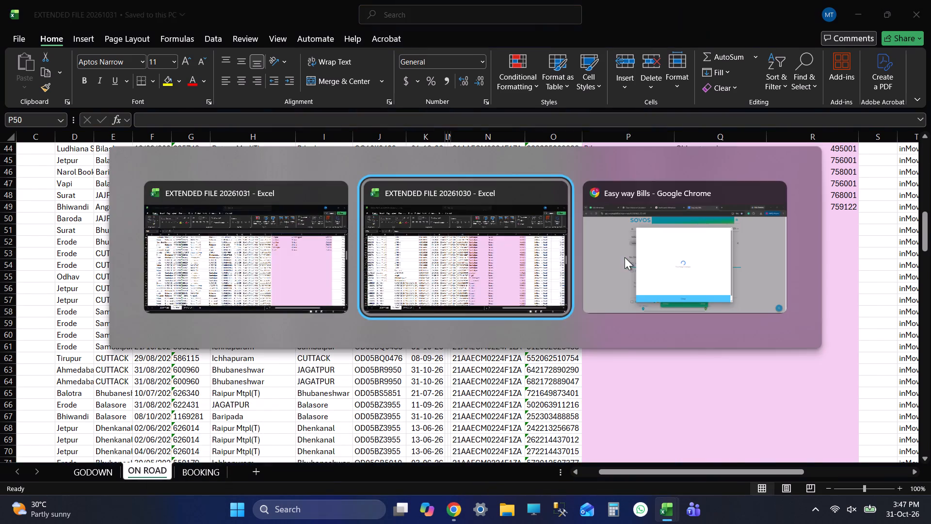
{"action": "key", "text": "alt+Tab"}
{"action": "key", "text": "alt+Tab"}
{"action": "key", "text": "alt+Tab"}
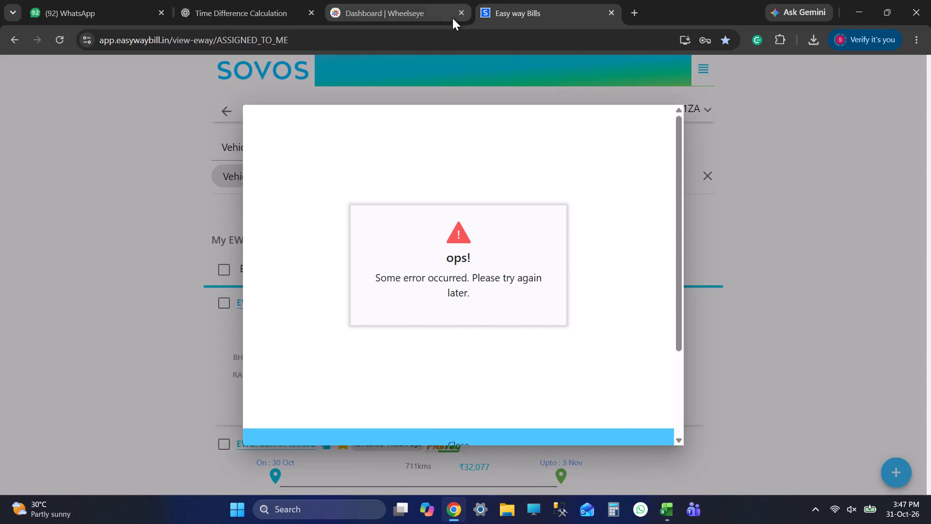
{"action": "key", "text": "alt+Tab"}
{"action": "key", "text": "alt+Tab"}
{"action": "left_click", "coordinate": [241, 3]}
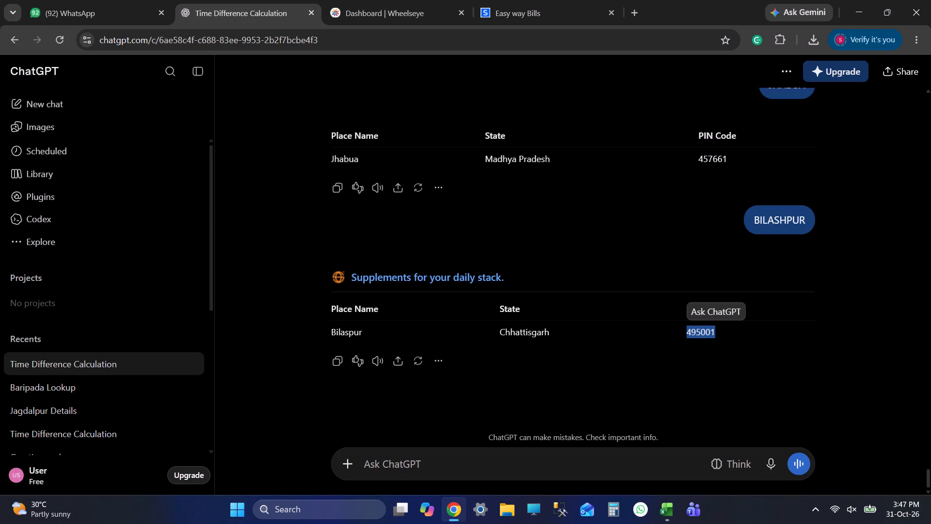
{"action": "left_click", "coordinate": [401, 459]}
{"action": "type", "text": "JAJPUR"}
{"action": "key", "text": "Return"}
{"action": "key", "text": "alt+Tab"}
{"action": "key", "text": "alt+Tab"}
{"action": "scroll", "coordinate": [486, 184], "scroll_direction": "down", "scroll_amount": 6}
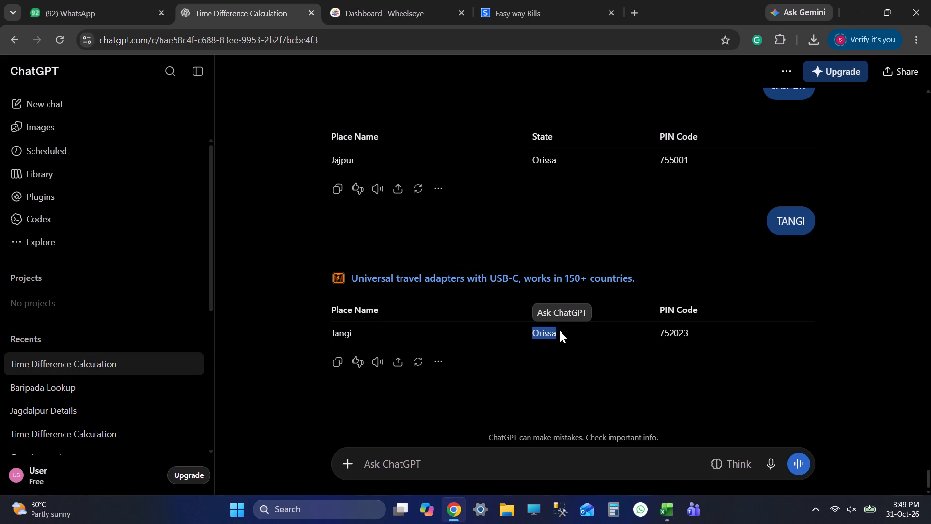
{"action": "key", "text": "alt+Tab"}
{"action": "key", "text": "F2"}
{"action": "key", "text": "ctrl+v"}
{"action": "key", "text": "Tab"}
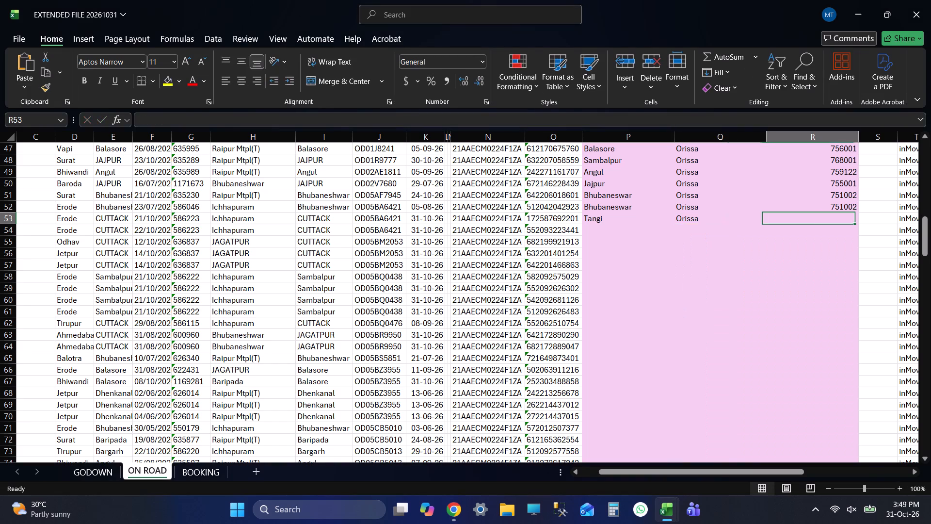
Copy the PIN code 752023 from the ChatGPT answer into R53 of the 20261031 ON ROAD sheet.
{"action": "key", "text": "alt+Tab"}
{"action": "double_click", "coordinate": [680, 325]}
{"action": "key", "text": "ctrl+c"}
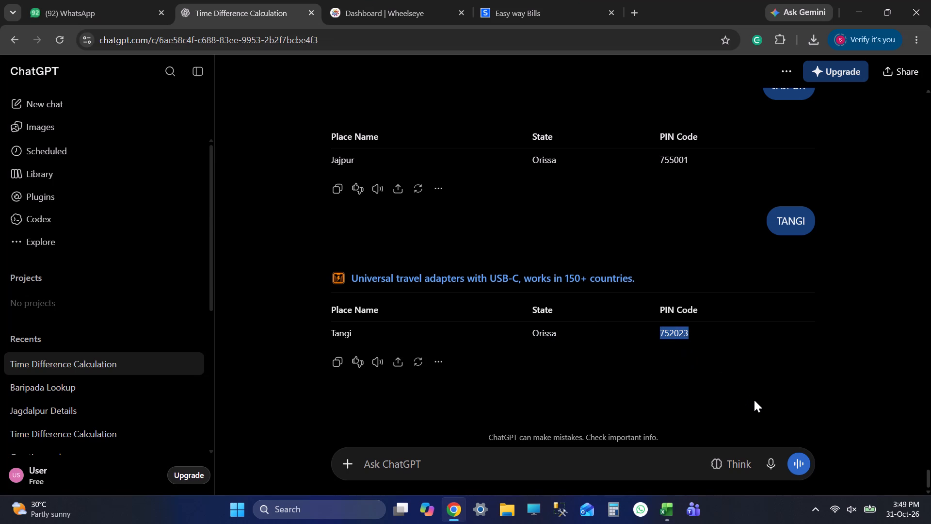
{"action": "key", "text": "alt+Tab"}
{"action": "key", "text": "F2"}
{"action": "key", "text": "ctrl+v"}
{"action": "key", "text": "Return"}
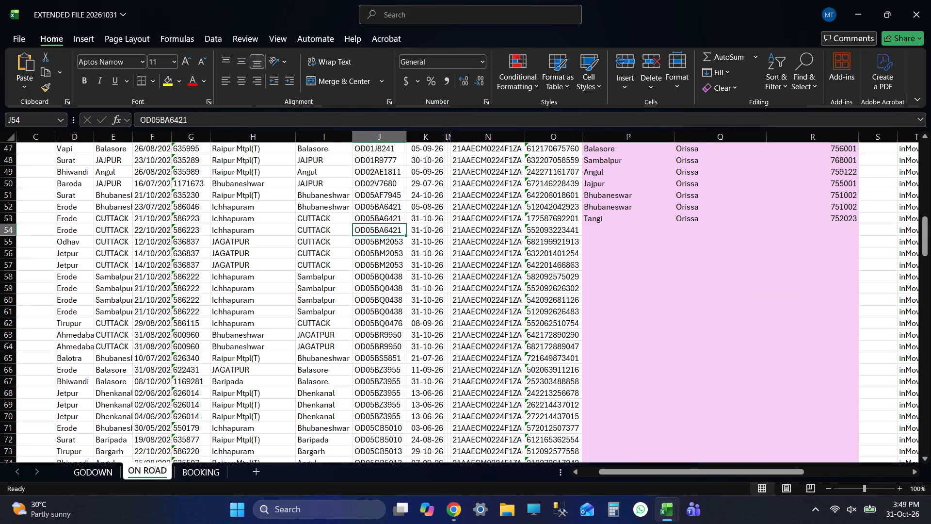
Copy the Tangi, Orissa, 752023 entry from row 53 into P54:R54 of the 20261031 ON ROAD sheet and save.
{"action": "key", "text": "ctrl+s"}
{"action": "key", "text": "Right"}
{"action": "key", "text": "Right"}
{"action": "key", "text": "Right"}
{"action": "key", "text": "Right"}
{"action": "key", "text": "Right"}
{"action": "key", "text": "Right"}
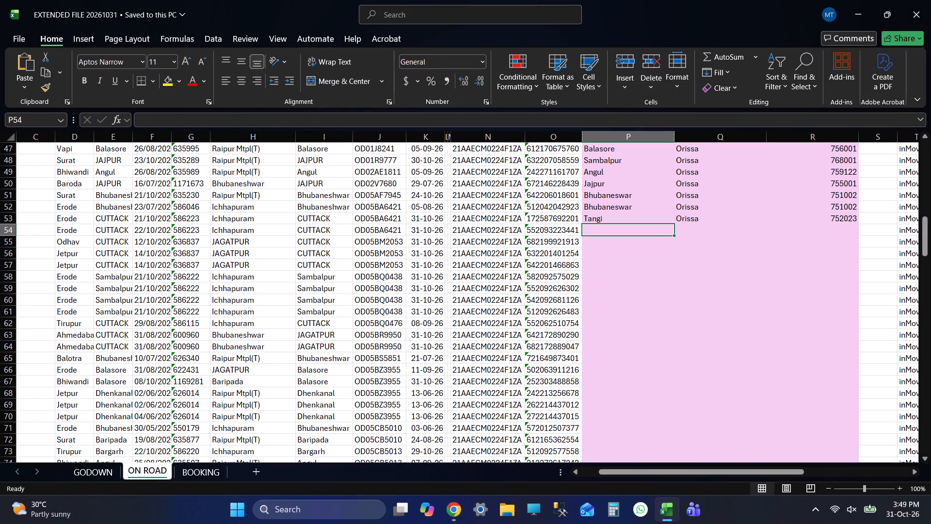
{"action": "key", "text": "Up"}
{"action": "key", "text": "shift+Right"}
{"action": "key", "text": "shift+Right"}
{"action": "key", "text": "ctrl+c"}
{"action": "key", "text": "Down"}
{"action": "key", "text": "ctrl+v"}
{"action": "key", "text": "ctrl+c"}
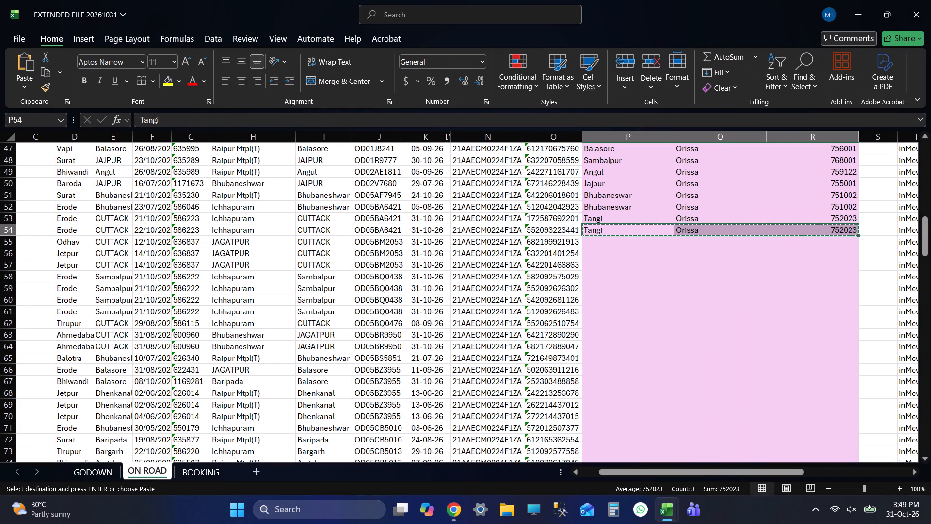
{"action": "key", "text": "Down"}
{"action": "key", "text": "ctrl+s"}
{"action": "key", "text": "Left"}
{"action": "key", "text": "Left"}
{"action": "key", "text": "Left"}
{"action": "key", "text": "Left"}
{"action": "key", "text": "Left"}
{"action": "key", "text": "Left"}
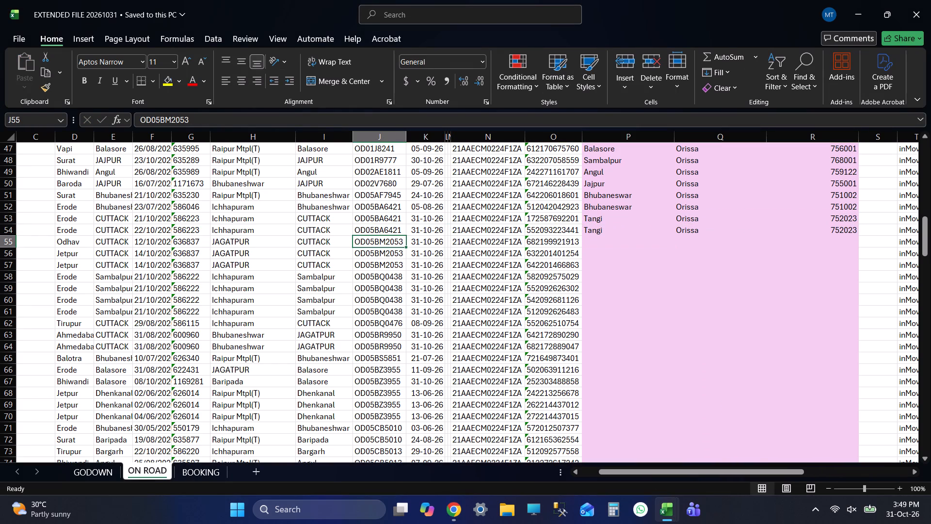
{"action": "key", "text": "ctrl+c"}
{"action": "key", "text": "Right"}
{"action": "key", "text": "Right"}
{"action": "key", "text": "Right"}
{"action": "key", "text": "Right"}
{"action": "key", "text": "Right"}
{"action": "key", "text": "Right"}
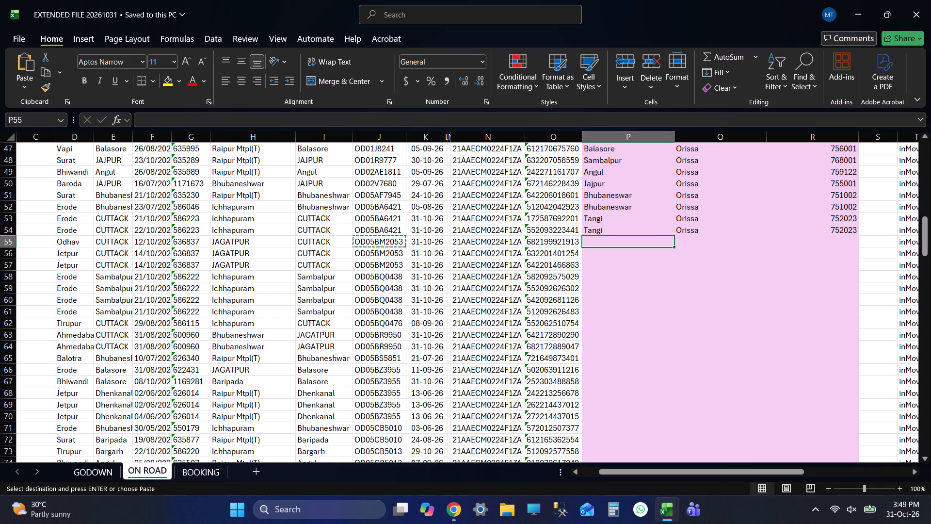
Copy the Cuttack, Orissa, 753001 entry from P78:R78 of the 20261030 ON ROAD sheet.
{"action": "key", "text": "alt+Tab"}
{"action": "key", "text": "alt+Tab"}
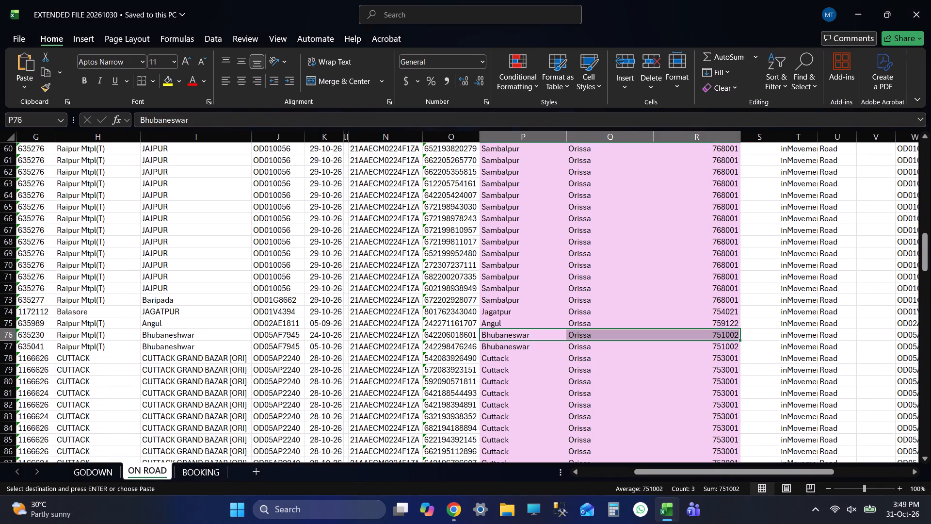
{"action": "key", "text": "Down"}
{"action": "key", "text": "Down"}
{"action": "key", "text": "Down"}
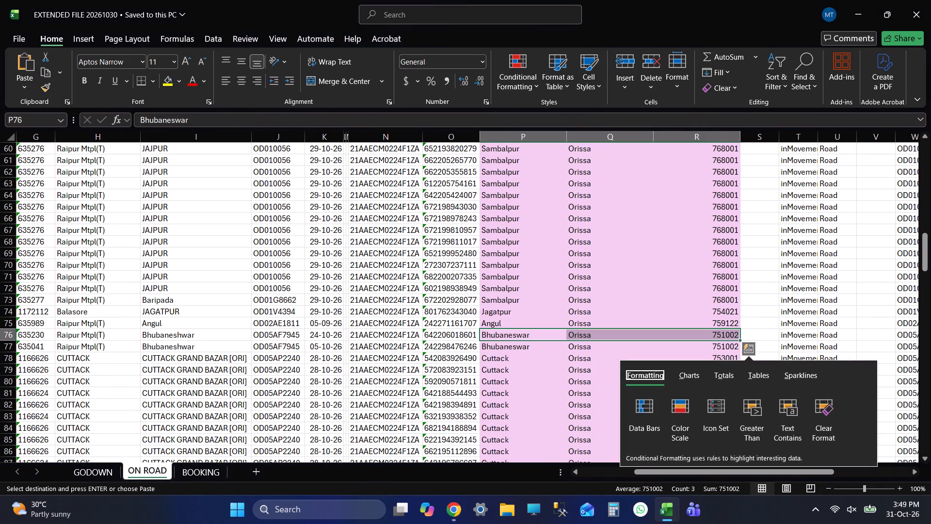
{"action": "key", "text": "Escape"}
{"action": "key", "text": "Down"}
{"action": "key", "text": "Down"}
{"action": "key", "text": "shift+Right"}
{"action": "key", "text": "shift+Right"}
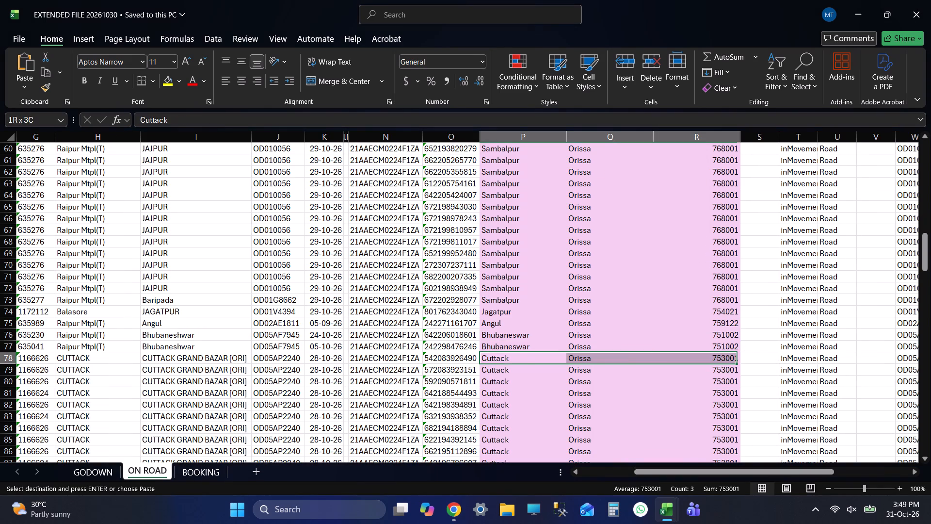
{"action": "key", "text": "ctrl+c"}
Paste the copied Cuttack, Orissa, 753001 entry into P55:R57 of the 20261031 ON ROAD sheet and save.
{"action": "key", "text": "alt+Tab"}
{"action": "key", "text": "shift+Down"}
{"action": "key", "text": "shift+Down"}
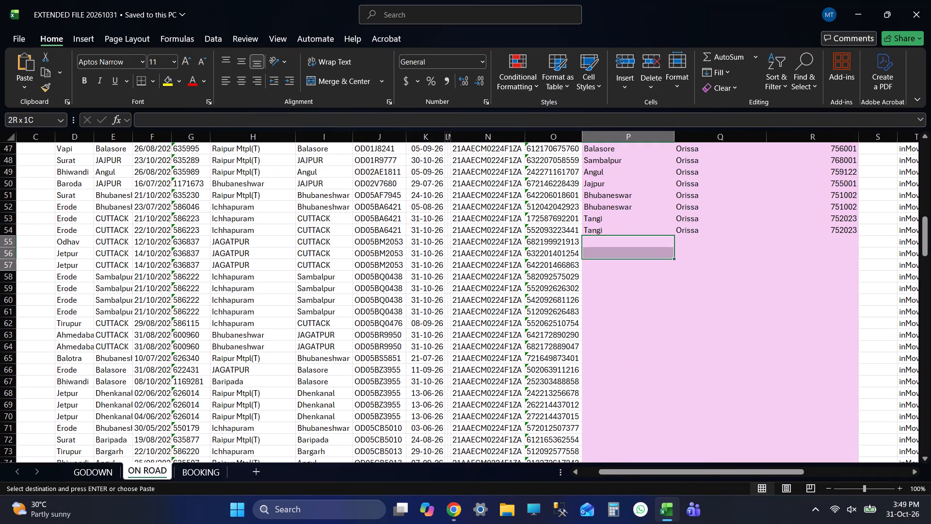
{"action": "key", "text": "shift+Up"}
{"action": "key", "text": "shift+Down"}
{"action": "key", "text": "shift+Up"}
{"action": "key", "text": "shift+Down"}
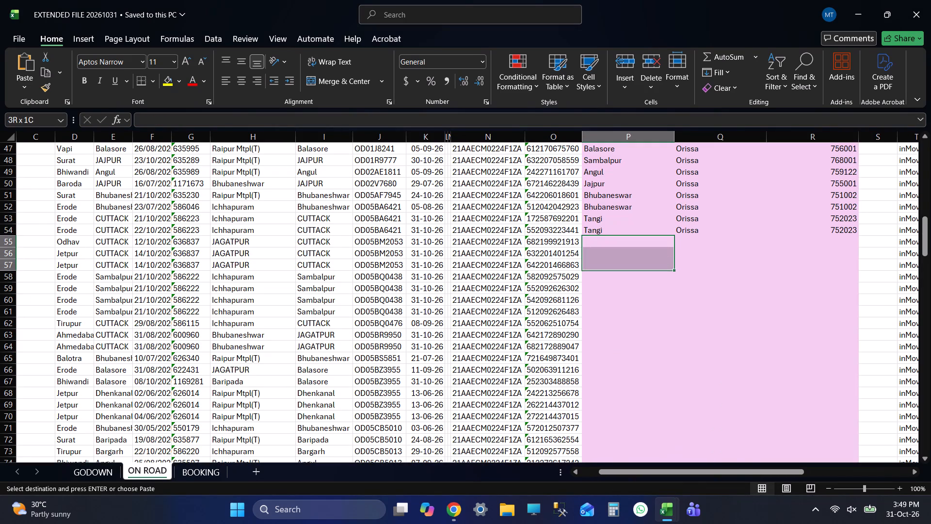
{"action": "key", "text": "ctrl+v"}
{"action": "key", "text": "ctrl+Down"}
{"action": "key", "text": "Down"}
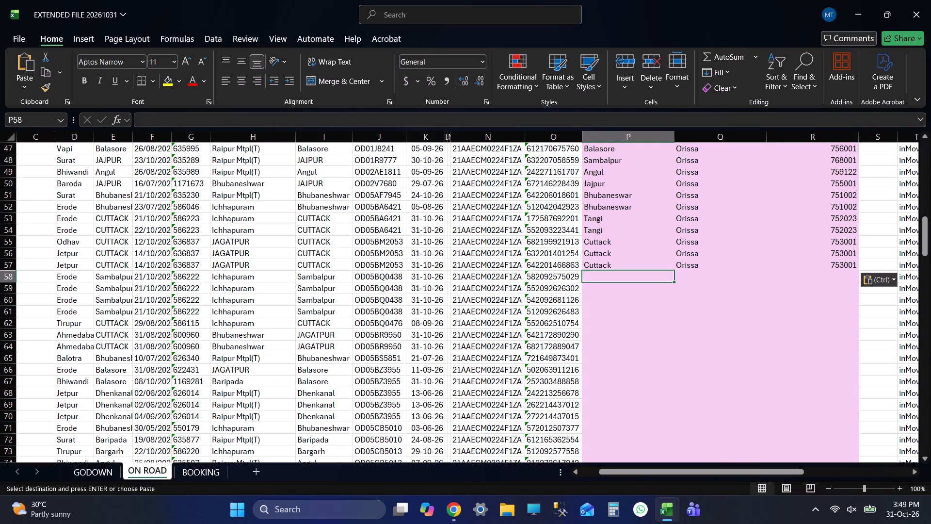
{"action": "key", "text": "ctrl+s"}
{"action": "key", "text": "Left"}
{"action": "key", "text": "Left"}
{"action": "key", "text": "Left"}
{"action": "key", "text": "Left"}
{"action": "key", "text": "Left"}
{"action": "key", "text": "Left"}
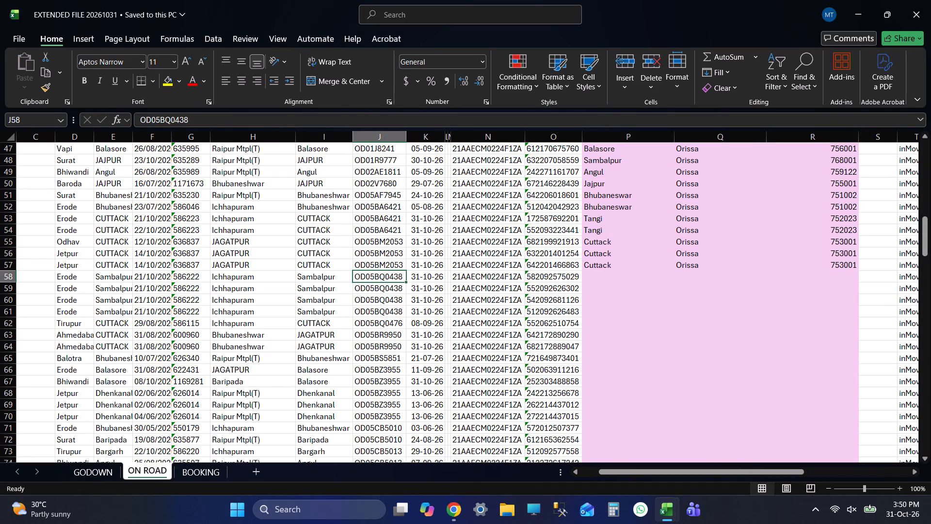
{"action": "key", "text": "ctrl+c"}
{"action": "key", "text": "ctrl+Right"}
{"action": "key", "text": "Right"}
{"action": "key", "text": "Right"}
{"action": "key", "text": "Right"}
{"action": "key", "text": "Right"}
{"action": "key", "text": "alt+Tab"}
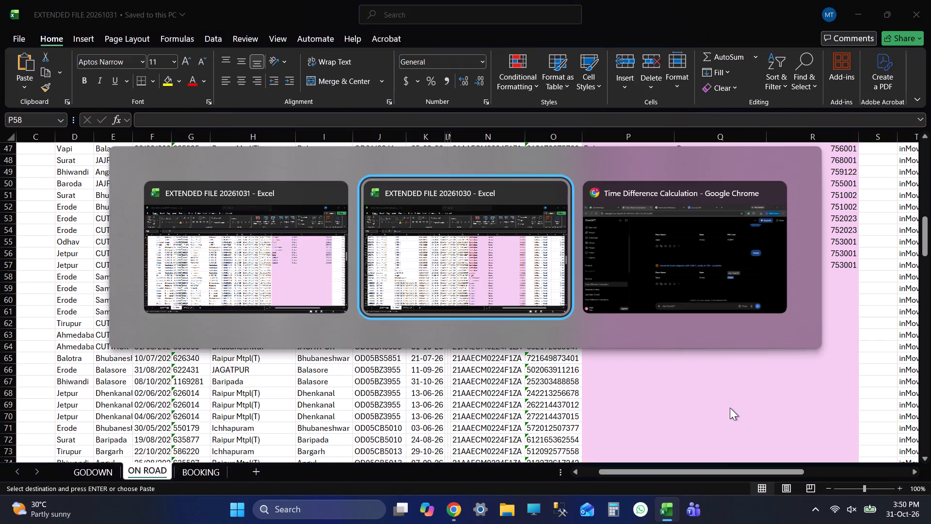
{"action": "key", "text": "alt+Tab"}
{"action": "left_click", "coordinate": [389, 0]}
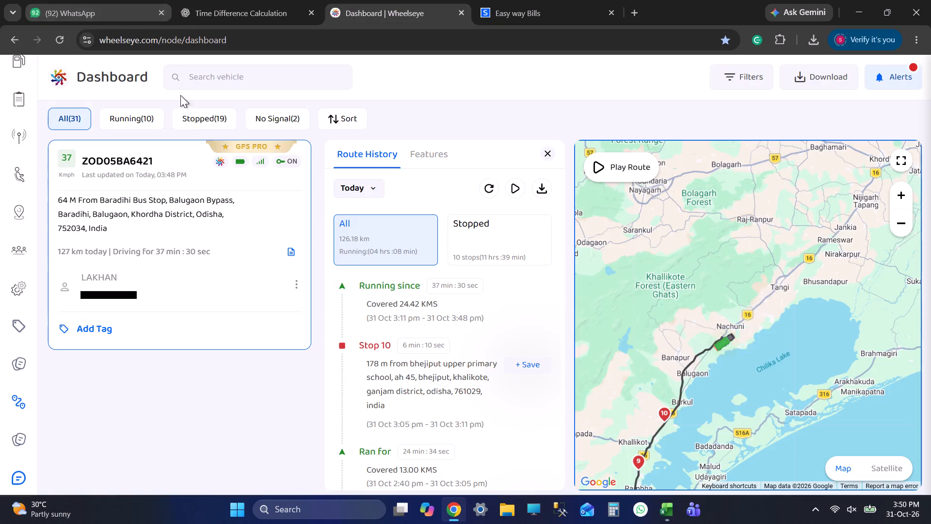
{"action": "left_click", "coordinate": [232, 83]}
{"action": "key", "text": "ctrl+v"}
{"action": "key", "text": "Return"}
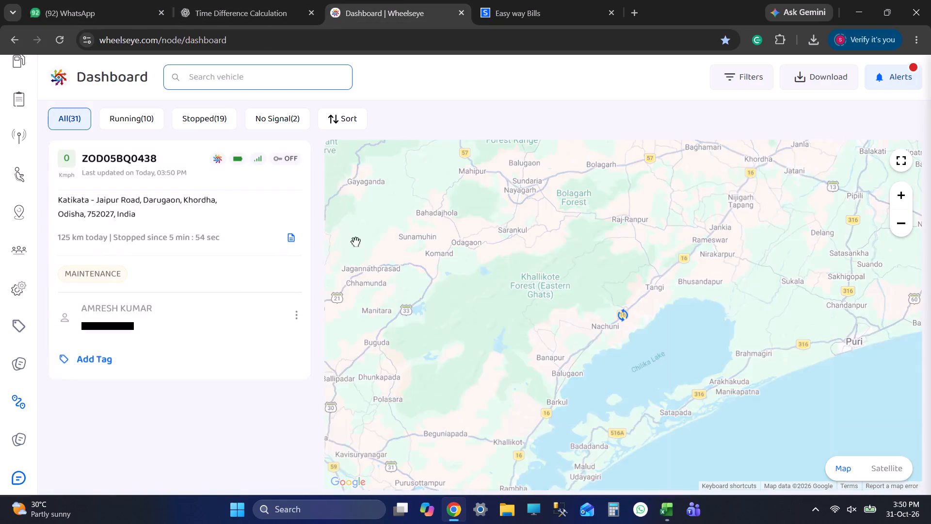
{"action": "left_click", "coordinate": [240, 276]}
{"action": "left_click_drag", "start_coordinate": [840, 204], "coordinate": [821, 263]}
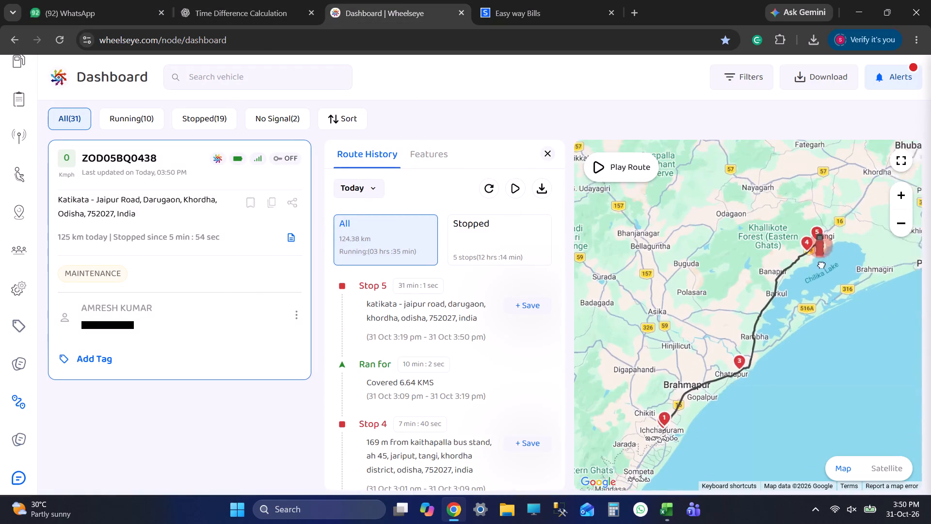
{"action": "left_click_drag", "start_coordinate": [821, 263], "coordinate": [814, 279]}
{"action": "scroll", "coordinate": [803, 340], "scroll_direction": "up", "scroll_amount": 9}
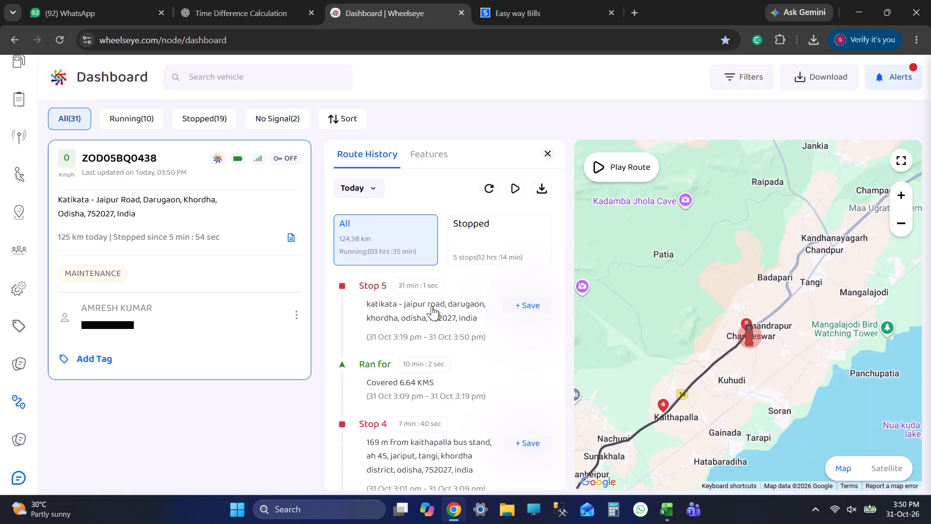
{"action": "left_click", "coordinate": [431, 306]}
Copy the Tangi, Orissa, 752023 entry from row 53 into P58:R61 of the 20261031 ON ROAD sheet and save.
{"action": "key", "text": "alt+Tab"}
{"action": "key", "text": "Up"}
{"action": "key", "text": "Up"}
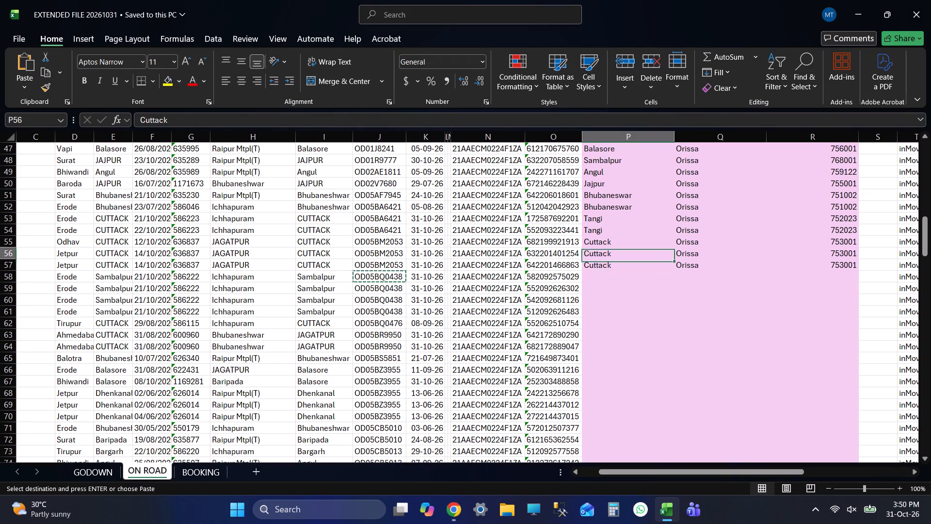
{"action": "key", "text": "Up"}
{"action": "key", "text": "Up"}
{"action": "key", "text": "Up"}
{"action": "key", "text": "shift+Right"}
{"action": "key", "text": "shift+Right"}
{"action": "key", "text": "ctrl+c"}
{"action": "key", "text": "ctrl+Down"}
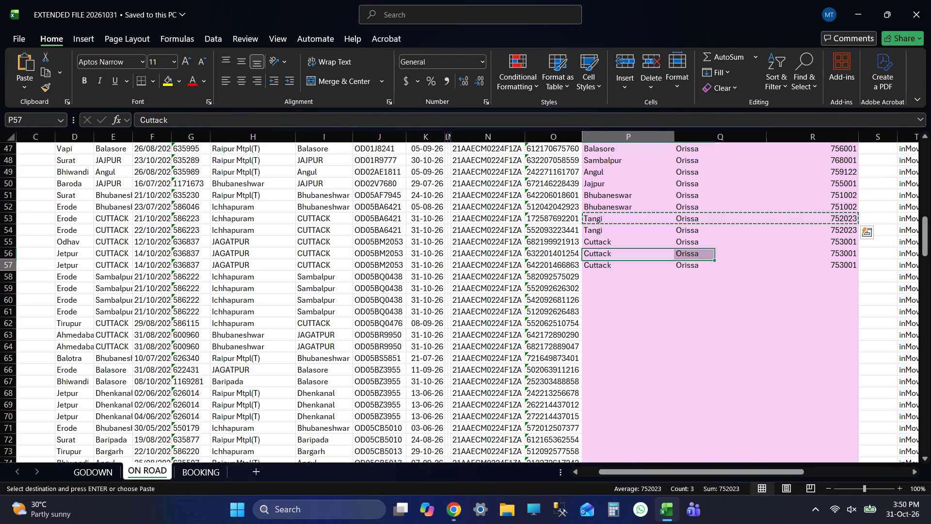
{"action": "key", "text": "Down"}
{"action": "key", "text": "shift+Down"}
{"action": "key", "text": "shift+Down"}
{"action": "key", "text": "shift+Down"}
{"action": "key", "text": "ctrl+v"}
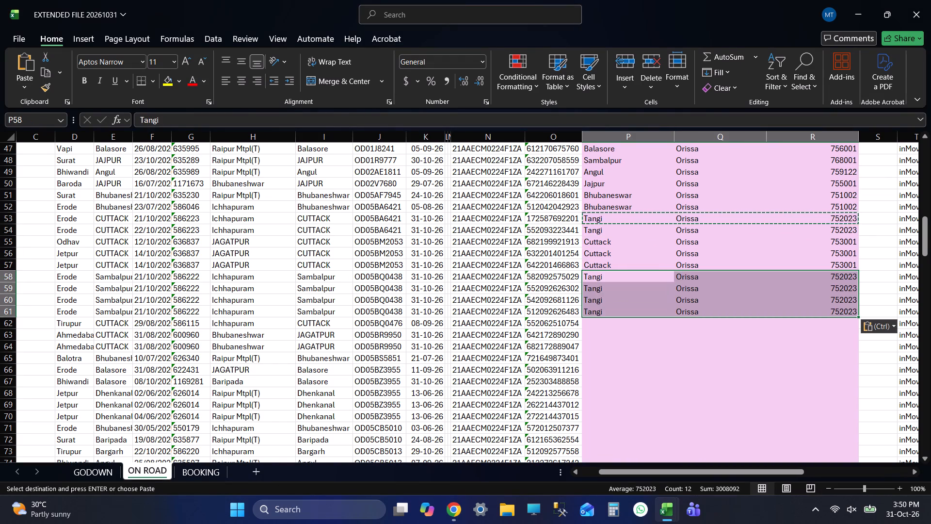
{"action": "key", "text": "ctrl+Down"}
{"action": "key", "text": "Down"}
{"action": "key", "text": "ctrl+s"}
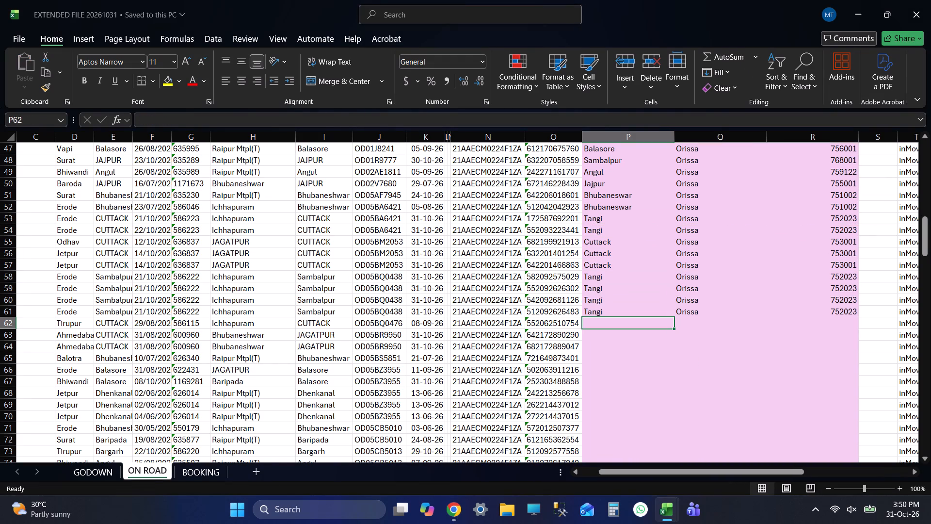
Copy the Cuttack, Orissa, 753001 entry from row 56 into P62:R62 of the 20261031 ON ROAD sheet and save.
{"action": "key", "text": "alt+Tab"}
{"action": "key", "text": "alt+Tab"}
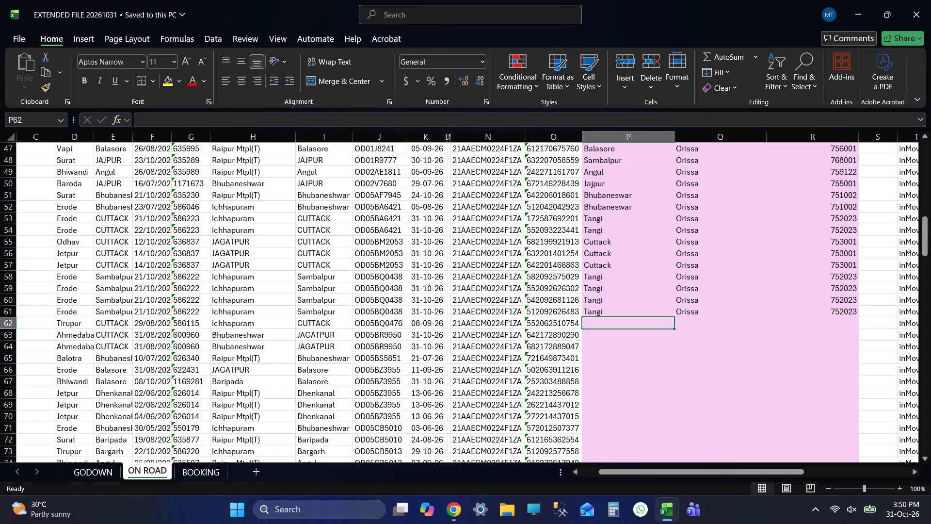
{"action": "key", "text": "Up"}
{"action": "key", "text": "Up"}
{"action": "key", "text": "Up"}
{"action": "key", "text": "Up"}
{"action": "key", "text": "Up"}
{"action": "key", "text": "Up"}
{"action": "key", "text": "shift+Right"}
{"action": "key", "text": "shift+Right"}
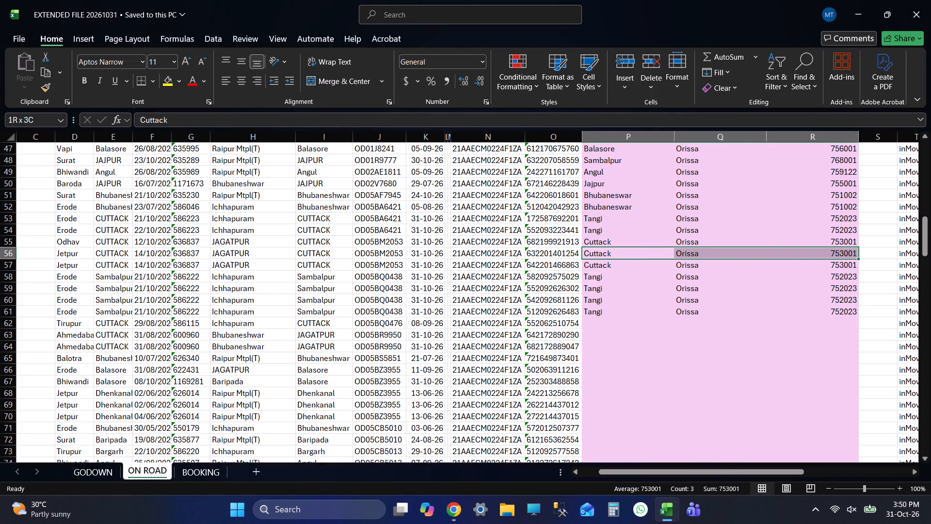
{"action": "key", "text": "ctrl+c"}
{"action": "key", "text": "ctrl+Down"}
{"action": "key", "text": "Down"}
{"action": "key", "text": "ctrl+v"}
{"action": "key", "text": "Down"}
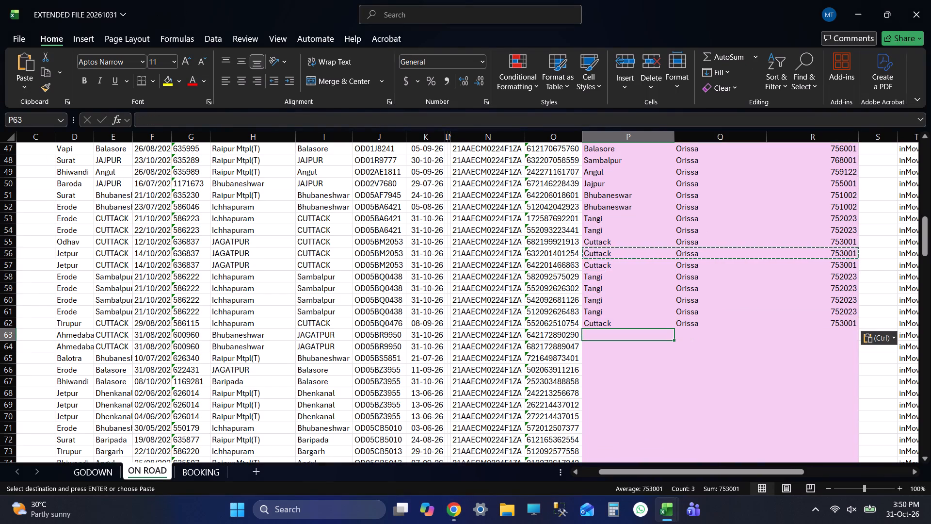
{"action": "key", "text": "ctrl+s"}
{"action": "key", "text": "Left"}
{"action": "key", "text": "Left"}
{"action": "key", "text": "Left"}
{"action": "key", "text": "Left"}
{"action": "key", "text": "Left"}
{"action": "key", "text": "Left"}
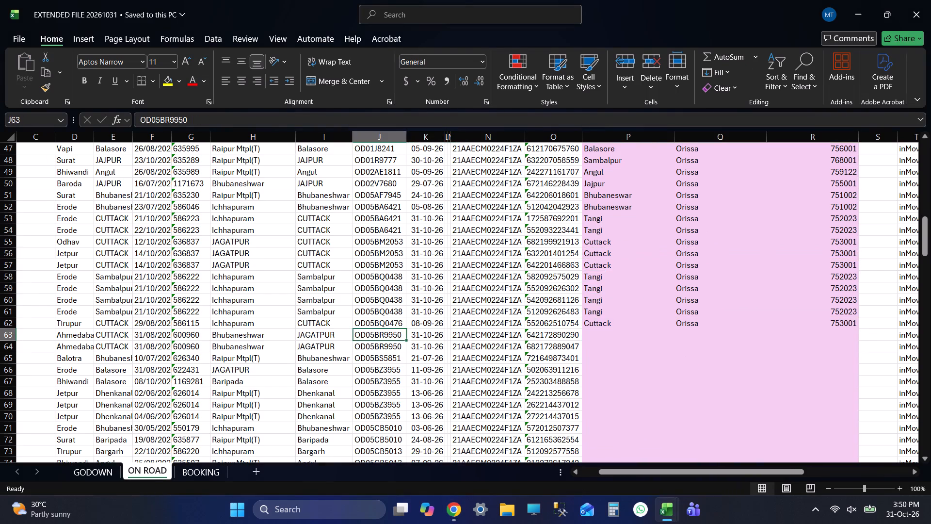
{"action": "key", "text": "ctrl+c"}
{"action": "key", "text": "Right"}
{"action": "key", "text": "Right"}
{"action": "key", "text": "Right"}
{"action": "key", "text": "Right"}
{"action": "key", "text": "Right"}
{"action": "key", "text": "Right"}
Search the place column P of the 20261030 ON ROAD sheet for JAGAT.
{"action": "key", "text": "alt+Tab"}
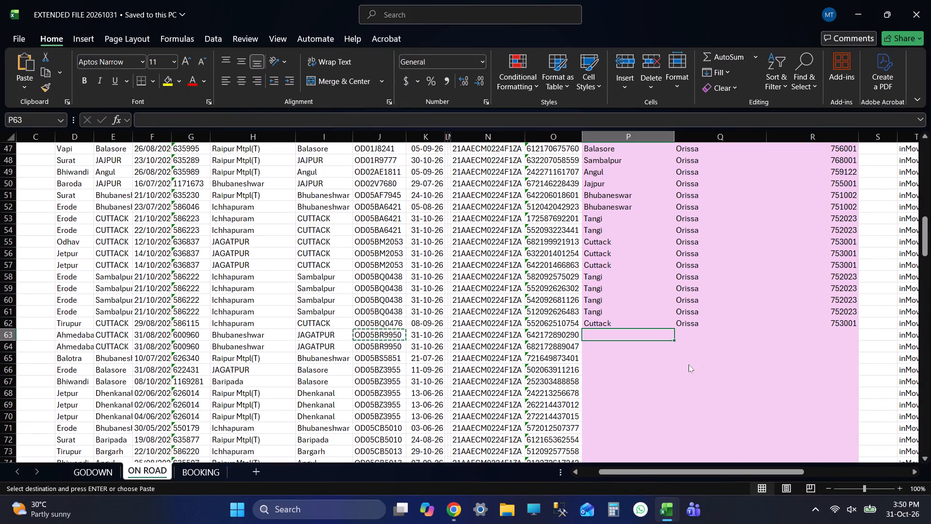
{"action": "key", "text": "alt+Tab"}
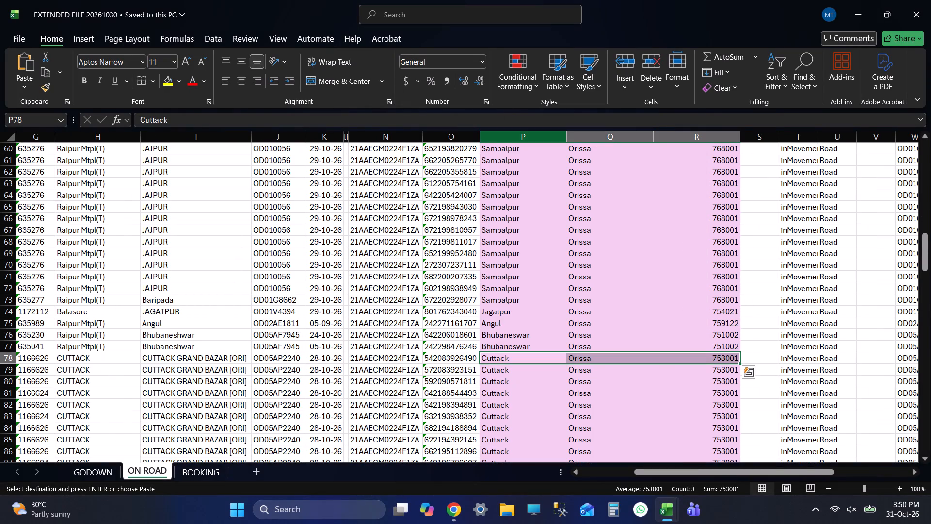
{"action": "left_click", "coordinate": [515, 140]}
{"action": "key", "text": "ctrl+f"}
{"action": "type", "text": "JAGAT"}
{"action": "key", "text": "Return"}
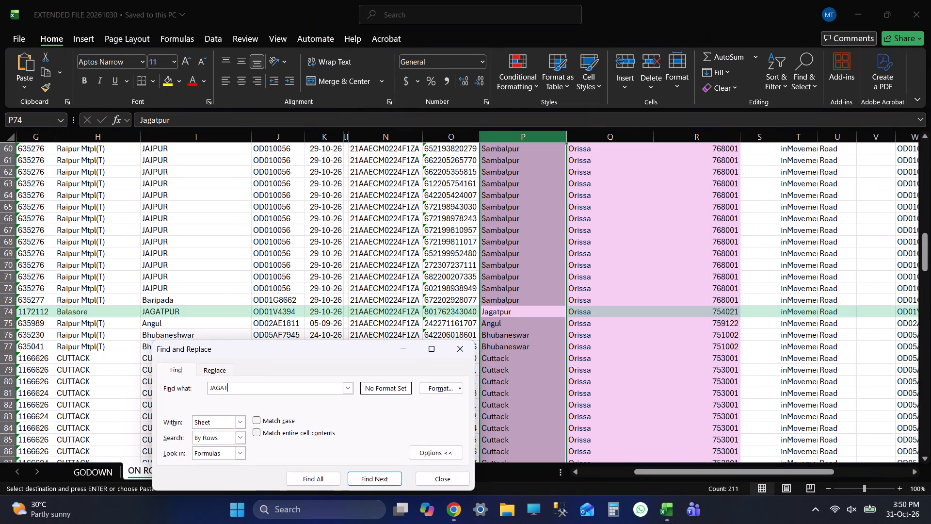
Copy the Jagatpur, Orissa, 754021 entry from P74:R74 of the 20261030 sheet and close the search dialog.
{"action": "left_click", "coordinate": [529, 308]}
{"action": "key", "text": "shift+Right"}
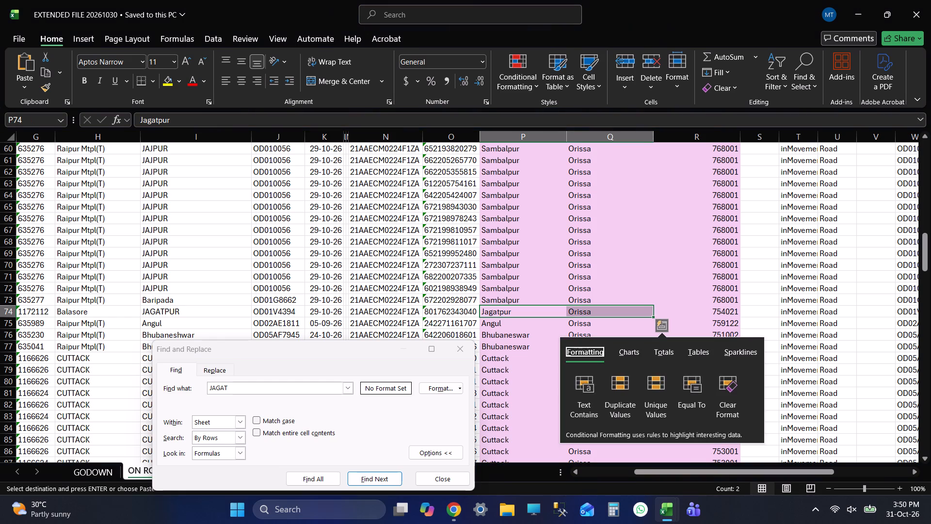
{"action": "key", "text": "Escape"}
{"action": "key", "text": "shift+Right"}
{"action": "key", "text": "shift+Right"}
{"action": "key", "text": "shift+Left"}
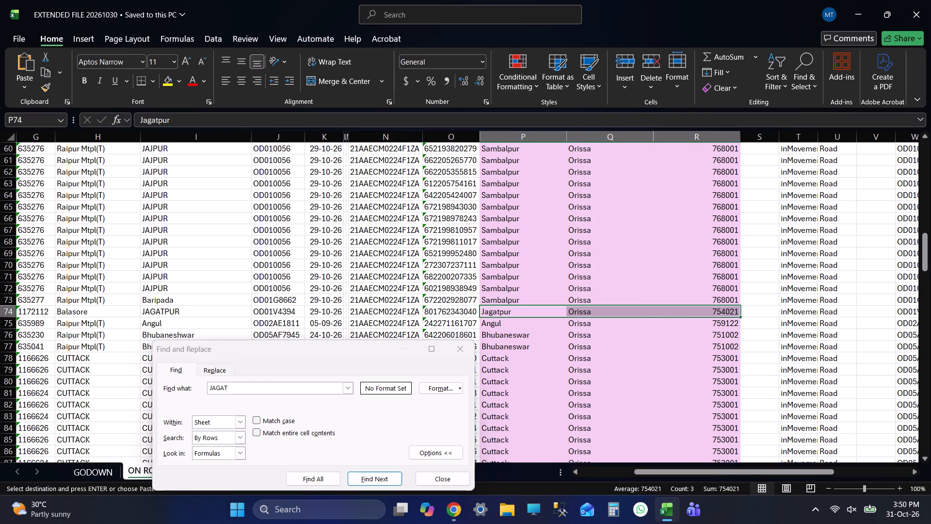
{"action": "key", "text": "ctrl+c"}
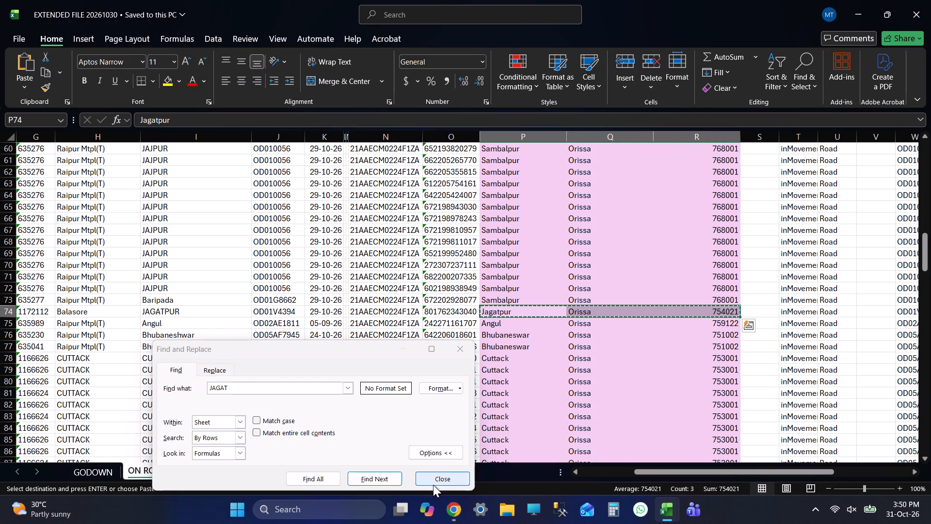
{"action": "left_click", "coordinate": [433, 485]}
{"action": "left_click", "coordinate": [465, 480]}
Paste the copied Jagatpur, Orissa, 754021 entry into P63:R64 of the 20261031 ON ROAD sheet and save.
{"action": "key", "text": "alt+Tab"}
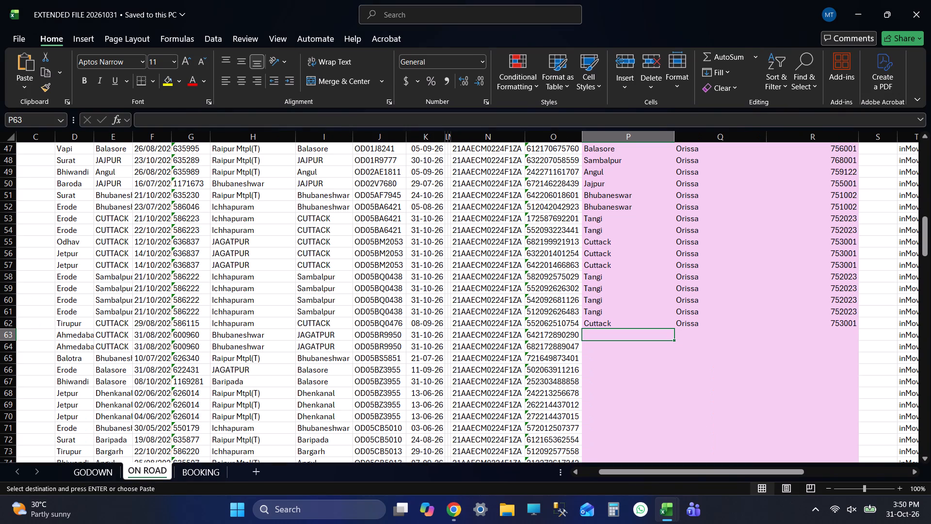
{"action": "key", "text": "shift+Down"}
{"action": "key", "text": "ctrl+v"}
{"action": "key", "text": "Down"}
{"action": "key", "text": "Down"}
{"action": "key", "text": "ctrl+s"}
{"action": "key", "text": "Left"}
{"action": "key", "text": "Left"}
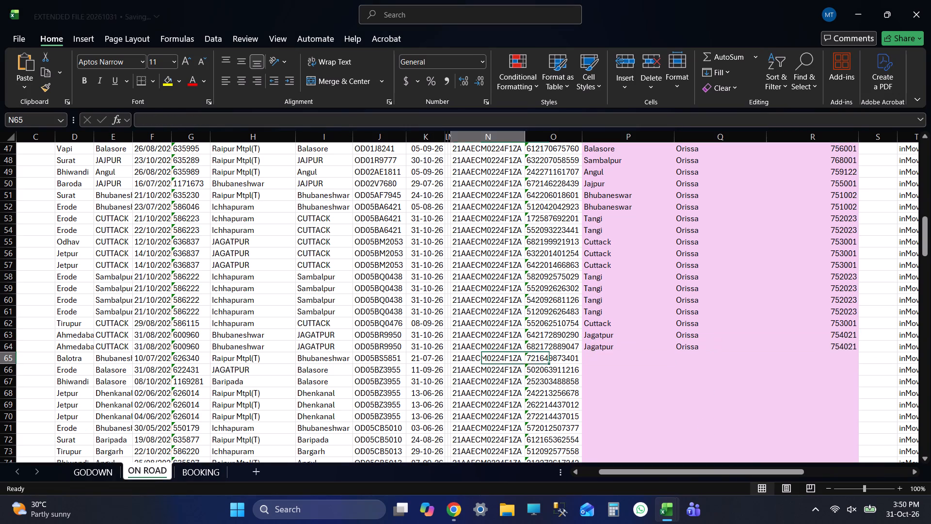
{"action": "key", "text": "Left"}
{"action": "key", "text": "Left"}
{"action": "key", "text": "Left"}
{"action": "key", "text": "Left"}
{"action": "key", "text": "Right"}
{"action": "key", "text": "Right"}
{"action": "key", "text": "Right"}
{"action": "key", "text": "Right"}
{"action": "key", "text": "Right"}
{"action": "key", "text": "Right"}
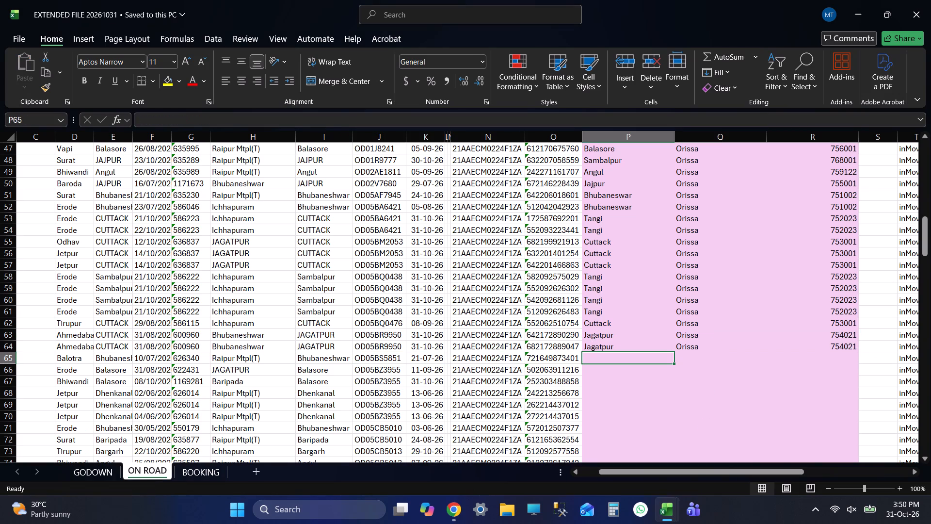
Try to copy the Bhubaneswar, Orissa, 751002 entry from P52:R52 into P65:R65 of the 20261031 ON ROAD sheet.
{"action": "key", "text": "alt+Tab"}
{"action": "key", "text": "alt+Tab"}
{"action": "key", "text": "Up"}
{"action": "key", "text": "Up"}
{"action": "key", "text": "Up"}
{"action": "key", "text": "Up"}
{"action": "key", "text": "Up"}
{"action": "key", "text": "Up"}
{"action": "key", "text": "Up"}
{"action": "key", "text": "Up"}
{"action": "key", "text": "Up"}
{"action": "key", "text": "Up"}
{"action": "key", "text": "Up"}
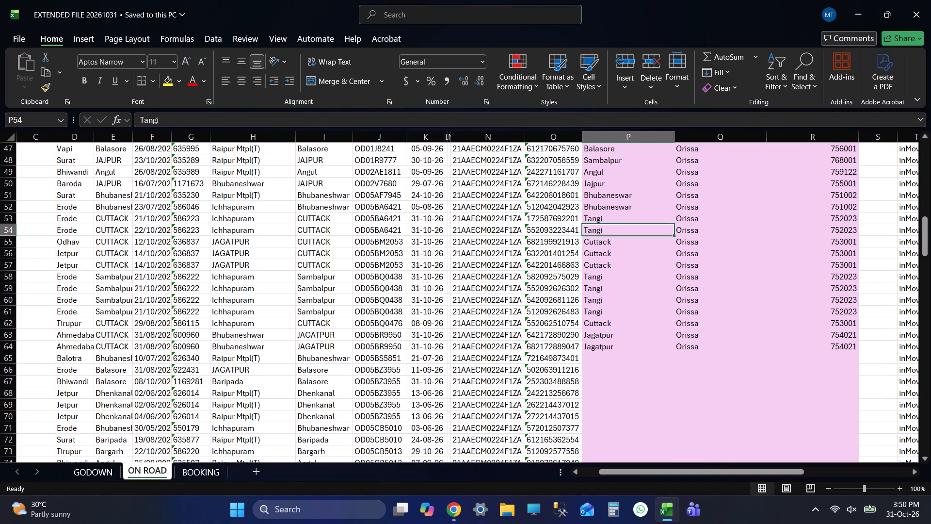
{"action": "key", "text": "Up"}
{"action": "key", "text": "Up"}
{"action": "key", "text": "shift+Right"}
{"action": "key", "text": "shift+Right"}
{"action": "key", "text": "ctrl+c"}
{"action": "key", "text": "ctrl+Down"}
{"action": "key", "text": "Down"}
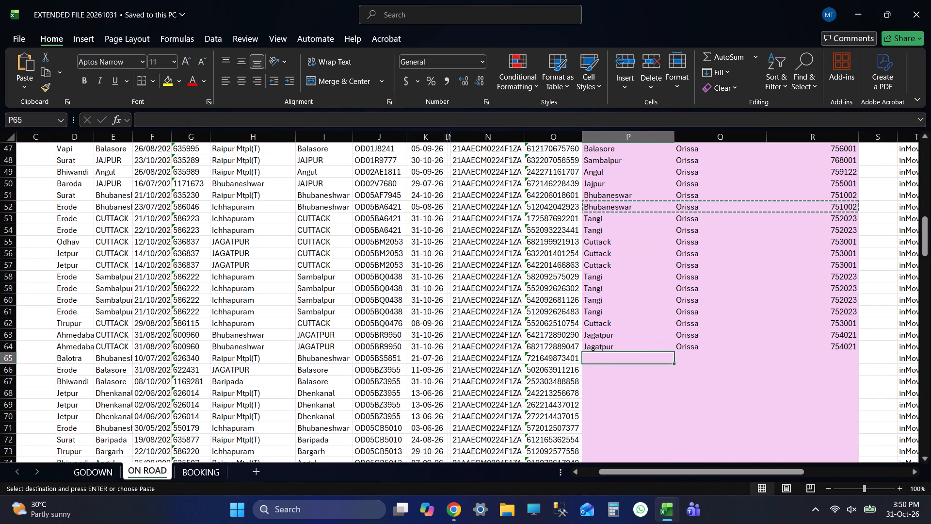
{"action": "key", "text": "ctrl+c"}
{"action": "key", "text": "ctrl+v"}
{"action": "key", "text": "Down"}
Copy the Bhubaneswar, Orissa, 751002 entry from P52:R52 into P65:R65 and save the workbook.
{"action": "key", "text": "Up"}
{"action": "key", "text": "Up"}
{"action": "key", "text": "Up"}
{"action": "key", "text": "Up"}
{"action": "key", "text": "Up"}
{"action": "key", "text": "Up"}
{"action": "key", "text": "Up"}
{"action": "key", "text": "Up"}
{"action": "key", "text": "Up"}
{"action": "key", "text": "Up"}
{"action": "key", "text": "Up"}
{"action": "key", "text": "Up"}
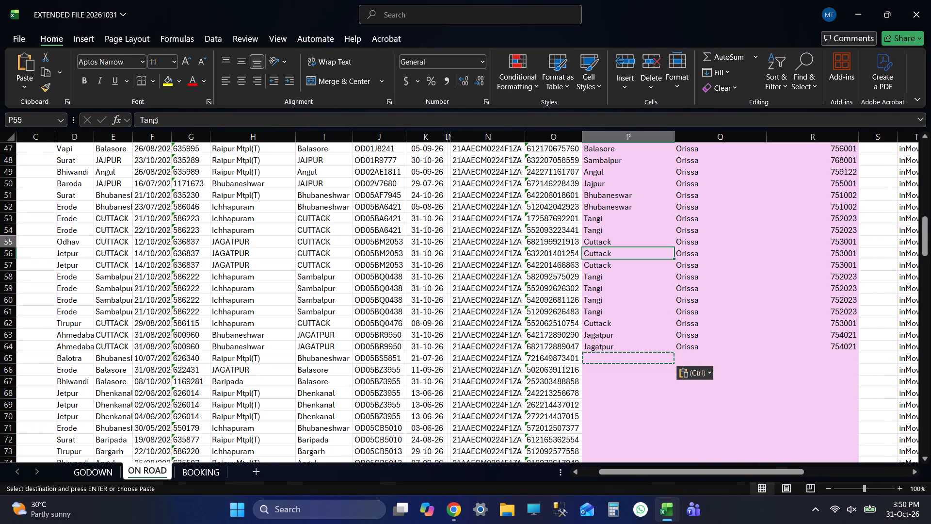
{"action": "key", "text": "Up"}
{"action": "key", "text": "Up"}
{"action": "key", "text": "shift+Right"}
{"action": "key", "text": "shift+Right"}
{"action": "key", "text": "ctrl+c"}
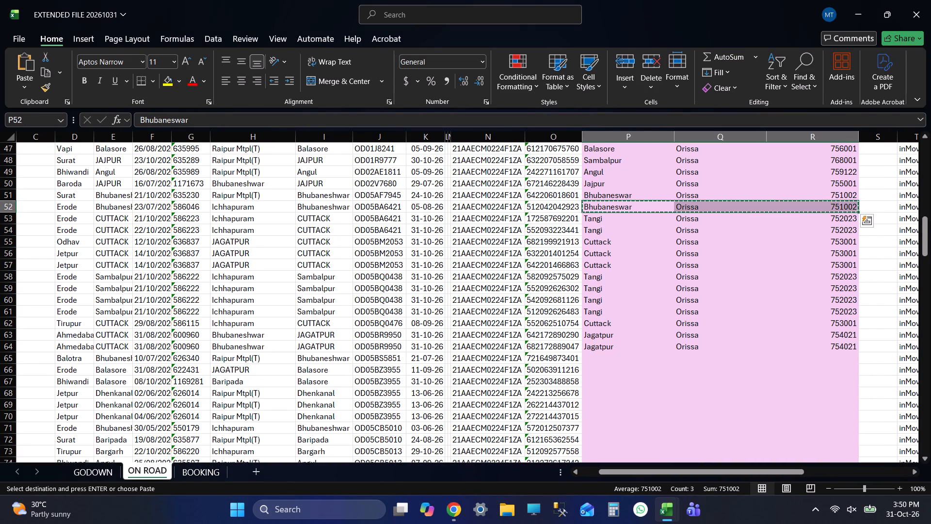
{"action": "key", "text": "ctrl+Down"}
{"action": "key", "text": "Down"}
{"action": "key", "text": "ctrl+v"}
{"action": "key", "text": "Down"}
{"action": "key", "text": "ctrl+s"}
Check the vehicle and destination details in row 66 and return to the empty place cell P66.
{"action": "key", "text": "Left"}
{"action": "key", "text": "Left"}
{"action": "key", "text": "Left"}
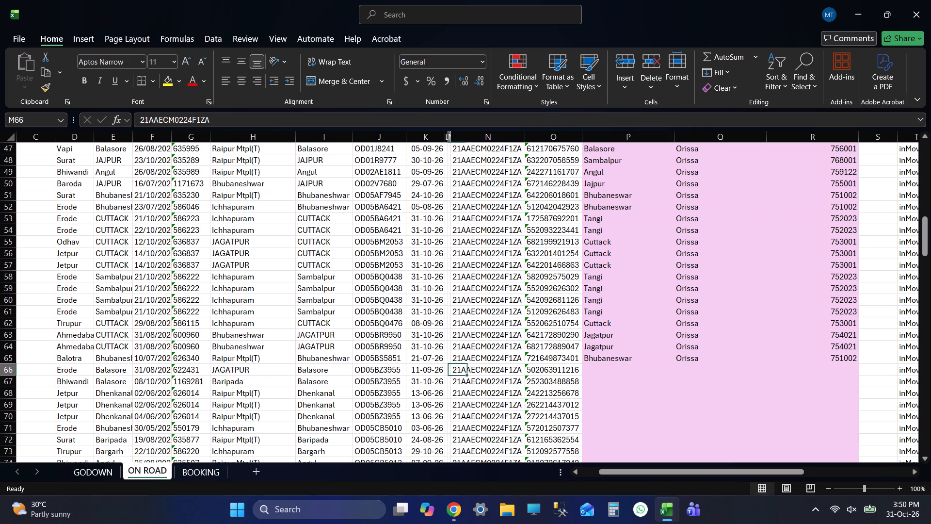
{"action": "key", "text": "Left"}
{"action": "key", "text": "Left"}
{"action": "key", "text": "Left"}
{"action": "key", "text": "Right"}
{"action": "key", "text": "Right"}
{"action": "key", "text": "Right"}
{"action": "key", "text": "Right"}
{"action": "key", "text": "Right"}
{"action": "key", "text": "Right"}
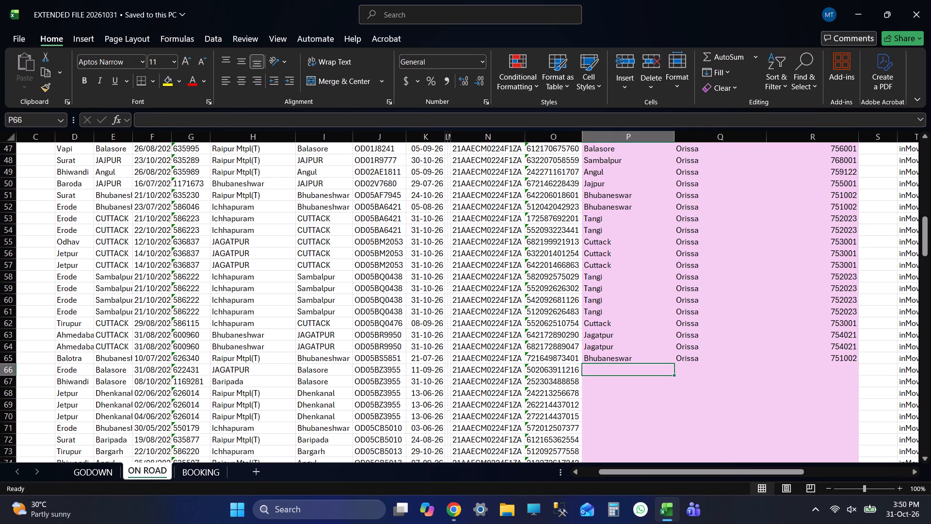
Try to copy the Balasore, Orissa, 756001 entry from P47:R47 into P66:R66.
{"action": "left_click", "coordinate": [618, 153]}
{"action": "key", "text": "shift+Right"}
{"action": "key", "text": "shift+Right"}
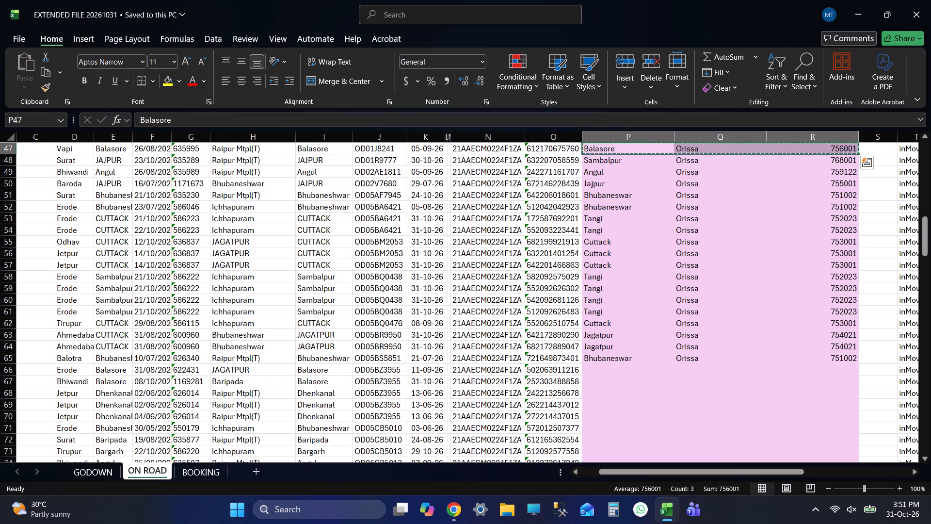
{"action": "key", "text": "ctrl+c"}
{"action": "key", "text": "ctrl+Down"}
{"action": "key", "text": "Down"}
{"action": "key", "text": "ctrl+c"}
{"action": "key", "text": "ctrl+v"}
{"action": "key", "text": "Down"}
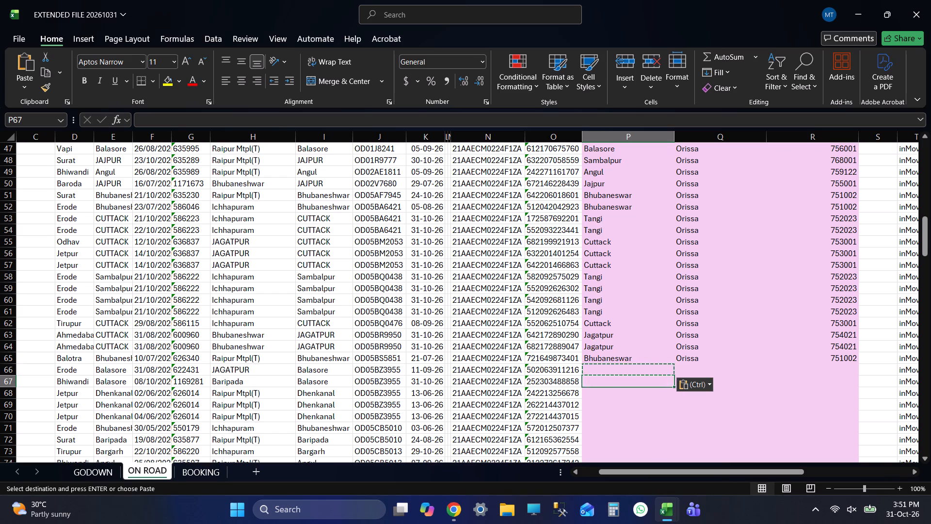
Cut the Balasore, Orissa, 756001 entry from P47:R47 and go to the empty place cell P66.
{"action": "key", "text": "Up"}
{"action": "key", "text": "ctrl+Up"}
{"action": "key", "text": "ctrl+Up"}
{"action": "key", "text": "ctrl+Up"}
{"action": "key", "text": "ctrl+Up"}
{"action": "key", "text": "ctrl+Up"}
{"action": "key", "text": "ctrl+Up"}
{"action": "key", "text": "ctrl+Up"}
{"action": "key", "text": "ctrl+Up"}
{"action": "key", "text": "ctrl+Up"}
{"action": "key", "text": "ctrl+Up"}
{"action": "key", "text": "ctrl+Up"}
{"action": "key", "text": "ctrl+Up"}
{"action": "key", "text": "ctrl+Up"}
{"action": "key", "text": "ctrl+Up"}
{"action": "key", "text": "ctrl+Up"}
{"action": "key", "text": "ctrl+Up"}
{"action": "key", "text": "ctrl+Up"}
{"action": "key", "text": "Up"}
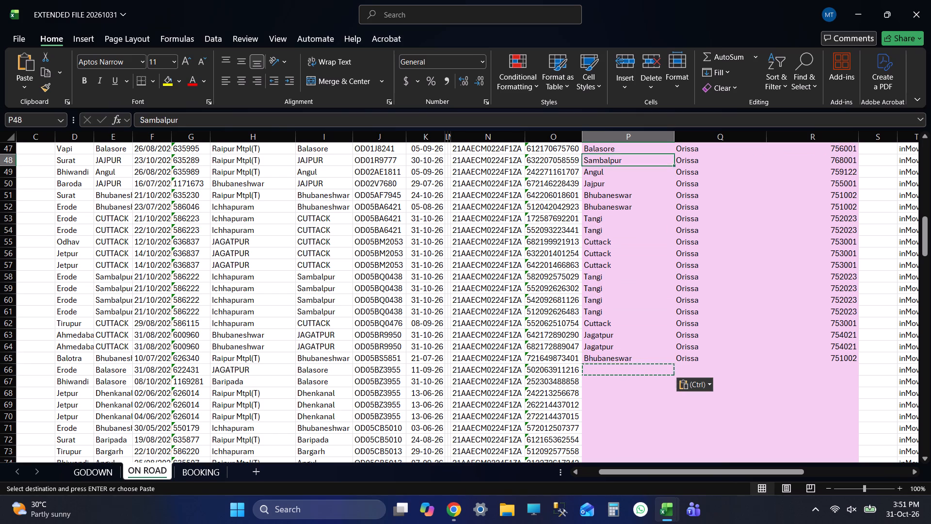
{"action": "key", "text": "Up"}
{"action": "key", "text": "shift+Right"}
{"action": "key", "text": "shift+Right"}
{"action": "key", "text": "ctrl+c"}
{"action": "key", "text": "ctrl+x"}
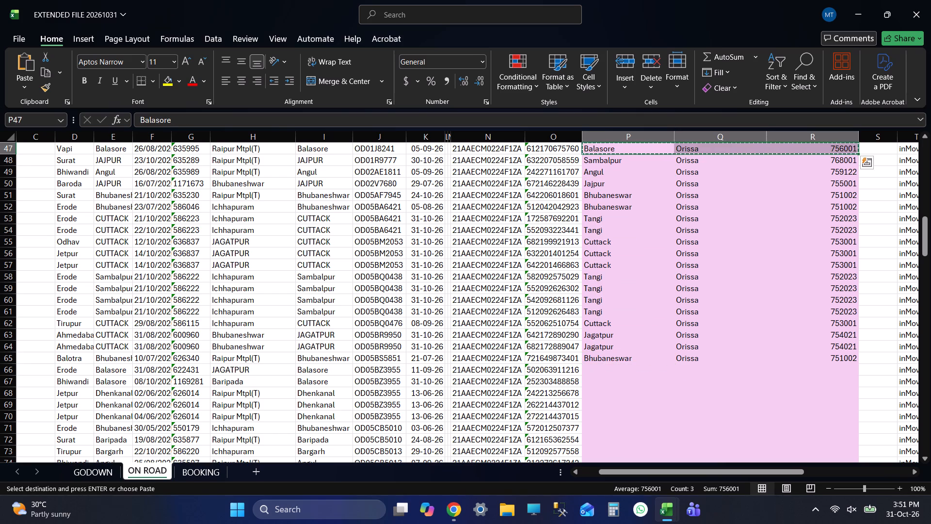
{"action": "key", "text": "ctrl+Down"}
{"action": "key", "text": "Down"}
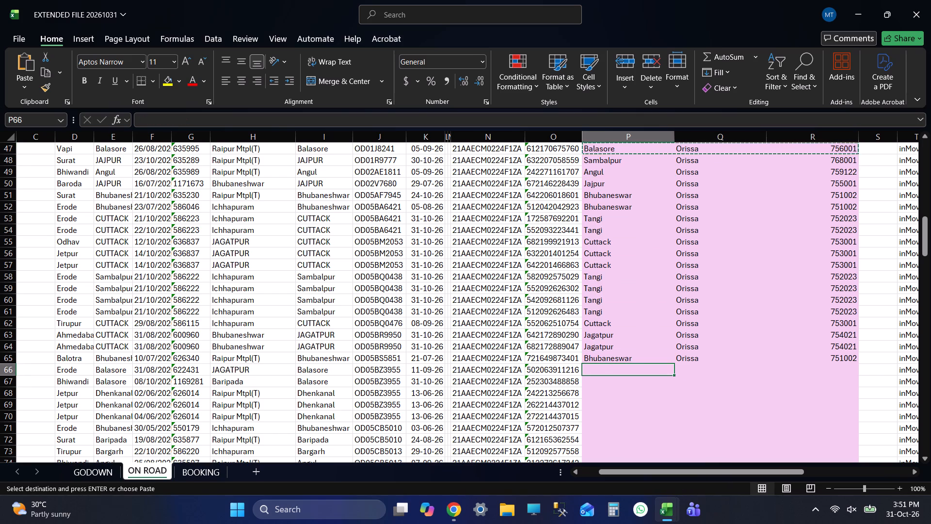
Paste the cut Balasore, Orissa, 756001 entry into P66:R66 and save the workbook.
{"action": "key", "text": "ctrl+v"}
{"action": "key", "text": "ctrl+Down"}
{"action": "key", "text": "ctrl+Up"}
{"action": "key", "text": "Down"}
{"action": "key", "text": "ctrl+s"}
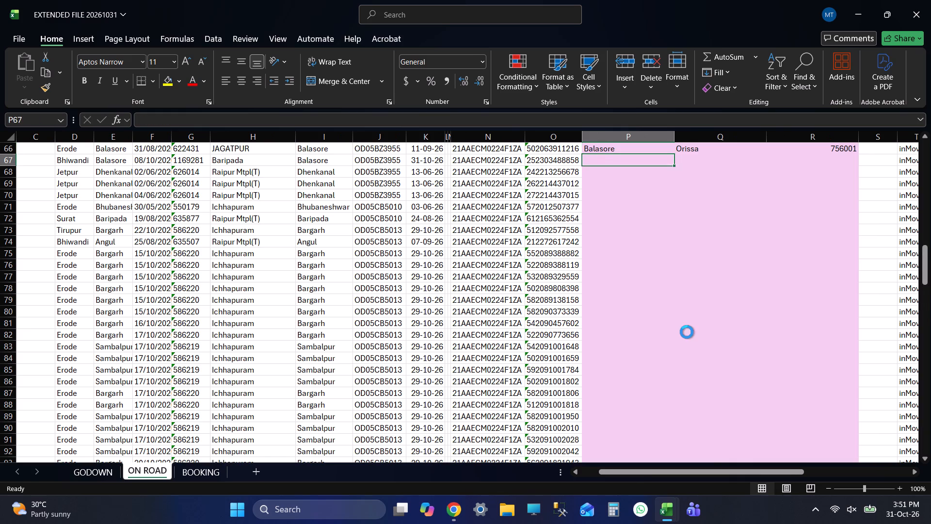
Check the vehicle and destination details in row 67 and return to the empty place cell P67.
{"action": "key", "text": "Left"}
{"action": "key", "text": "Left"}
{"action": "key", "text": "Left"}
{"action": "key", "text": "Left"}
{"action": "key", "text": "Left"}
{"action": "key", "text": "Left"}
{"action": "key", "text": "Right"}
{"action": "key", "text": "Right"}
{"action": "key", "text": "Right"}
{"action": "key", "text": "Right"}
{"action": "key", "text": "Right"}
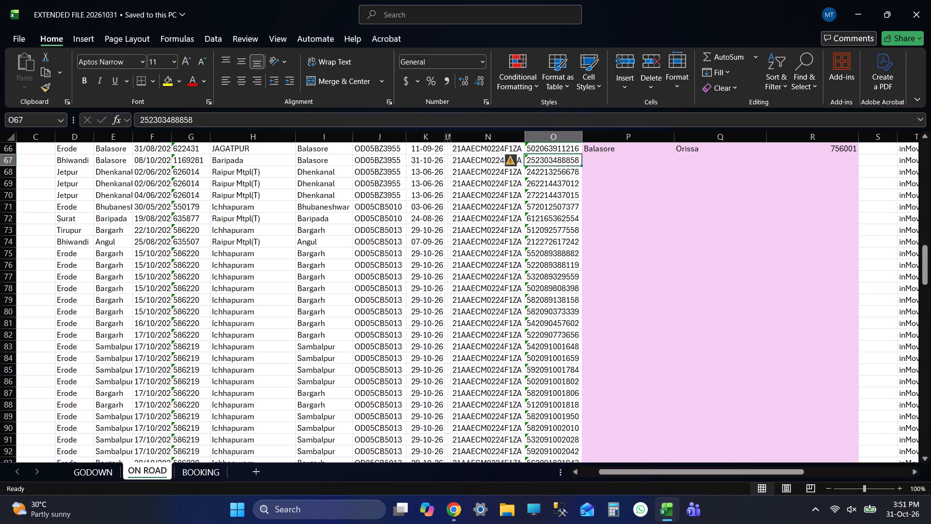
{"action": "key", "text": "Right"}
{"action": "key", "text": "Up"}
{"action": "key", "text": "Up"}
{"action": "key", "text": "ctrl+Down"}
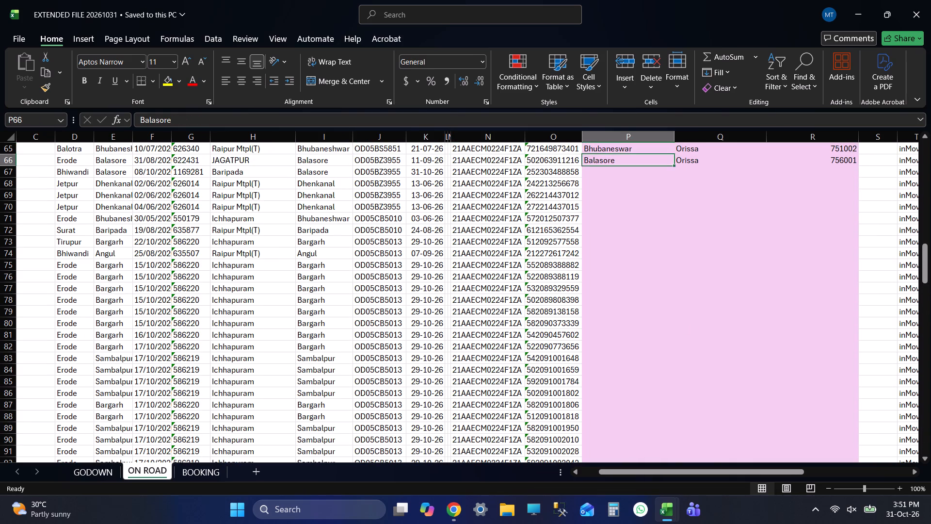
{"action": "key", "text": "Down"}
{"action": "key", "text": "Left"}
{"action": "key", "text": "Left"}
{"action": "key", "text": "Left"}
{"action": "key", "text": "Left"}
{"action": "key", "text": "Left"}
{"action": "key", "text": "Left"}
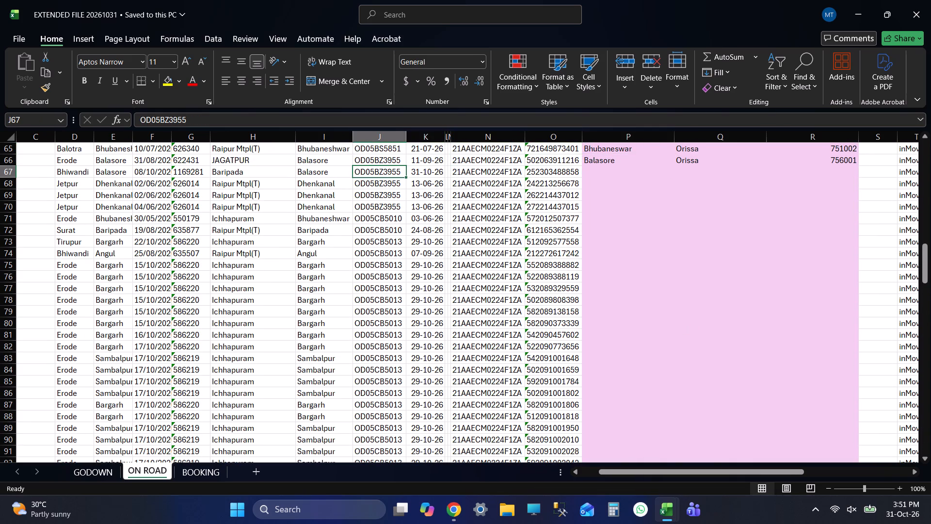
{"action": "key", "text": "Right"}
{"action": "key", "text": "Right"}
{"action": "key", "text": "Right"}
{"action": "key", "text": "Right"}
{"action": "key", "text": "Right"}
{"action": "key", "text": "Right"}
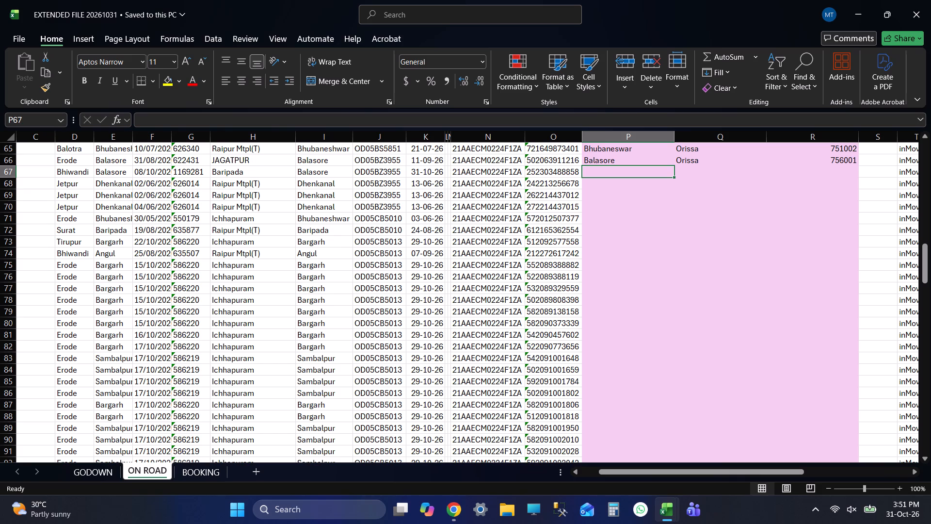
{"action": "key", "text": "shift+Tab"}
{"action": "key", "text": "shift+Tab"}
{"action": "key", "text": "shift+Tab"}
{"action": "key", "text": "shift+Tab"}
{"action": "key", "text": "shift+Tab"}
{"action": "key", "text": "shift+Tab"}
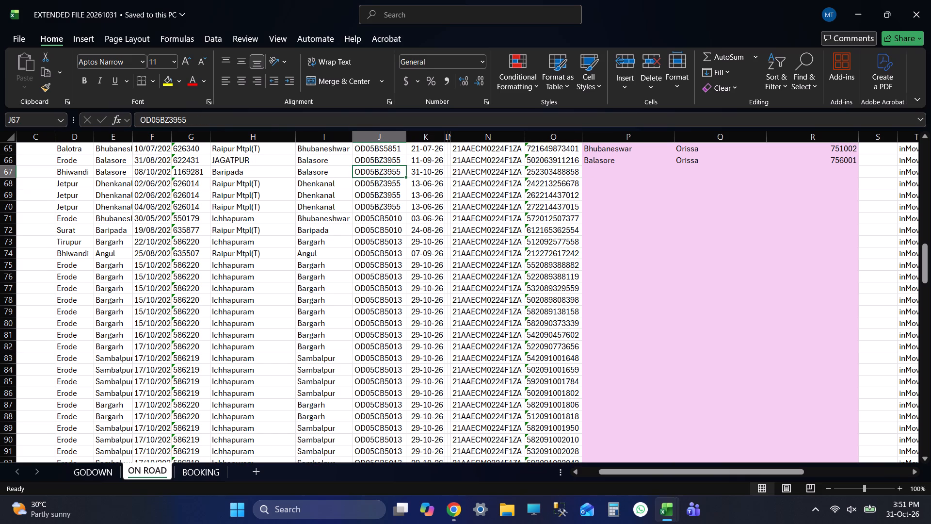
{"action": "key", "text": "ctrl+c"}
{"action": "key", "text": "alt+Tab"}
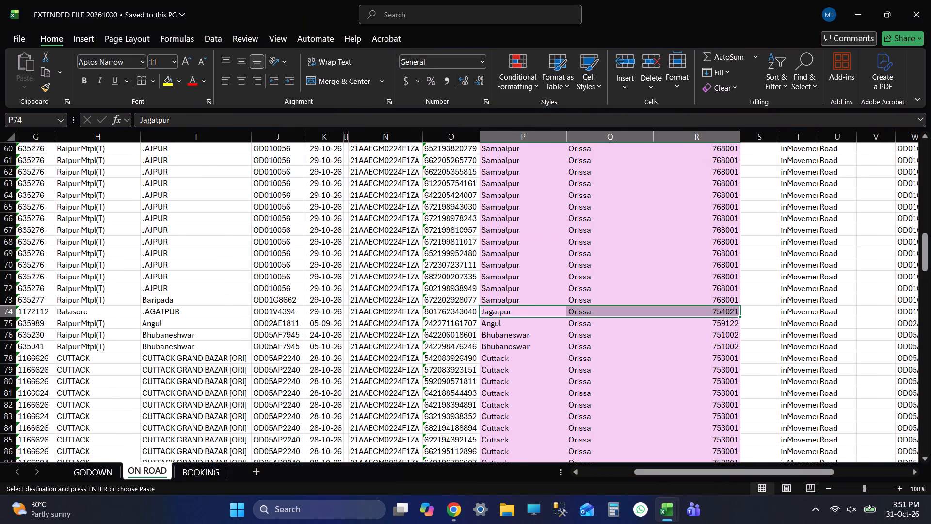
{"action": "key", "text": "alt+Tab"}
{"action": "key", "text": "alt+Tab"}
{"action": "key", "text": "alt+Tab"}
{"action": "left_click", "coordinate": [263, 77]}
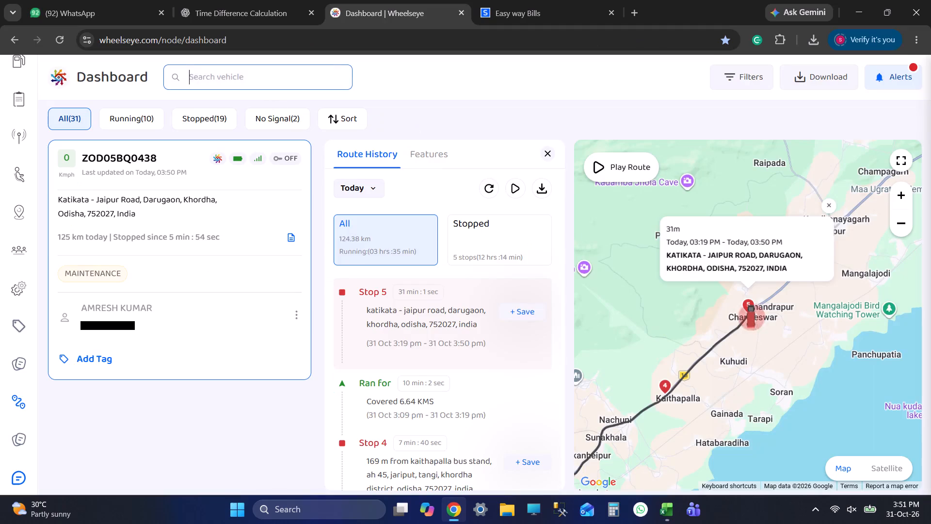
{"action": "key", "text": "ctrl+v"}
{"action": "key", "text": "Return"}
{"action": "left_click", "coordinate": [194, 200]}
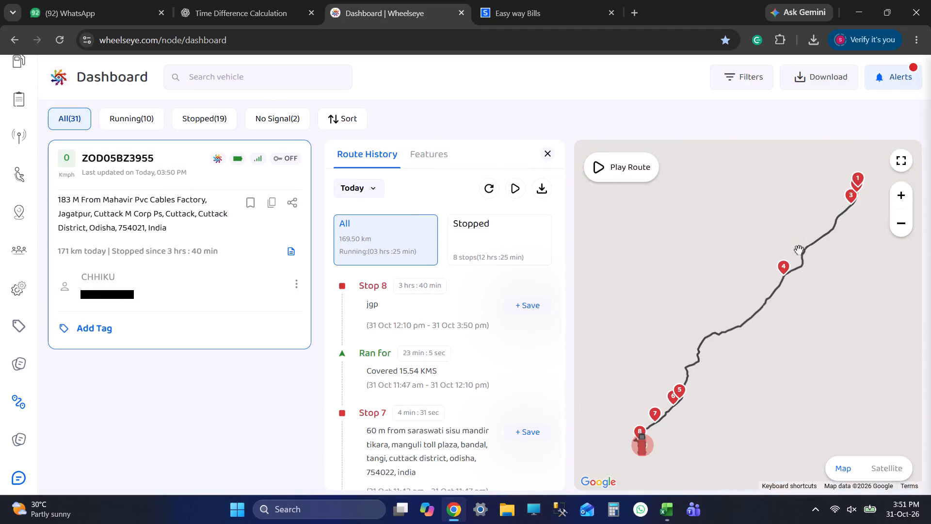
Back in the 20261031 workbook, copy the Balasore, Orissa, 756001 entry from P66:R66 into P67:R67 and save.
{"action": "key", "text": "alt+Tab"}
{"action": "key", "text": "Tab"}
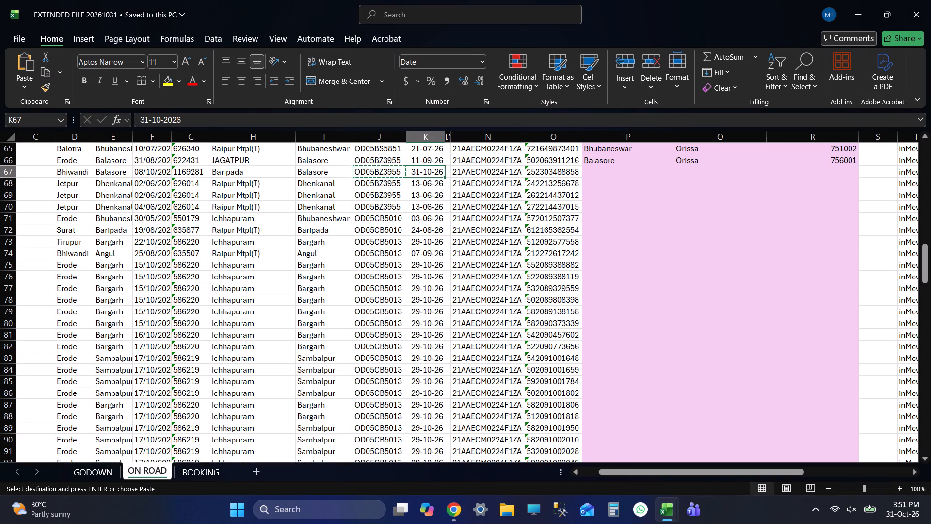
{"action": "key", "text": "Tab"}
{"action": "key", "text": "Tab"}
{"action": "key", "text": "Tab"}
{"action": "key", "text": "Tab"}
{"action": "key", "text": "Tab"}
{"action": "key", "text": "Up"}
{"action": "key", "text": "shift+Right"}
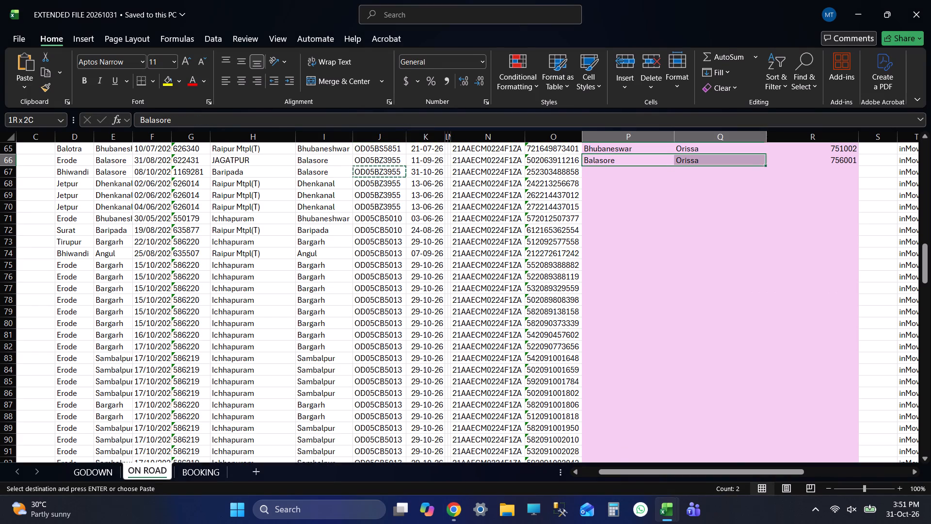
{"action": "key", "text": "shift+Right"}
{"action": "key", "text": "ctrl+c"}
{"action": "key", "text": "Down"}
{"action": "key", "text": "ctrl+v"}
{"action": "key", "text": "Down"}
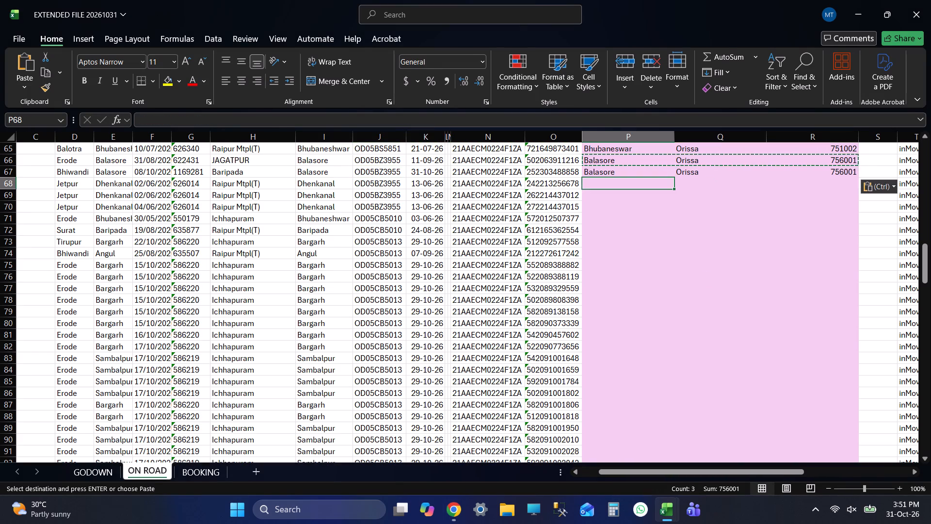
{"action": "key", "text": "ctrl+s"}
Check the vehicle and destination details in row 68 and return to the empty place cell P68.
{"action": "key", "text": "Left"}
{"action": "key", "text": "Left"}
{"action": "key", "text": "Left"}
{"action": "key", "text": "Left"}
{"action": "key", "text": "Left"}
{"action": "key", "text": "Left"}
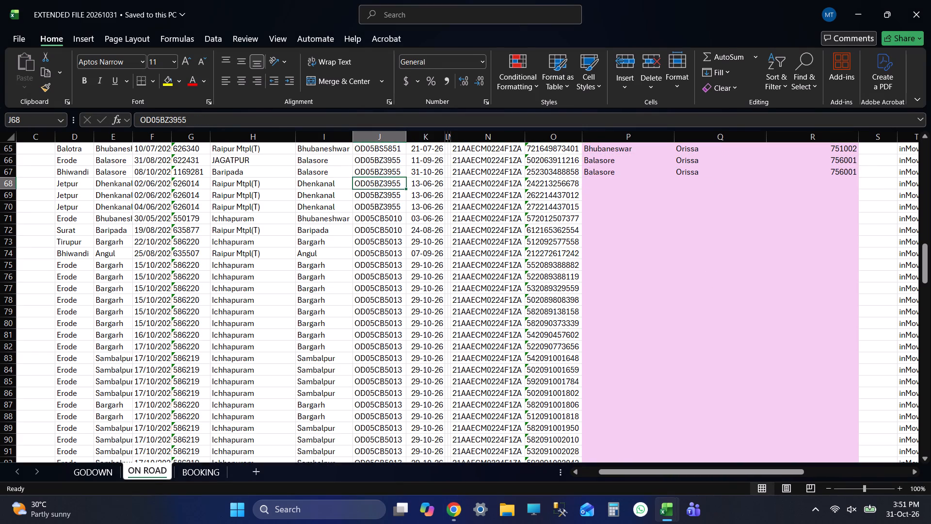
{"action": "key", "text": "Right"}
{"action": "key", "text": "Right"}
{"action": "key", "text": "Right"}
{"action": "key", "text": "Right"}
{"action": "key", "text": "Right"}
{"action": "key", "text": "Right"}
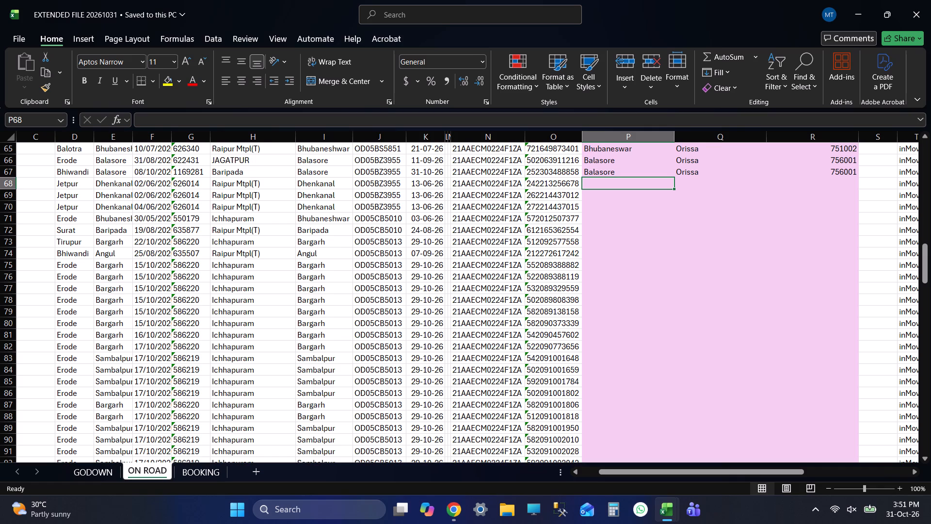
Apply the pink cell formatting of P42:R42 to the emptied cells P47:R47 with Format Painter.
{"action": "key", "text": "ctrl+Up"}
{"action": "key", "text": "ctrl+Up"}
{"action": "key", "text": "ctrl+Up"}
{"action": "key", "text": "ctrl+Up"}
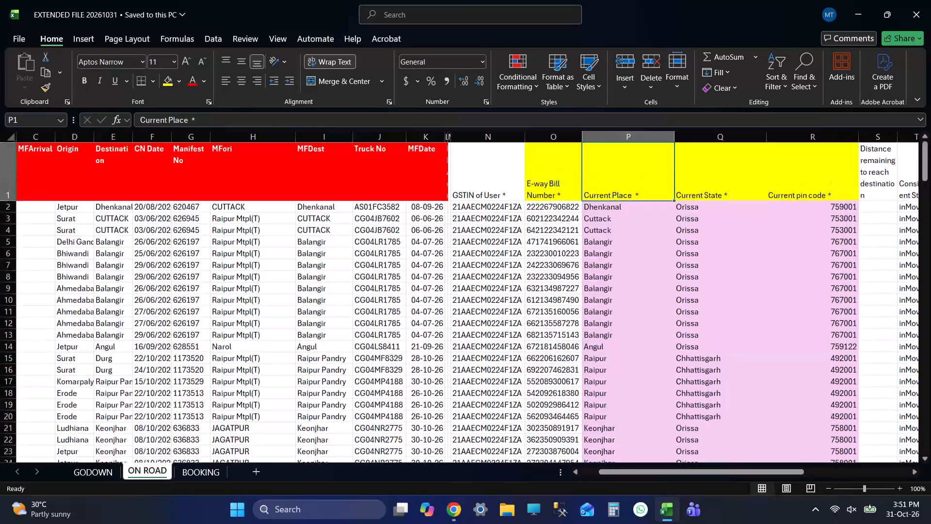
{"action": "key", "text": "ctrl+Down"}
{"action": "key", "text": "Down"}
{"action": "key", "text": "Down"}
{"action": "key", "text": "Down"}
{"action": "key", "text": "Up"}
{"action": "key", "text": "Up"}
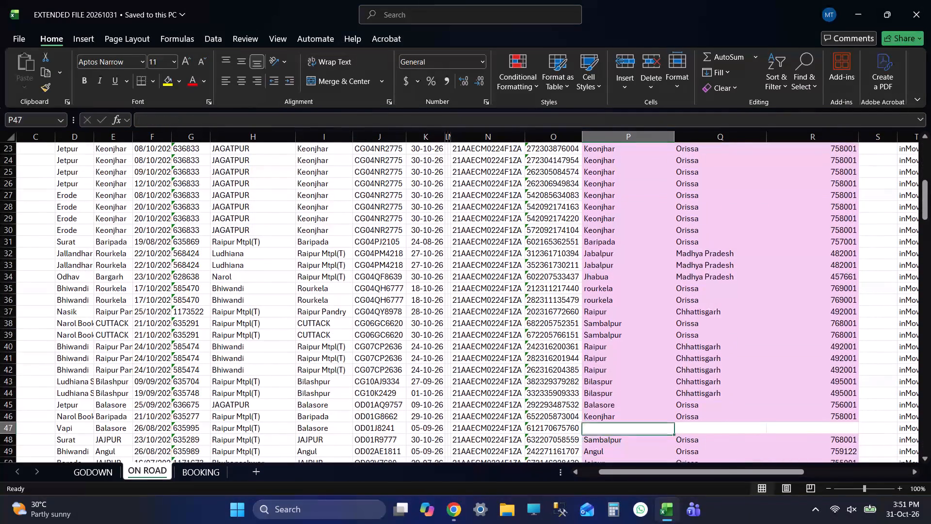
{"action": "key", "text": "Up"}
{"action": "key", "text": "Down"}
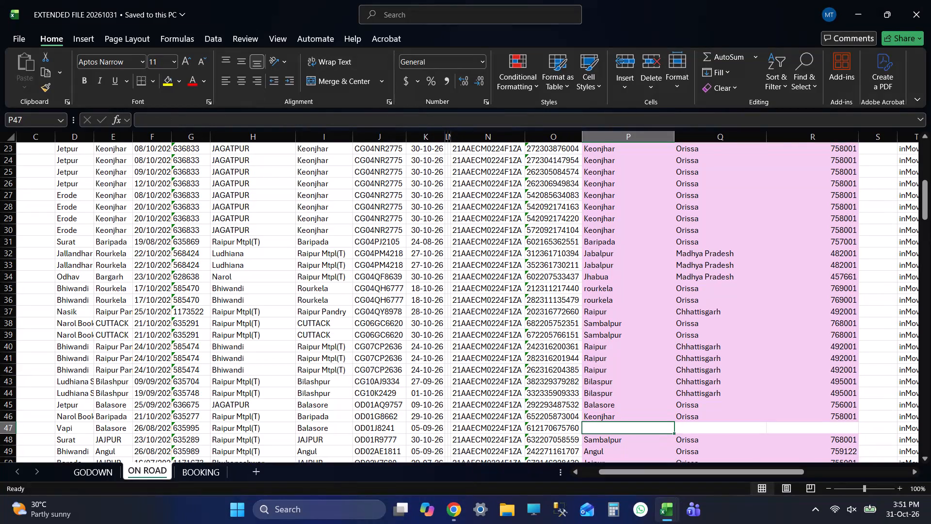
{"action": "left_click_drag", "start_coordinate": [618, 374], "coordinate": [833, 373]}
{"action": "left_click", "coordinate": [51, 92]}
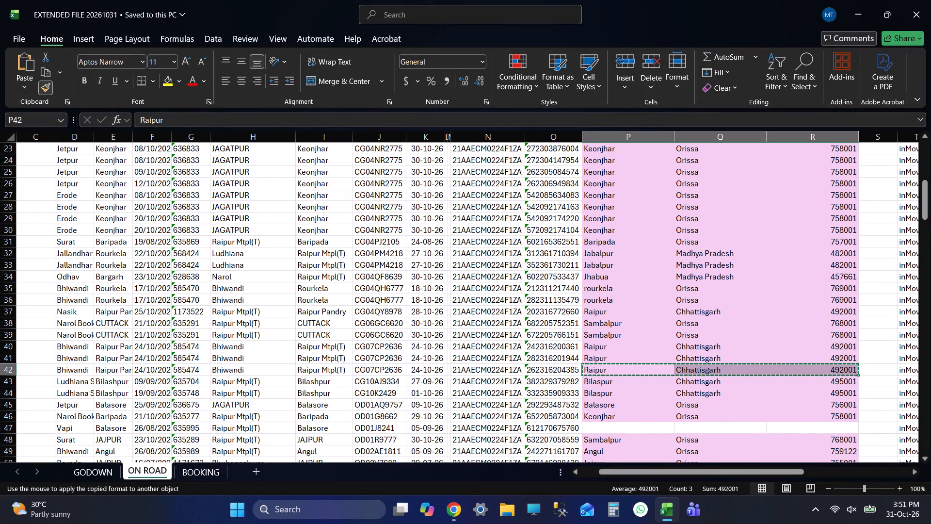
{"action": "left_click", "coordinate": [602, 424]}
{"action": "left_click", "coordinate": [632, 389]}
{"action": "left_click", "coordinate": [614, 425]}
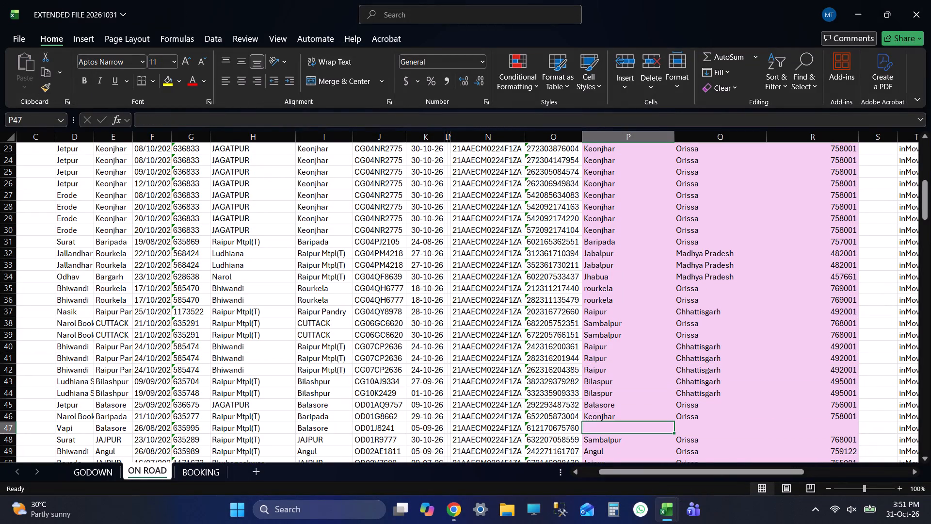
Check the vehicle and destination details in row 47 and return to the empty place cell P47.
{"action": "key", "text": "shift+Tab"}
{"action": "key", "text": "shift+Tab"}
{"action": "key", "text": "shift+Tab"}
{"action": "key", "text": "shift+Tab"}
{"action": "key", "text": "shift+Tab"}
{"action": "key", "text": "Tab"}
{"action": "key", "text": "Tab"}
{"action": "key", "text": "Tab"}
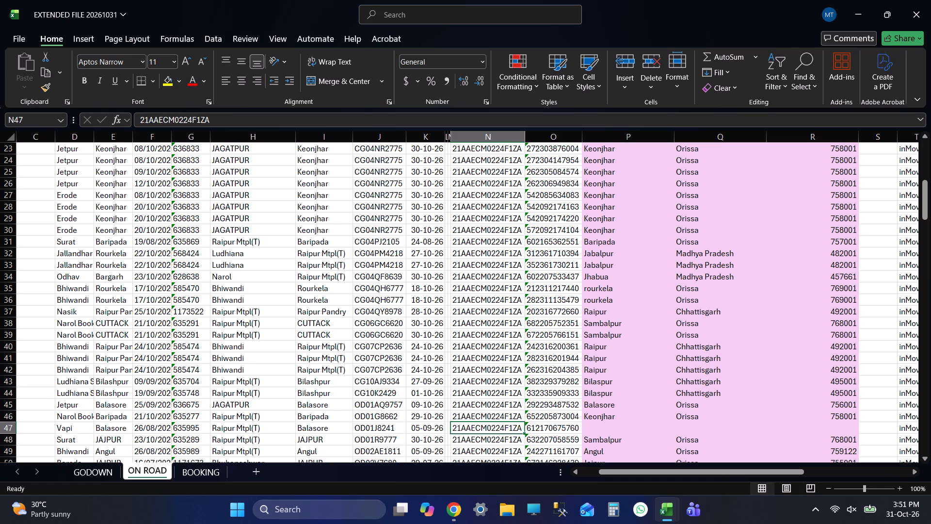
{"action": "key", "text": "Tab"}
{"action": "key", "text": "Tab"}
Copy the Balasore, Orissa, 756001 entry from P45:R45 into P47:R47.
{"action": "key", "text": "Up"}
{"action": "key", "text": "Up"}
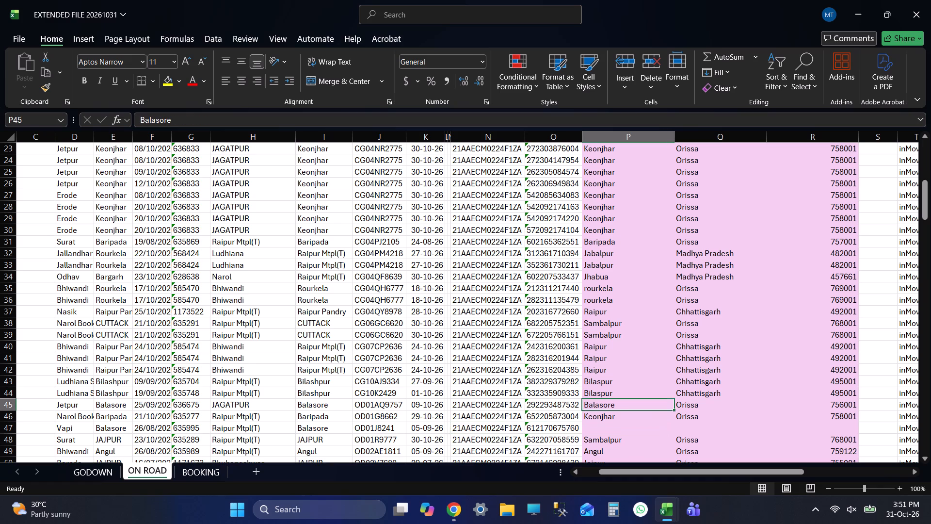
{"action": "key", "text": "shift+Right"}
{"action": "key", "text": "shift+Right"}
{"action": "key", "text": "ctrl+c"}
{"action": "key", "text": "Down"}
{"action": "key", "text": "Down"}
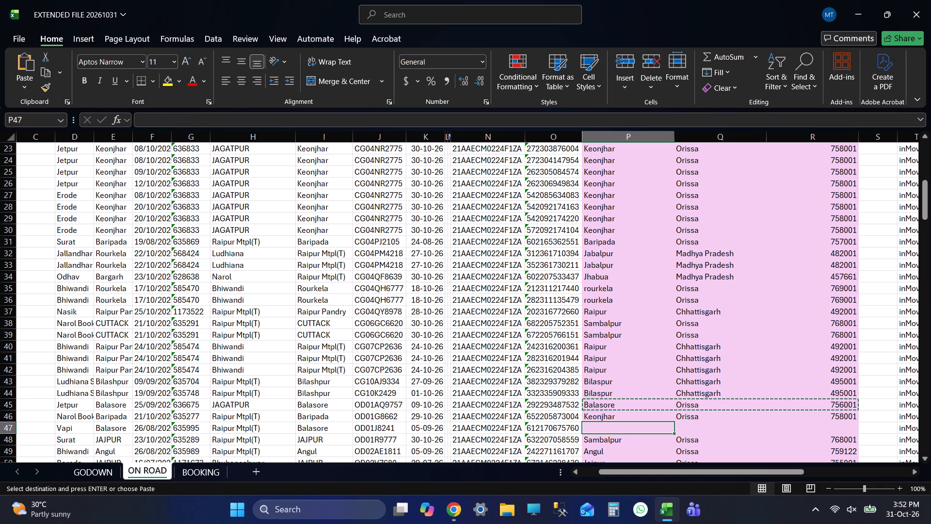
{"action": "key", "text": "ctrl+v"}
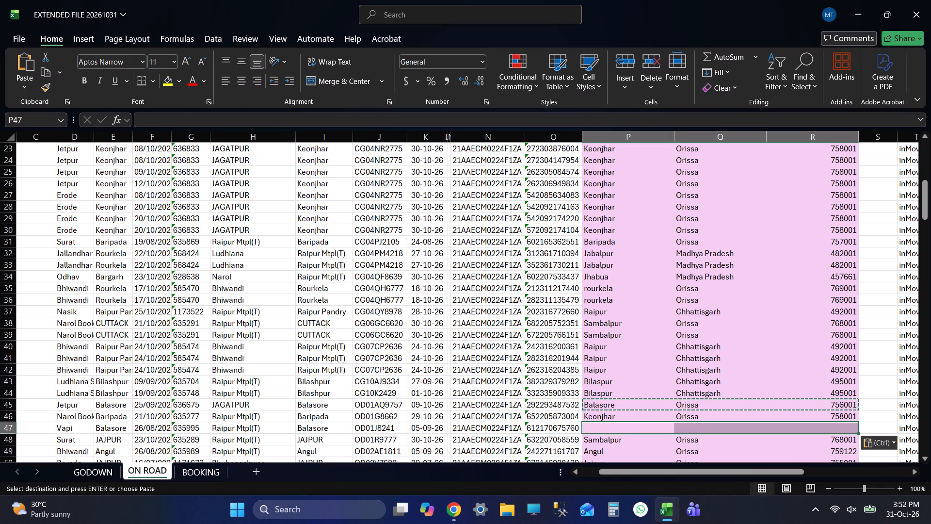
Copy the Dhenkanal, Orissa, 759001 entry from P2:R2 into P68:R70 and save the workbook.
{"action": "key", "text": "ctrl+Up"}
{"action": "key", "text": "Down"}
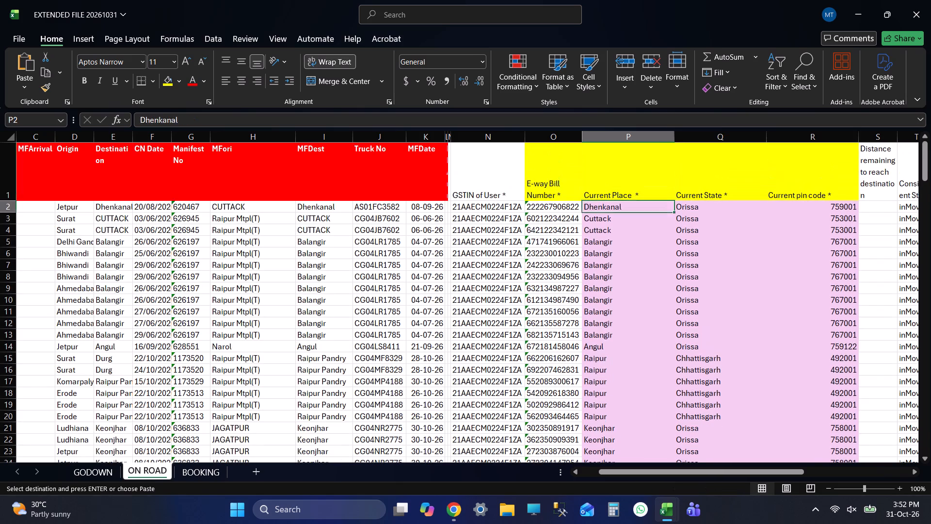
{"action": "key", "text": "shift+Right"}
{"action": "key", "text": "shift+Right"}
{"action": "key", "text": "ctrl+c"}
{"action": "key", "text": "ctrl+Down"}
{"action": "key", "text": "Down"}
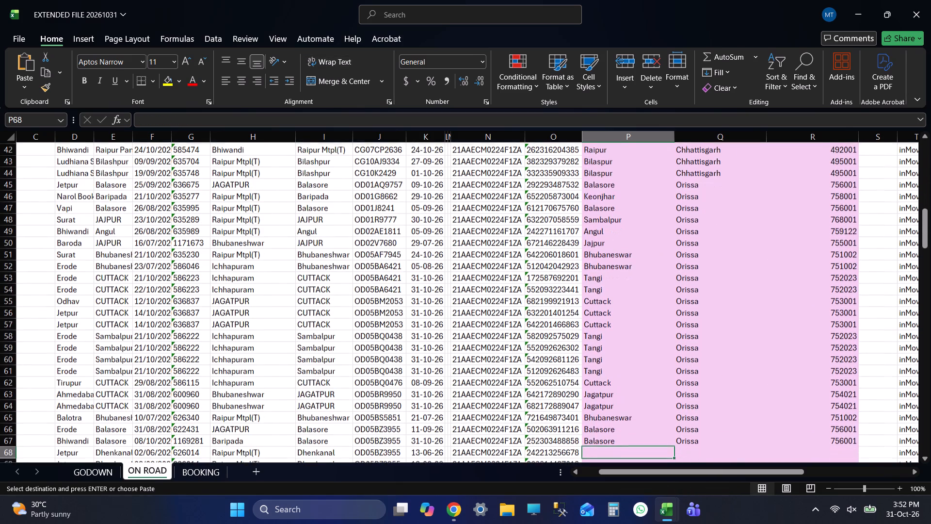
{"action": "scroll", "coordinate": [633, 399], "scroll_direction": "down", "scroll_amount": 6}
{"action": "scroll", "coordinate": [695, 321], "scroll_direction": "down", "scroll_amount": 3}
{"action": "scroll", "coordinate": [692, 327], "scroll_direction": "up", "scroll_amount": 1}
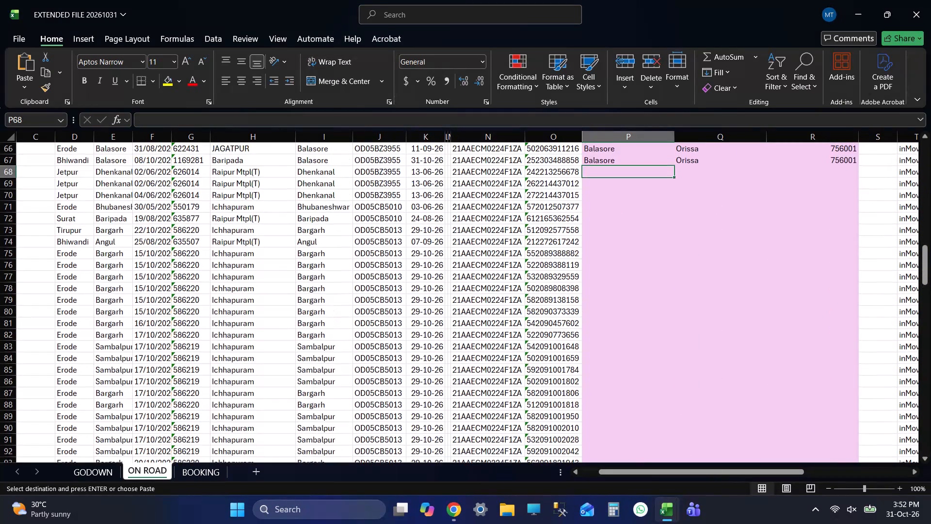
{"action": "key", "text": "shift+Down"}
{"action": "key", "text": "shift+Down"}
{"action": "key", "text": "ctrl+v"}
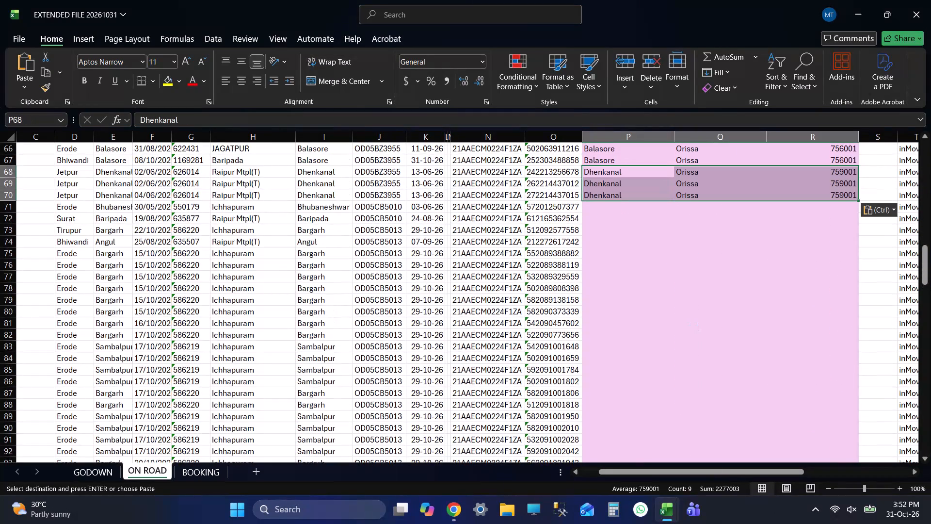
{"action": "key", "text": "ctrl+Down"}
{"action": "key", "text": "Down"}
{"action": "key", "text": "ctrl+s"}
Check the vehicle and destination details in row 71 and return to the empty place cell P71.
{"action": "key", "text": "Left"}
{"action": "key", "text": "Left"}
{"action": "key", "text": "Left"}
{"action": "key", "text": "Left"}
{"action": "key", "text": "Left"}
{"action": "key", "text": "Left"}
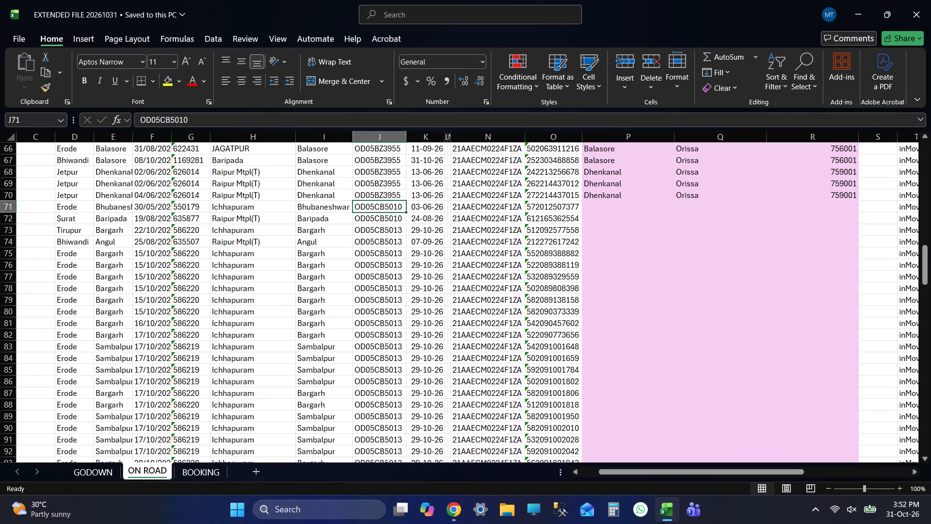
{"action": "key", "text": "Right"}
{"action": "key", "text": "Right"}
{"action": "key", "text": "Right"}
{"action": "key", "text": "Right"}
{"action": "key", "text": "Right"}
{"action": "key", "text": "Right"}
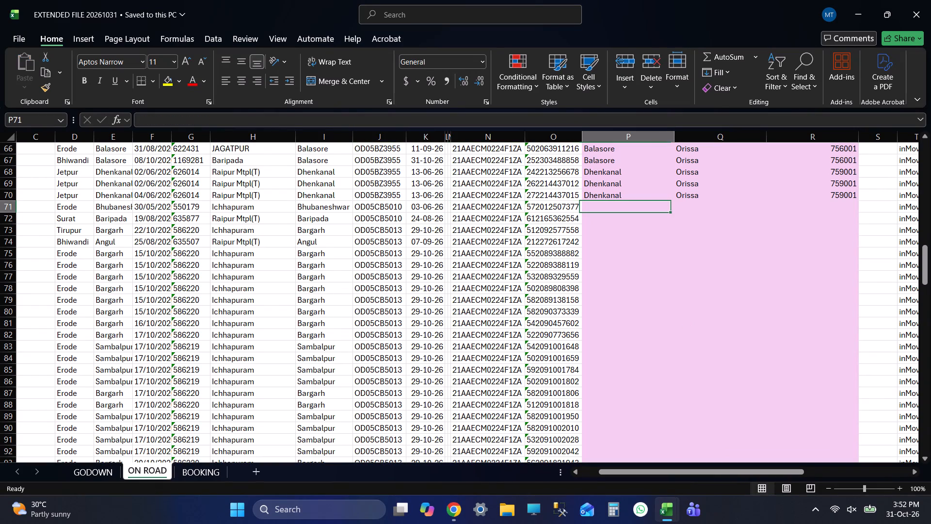
Copy the Bhubaneswar, Orissa, 751002 entry from P65:R65 into P71:R71 and save the workbook.
{"action": "key", "text": "Up"}
{"action": "key", "text": "Up"}
{"action": "key", "text": "Up"}
{"action": "key", "text": "Up"}
{"action": "key", "text": "Up"}
{"action": "key", "text": "Up"}
{"action": "key", "text": "Up"}
{"action": "key", "text": "Up"}
{"action": "key", "text": "Up"}
{"action": "key", "text": "Up"}
{"action": "key", "text": "Up"}
{"action": "key", "text": "Up"}
{"action": "key", "text": "Up"}
{"action": "key", "text": "Up"}
{"action": "key", "text": "Up"}
{"action": "key", "text": "Up"}
{"action": "key", "text": "Up"}
{"action": "key", "text": "Up"}
{"action": "key", "text": "Up"}
{"action": "key", "text": "Up"}
{"action": "key", "text": "Down"}
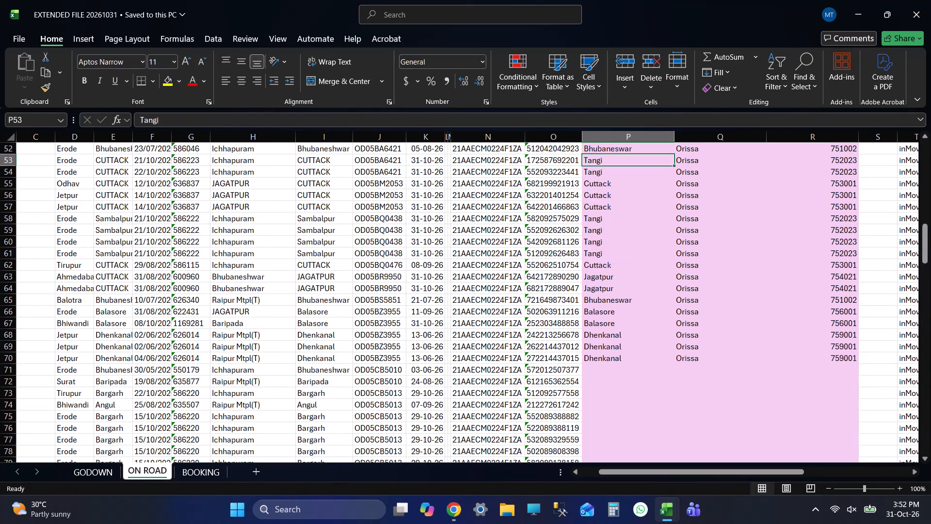
{"action": "key", "text": "ctrl+Down"}
{"action": "key", "text": "Up"}
{"action": "key", "text": "Up"}
{"action": "key", "text": "Up"}
{"action": "key", "text": "Up"}
{"action": "key", "text": "Up"}
{"action": "key", "text": "Up"}
{"action": "key", "text": "Up"}
{"action": "key", "text": "Down"}
{"action": "key", "text": "Down"}
{"action": "key", "text": "shift+Right"}
{"action": "key", "text": "shift+Right"}
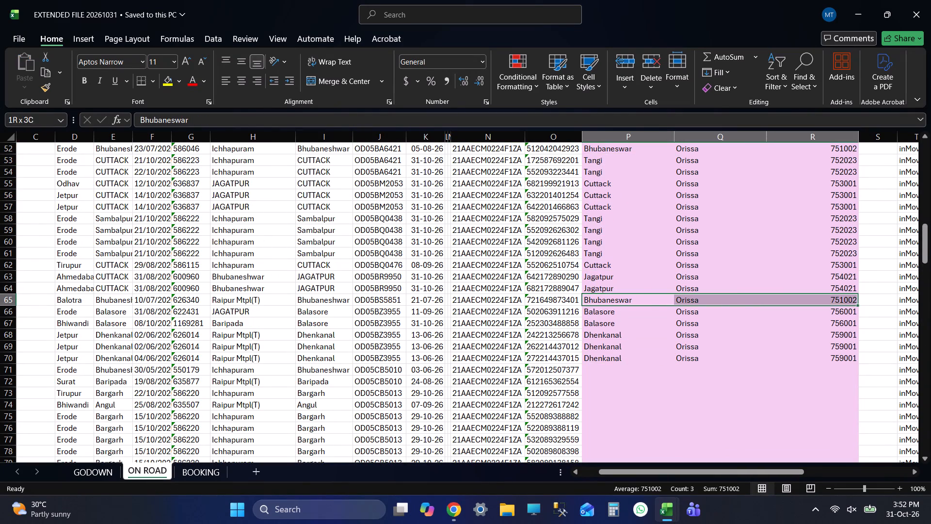
{"action": "key", "text": "ctrl+c"}
{"action": "key", "text": "ctrl+Down"}
{"action": "key", "text": "Down"}
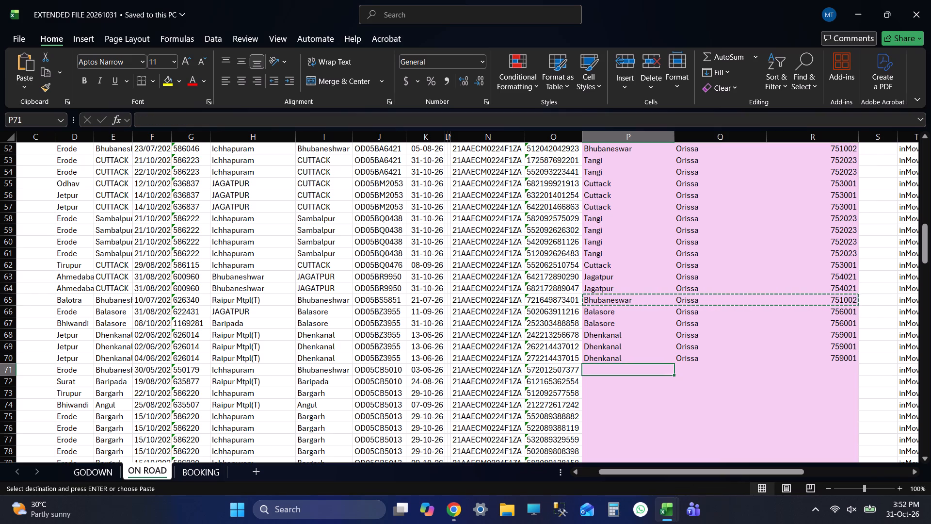
{"action": "key", "text": "ctrl+v"}
{"action": "key", "text": "Down"}
{"action": "key", "text": "ctrl+s"}
{"action": "key", "text": "Left"}
{"action": "key", "text": "Left"}
{"action": "key", "text": "Left"}
{"action": "key", "text": "Left"}
{"action": "key", "text": "Left"}
{"action": "key", "text": "Left"}
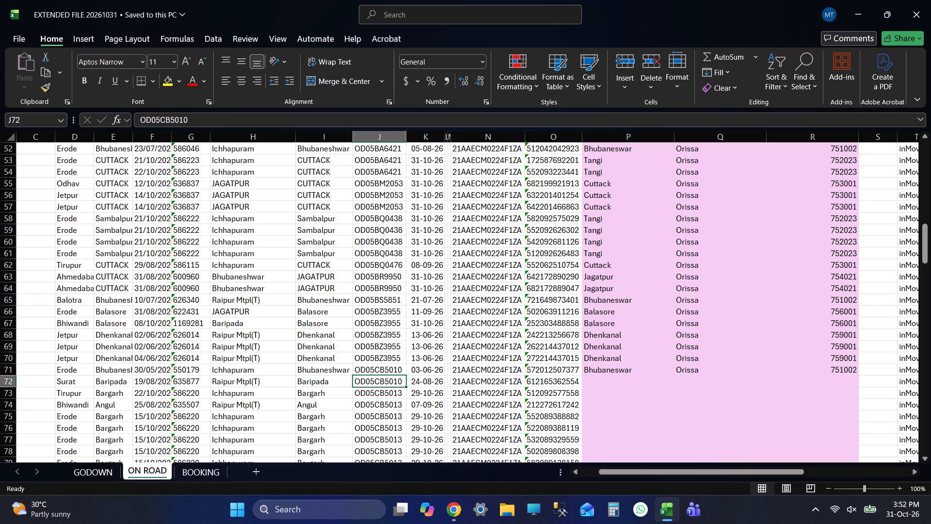
{"action": "key", "text": "ctrl+c"}
{"action": "key", "text": "Right"}
{"action": "key", "text": "Right"}
{"action": "key", "text": "Right"}
{"action": "key", "text": "Right"}
{"action": "key", "text": "Right"}
{"action": "key", "text": "Right"}
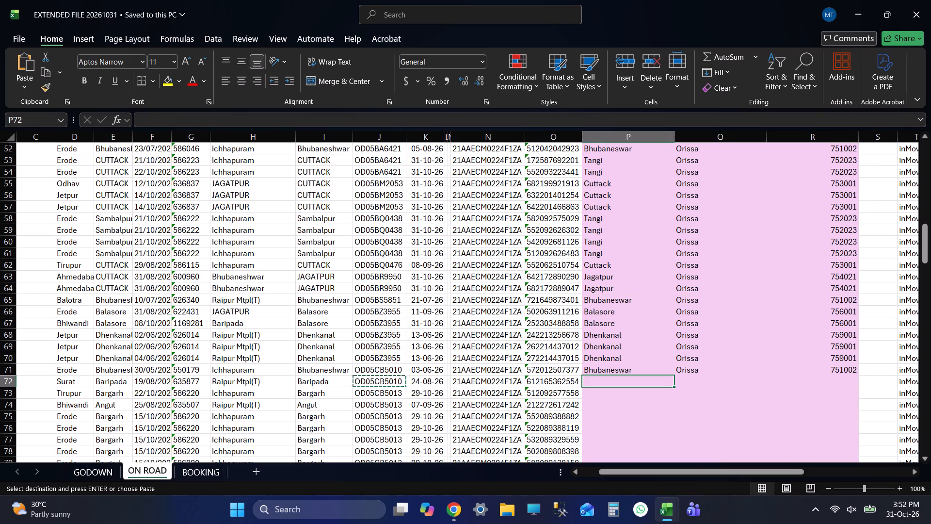
{"action": "key", "text": "alt+Tab"}
{"action": "key", "text": "alt+Tab"}
{"action": "key", "text": "alt+Tab"}
{"action": "key", "text": "alt+Tab"}
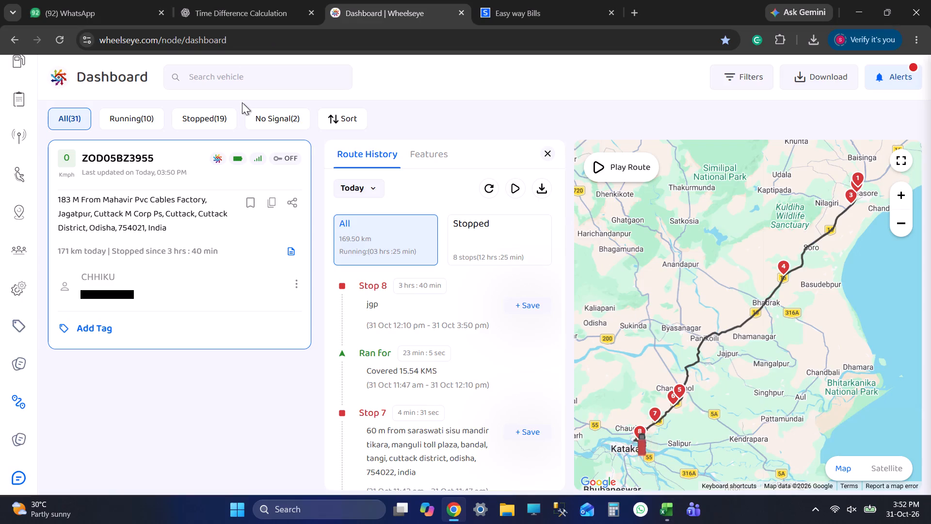
{"action": "left_click", "coordinate": [241, 78]}
{"action": "key", "text": "ctrl+v"}
{"action": "key", "text": "Return"}
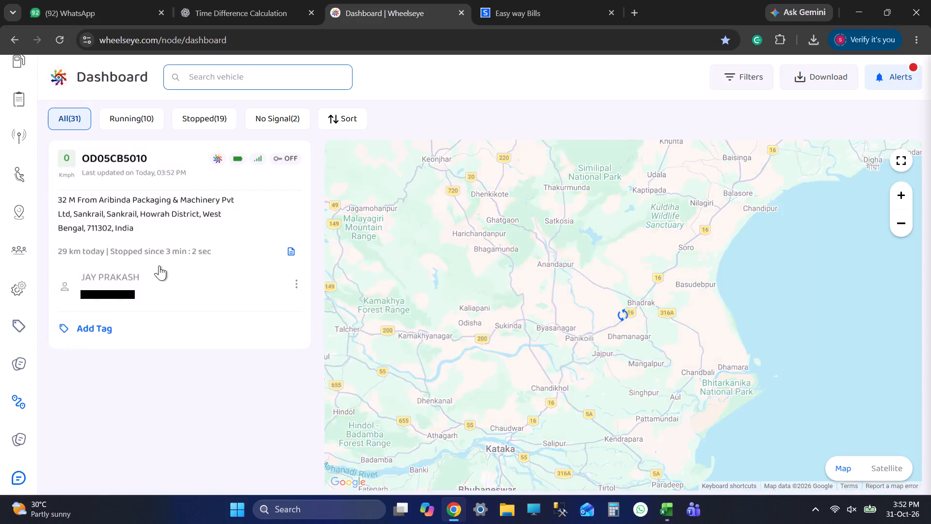
{"action": "left_click", "coordinate": [157, 268]}
{"action": "key", "text": "alt+Tab"}
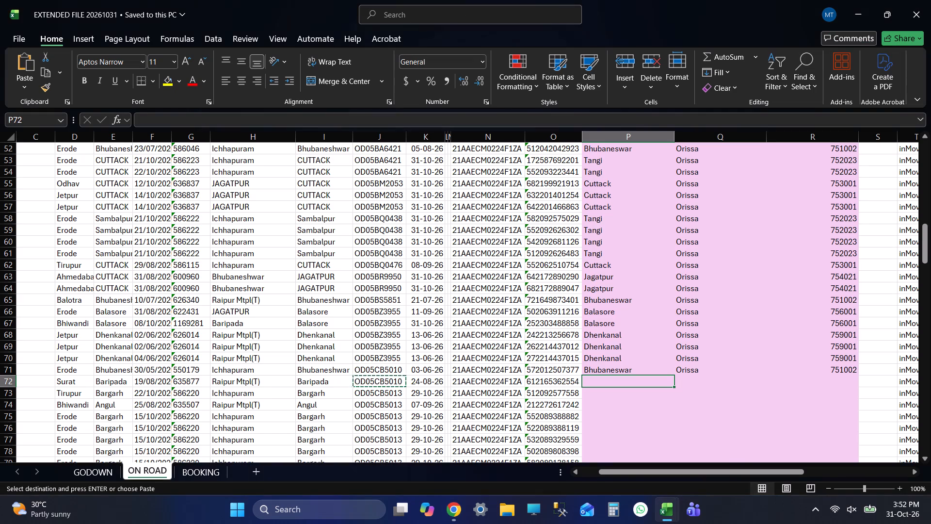
Find BARI in place column P, copy the Baripada, Orissa, 757001 entry from P31:R31 into P72:R72, and save the workbook.
{"action": "scroll", "coordinate": [693, 292], "scroll_direction": "down", "scroll_amount": 4}
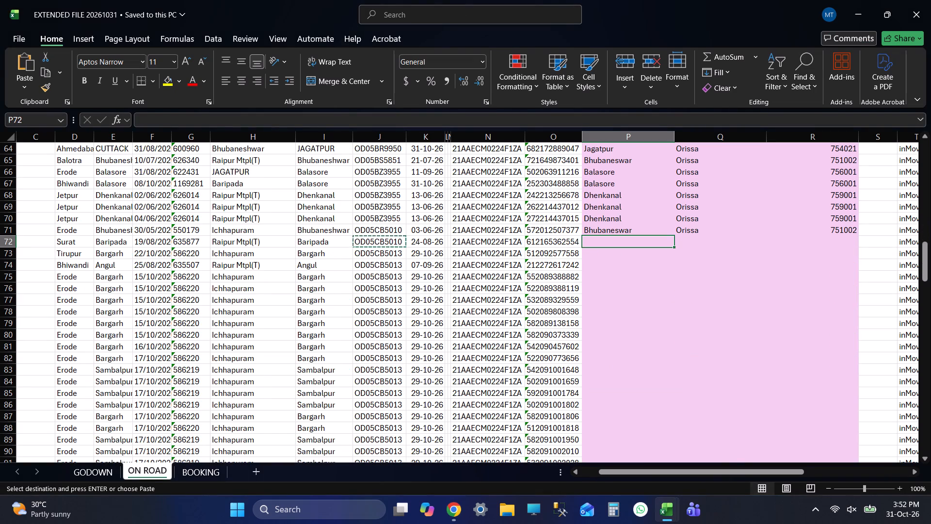
{"action": "left_click", "coordinate": [633, 131]}
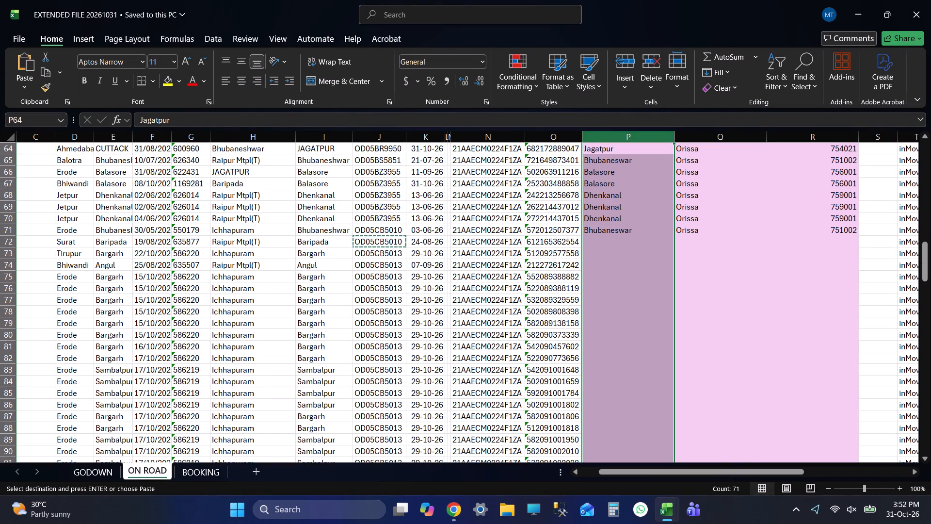
{"action": "key", "text": "ctrl+f"}
{"action": "type", "text": "BARI"}
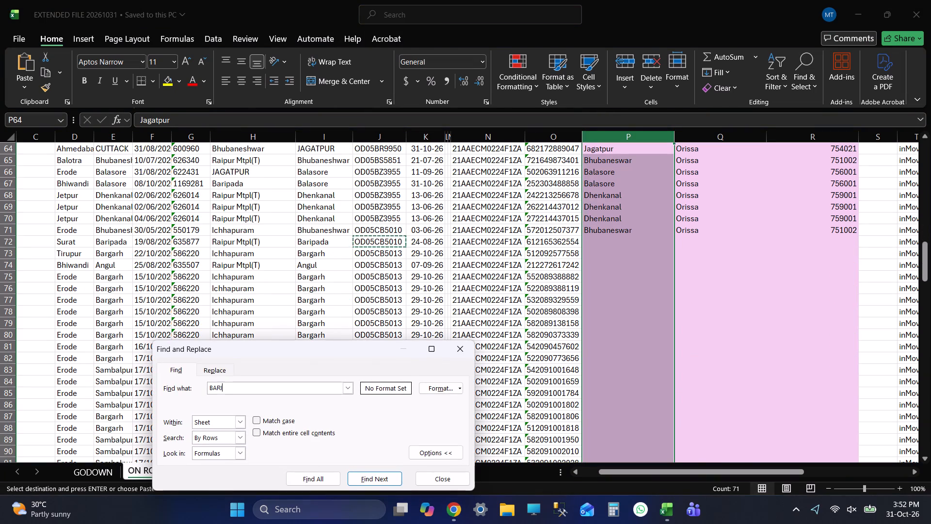
{"action": "key", "text": "Return"}
{"action": "left_click", "coordinate": [642, 298]}
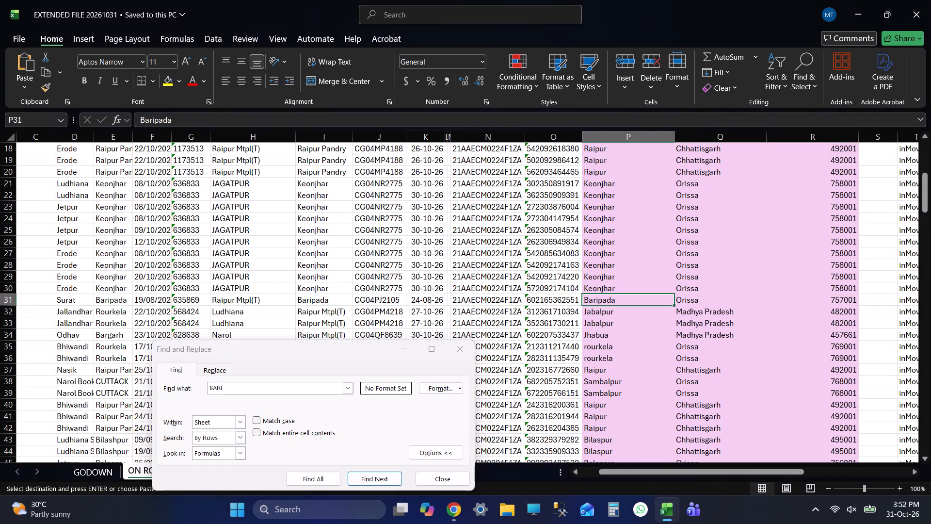
{"action": "key", "text": "shift+Right"}
{"action": "key", "text": "shift+Right"}
{"action": "key", "text": "ctrl+c"}
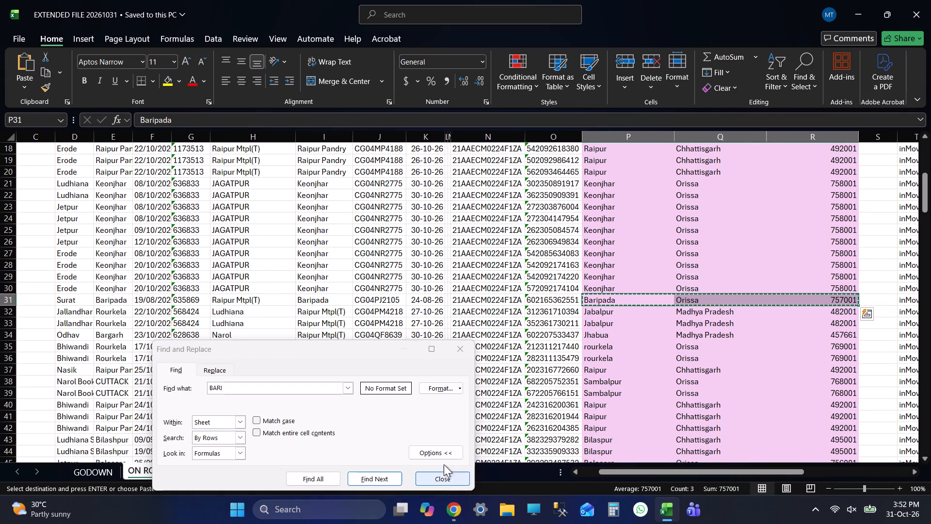
{"action": "left_click", "coordinate": [436, 482]}
{"action": "key", "text": "ctrl+Down"}
{"action": "key", "text": "Down"}
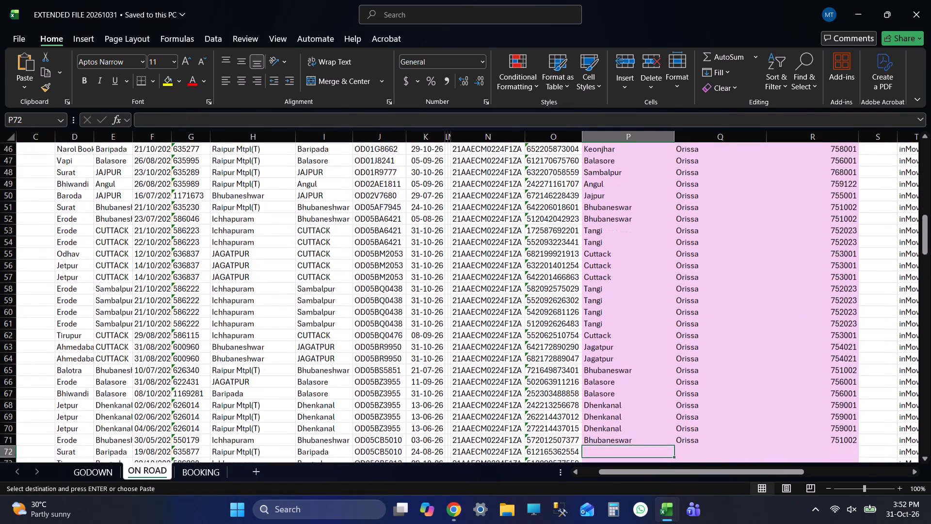
{"action": "scroll", "coordinate": [549, 377], "scroll_direction": "down", "scroll_amount": 5}
{"action": "scroll", "coordinate": [619, 254], "scroll_direction": "down", "scroll_amount": 2}
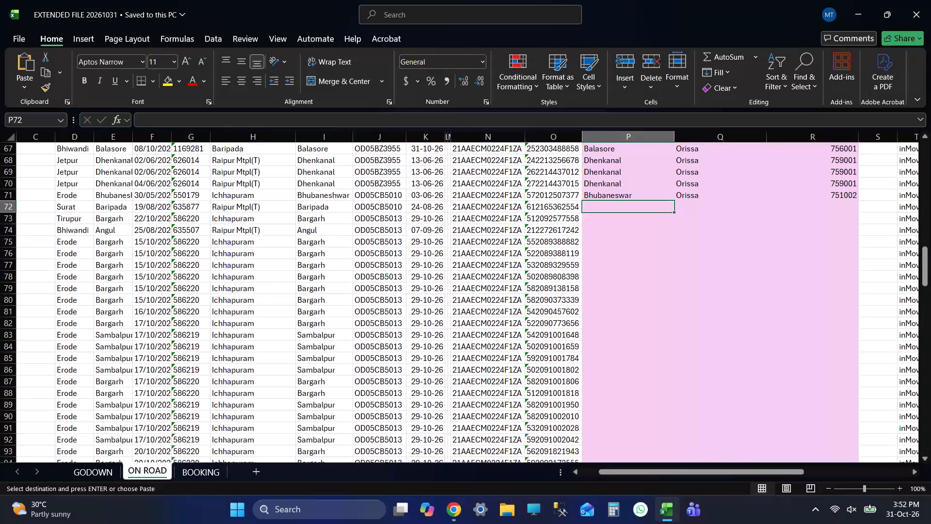
{"action": "key", "text": "ctrl+v"}
{"action": "key", "text": "Down"}
{"action": "key", "text": "ctrl+s"}
Check the vehicle and destination details in row 73 and return to the empty place cell P73.
{"action": "key", "text": "Left"}
{"action": "key", "text": "Left"}
{"action": "key", "text": "Left"}
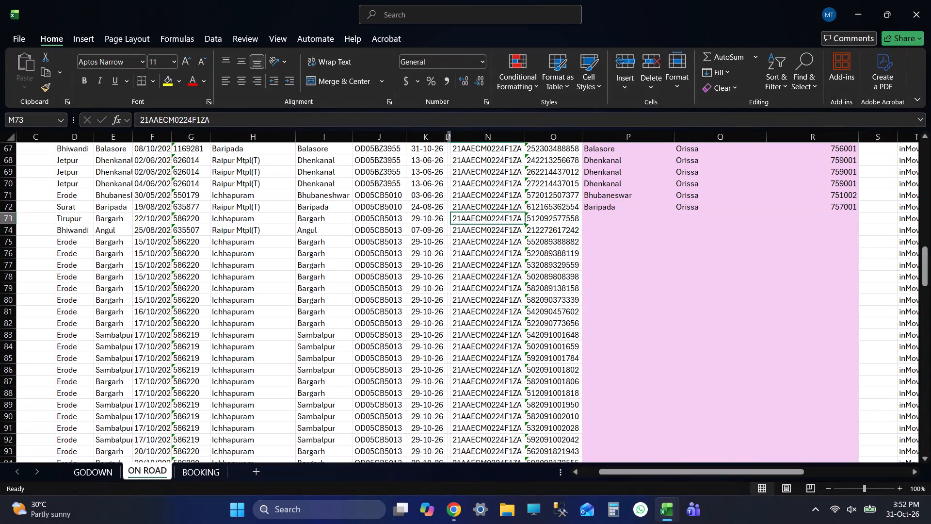
{"action": "key", "text": "Left"}
{"action": "key", "text": "Left"}
{"action": "key", "text": "Left"}
{"action": "key", "text": "Left"}
{"action": "key", "text": "Right"}
{"action": "key", "text": "Right"}
{"action": "key", "text": "Right"}
{"action": "key", "text": "Right"}
{"action": "key", "text": "Right"}
{"action": "key", "text": "Right"}
{"action": "key", "text": "Right"}
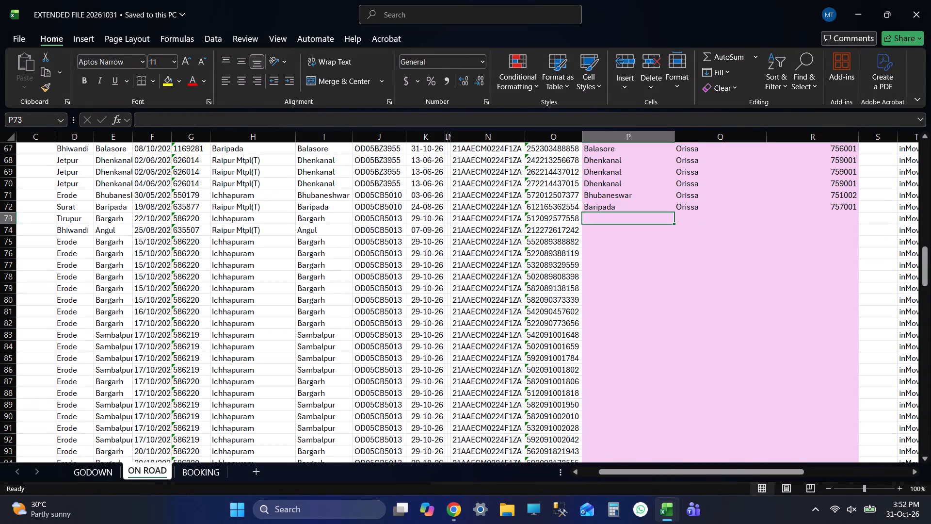
{"action": "key", "text": "Left"}
{"action": "key", "text": "Left"}
{"action": "key", "text": "Left"}
{"action": "key", "text": "Left"}
{"action": "key", "text": "Left"}
{"action": "key", "text": "Left"}
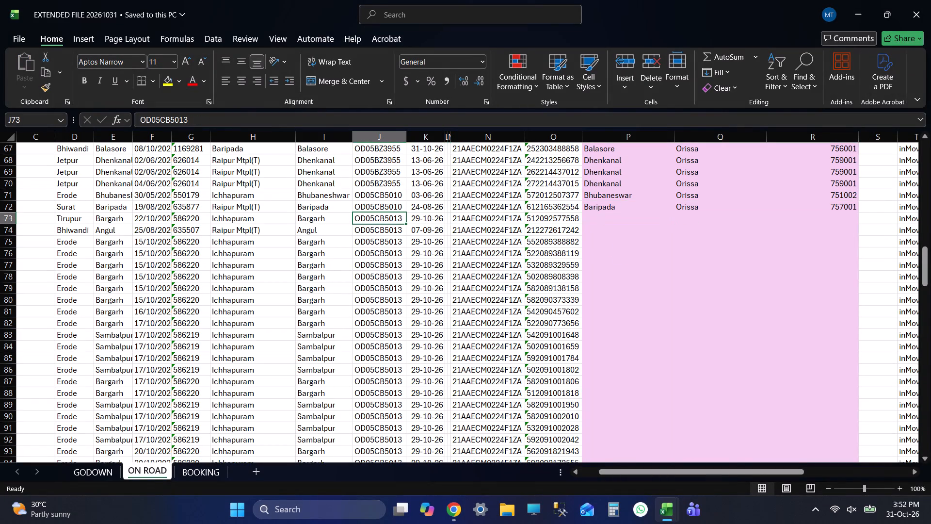
{"action": "key", "text": "ctrl+c"}
{"action": "key", "text": "Right"}
{"action": "key", "text": "Right"}
{"action": "key", "text": "Right"}
{"action": "key", "text": "Right"}
{"action": "key", "text": "Right"}
{"action": "key", "text": "Right"}
{"action": "key", "text": "alt+Tab"}
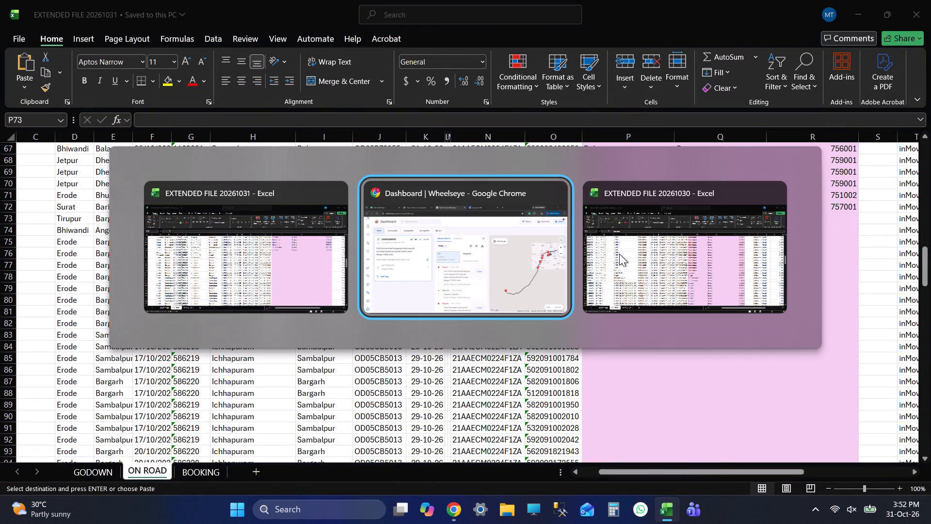
{"action": "left_click", "coordinate": [289, 76]}
{"action": "key", "text": "ctrl+v"}
{"action": "key", "text": "Return"}
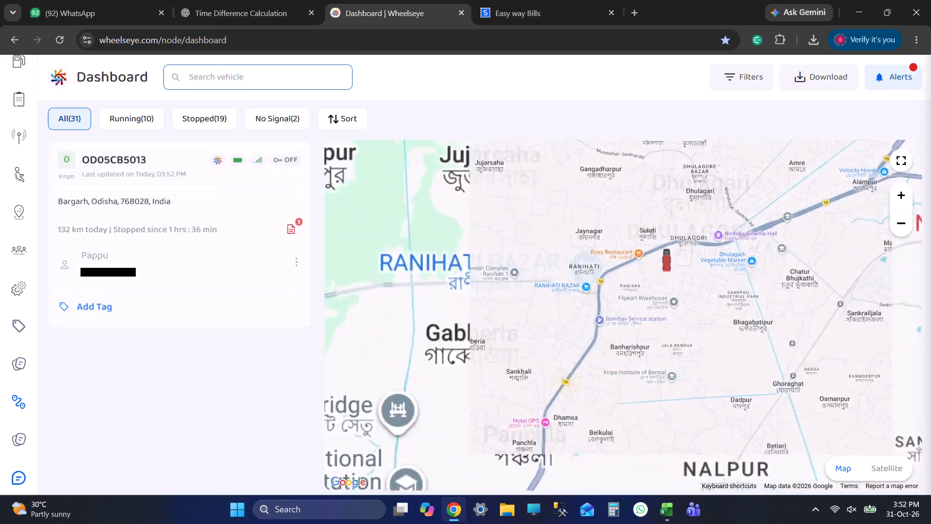
{"action": "left_click", "coordinate": [94, 272]}
{"action": "left_click", "coordinate": [496, 295]}
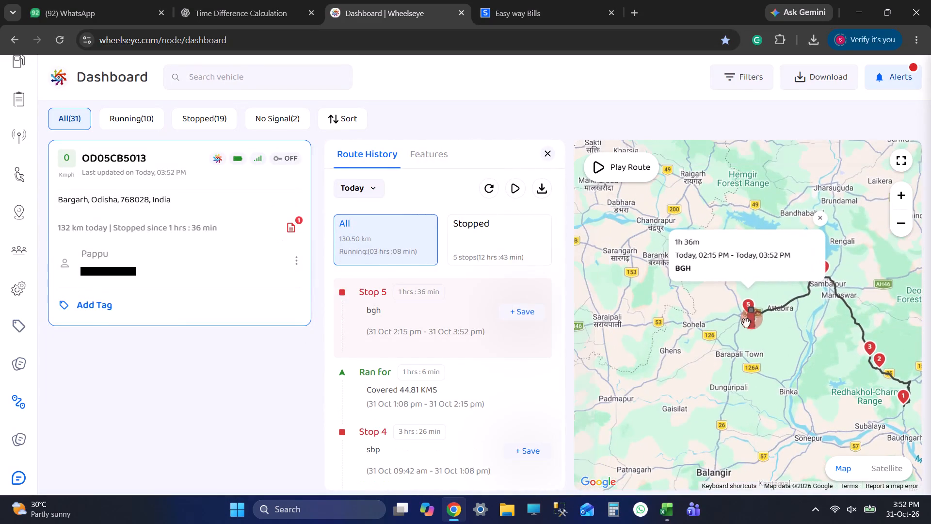
Find BARGARH in the 20261030 file's column P, copy Bargarh, Orissa, 768028 from P143:R143 into P73:R73 of the 20261031 file, and save.
{"action": "key", "text": "alt+Tab"}
{"action": "key", "text": "alt+Tab"}
{"action": "key", "text": "alt+Tab"}
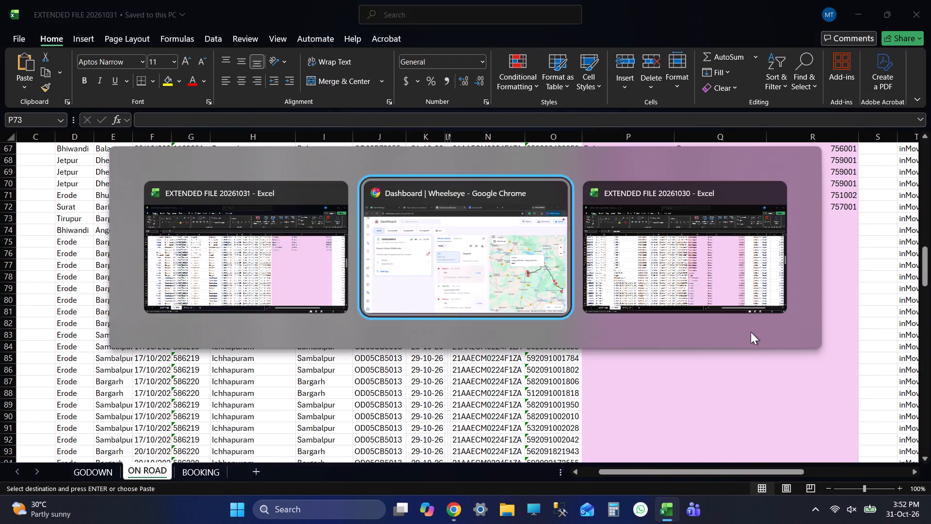
{"action": "left_click", "coordinate": [545, 140]}
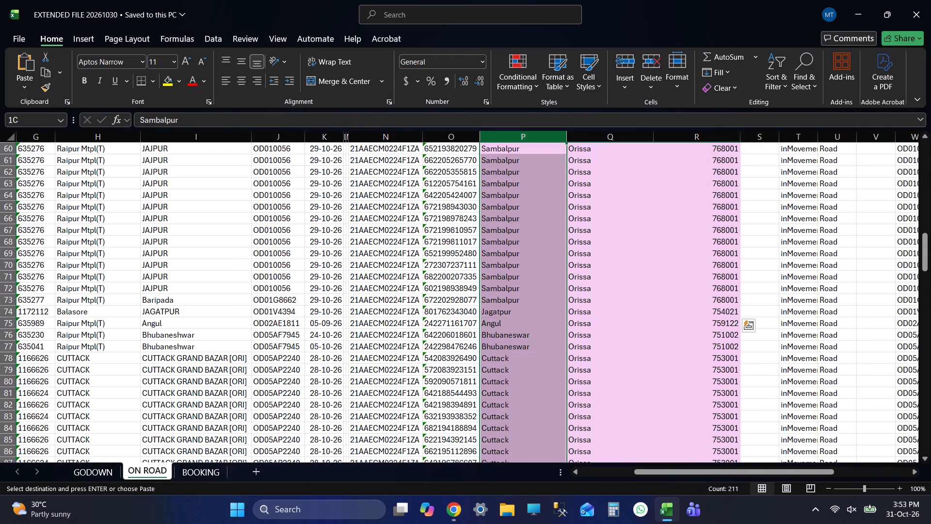
{"action": "key", "text": "ctrl+f"}
{"action": "type", "text": "BARGARH."}
{"action": "key", "text": "Return"}
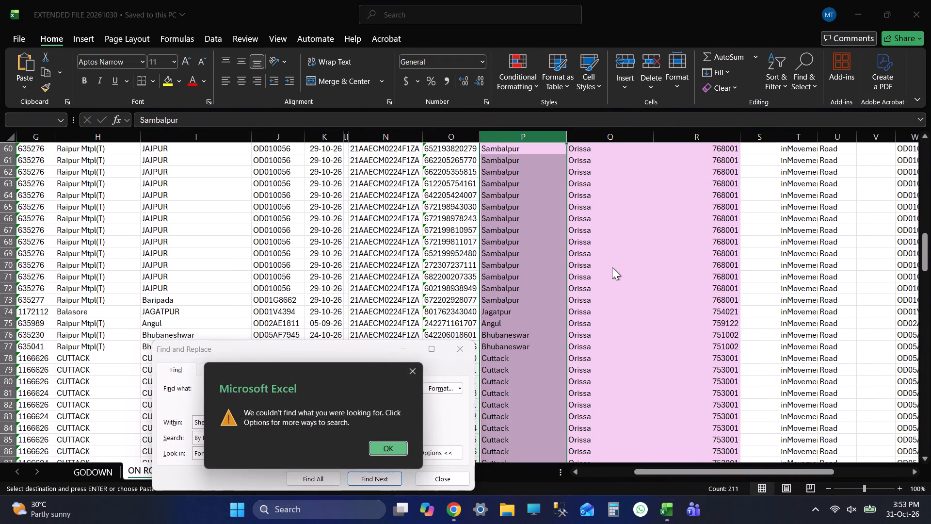
{"action": "key", "text": "Return"}
{"action": "key", "text": "BackSpace"}
{"action": "key", "text": "Return"}
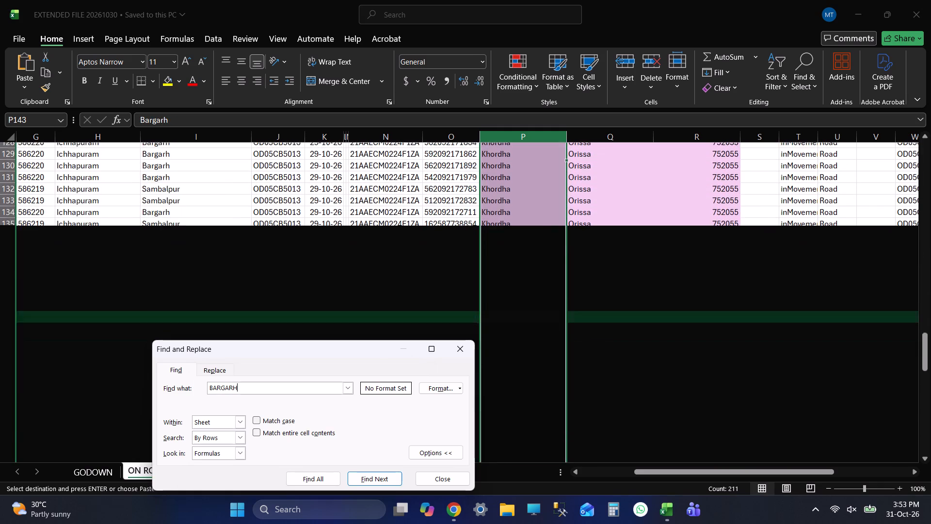
{"action": "left_click", "coordinate": [446, 477]}
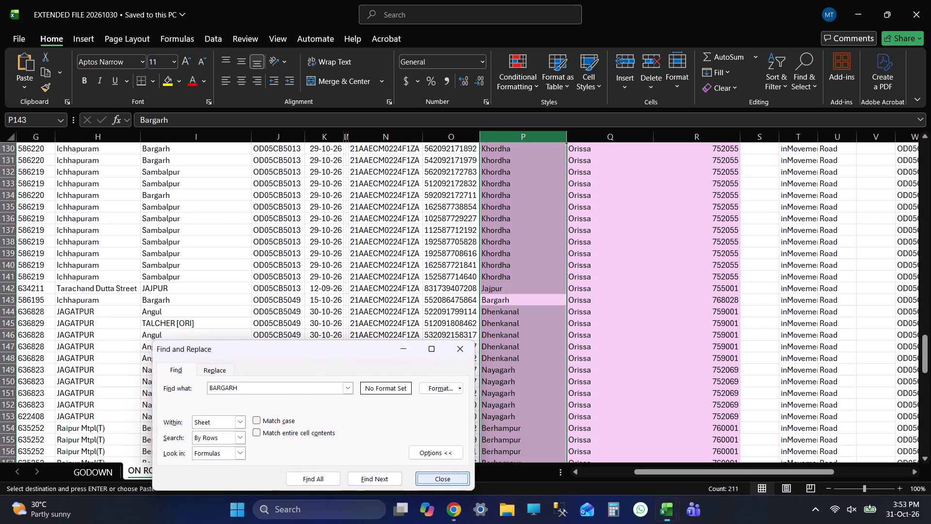
{"action": "left_click", "coordinate": [513, 296]}
{"action": "key", "text": "shift+Right"}
{"action": "key", "text": "shift+Right"}
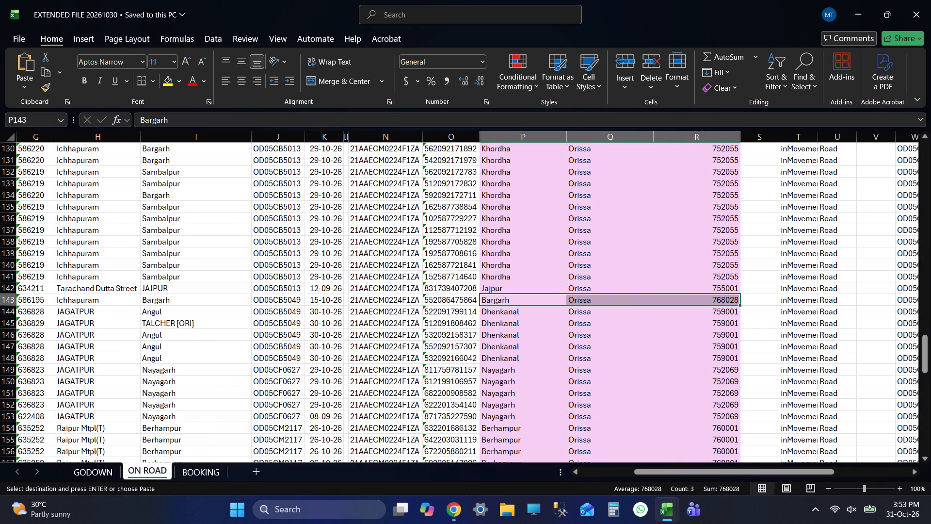
{"action": "key", "text": "ctrl+c"}
{"action": "key", "text": "alt+Tab"}
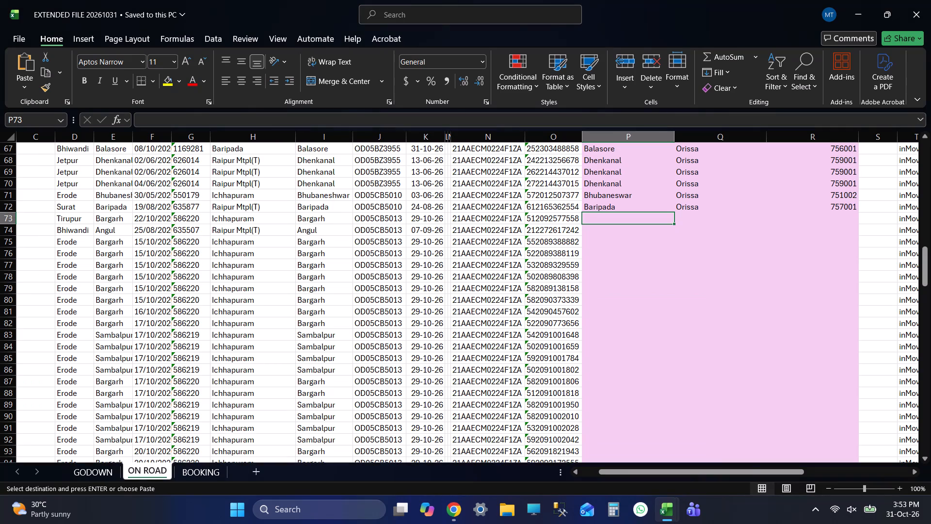
{"action": "key", "text": "ctrl+v"}
{"action": "key", "text": "Down"}
{"action": "key", "text": "ctrl+s"}
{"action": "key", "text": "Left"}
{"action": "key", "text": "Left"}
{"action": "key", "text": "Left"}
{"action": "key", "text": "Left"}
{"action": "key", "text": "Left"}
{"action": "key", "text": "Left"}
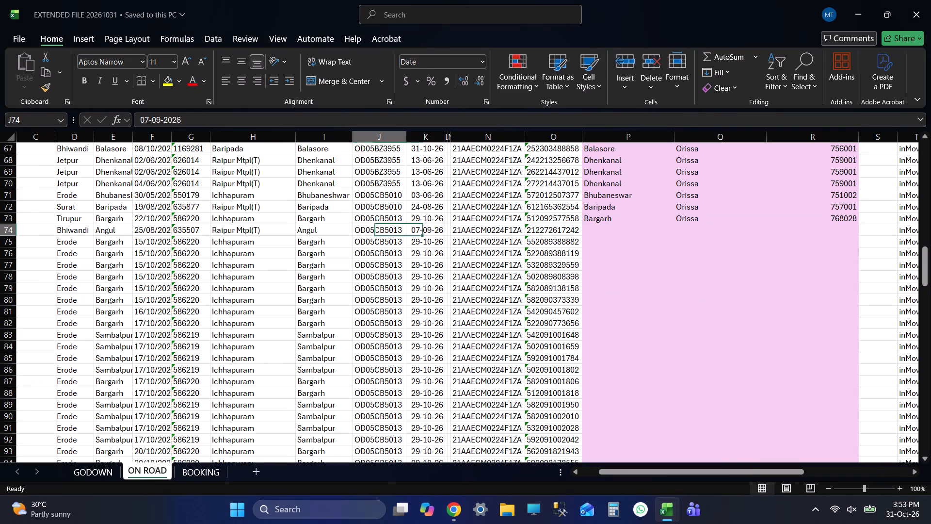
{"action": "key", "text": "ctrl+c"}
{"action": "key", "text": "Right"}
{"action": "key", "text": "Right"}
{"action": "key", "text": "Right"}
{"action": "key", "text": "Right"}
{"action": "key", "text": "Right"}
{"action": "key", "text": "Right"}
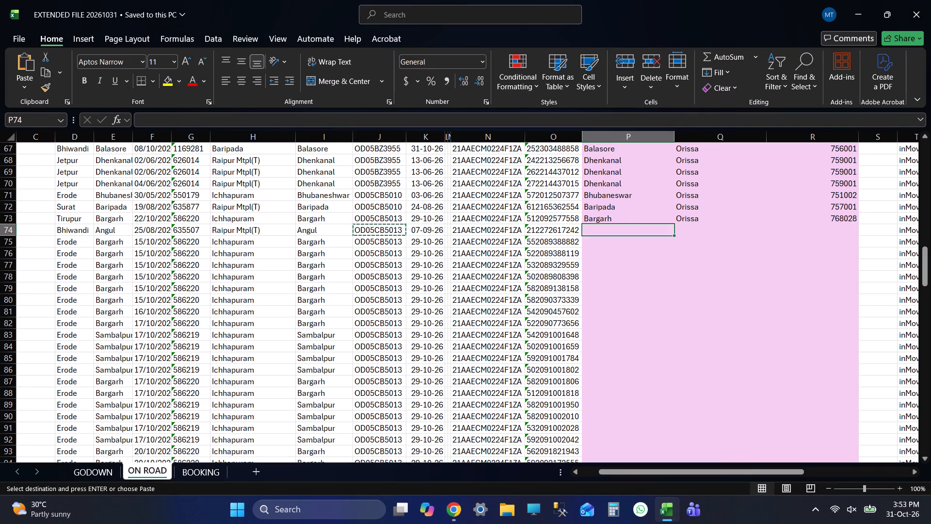
Find ANGUL in the 20261030 file, copy Angul, Orissa, 759122 from P75:R75 into P74:R74 of the 20261031 file, and save.
{"action": "key", "text": "alt+Tab"}
{"action": "key", "text": "alt+Tab"}
{"action": "key", "text": "alt+Tab"}
{"action": "key", "text": "alt+Tab"}
{"action": "key", "text": "alt+Tab"}
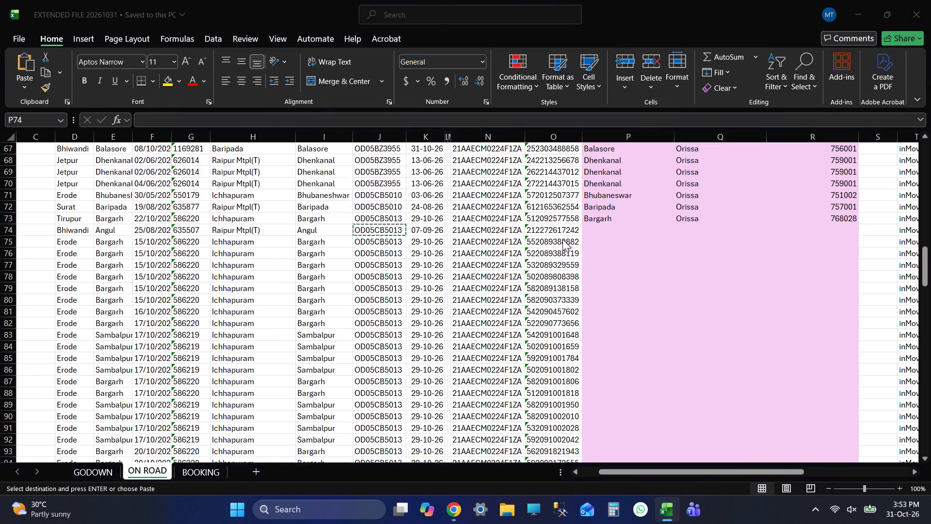
{"action": "left_click", "coordinate": [537, 142]}
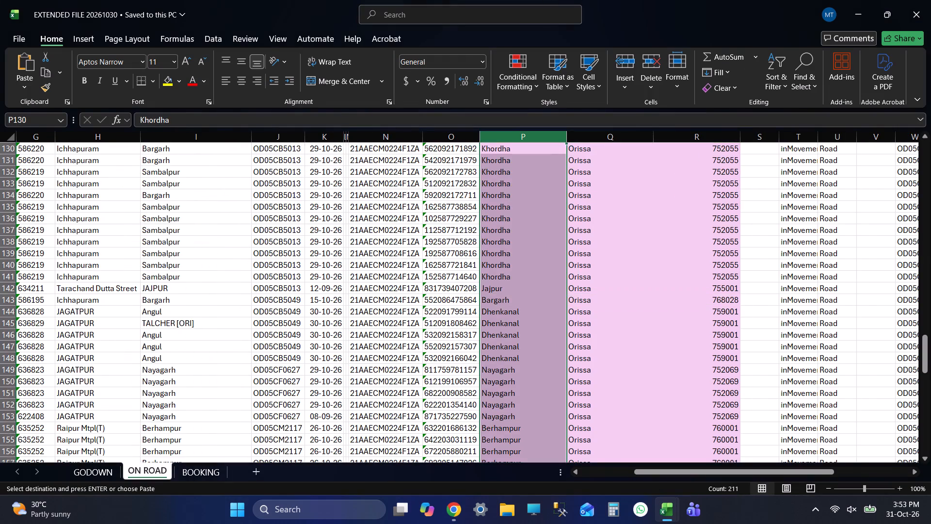
{"action": "key", "text": "ctrl+f"}
{"action": "type", "text": "ANGUL"}
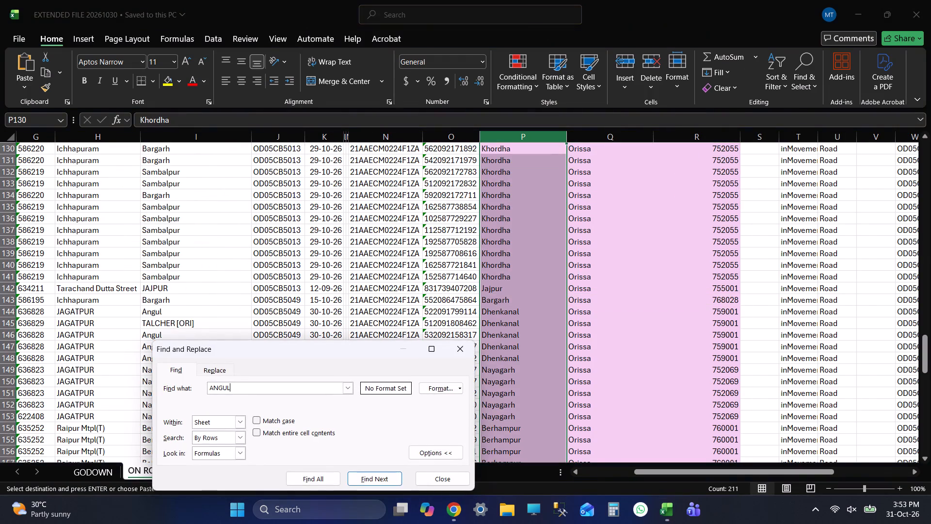
{"action": "key", "text": "Return"}
{"action": "left_click", "coordinate": [523, 296]}
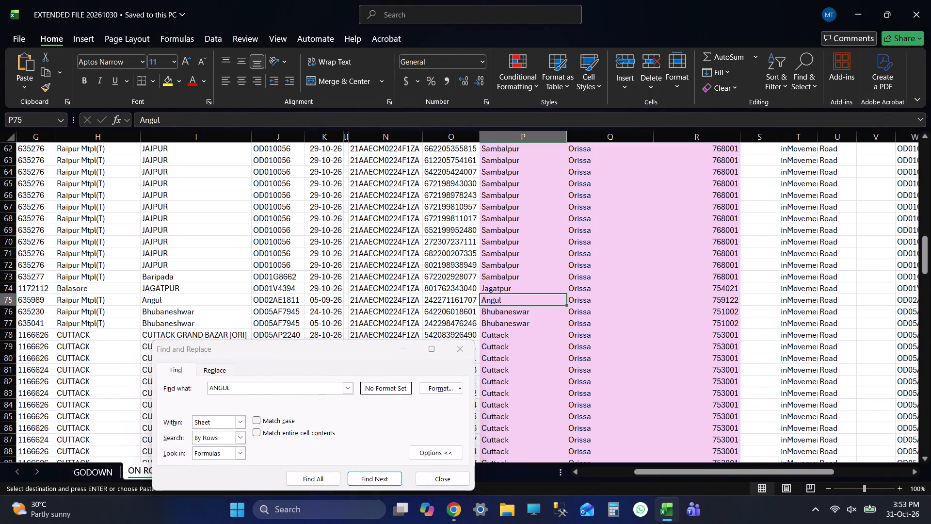
{"action": "key", "text": "shift+Right"}
{"action": "key", "text": "shift+Right"}
{"action": "key", "text": "ctrl+c"}
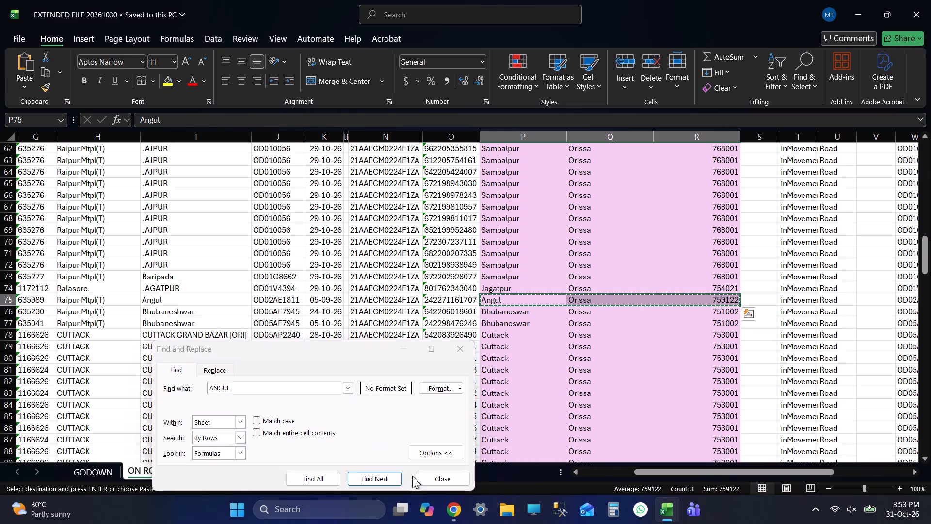
{"action": "left_click", "coordinate": [412, 476]}
{"action": "left_click", "coordinate": [449, 478]}
{"action": "key", "text": "alt+Tab"}
{"action": "key", "text": "ctrl+v"}
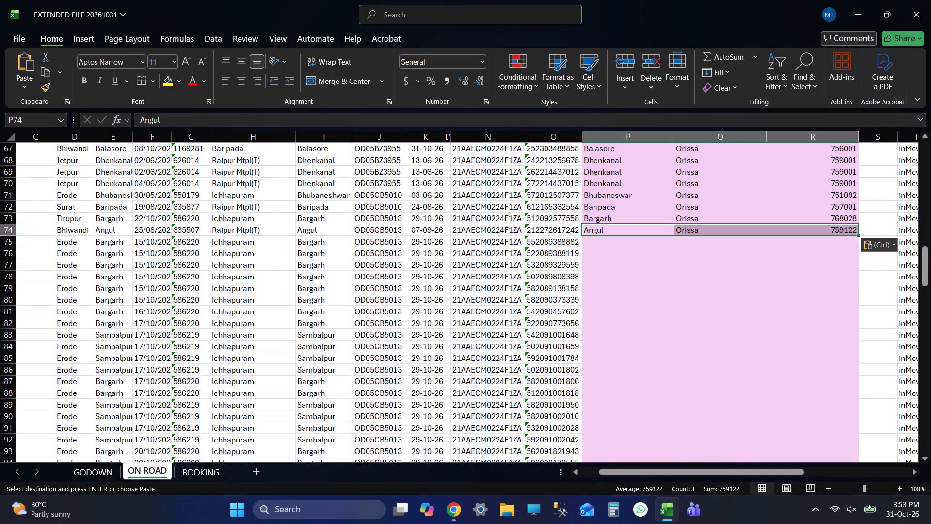
{"action": "key", "text": "Down"}
{"action": "key", "text": "ctrl+s"}
{"action": "key", "text": "Left"}
{"action": "key", "text": "Left"}
{"action": "key", "text": "Left"}
{"action": "key", "text": "Left"}
{"action": "key", "text": "Left"}
{"action": "key", "text": "Left"}
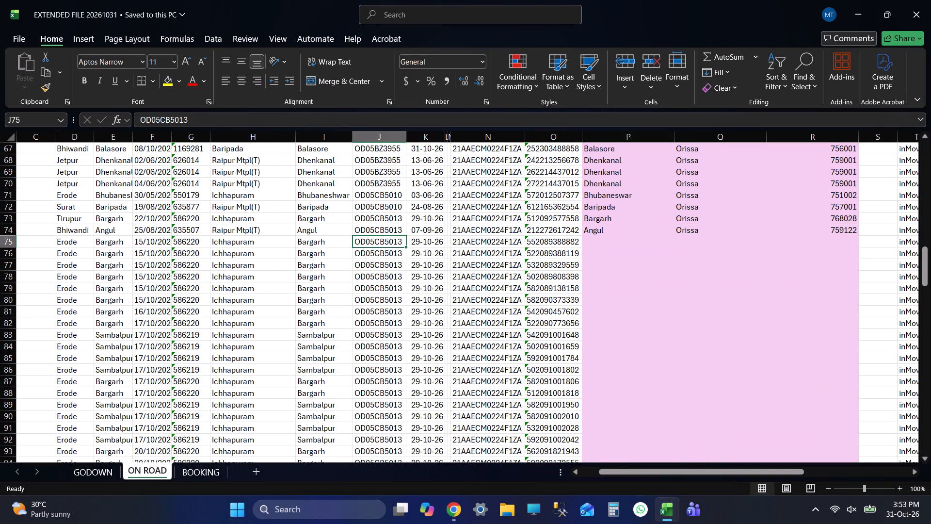
{"action": "key", "text": "ctrl+c"}
{"action": "key", "text": "ctrl+Right"}
{"action": "key", "text": "Right"}
{"action": "key", "text": "Right"}
{"action": "key", "text": "Right"}
{"action": "key", "text": "Right"}
{"action": "key", "text": "alt+Tab"}
{"action": "key", "text": "alt+Tab"}
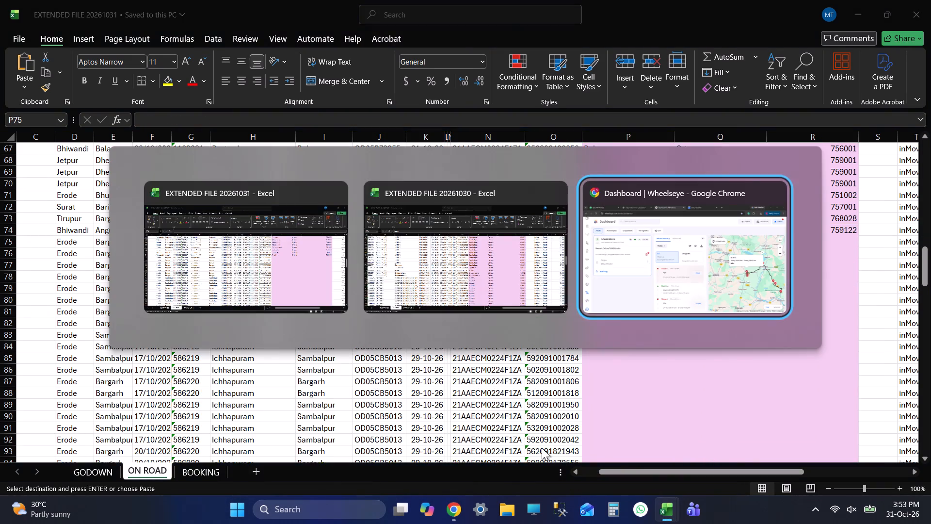
{"action": "left_click", "coordinate": [253, 83]}
{"action": "key", "text": "ctrl+v"}
{"action": "key", "text": "Return"}
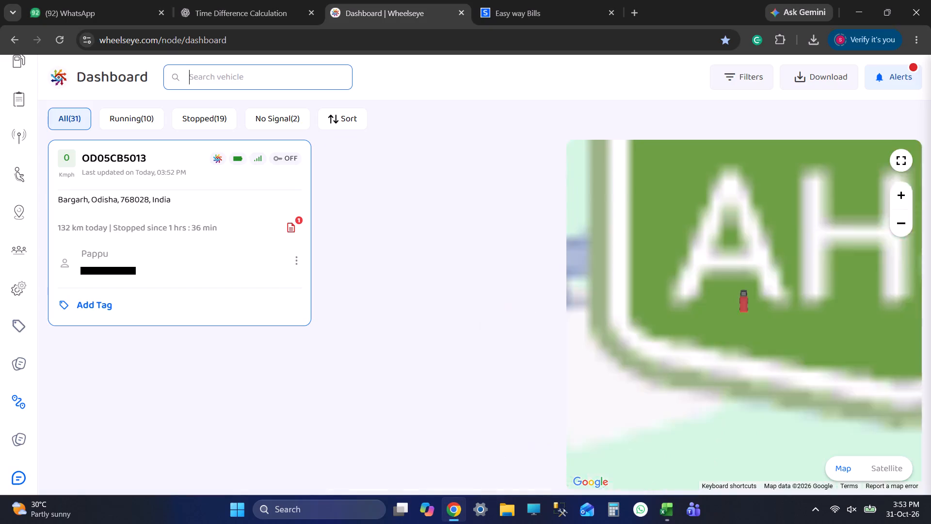
{"action": "left_click", "coordinate": [189, 211]}
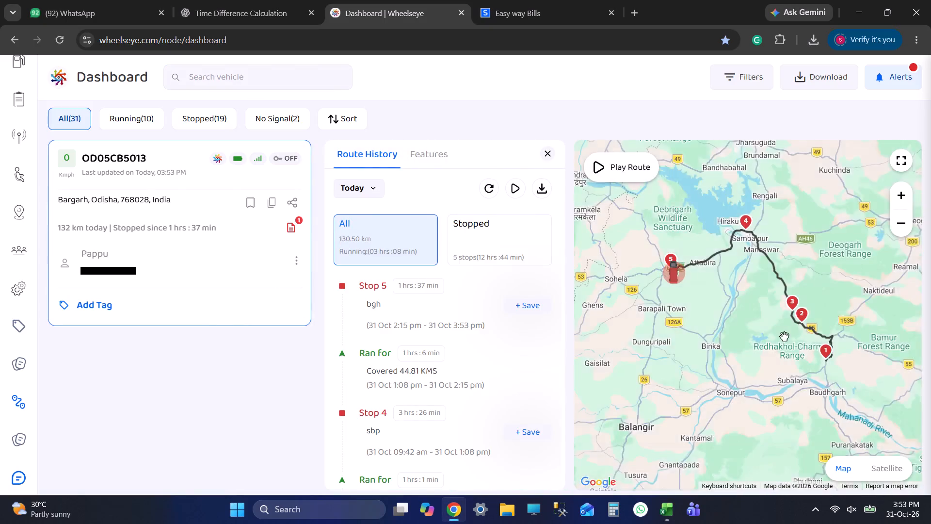
In the 20261031 file, copy Bargarh, Orissa, 768028 from P73:R73 into the Bargarh rows P75:R82 and save.
{"action": "key", "text": "alt+Tab"}
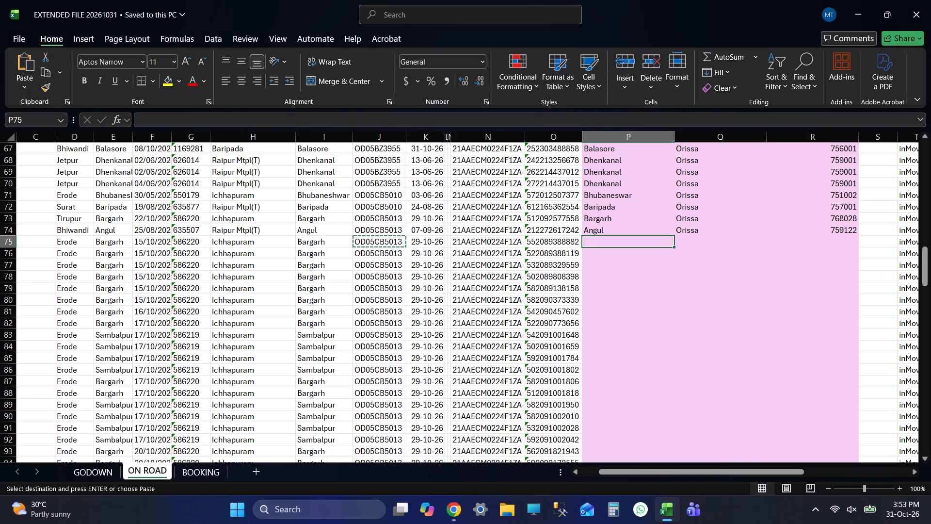
{"action": "left_click", "coordinate": [606, 209]}
{"action": "left_click", "coordinate": [615, 223]}
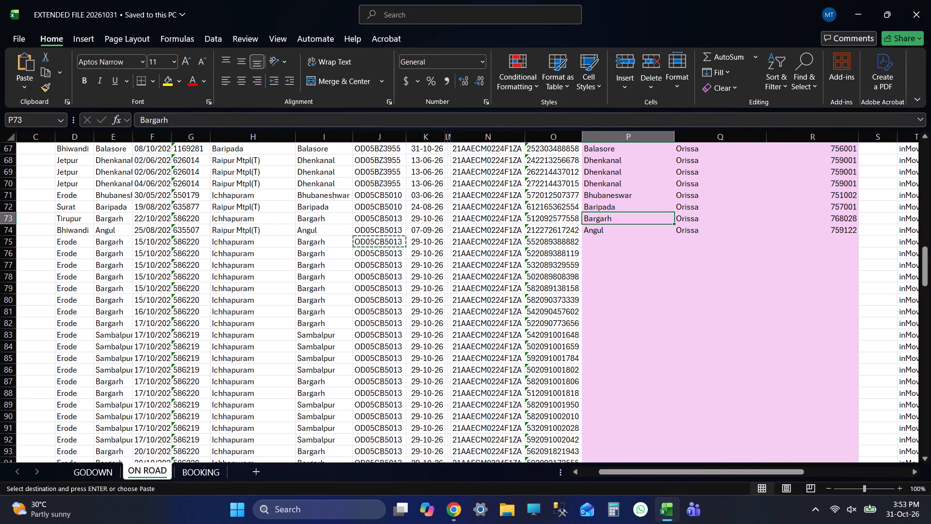
{"action": "key", "text": "shift+Right"}
{"action": "key", "text": "shift+Right"}
{"action": "key", "text": "ctrl+c"}
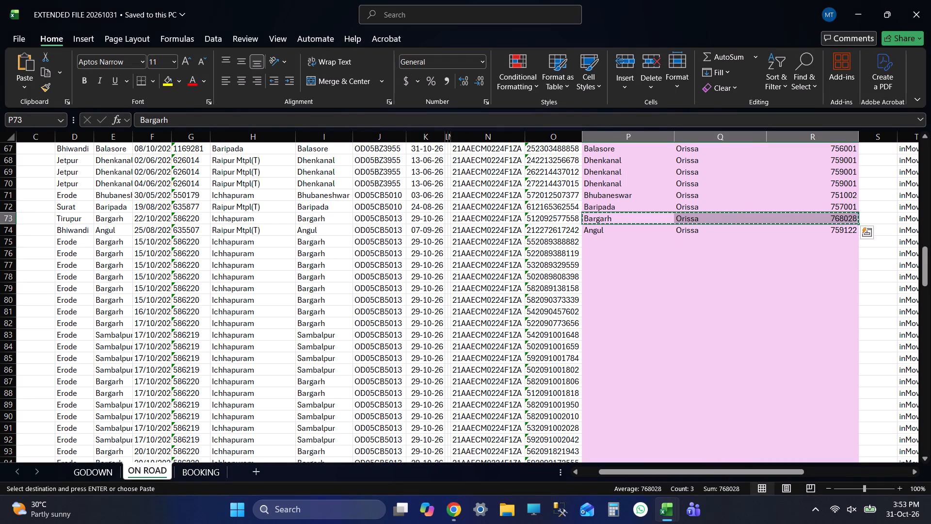
{"action": "key", "text": "ctrl+Down"}
{"action": "key", "text": "Down"}
{"action": "key", "text": "shift+Down"}
{"action": "key", "text": "shift+Down"}
{"action": "key", "text": "shift+Down"}
{"action": "key", "text": "shift+Down"}
{"action": "key", "text": "shift+Down"}
{"action": "key", "text": "shift+Down"}
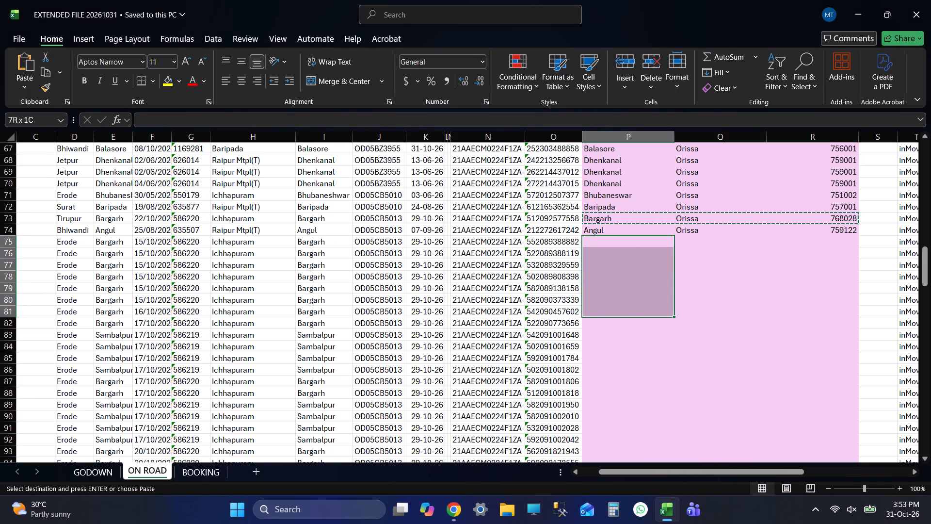
{"action": "key", "text": "shift+Down"}
{"action": "key", "text": "ctrl+v"}
{"action": "key", "text": "ctrl+Down"}
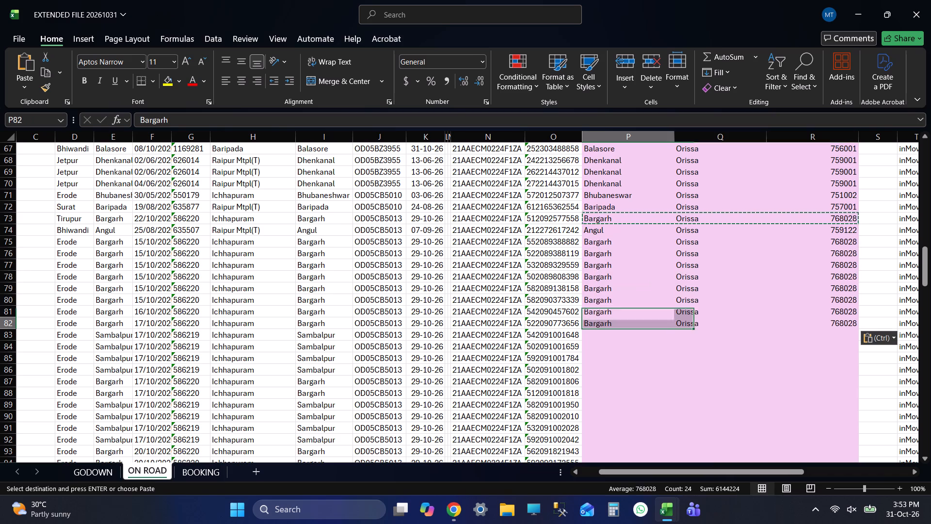
{"action": "key", "text": "Down"}
{"action": "key", "text": "ctrl+s"}
Copy Sambalpur, Orissa, 768001 from P70:R70 of the 20261030 file into P83:R86 of the 20261031 file and save.
{"action": "key", "text": "alt+Tab"}
{"action": "key", "text": "alt+Tab"}
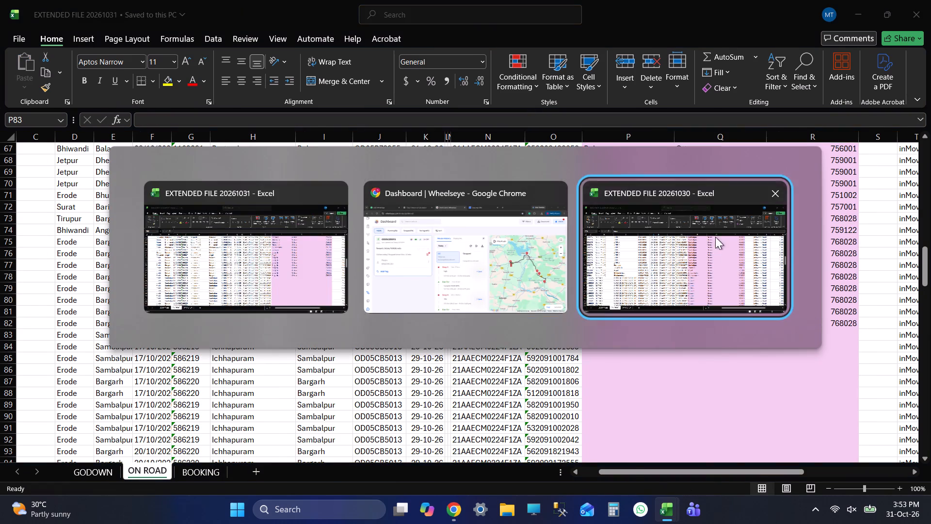
{"action": "left_click", "coordinate": [522, 245]}
{"action": "key", "text": "shift+Right"}
{"action": "key", "text": "shift+Right"}
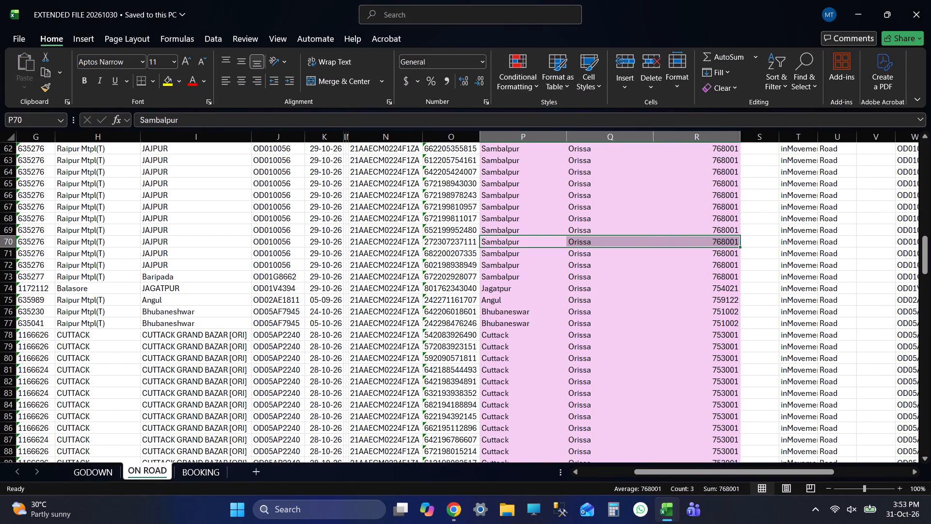
{"action": "key", "text": "ctrl+c"}
{"action": "key", "text": "alt+Tab"}
{"action": "key", "text": "shift+Down"}
{"action": "key", "text": "shift+Down"}
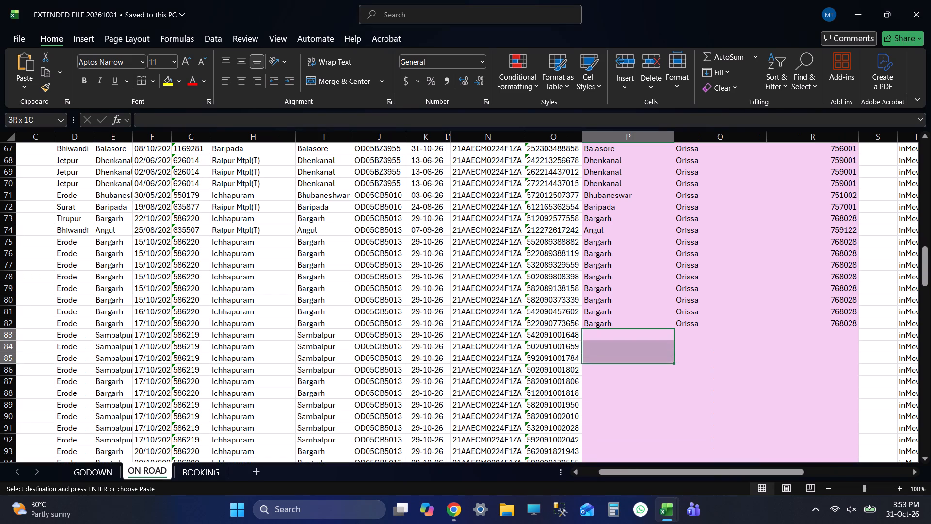
{"action": "key", "text": "shift+Down"}
{"action": "key", "text": "ctrl+v"}
{"action": "key", "text": "ctrl+Down"}
{"action": "key", "text": "Down"}
{"action": "key", "text": "ctrl+s"}
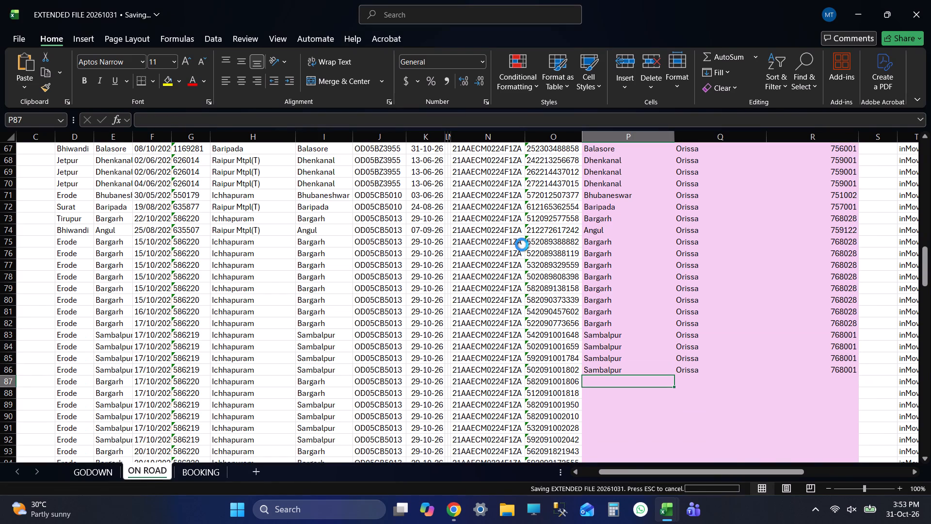
Copy Bargarh, Orissa, 768028 from P75:R75 into the Bargarh rows P87:R88.
{"action": "key", "text": "alt+Tab"}
{"action": "key", "text": "alt+Tab"}
{"action": "key", "text": "Up"}
{"action": "key", "text": "Up"}
{"action": "key", "text": "Up"}
{"action": "key", "text": "Up"}
{"action": "key", "text": "Up"}
{"action": "key", "text": "Up"}
{"action": "key", "text": "Up"}
{"action": "key", "text": "Up"}
{"action": "key", "text": "Up"}
{"action": "key", "text": "Up"}
{"action": "key", "text": "Up"}
{"action": "key", "text": "Up"}
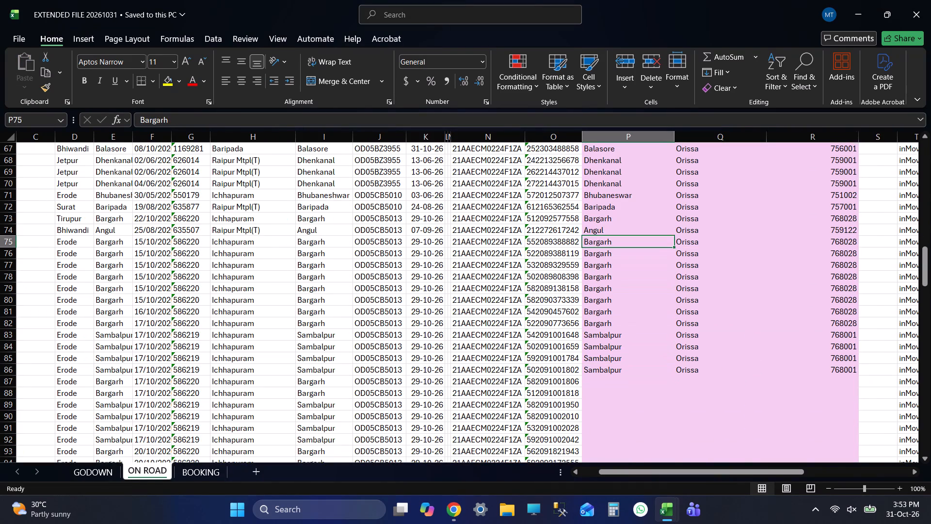
{"action": "key", "text": "shift+Right"}
{"action": "key", "text": "shift+Right"}
{"action": "key", "text": "ctrl+c"}
{"action": "key", "text": "ctrl+Down"}
{"action": "key", "text": "Down"}
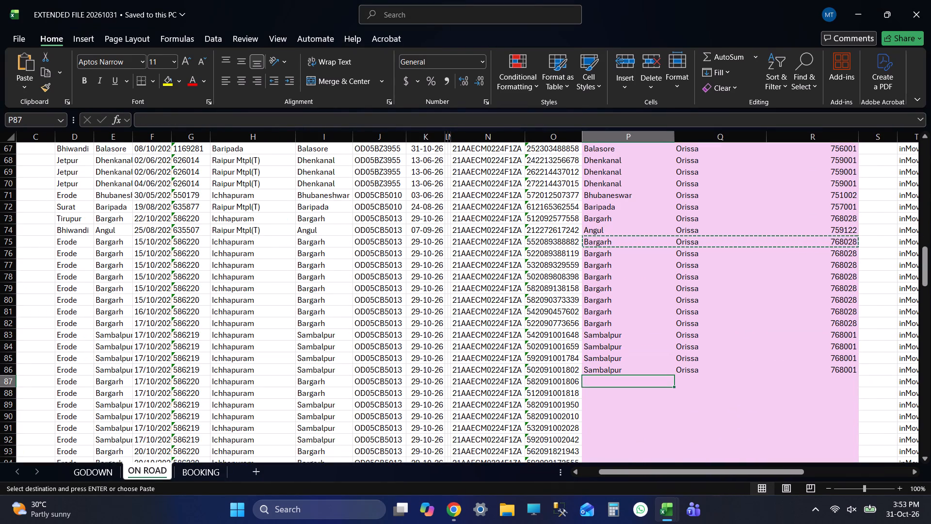
{"action": "key", "text": "shift+Down"}
{"action": "key", "text": "ctrl+v"}
Copy Sambalpur, Orissa, 768001 from P86:R86 into the Sambalpur rows P89:R92 and save the file.
{"action": "key", "text": "Up"}
{"action": "key", "text": "shift+Right"}
{"action": "key", "text": "shift+Right"}
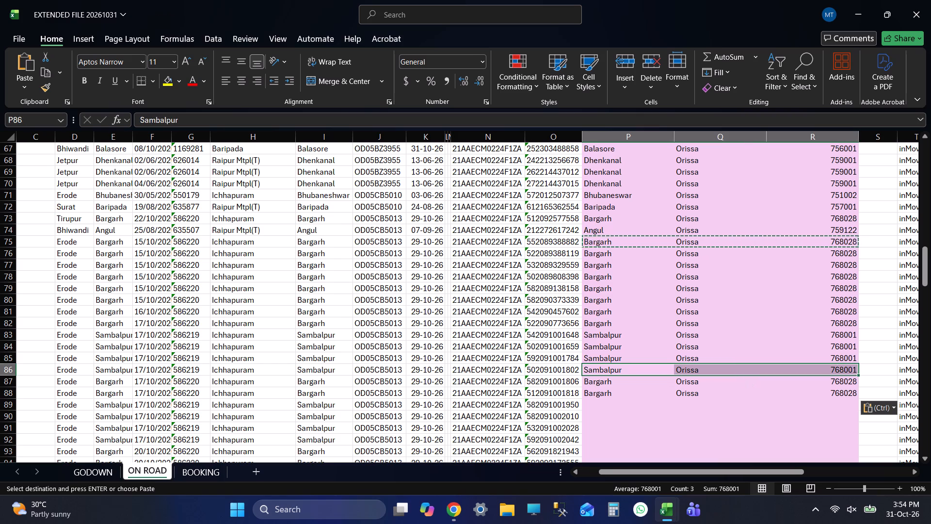
{"action": "key", "text": "ctrl+c"}
{"action": "key", "text": "ctrl+Down"}
{"action": "key", "text": "Down"}
{"action": "key", "text": "shift+Down"}
{"action": "key", "text": "shift+Down"}
{"action": "key", "text": "shift+Down"}
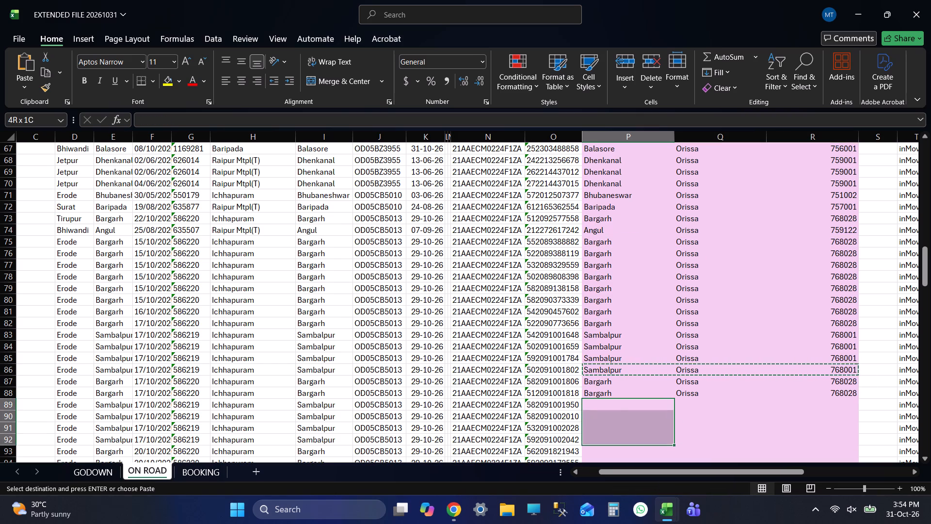
{"action": "key", "text": "ctrl+v"}
{"action": "key", "text": "ctrl+Down"}
{"action": "key", "text": "Down"}
{"action": "key", "text": "ctrl+s"}
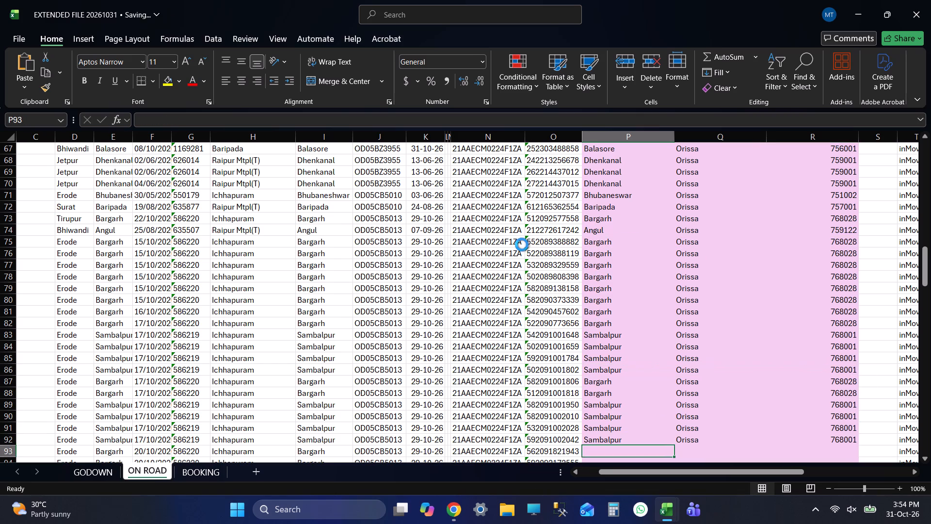
Check the destinations below row 92, and copy Bargarh, Orissa, 768028 from P88:R88 into P93:R96.
{"action": "scroll", "coordinate": [527, 212], "scroll_direction": "down", "scroll_amount": 1}
{"action": "scroll", "coordinate": [529, 230], "scroll_direction": "up", "scroll_amount": 1}
{"action": "scroll", "coordinate": [533, 249], "scroll_direction": "down", "scroll_amount": 6}
{"action": "scroll", "coordinate": [545, 316], "scroll_direction": "down", "scroll_amount": 1}
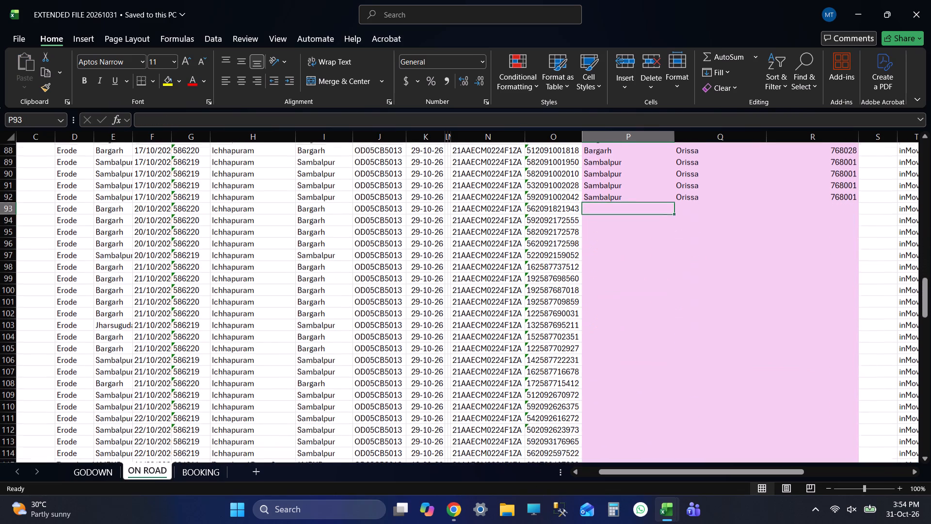
{"action": "scroll", "coordinate": [545, 317], "scroll_direction": "up", "scroll_amount": 1}
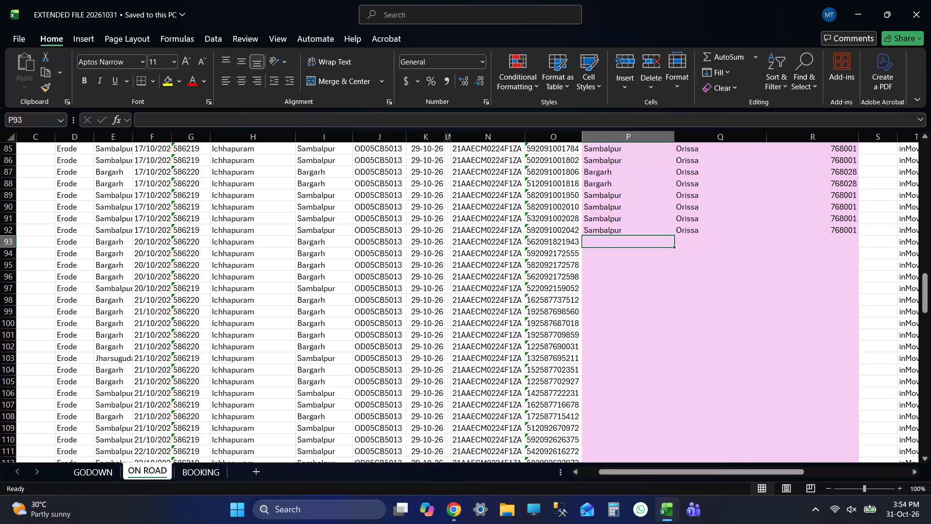
{"action": "key", "text": "Up"}
{"action": "key", "text": "Up"}
{"action": "key", "text": "Up"}
{"action": "key", "text": "Up"}
{"action": "key", "text": "Up"}
{"action": "key", "text": "shift+Right"}
{"action": "key", "text": "shift+Right"}
{"action": "key", "text": "ctrl+c"}
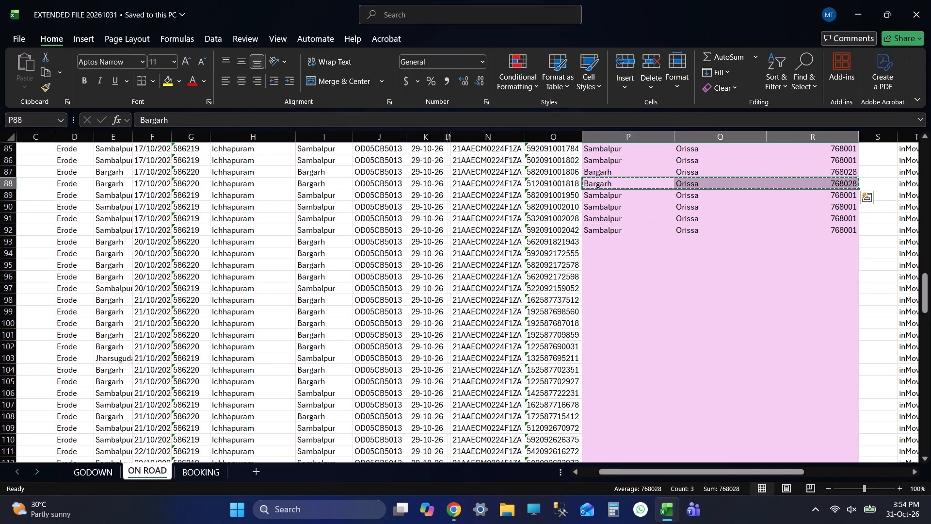
{"action": "key", "text": "Down"}
{"action": "key", "text": "Down"}
{"action": "key", "text": "Down"}
{"action": "key", "text": "ctrl+Down"}
{"action": "key", "text": "Down"}
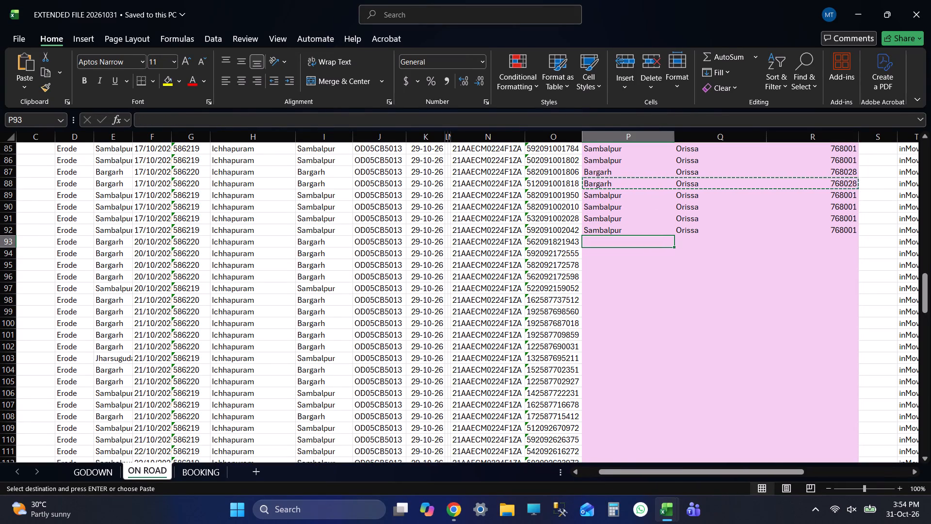
{"action": "key", "text": "shift+Down"}
{"action": "key", "text": "shift+Down"}
{"action": "key", "text": "shift+Down"}
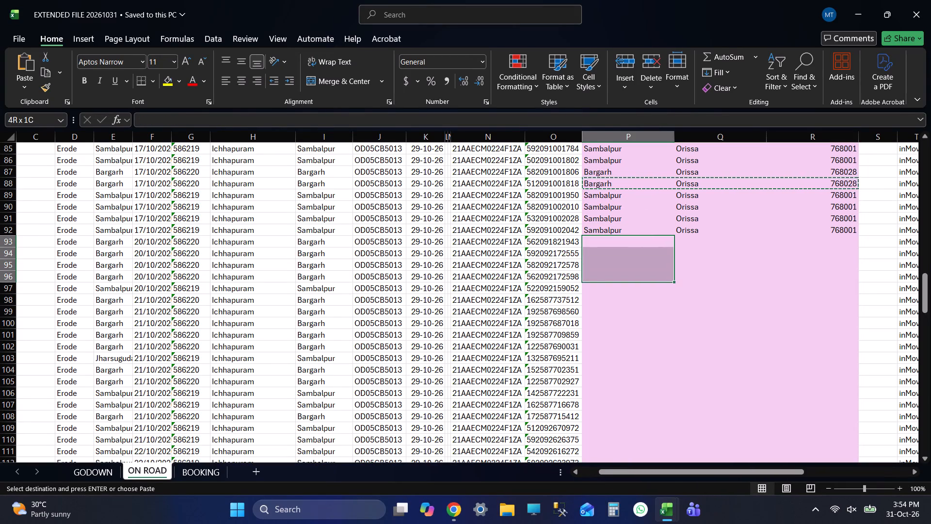
{"action": "key", "text": "ctrl+v"}
Paste the copied Bargarh, Orissa, 768028 into P98:R102, skipping the Sambalpur row 97.
{"action": "key", "text": "Down"}
{"action": "key", "text": "Down"}
{"action": "key", "text": "Down"}
{"action": "key", "text": "Down"}
{"action": "key", "text": "Down"}
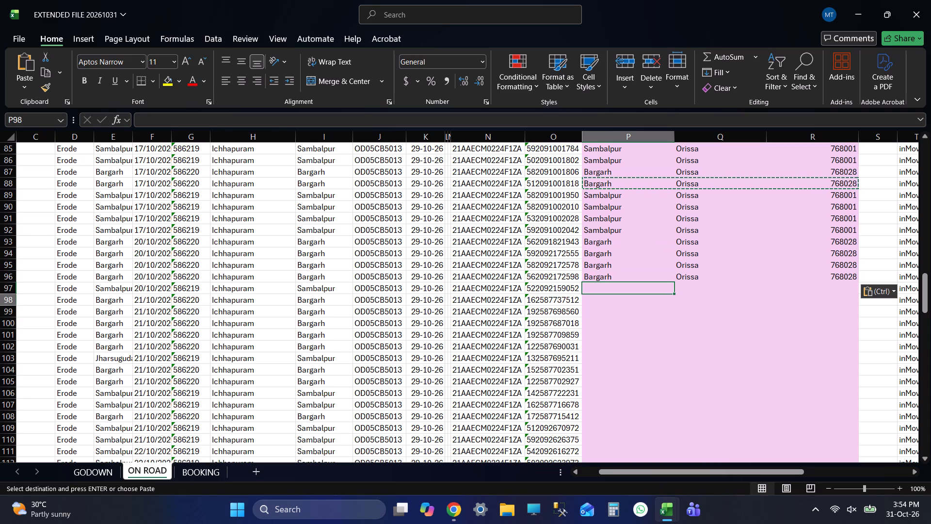
{"action": "key", "text": "shift+Down"}
{"action": "key", "text": "shift+Down"}
{"action": "key", "text": "shift+Down"}
{"action": "key", "text": "shift+Down"}
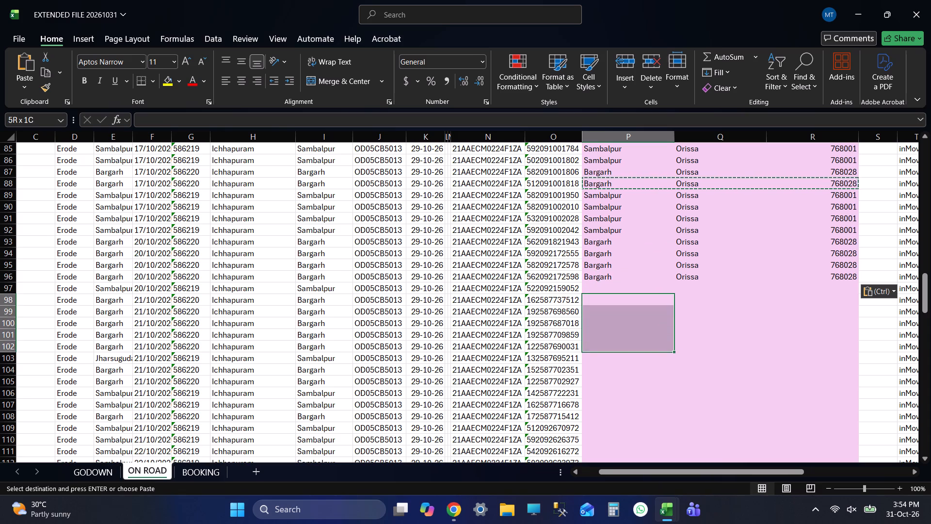
{"action": "key", "text": "ctrl+v"}
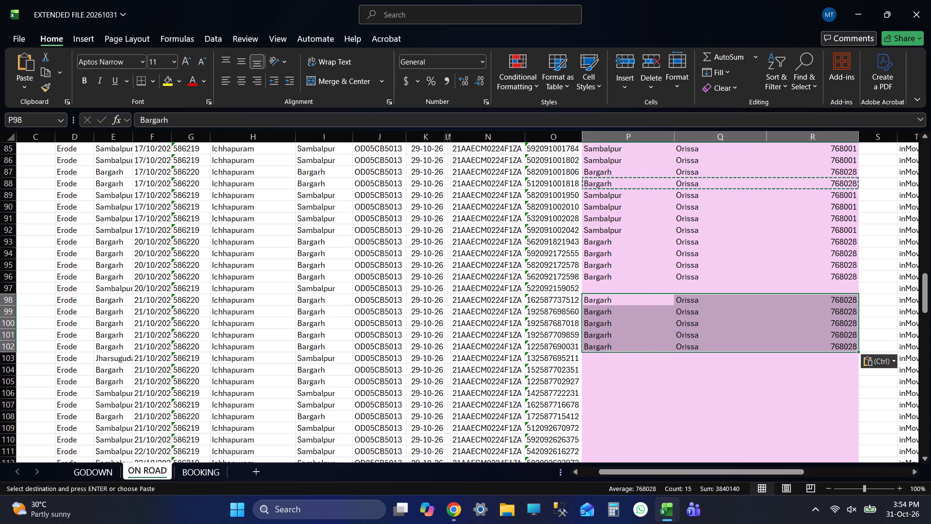
{"action": "key", "text": "ctrl+Down"}
{"action": "key", "text": "Down"}
{"action": "key", "text": "Down"}
{"action": "key", "text": "shift+Down"}
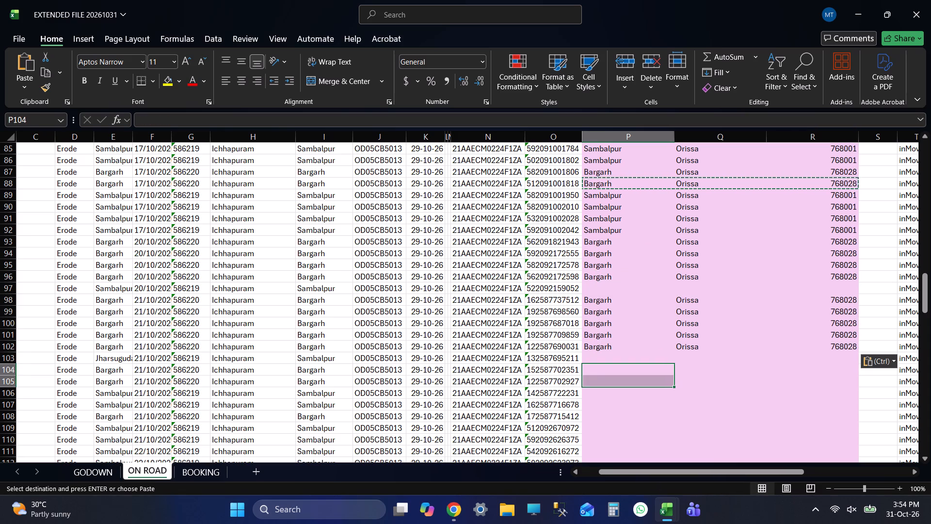
{"action": "key", "text": "ctrl+v"}
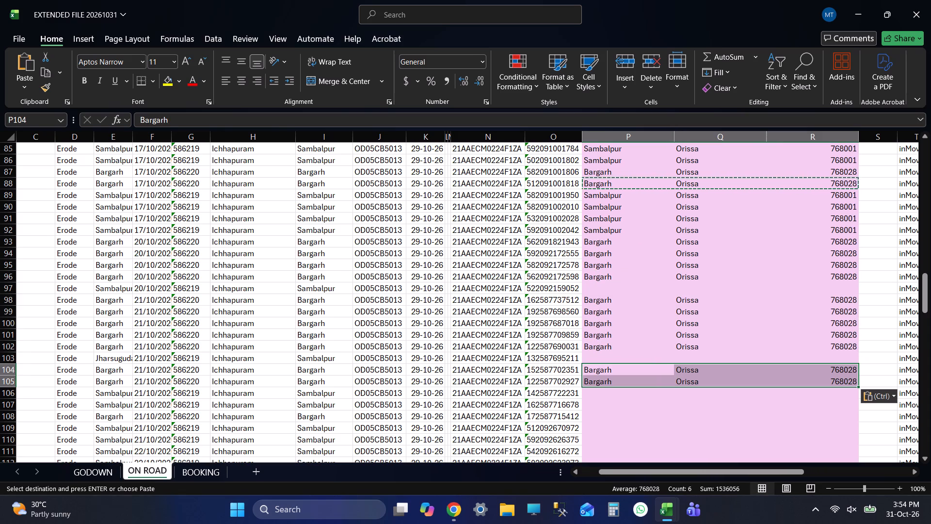
Paste the copied Bargarh, Orissa, 768028 into P108:R108, skipping rows 106 and 107.
{"action": "key", "text": "Down"}
{"action": "key", "text": "Down"}
{"action": "key", "text": "Down"}
{"action": "key", "text": "Down"}
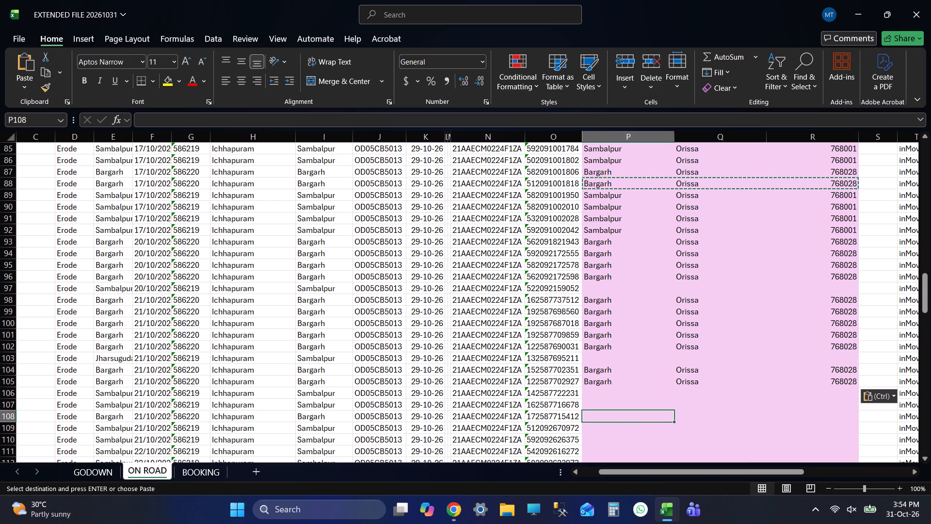
{"action": "key", "text": "ctrl+v"}
Check the destinations in the rows below row 108 and review the Current Place column back up to its header.
{"action": "key", "text": "Down"}
{"action": "key", "text": "Down"}
{"action": "key", "text": "Down"}
{"action": "key", "text": "Down"}
{"action": "key", "text": "Down"}
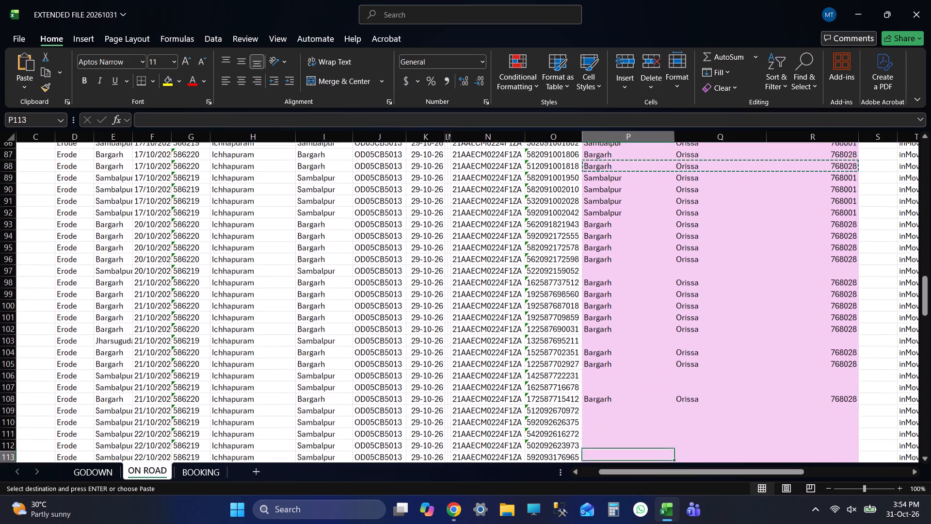
{"action": "key", "text": "Down"}
{"action": "key", "text": "Down"}
{"action": "key", "text": "Down"}
{"action": "key", "text": "Down"}
{"action": "key", "text": "Down"}
{"action": "key", "text": "ctrl+Up"}
{"action": "key", "text": "ctrl+Up"}
{"action": "key", "text": "ctrl+Up"}
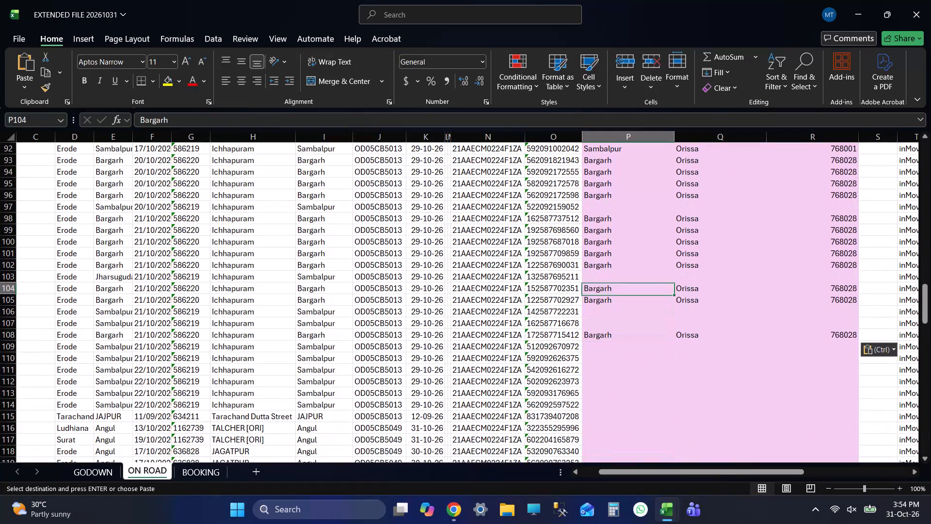
{"action": "key", "text": "ctrl+Up"}
{"action": "key", "text": "ctrl+Up"}
{"action": "key", "text": "ctrl+Up"}
{"action": "key", "text": "Up"}
{"action": "key", "text": "Up"}
{"action": "key", "text": "Up"}
{"action": "key", "text": "Up"}
{"action": "key", "text": "ctrl+Up"}
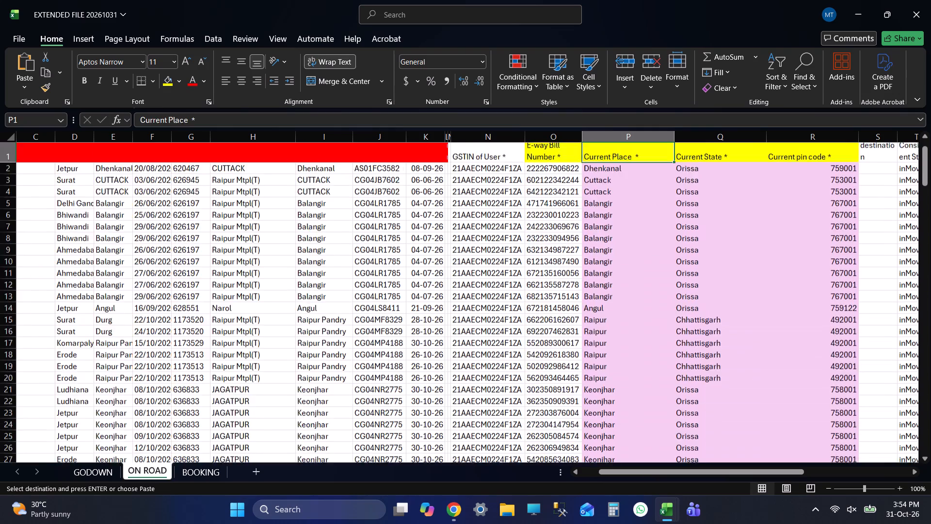
Copy Sambalpur, Orissa, 768001 from P92:R92 into the blank Sambalpur row P97:R97.
{"action": "key", "text": "ctrl+Down"}
{"action": "key", "text": "Down"}
{"action": "key", "text": "Down"}
{"action": "key", "text": "Down"}
{"action": "key", "text": "Down"}
{"action": "key", "text": "Down"}
{"action": "key", "text": "Down"}
{"action": "key", "text": "Up"}
{"action": "key", "text": "Up"}
{"action": "key", "text": "Up"}
{"action": "key", "text": "Up"}
{"action": "key", "text": "Up"}
{"action": "key", "text": "Up"}
{"action": "key", "text": "Up"}
{"action": "key", "text": "Up"}
{"action": "key", "text": "Up"}
{"action": "key", "text": "Up"}
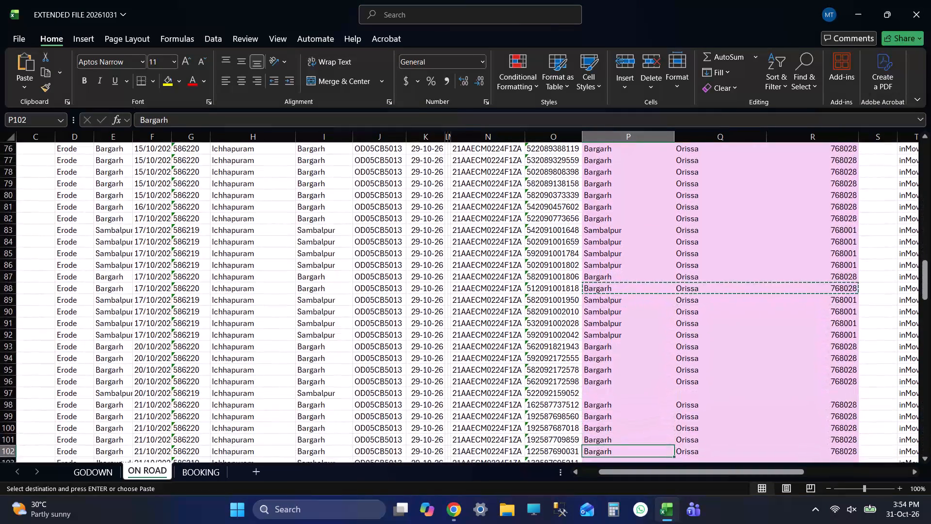
{"action": "key", "text": "shift+Right"}
{"action": "key", "text": "shift+Right"}
{"action": "key", "text": "ctrl+c"}
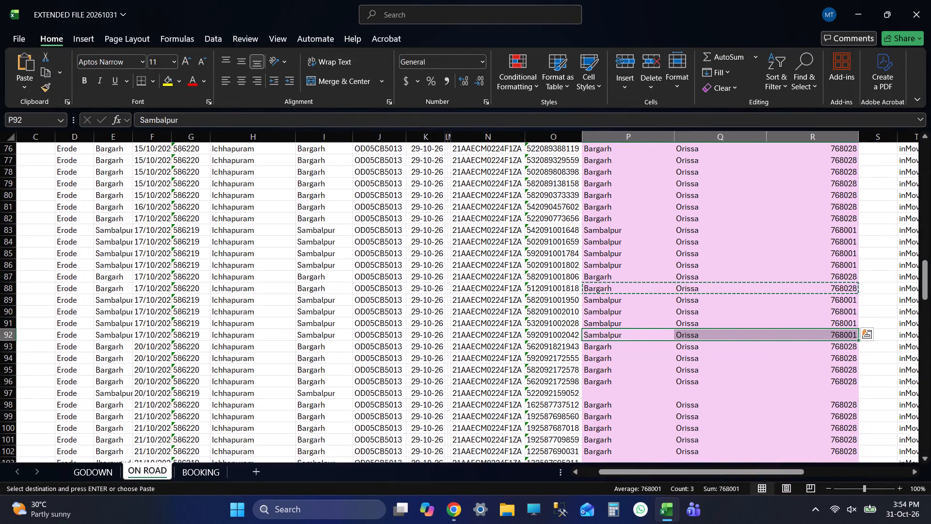
{"action": "key", "text": "ctrl+Down"}
{"action": "key", "text": "Down"}
{"action": "key", "text": "ctrl+v"}
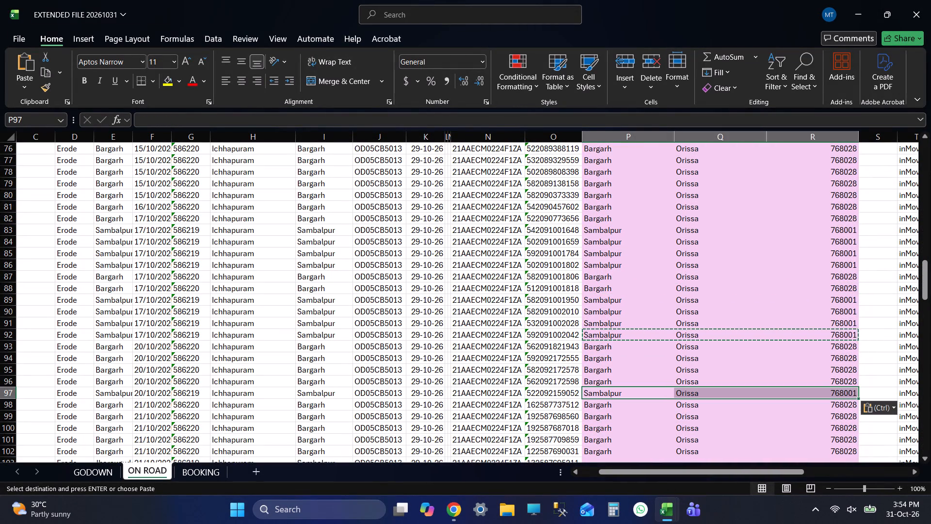
Paste the copied Sambalpur, Orissa, 768001 into P103:R103.
{"action": "key", "text": "Down"}
{"action": "key", "text": "Down"}
{"action": "key", "text": "Down"}
{"action": "key", "text": "Down"}
{"action": "key", "text": "Down"}
{"action": "key", "text": "Down"}
{"action": "key", "text": "Up"}
{"action": "key", "text": "Up"}
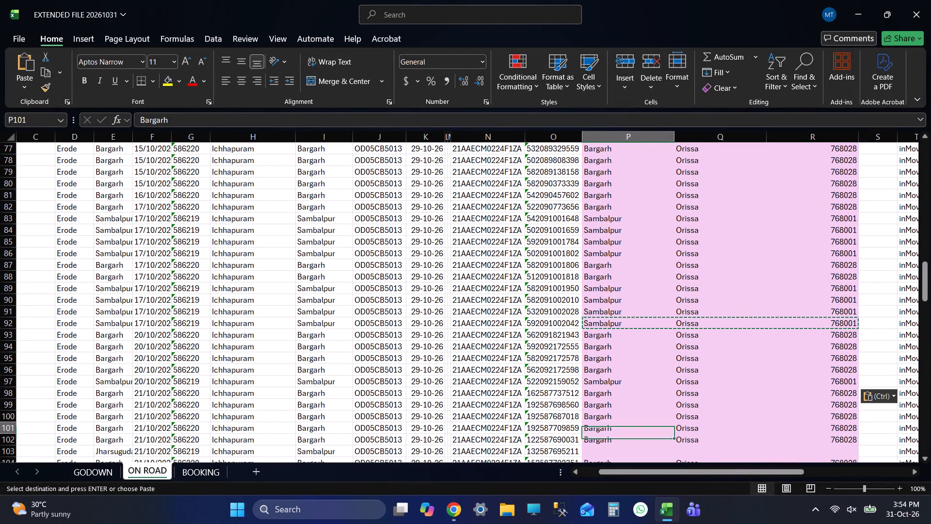
{"action": "key", "text": "Up"}
{"action": "key", "text": "Up"}
{"action": "key", "text": "Up"}
{"action": "key", "text": "Up"}
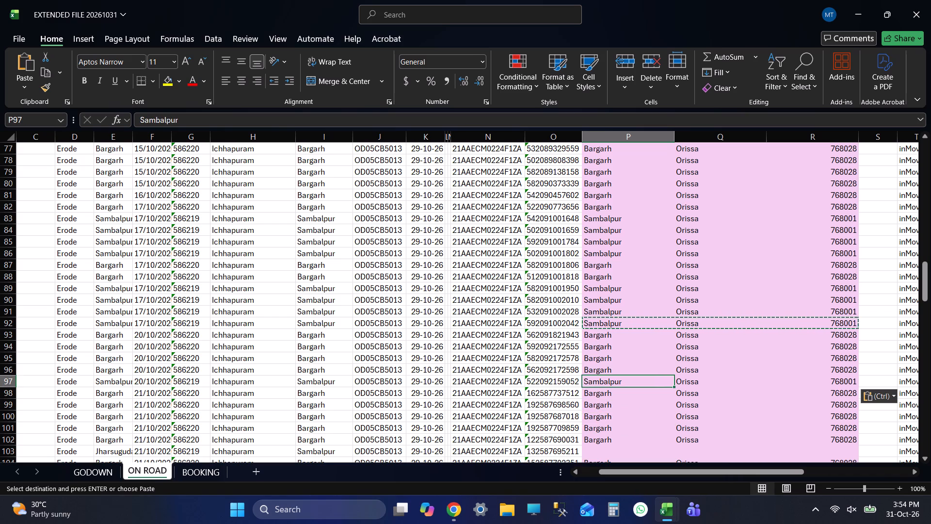
{"action": "key", "text": "Down"}
{"action": "key", "text": "Down"}
{"action": "key", "text": "ctrl+Down"}
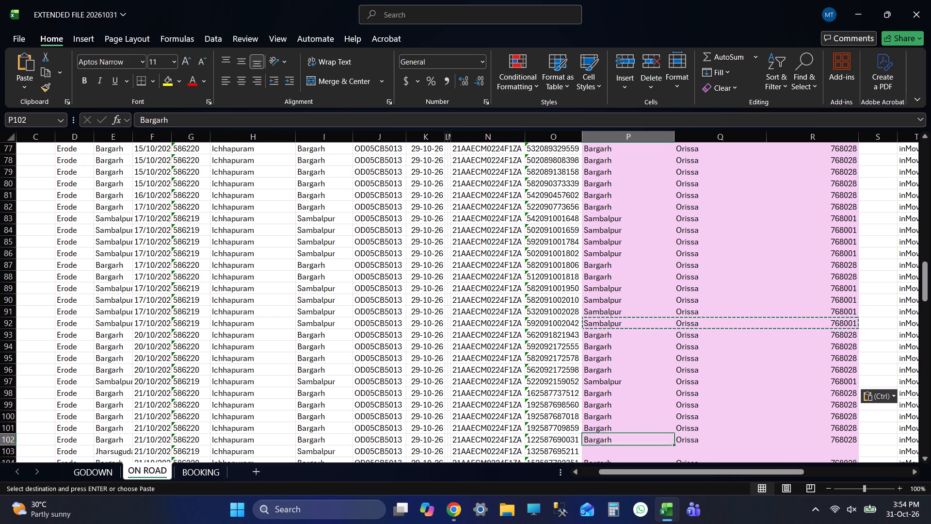
{"action": "key", "text": "Down"}
{"action": "key", "text": "ctrl+v"}
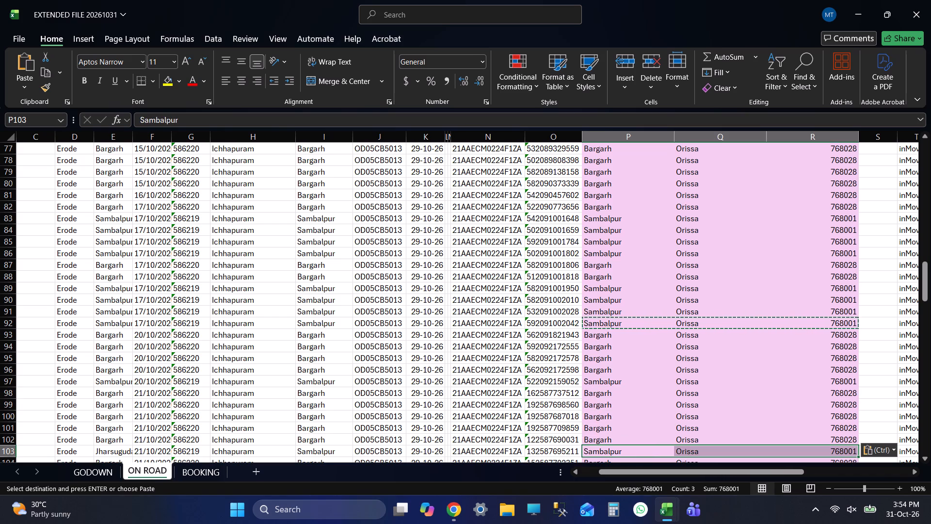
Paste the copied Sambalpur, Orissa, 768001 into P106:R107 and save the file.
{"action": "scroll", "coordinate": [584, 279], "scroll_direction": "down", "scroll_amount": 1}
{"action": "scroll", "coordinate": [587, 281], "scroll_direction": "up", "scroll_amount": 1}
{"action": "scroll", "coordinate": [591, 287], "scroll_direction": "down", "scroll_amount": 3}
{"action": "scroll", "coordinate": [647, 347], "scroll_direction": "down", "scroll_amount": 1}
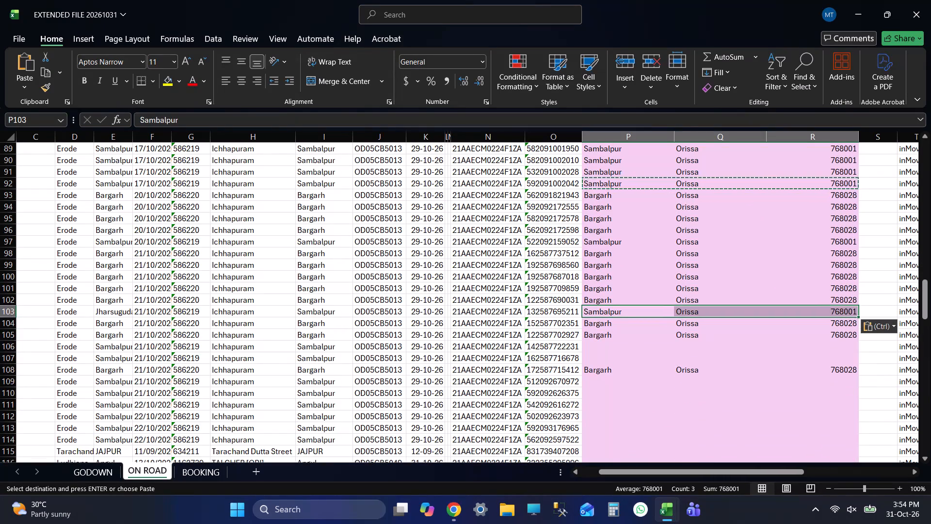
{"action": "key", "text": "ctrl+Down"}
{"action": "key", "text": "Down"}
{"action": "key", "text": "shift+Down"}
{"action": "key", "text": "ctrl+v"}
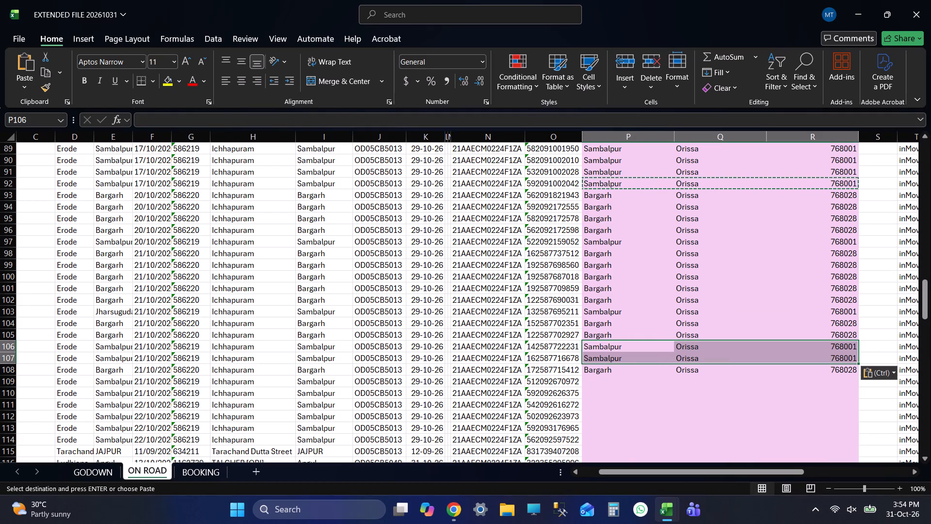
{"action": "key", "text": "ctrl+Down"}
{"action": "key", "text": "Down"}
{"action": "key", "text": "ctrl+s"}
{"action": "key", "text": "ctrl+s"}
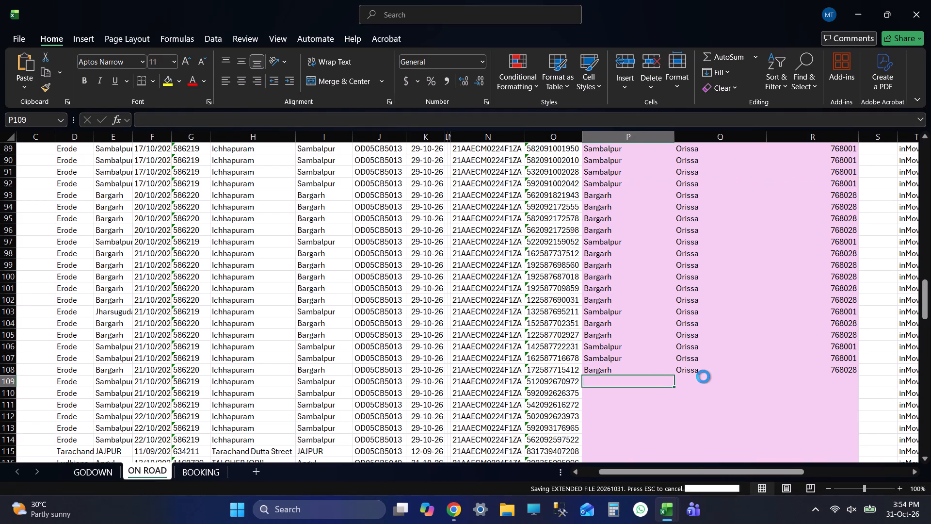
{"action": "key", "text": "ctrl+s"}
Review the unfilled rows from row 109 down and check the vehicle number in J109.
{"action": "scroll", "coordinate": [703, 377], "scroll_direction": "down", "scroll_amount": 7}
{"action": "scroll", "coordinate": [703, 377], "scroll_direction": "up", "scroll_amount": 1}
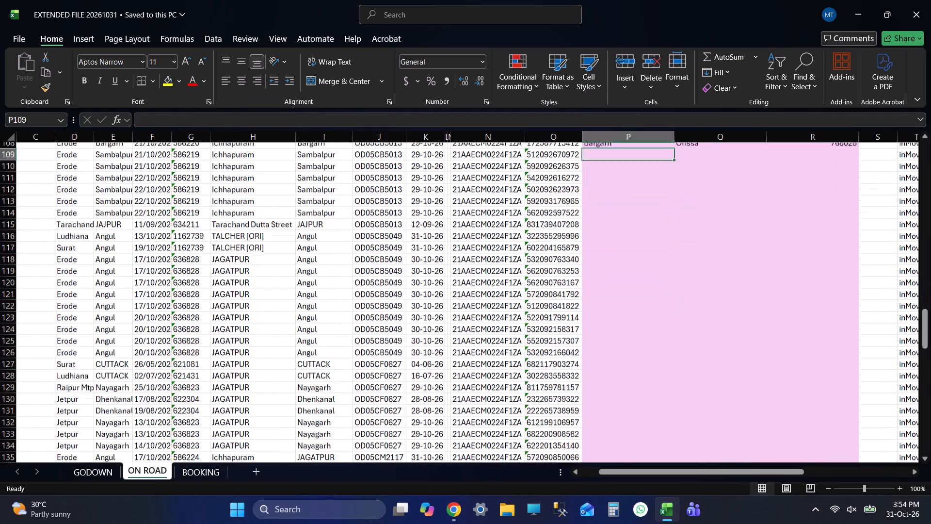
{"action": "key", "text": "shift+Tab"}
{"action": "key", "text": "shift+Tab"}
{"action": "key", "text": "shift+Tab"}
{"action": "key", "text": "shift+Tab"}
{"action": "key", "text": "shift+Tab"}
{"action": "key", "text": "shift+Tab"}
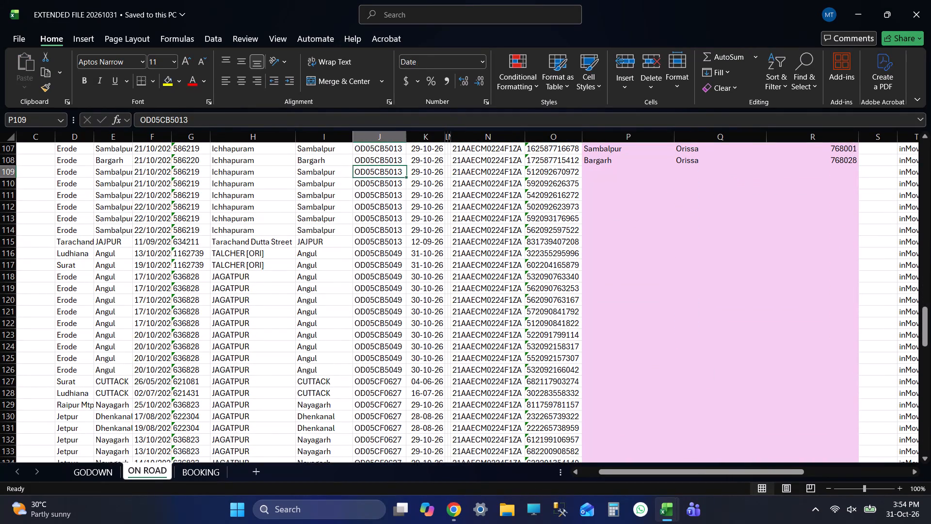
{"action": "key", "text": "Tab"}
{"action": "key", "text": "Tab"}
{"action": "key", "text": "Tab"}
{"action": "key", "text": "Tab"}
{"action": "key", "text": "Tab"}
{"action": "key", "text": "Tab"}
Copy Sambalpur, Orissa, 768001 from P107:R107 into the Sambalpur rows P109:R114 and save the file.
{"action": "key", "text": "Up"}
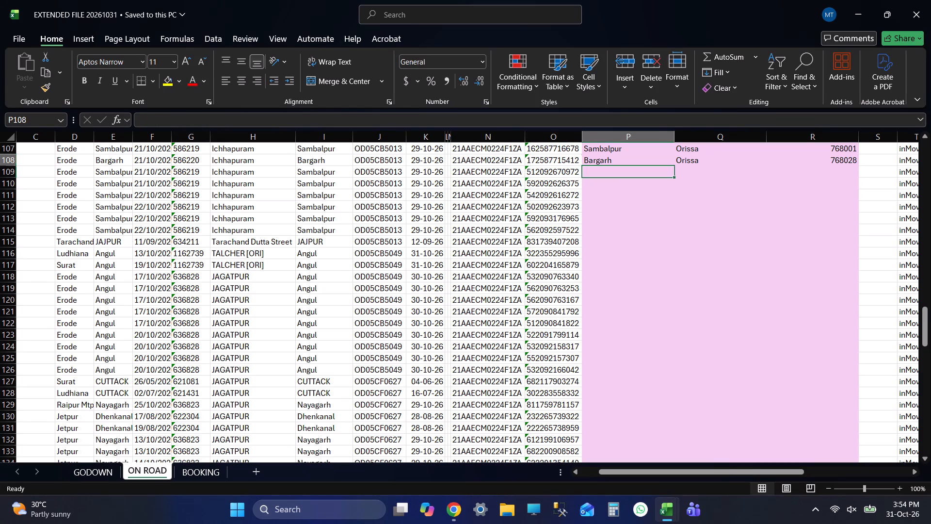
{"action": "key", "text": "Up"}
{"action": "key", "text": "shift+Right"}
{"action": "key", "text": "shift+Right"}
{"action": "key", "text": "ctrl+c"}
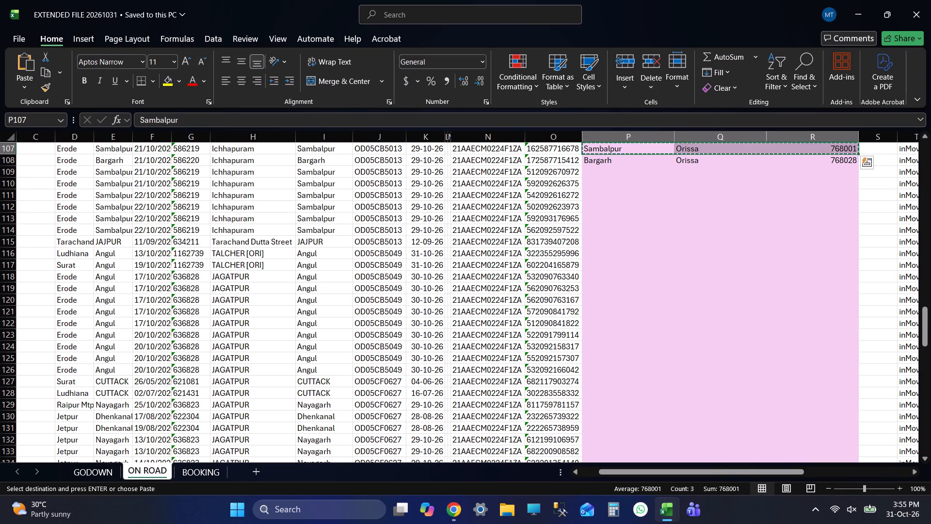
{"action": "key", "text": "ctrl+Down"}
{"action": "key", "text": "Down"}
{"action": "key", "text": "shift+Down"}
{"action": "key", "text": "shift+Down"}
{"action": "key", "text": "shift+Down"}
{"action": "key", "text": "shift+Down"}
{"action": "key", "text": "shift+Down"}
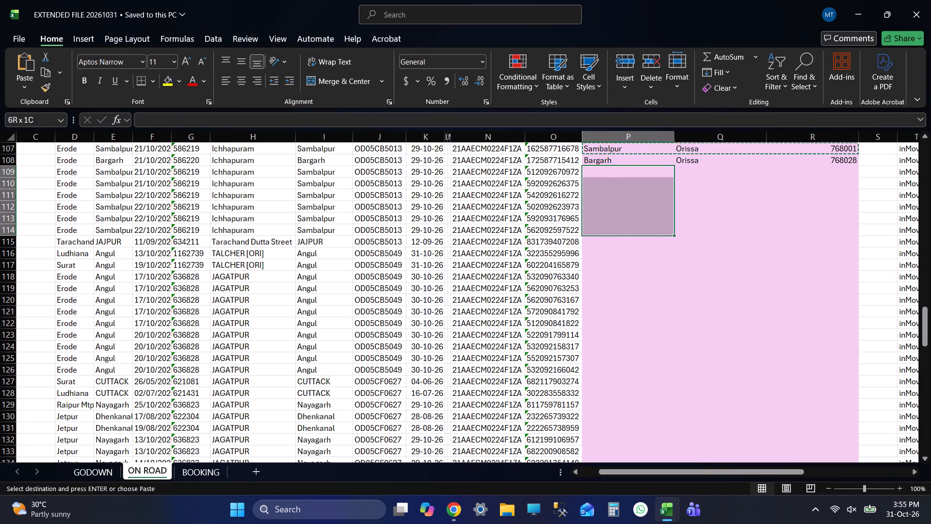
{"action": "key", "text": "ctrl+v"}
{"action": "key", "text": "ctrl+Down"}
{"action": "key", "text": "Down"}
{"action": "key", "text": "ctrl+s"}
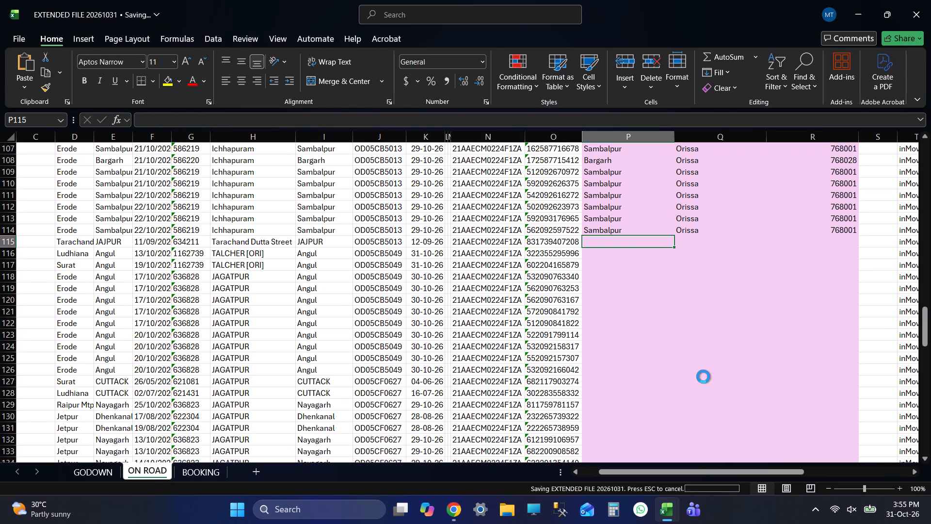
Check the vehicle number and date of the JAJPUR entry in row 115.
{"action": "key", "text": "Left"}
{"action": "key", "text": "Left"}
{"action": "key", "text": "Left"}
{"action": "key", "text": "Left"}
{"action": "key", "text": "Left"}
{"action": "key", "text": "Left"}
{"action": "key", "text": "Right"}
{"action": "key", "text": "Right"}
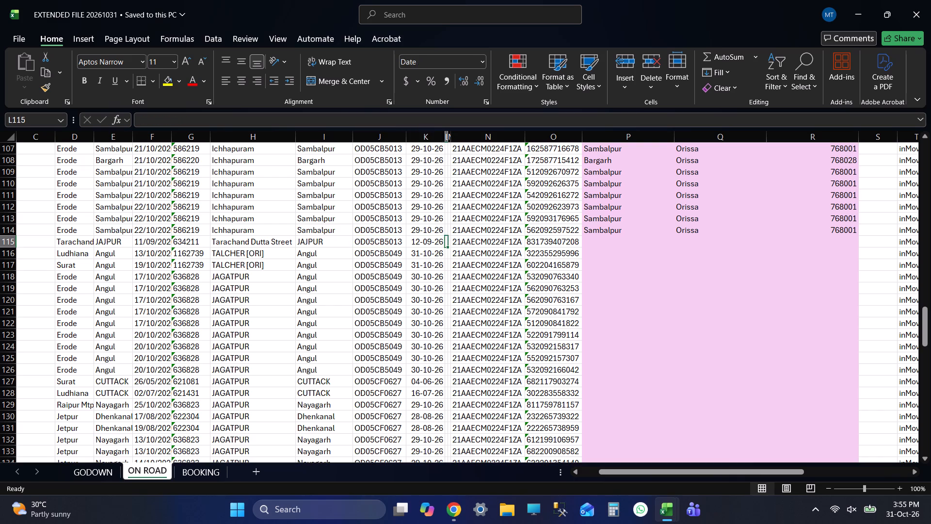
{"action": "key", "text": "Right"}
{"action": "key", "text": "Right"}
{"action": "key", "text": "Right"}
{"action": "key", "text": "Right"}
Search column P of the EXTENDED FILE 20261030 ON ROAD sheet for JAJ and copy Jajpur, Orissa, 755001 from P102:R102.
{"action": "key", "text": "alt+Tab"}
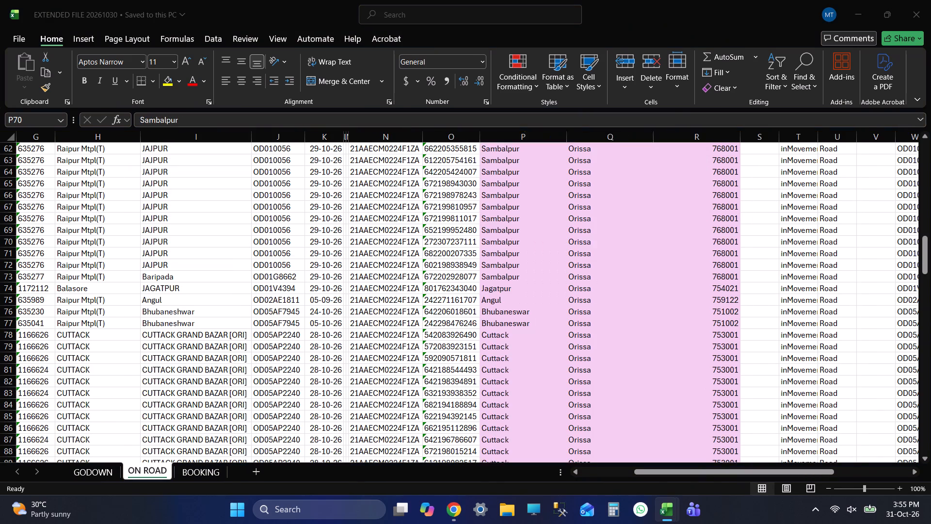
{"action": "left_click", "coordinate": [527, 133]}
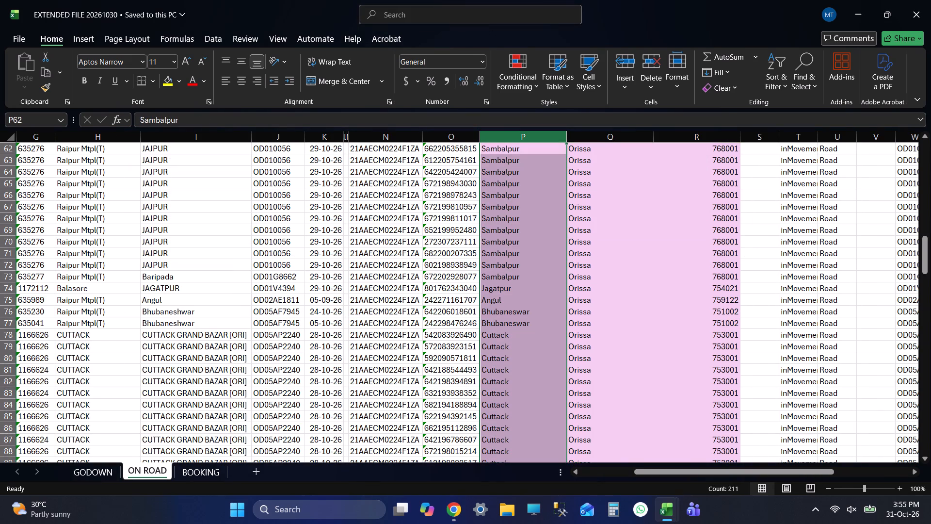
{"action": "key", "text": "ctrl+f"}
{"action": "type", "text": "JAJ"}
{"action": "key", "text": "Return"}
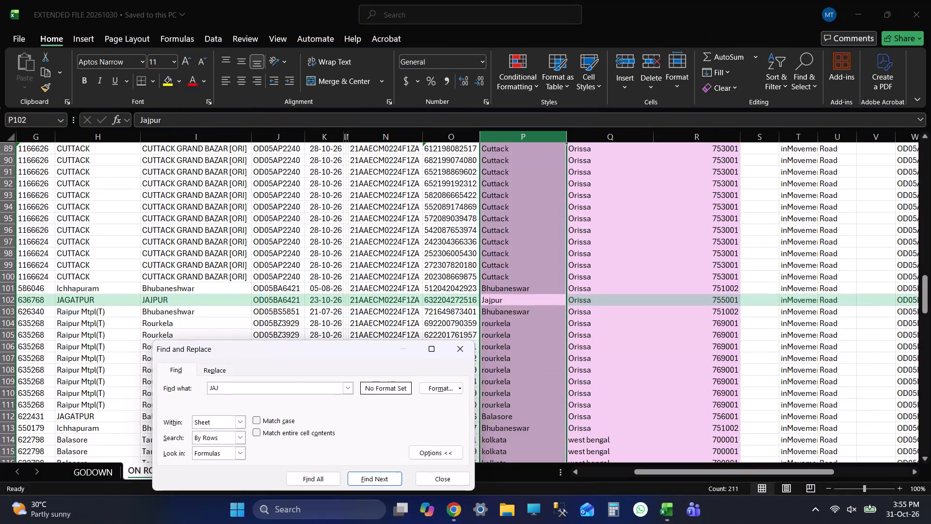
{"action": "left_click", "coordinate": [506, 299]}
{"action": "key", "text": "shift+Right"}
{"action": "key", "text": "shift+Right"}
{"action": "key", "text": "ctrl+c"}
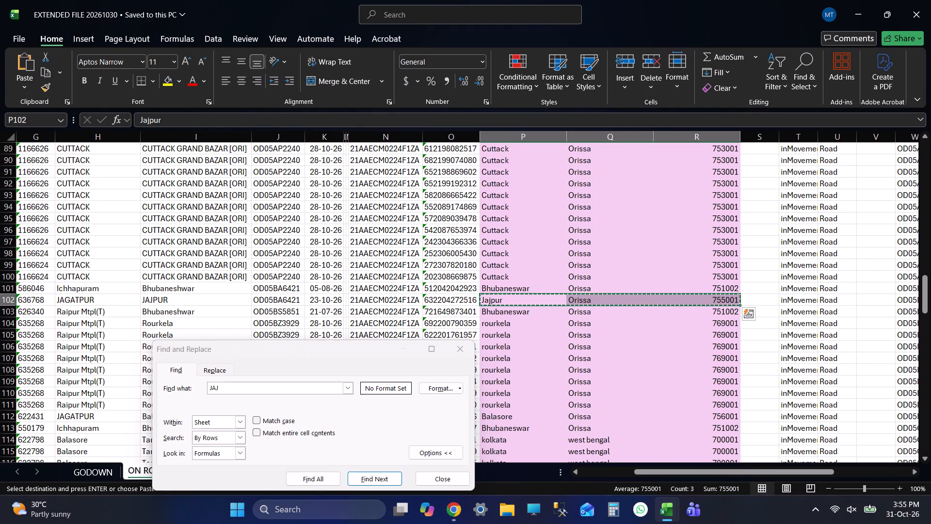
{"action": "left_click", "coordinate": [450, 470]}
{"action": "left_click", "coordinate": [445, 476]}
{"action": "key", "text": "alt+Tab"}
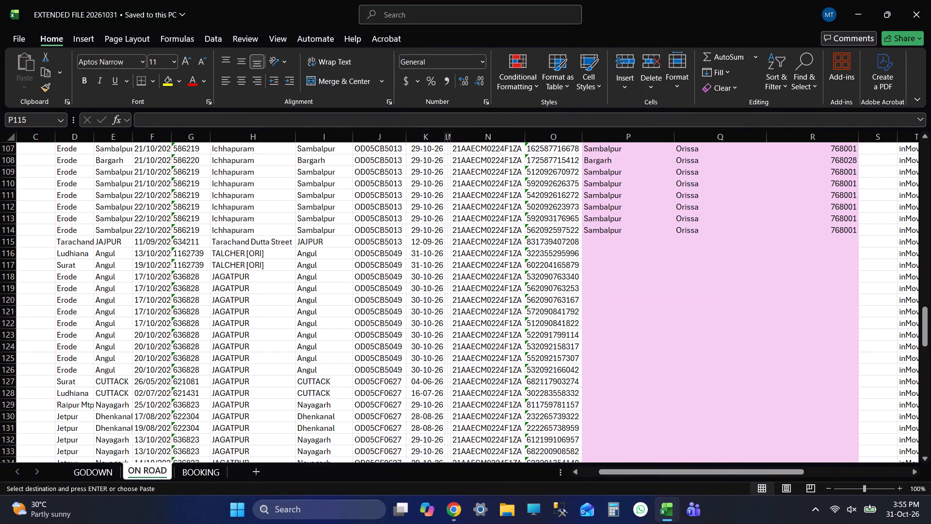
{"action": "key", "text": "ctrl+v"}
{"action": "key", "text": "Down"}
{"action": "key", "text": "ctrl+s"}
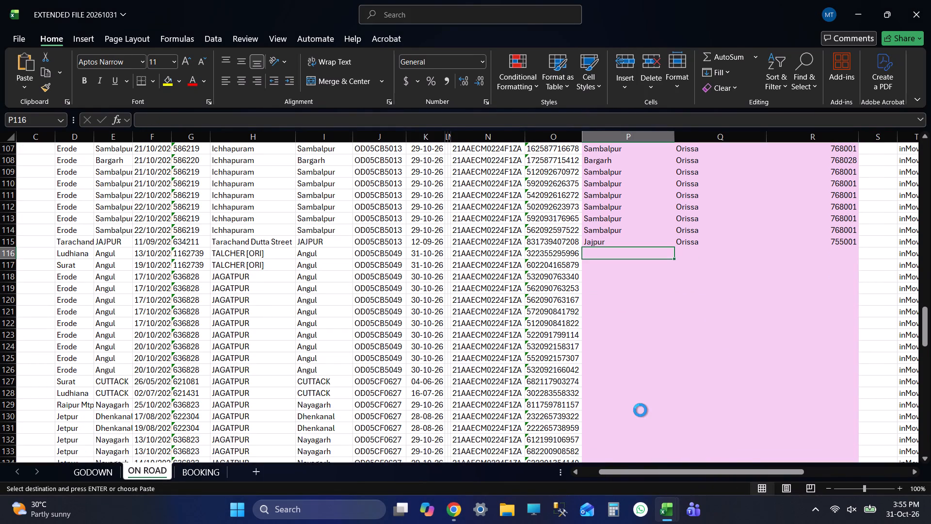
{"action": "key", "text": "Left"}
{"action": "key", "text": "Left"}
{"action": "key", "text": "Left"}
{"action": "key", "text": "Left"}
{"action": "key", "text": "Left"}
{"action": "key", "text": "Left"}
{"action": "key", "text": "ctrl+c"}
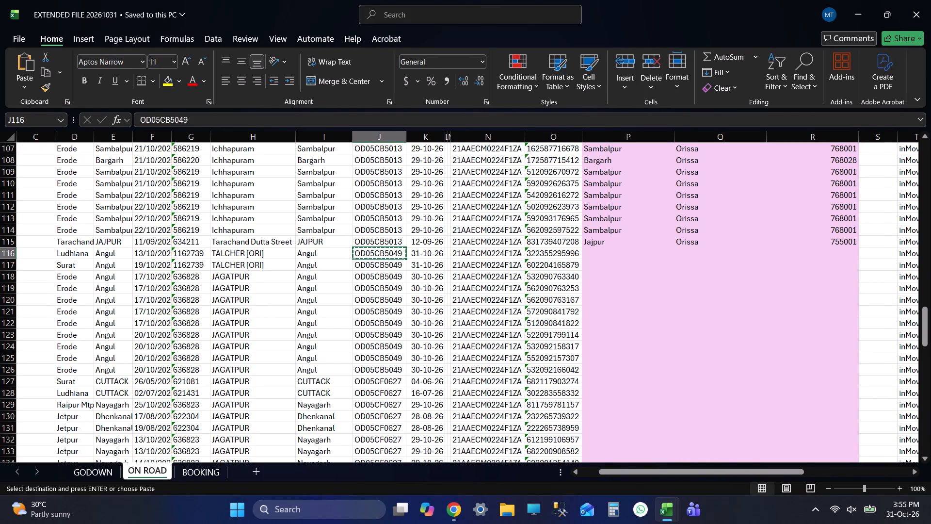
{"action": "key", "text": "Right"}
{"action": "key", "text": "Right"}
{"action": "key", "text": "Right"}
{"action": "key", "text": "Right"}
{"action": "key", "text": "Right"}
{"action": "key", "text": "Right"}
{"action": "key", "text": "alt+Tab"}
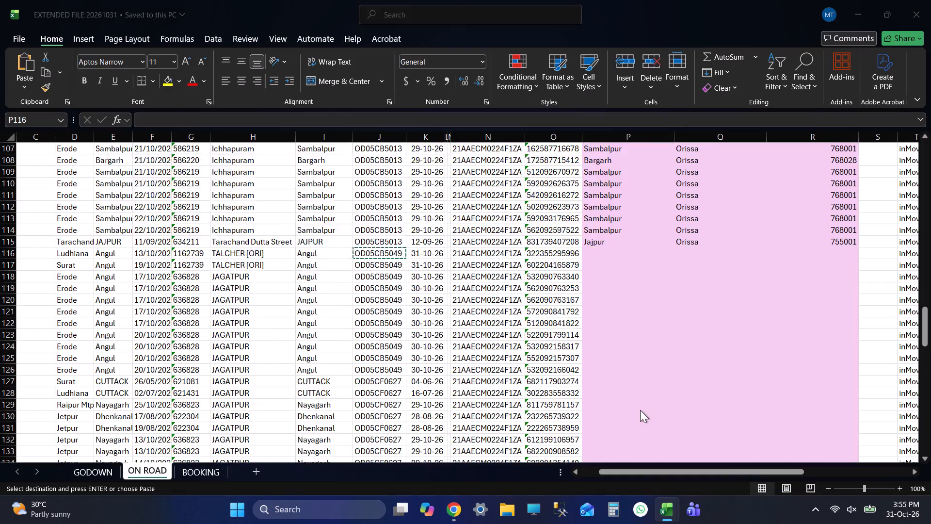
{"action": "key", "text": "alt+Tab"}
{"action": "left_click", "coordinate": [237, 97]}
{"action": "left_click", "coordinate": [233, 71]}
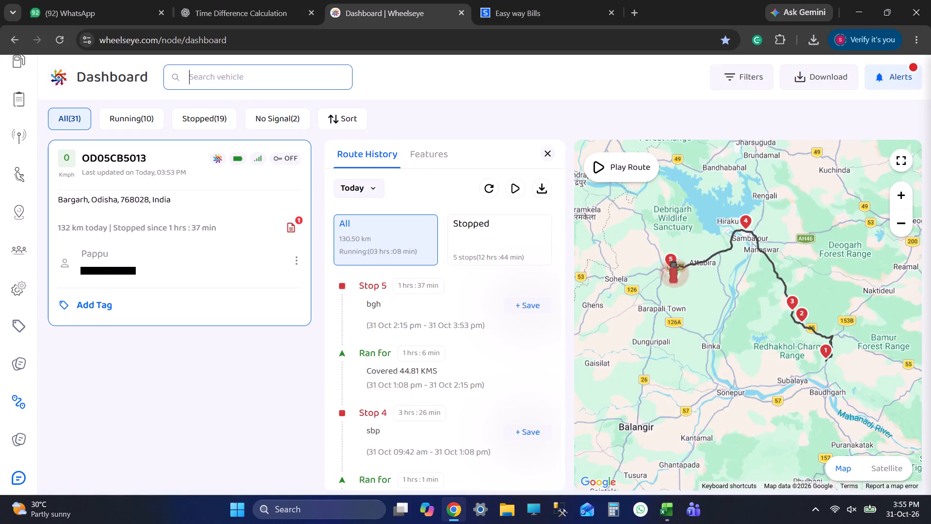
{"action": "key", "text": "ctrl+v"}
{"action": "key", "text": "Return"}
{"action": "left_click", "coordinate": [130, 274]}
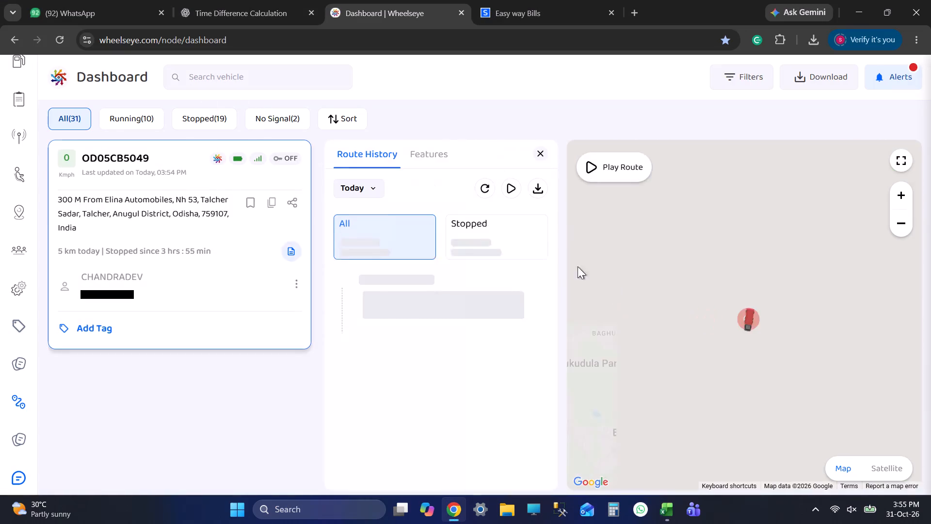
{"action": "key", "text": "alt+Tab"}
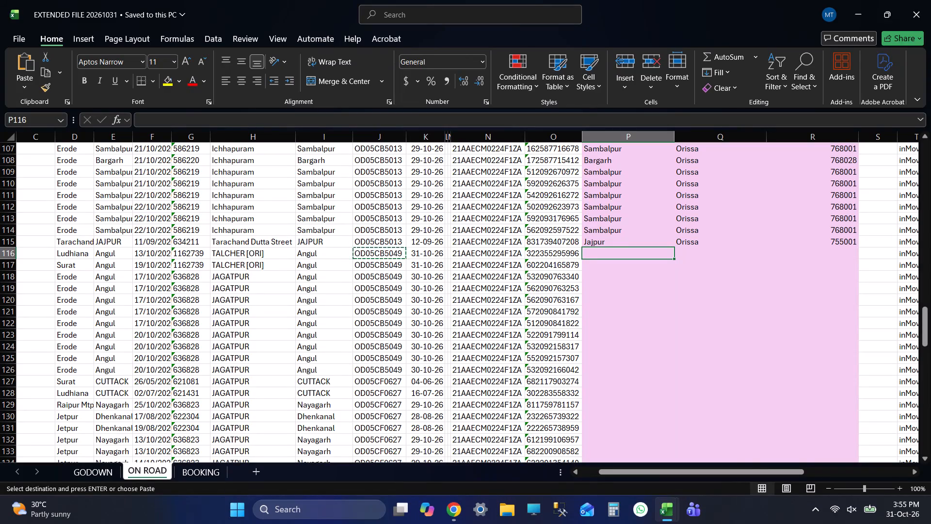
{"action": "key", "text": "alt+Tab"}
{"action": "scroll", "coordinate": [773, 241], "scroll_direction": "up", "scroll_amount": 2}
{"action": "key", "text": "alt+Tab"}
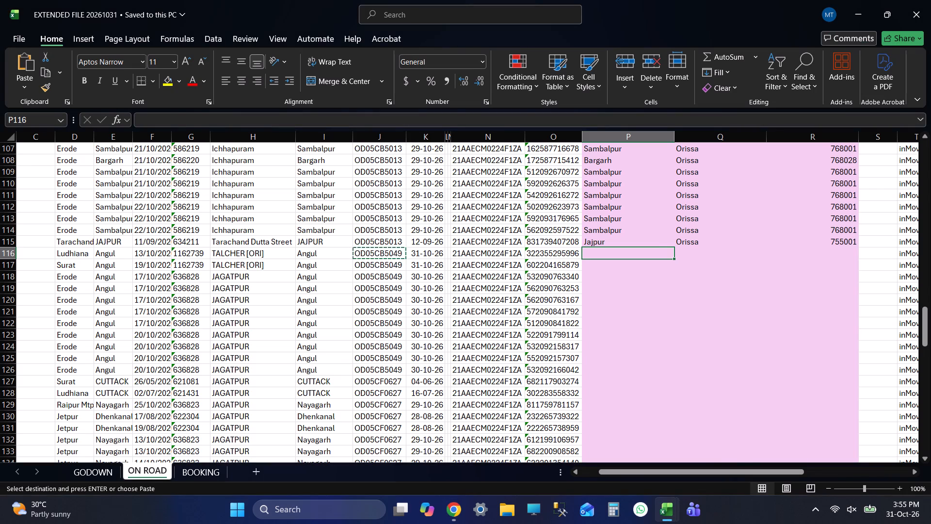
{"action": "key", "text": "alt+Tab"}
{"action": "key", "text": "alt+Tab"}
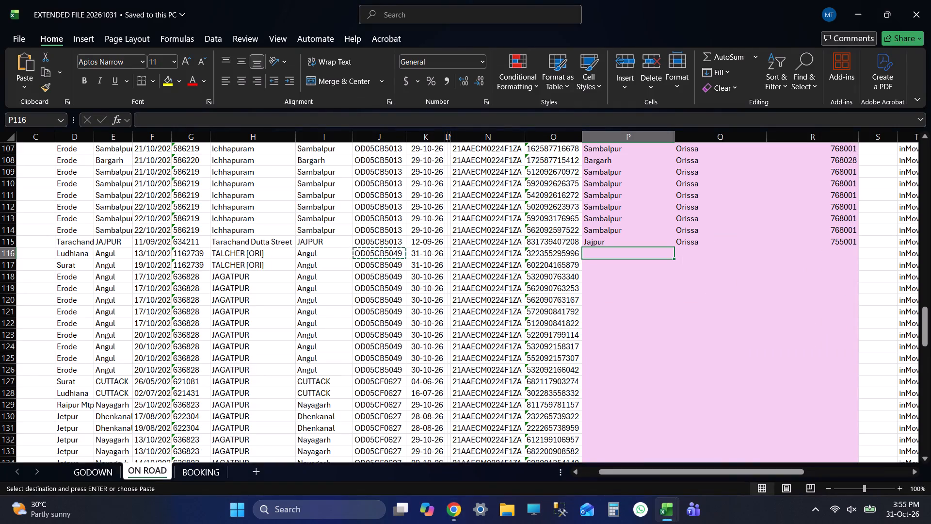
{"action": "key", "text": "alt+Tab"}
{"action": "key", "text": "alt+Tab"}
{"action": "key", "text": "alt+Tab"}
{"action": "key", "text": "alt+Tab"}
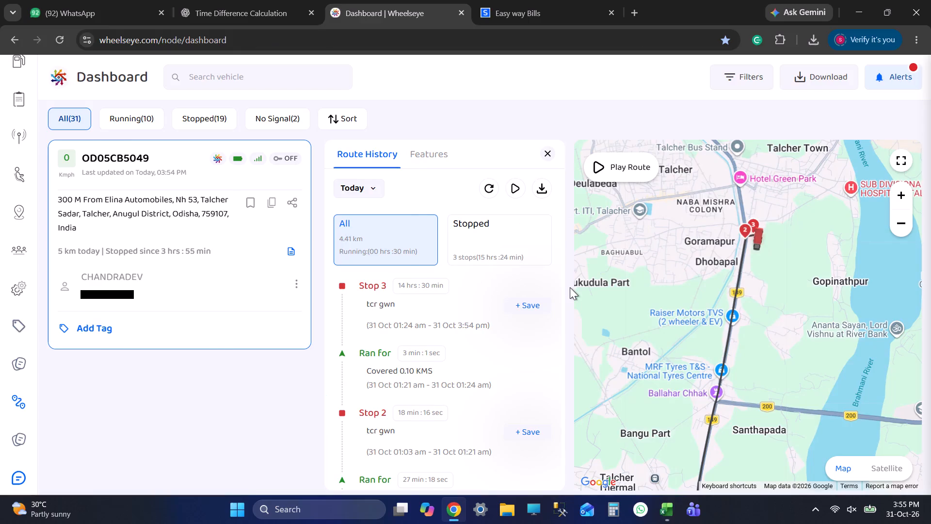
{"action": "key", "text": "alt+Tab"}
{"action": "key", "text": "alt+Tab"}
{"action": "key", "text": "alt+Tab"}
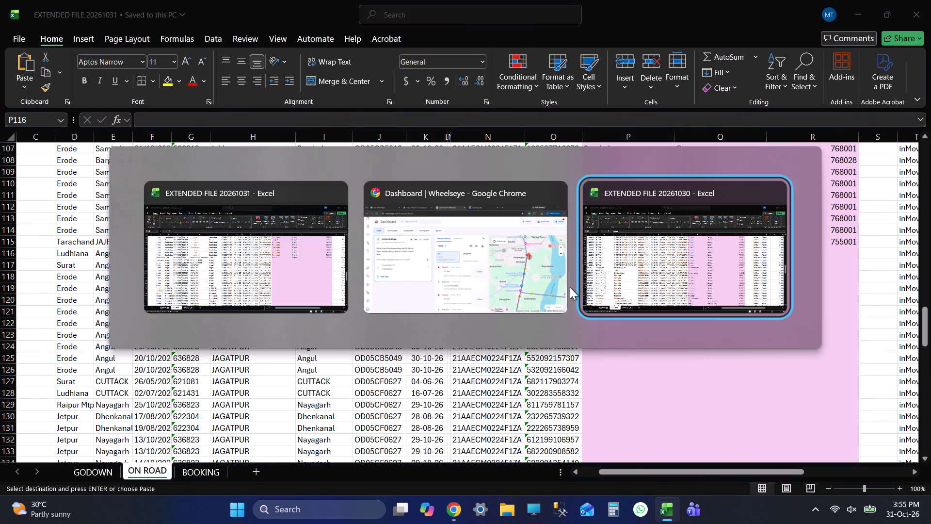
Search column P of the 20261030 ON ROAD sheet for TALCHER.
{"action": "left_click", "coordinate": [529, 139]}
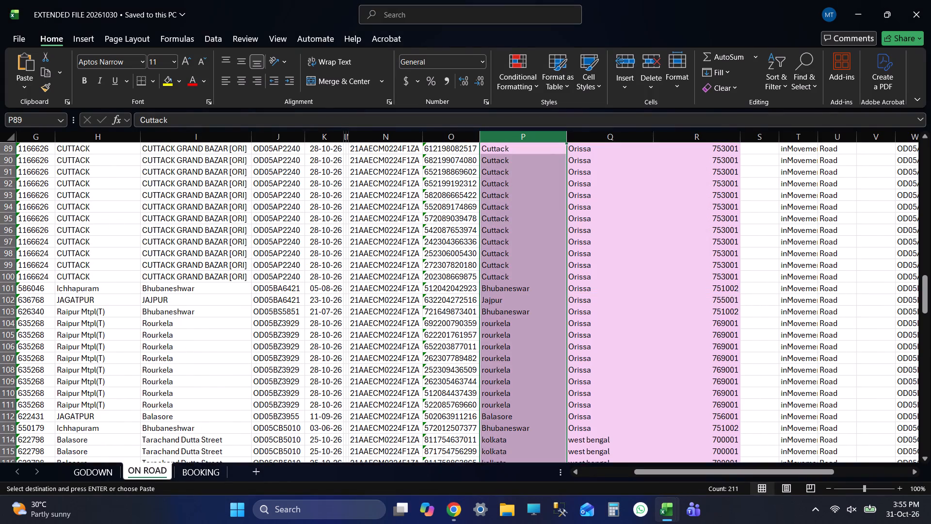
{"action": "key", "text": "ctrl+f"}
{"action": "type", "text": "TALCHER"}
{"action": "key", "text": "Return"}
{"action": "left_click", "coordinate": [408, 449]}
{"action": "left_click", "coordinate": [388, 444]}
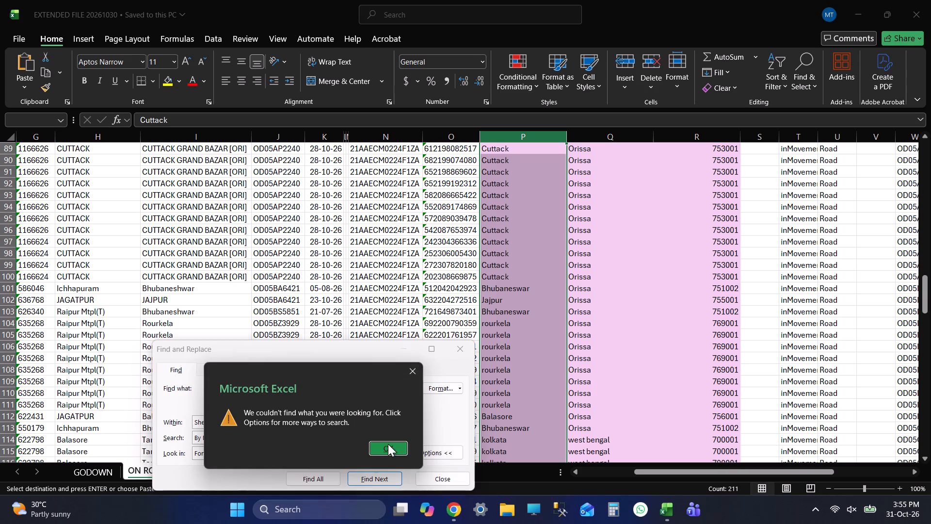
Search column P of the 20261030 ON ROAD sheet for ANGUL and copy Angul, Orissa, 759122 from P119:R119.
{"action": "key", "text": "ctrl+a"}
{"action": "key", "text": "BackSpace"}
{"action": "type", "text": "ANGUL"}
{"action": "key", "text": "Return"}
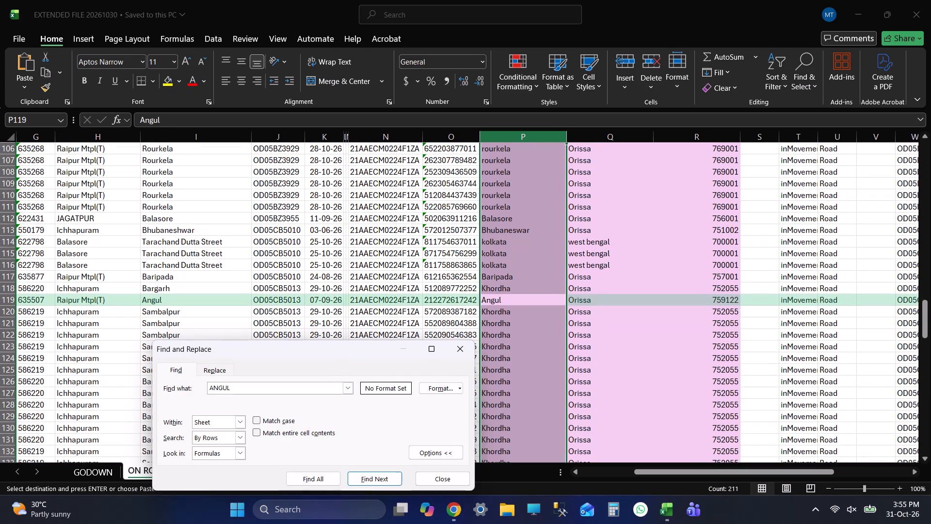
{"action": "left_click", "coordinate": [497, 297]}
{"action": "key", "text": "shift+Right"}
{"action": "key", "text": "shift+Right"}
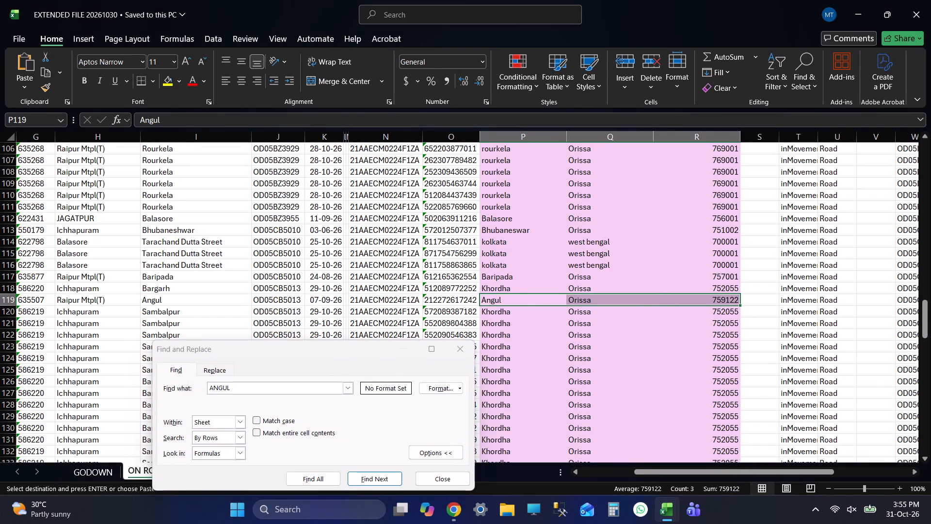
{"action": "key", "text": "ctrl+c"}
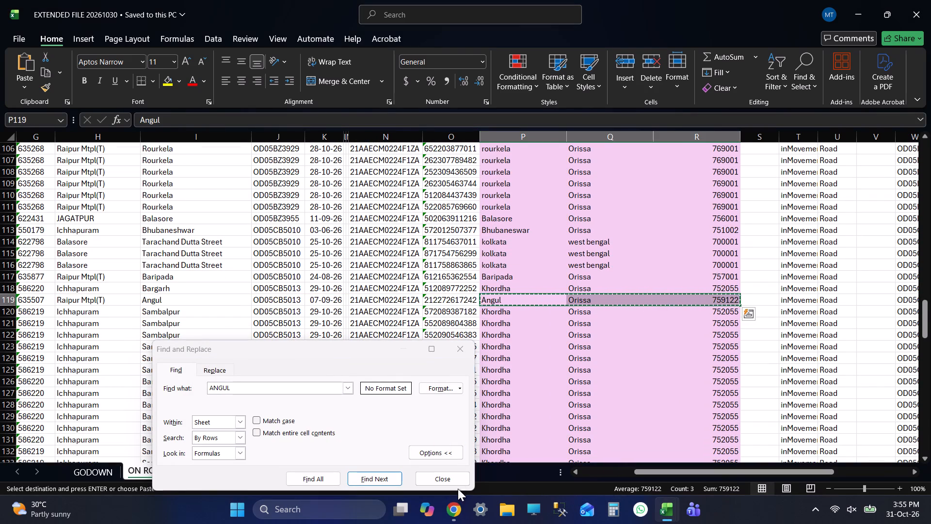
{"action": "left_click", "coordinate": [446, 475]}
{"action": "key", "text": "alt+Tab"}
{"action": "key", "text": "shift+Down"}
{"action": "key", "text": "shift+Down"}
{"action": "key", "text": "shift+Down"}
{"action": "key", "text": "shift+Down"}
{"action": "key", "text": "shift+Down"}
{"action": "key", "text": "shift+Down"}
{"action": "key", "text": "shift+Down"}
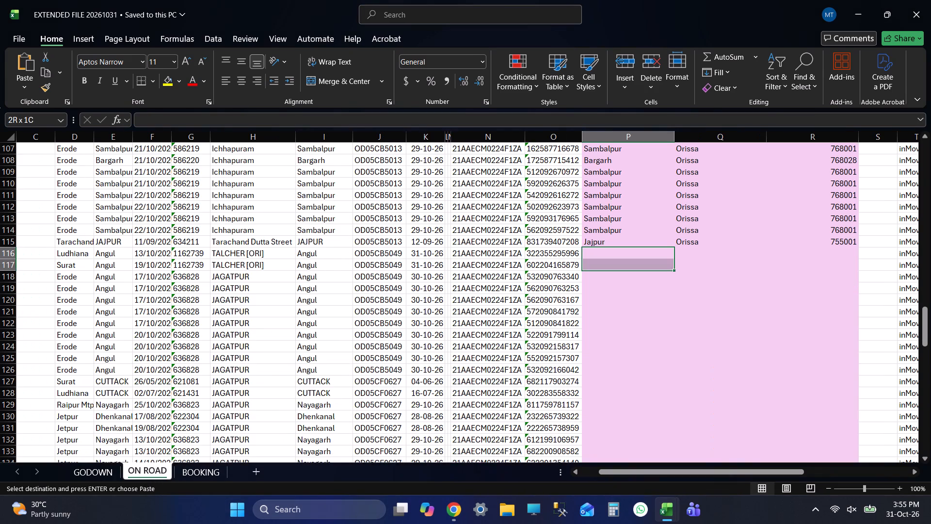
{"action": "key", "text": "shift+Down"}
{"action": "key", "text": "shift+Down"}
{"action": "key", "text": "shift+Down"}
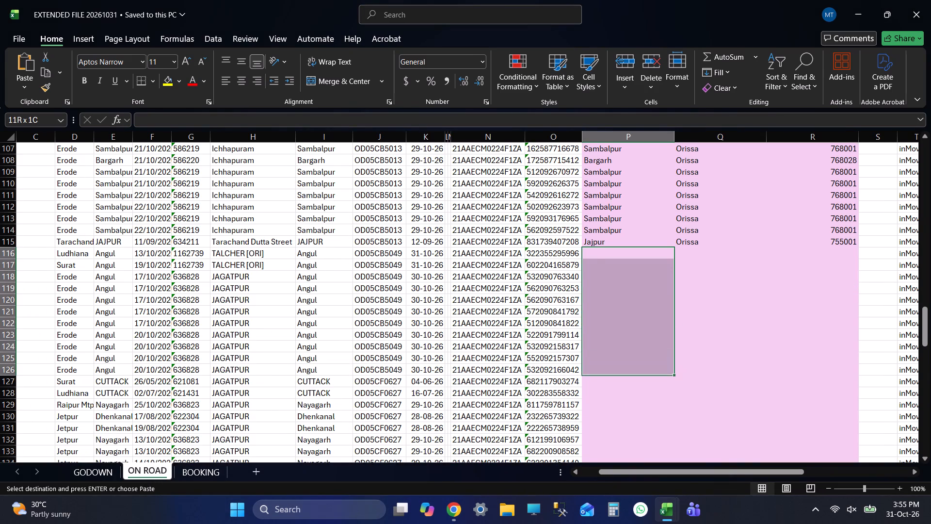
{"action": "key", "text": "ctrl+v"}
{"action": "key", "text": "ctrl+Down"}
{"action": "key", "text": "Down"}
{"action": "key", "text": "ctrl+s"}
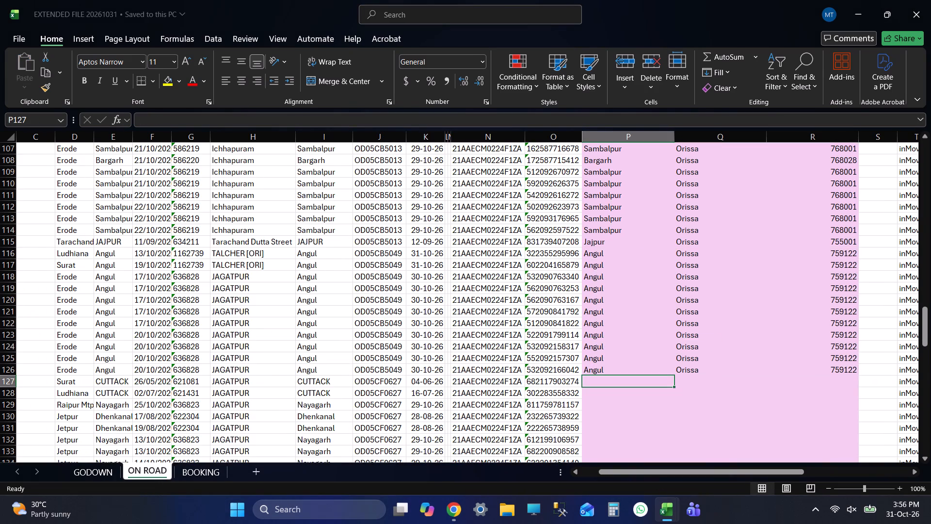
Check the vehicle number, destination and manifest date of the CUTTACK entry in row 127.
{"action": "scroll", "coordinate": [651, 217], "scroll_direction": "down", "scroll_amount": 6}
{"action": "key", "text": "shift+Tab"}
{"action": "key", "text": "shift+Tab"}
{"action": "key", "text": "shift+Tab"}
{"action": "key", "text": "shift+Tab"}
{"action": "key", "text": "shift+Tab"}
{"action": "key", "text": "shift+Tab"}
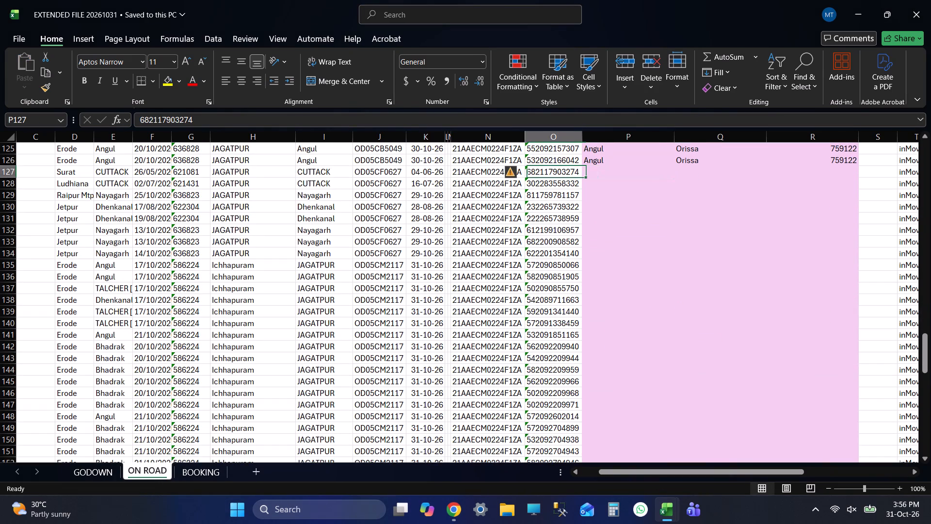
{"action": "key", "text": "Tab"}
{"action": "key", "text": "Tab"}
{"action": "key", "text": "Tab"}
{"action": "key", "text": "Tab"}
{"action": "key", "text": "Tab"}
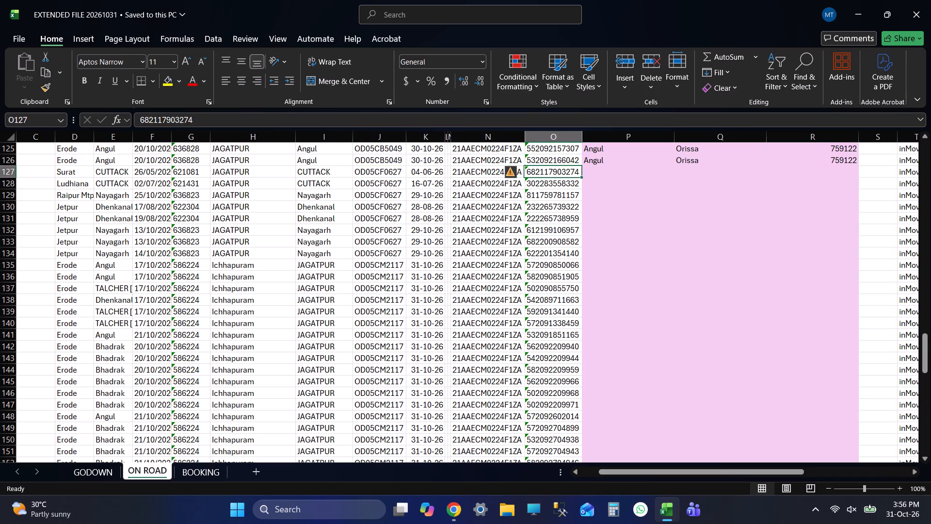
{"action": "key", "text": "Tab"}
Copy Cuttack, Orissa, 753001 from P2:R2 of the EXTENDED FILE 20261030 ON ROAD sheet.
{"action": "key", "text": "alt+Tab"}
{"action": "key", "text": "Down"}
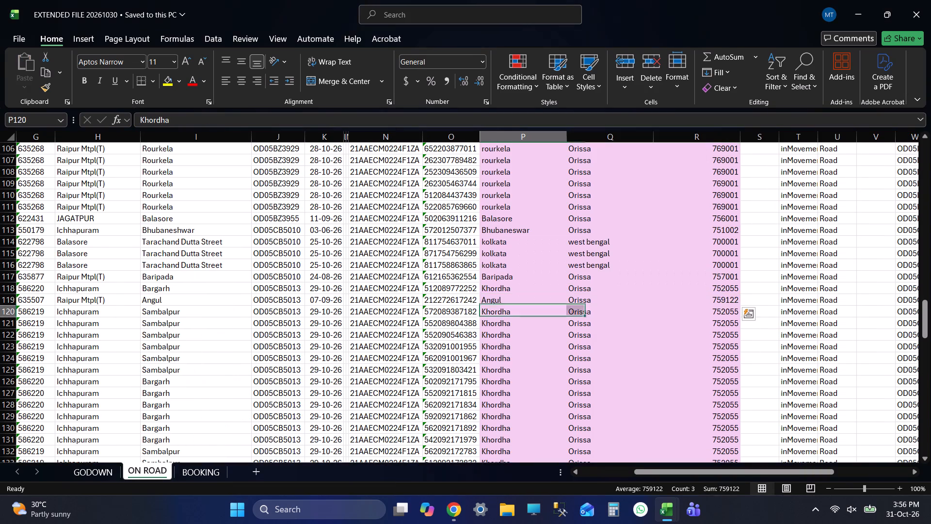
{"action": "key", "text": "ctrl+Down"}
{"action": "key", "text": "Up"}
{"action": "key", "text": "Up"}
{"action": "key", "text": "Up"}
{"action": "key", "text": "Up"}
{"action": "key", "text": "Up"}
{"action": "key", "text": "ctrl+Up"}
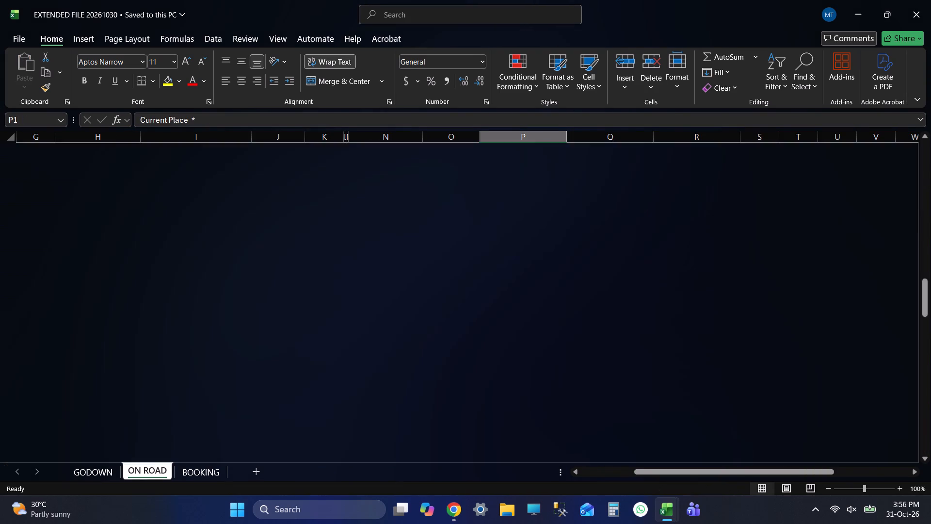
{"action": "key", "text": "Down"}
{"action": "key", "text": "Down"}
{"action": "key", "text": "Down"}
{"action": "key", "text": "Down"}
{"action": "key", "text": "Down"}
{"action": "key", "text": "Down"}
{"action": "key", "text": "Down"}
{"action": "key", "text": "Down"}
{"action": "key", "text": "Down"}
{"action": "key", "text": "Down"}
{"action": "key", "text": "Up"}
{"action": "key", "text": "ctrl+Up"}
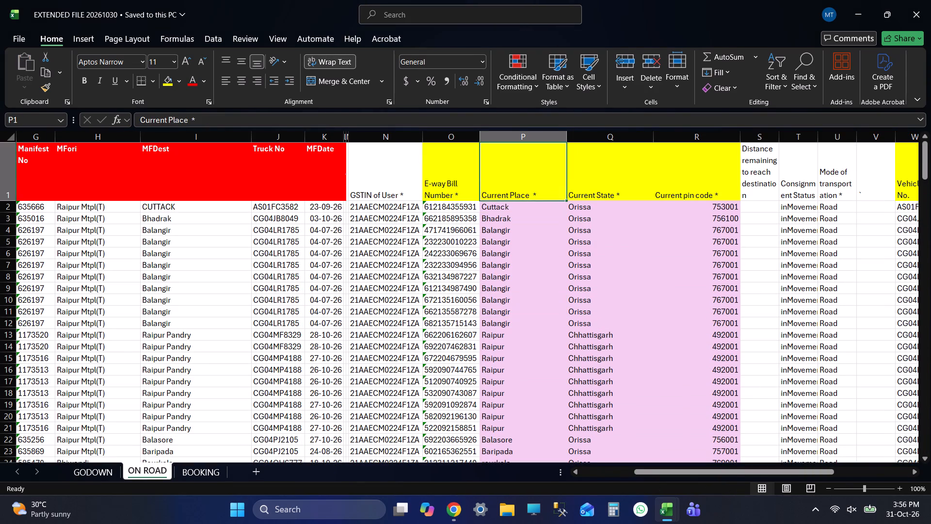
{"action": "key", "text": "Down"}
{"action": "key", "text": "shift+Right"}
{"action": "key", "text": "shift+Right"}
{"action": "key", "text": "ctrl+c"}
Paste the copied Cuttack, Orissa, 753001 into P127:R127 of EXTENDED FILE 20261031 and save the file.
{"action": "key", "text": "alt+Tab"}
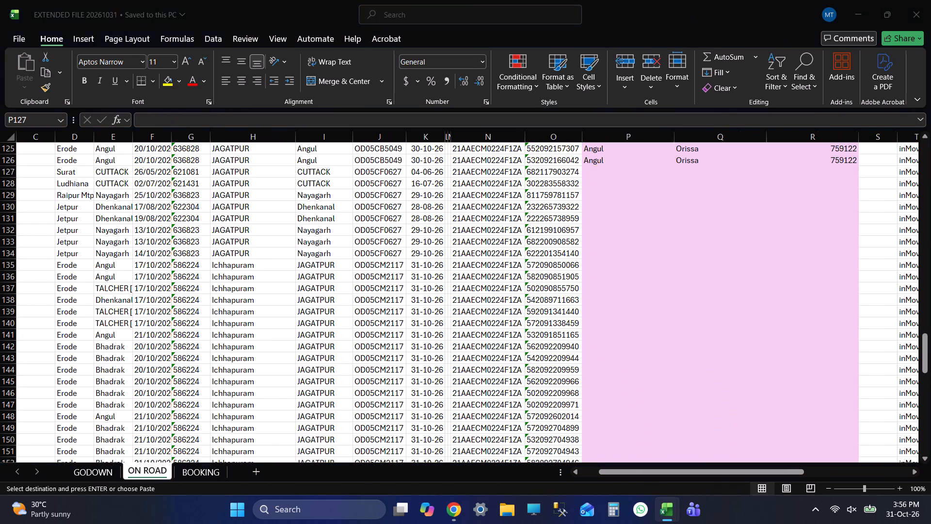
{"action": "key", "text": "ctrl+v"}
{"action": "key", "text": "Down"}
{"action": "key", "text": "ctrl+s"}
Copy Cuttack, Orissa, 753001 from P127:R127 into P128:R128 and save the file.
{"action": "key", "text": "Left"}
{"action": "key", "text": "Left"}
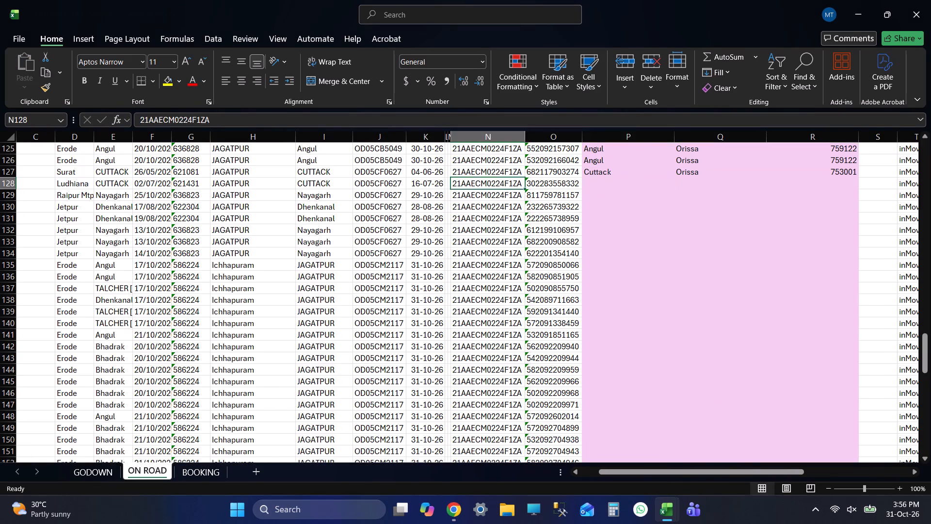
{"action": "key", "text": "Right"}
{"action": "key", "text": "Right"}
{"action": "key", "text": "Up"}
{"action": "key", "text": "shift+Right"}
{"action": "key", "text": "shift+Right"}
{"action": "key", "text": "ctrl+c"}
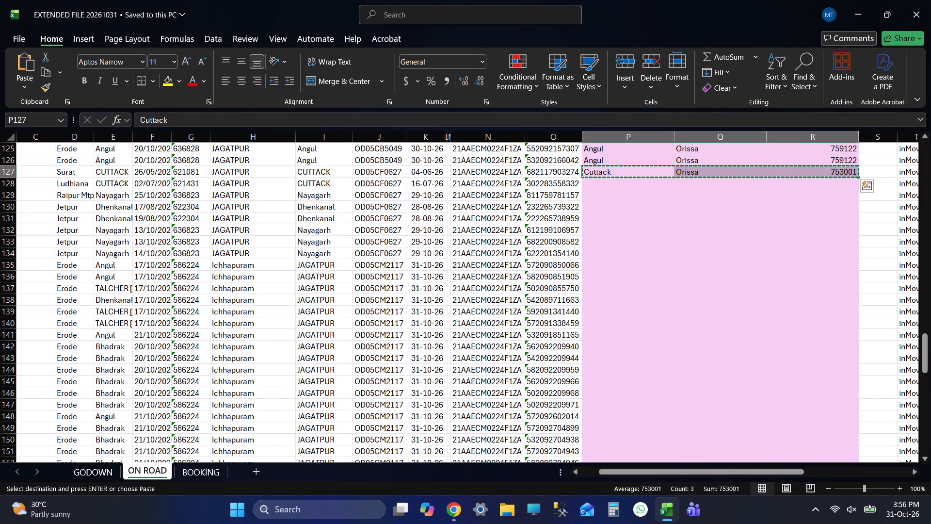
{"action": "key", "text": "Down"}
{"action": "key", "text": "ctrl+v"}
{"action": "key", "text": "Down"}
{"action": "key", "text": "ctrl+s"}
Check the vehicle number, destination and date of the Nayagarh entry in row 129.
{"action": "key", "text": "Left"}
{"action": "key", "text": "Left"}
{"action": "key", "text": "Left"}
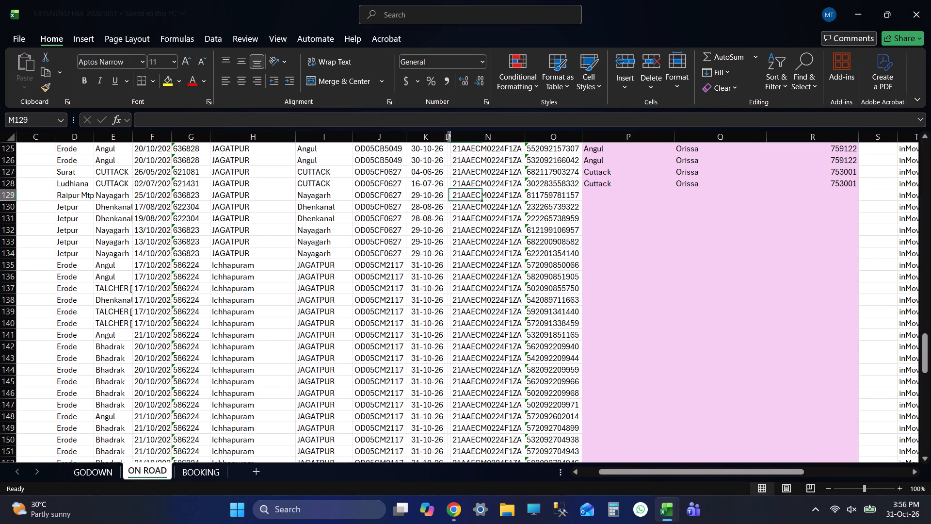
{"action": "key", "text": "Left"}
{"action": "key", "text": "Left"}
{"action": "key", "text": "Left"}
{"action": "key", "text": "Right"}
{"action": "key", "text": "Right"}
{"action": "key", "text": "Right"}
{"action": "key", "text": "Right"}
{"action": "key", "text": "Right"}
{"action": "key", "text": "Right"}
{"action": "key", "text": "Right"}
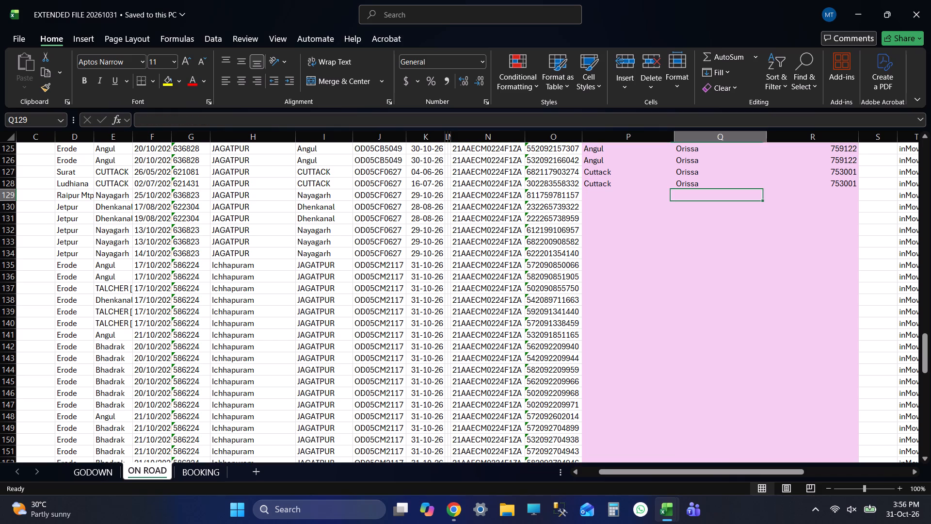
{"action": "key", "text": "Left"}
Search column P of the EXTENDED FILE 20261030 ON ROAD sheet for NAYA and copy Nayagarh, Orissa, 752069 from P149:R149.
{"action": "key", "text": "alt+Tab"}
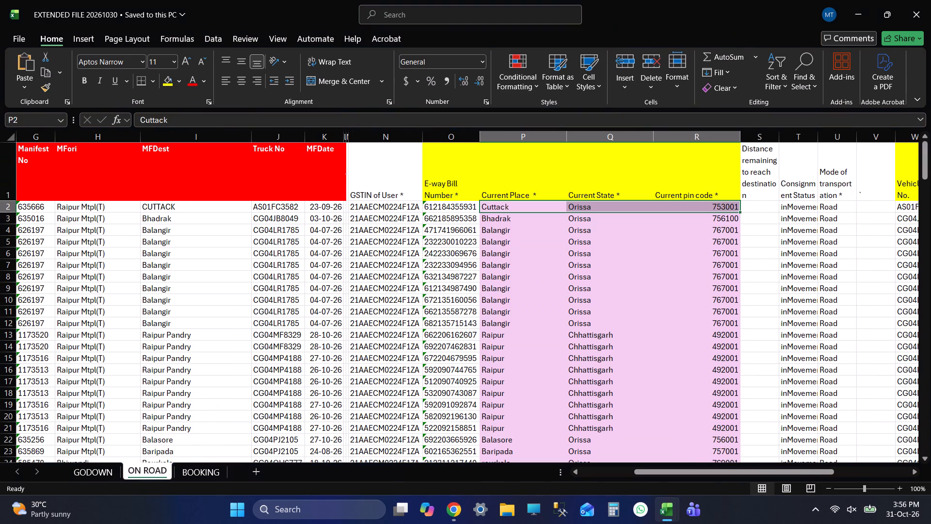
{"action": "left_click", "coordinate": [526, 135]}
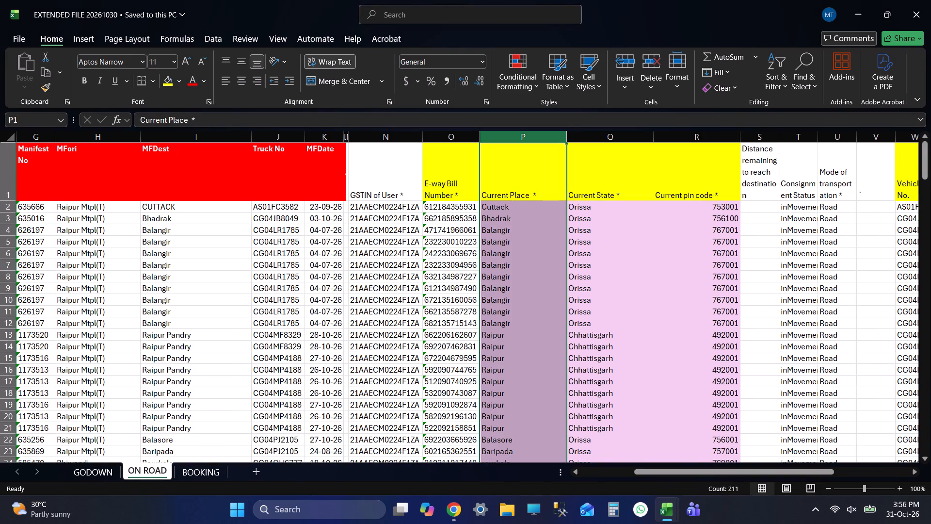
{"action": "key", "text": "ctrl+f"}
{"action": "type", "text": "NAYA"}
{"action": "key", "text": "Return"}
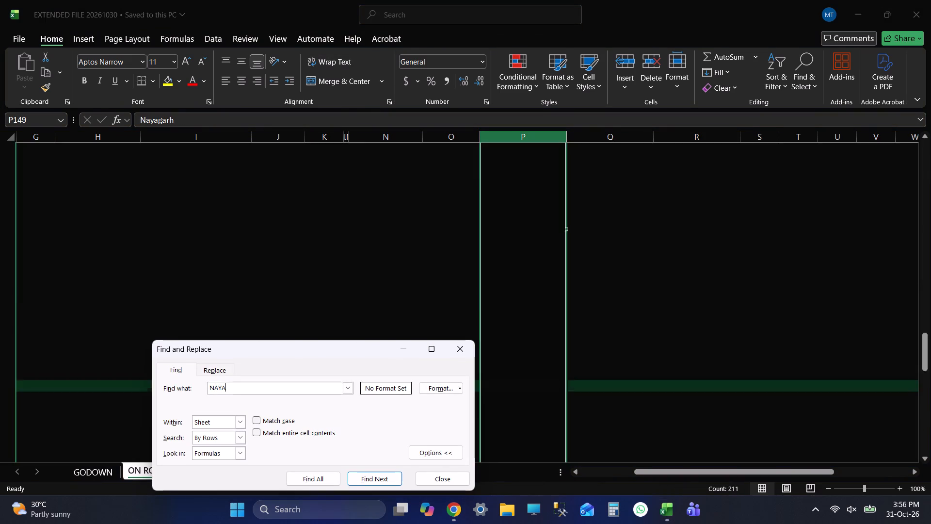
{"action": "left_click", "coordinate": [437, 477]}
{"action": "left_click", "coordinate": [545, 297]}
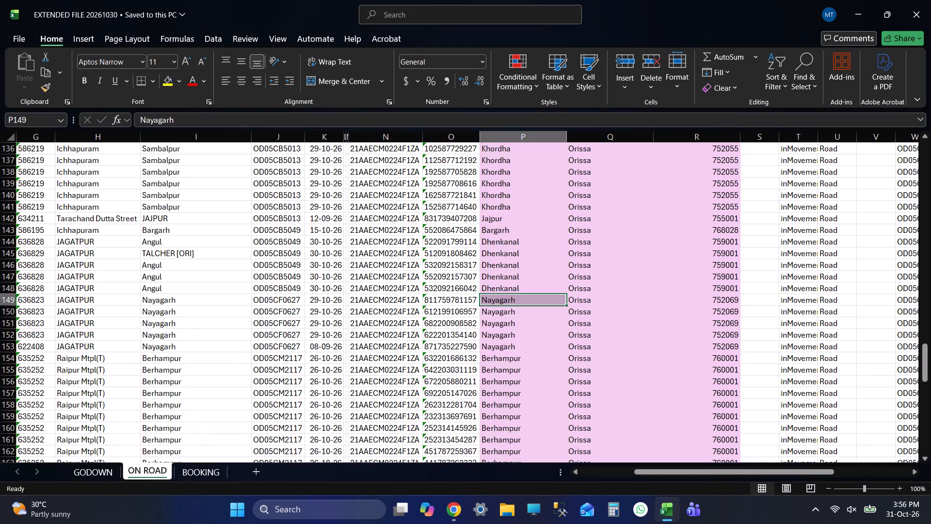
{"action": "key", "text": "shift+Right"}
{"action": "key", "text": "shift+Right"}
{"action": "key", "text": "ctrl+c"}
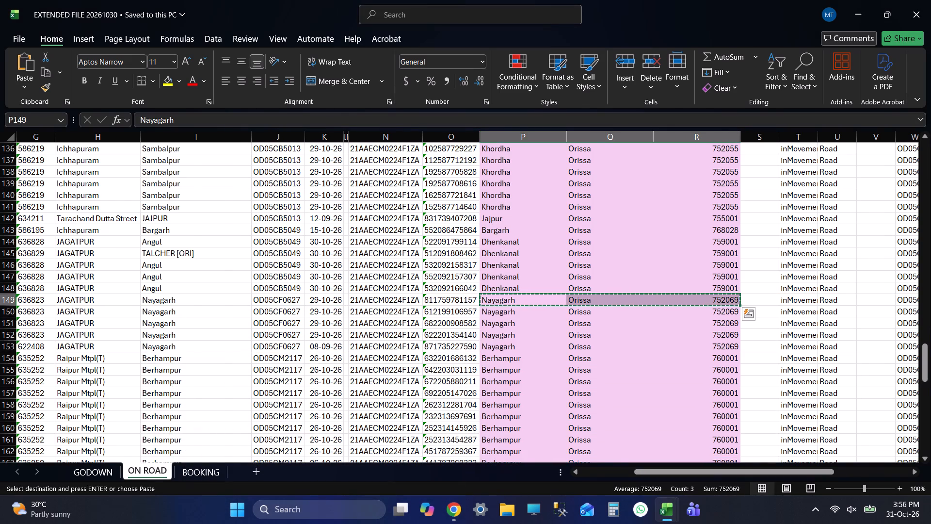
Paste the copied Nayagarh, Orissa, 752069 into P129:R129 of EXTENDED FILE 20261031 and save the file.
{"action": "key", "text": "alt+Tab"}
{"action": "key", "text": "ctrl+v"}
{"action": "key", "text": "Down"}
{"action": "key", "text": "ctrl+s"}
Check the vehicle number and date of the Dhenkanal entry in row 130.
{"action": "key", "text": "Left"}
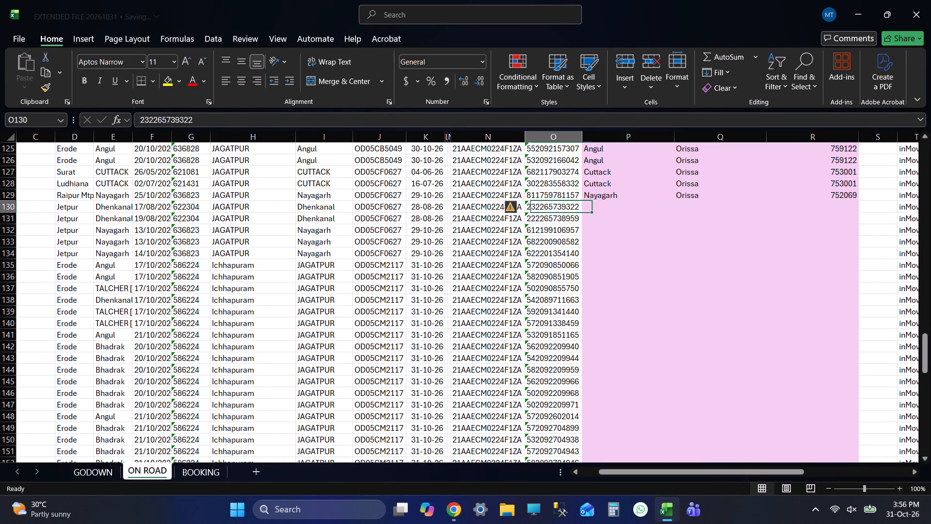
{"action": "key", "text": "Left"}
{"action": "key", "text": "Left"}
{"action": "key", "text": "Left"}
{"action": "key", "text": "Left"}
{"action": "key", "text": "Right"}
{"action": "key", "text": "Right"}
{"action": "key", "text": "Right"}
{"action": "key", "text": "Right"}
{"action": "key", "text": "Right"}
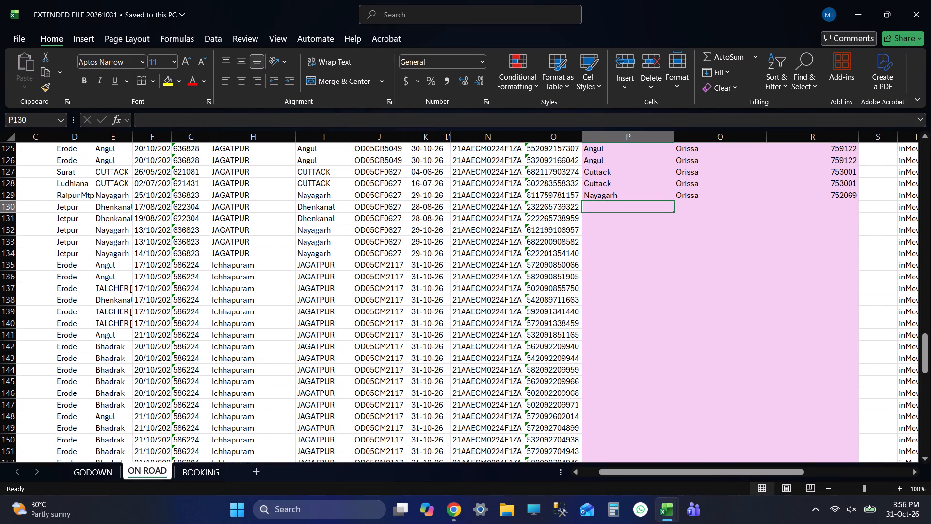
Copy Dhenkanal, Orissa, 759001 from P2:R2 of the 20261031 ON ROAD sheet into P130:R131.
{"action": "key", "text": "ctrl+Up"}
{"action": "key", "text": "ctrl+Up"}
{"action": "key", "text": "Down"}
{"action": "key", "text": "shift+Right"}
{"action": "key", "text": "shift+Right"}
{"action": "key", "text": "ctrl+c"}
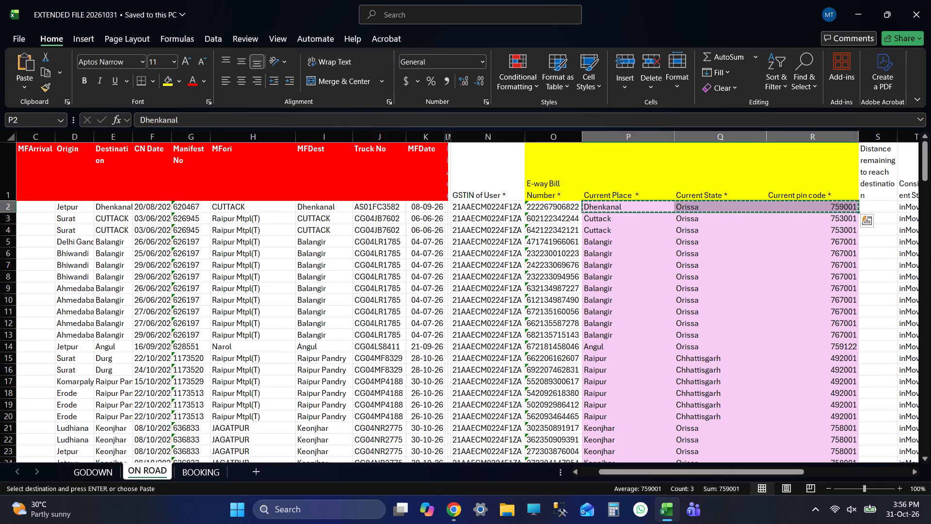
{"action": "key", "text": "ctrl+Down"}
{"action": "key", "text": "Down"}
{"action": "scroll", "coordinate": [545, 297], "scroll_direction": "down", "scroll_amount": 5}
{"action": "scroll", "coordinate": [648, 205], "scroll_direction": "down", "scroll_amount": 2}
{"action": "scroll", "coordinate": [648, 208], "scroll_direction": "up", "scroll_amount": 1}
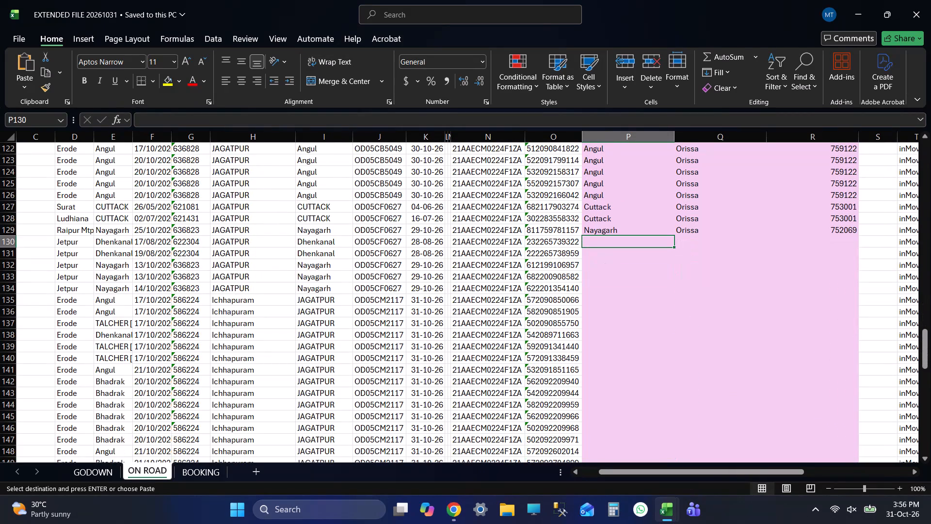
{"action": "key", "text": "shift+Down"}
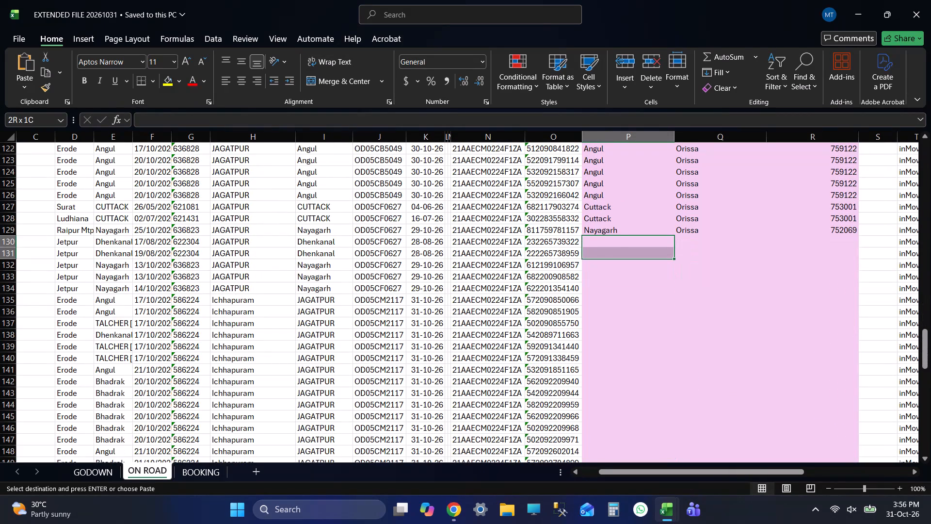
{"action": "key", "text": "ctrl+v"}
Copy Nayagarh, Orissa, 752069 from P129:R129 into P132:R134 and save the file.
{"action": "key", "text": "Up"}
{"action": "key", "text": "shift+Right"}
{"action": "key", "text": "shift+Right"}
{"action": "key", "text": "ctrl+c"}
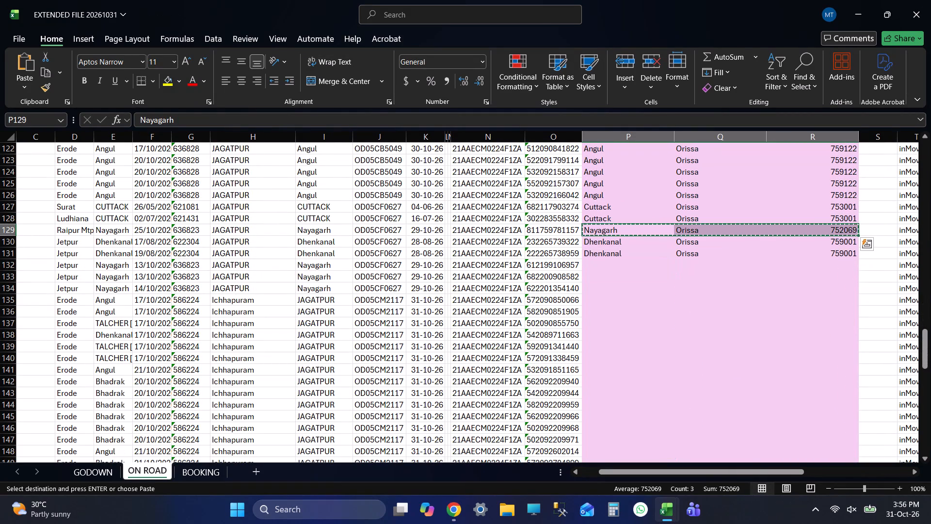
{"action": "key", "text": "ctrl+Down"}
{"action": "key", "text": "Down"}
{"action": "key", "text": "shift+Down"}
{"action": "key", "text": "shift+Down"}
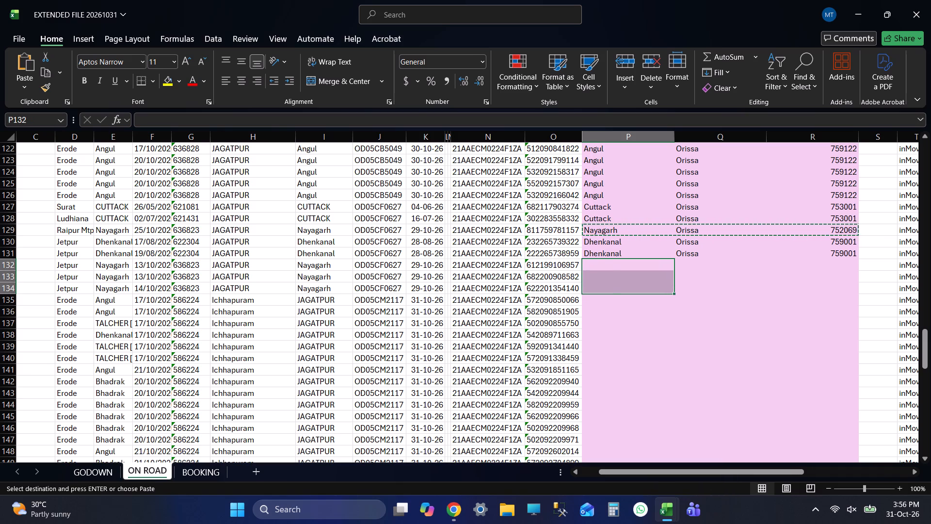
{"action": "key", "text": "ctrl+v"}
{"action": "key", "text": "ctrl+Down"}
{"action": "key", "text": "Down"}
{"action": "key", "text": "ctrl+s"}
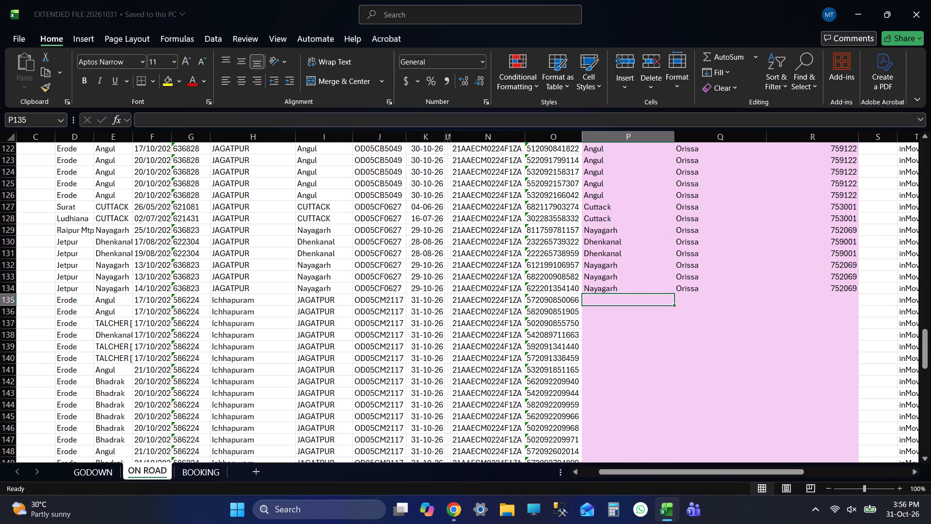
{"action": "key", "text": "Left"}
{"action": "key", "text": "Left"}
{"action": "key", "text": "Left"}
{"action": "key", "text": "Left"}
{"action": "key", "text": "Left"}
{"action": "key", "text": "Left"}
{"action": "key", "text": "Left"}
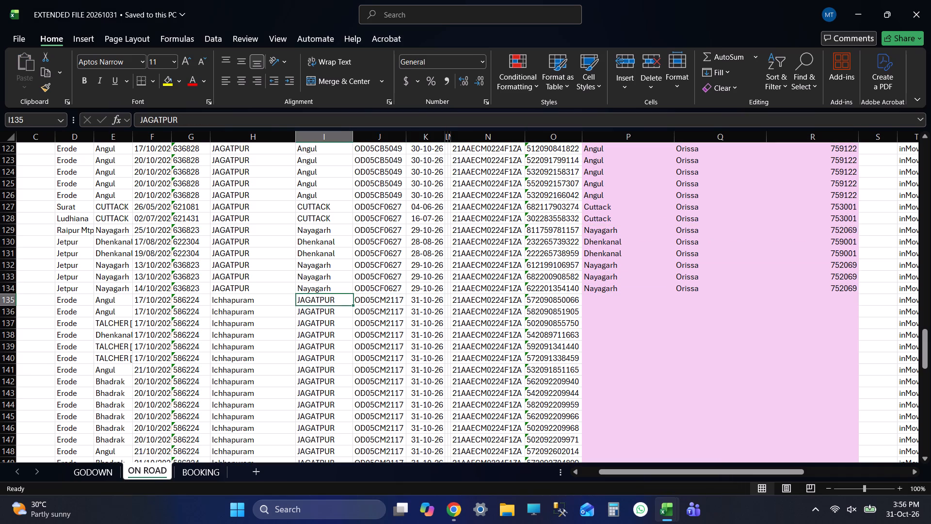
{"action": "key", "text": "Right"}
{"action": "key", "text": "ctrl+c"}
{"action": "key", "text": "ctrl+Right"}
{"action": "key", "text": "Right"}
{"action": "key", "text": "Right"}
{"action": "key", "text": "Right"}
{"action": "key", "text": "Right"}
{"action": "key", "text": "alt+Tab"}
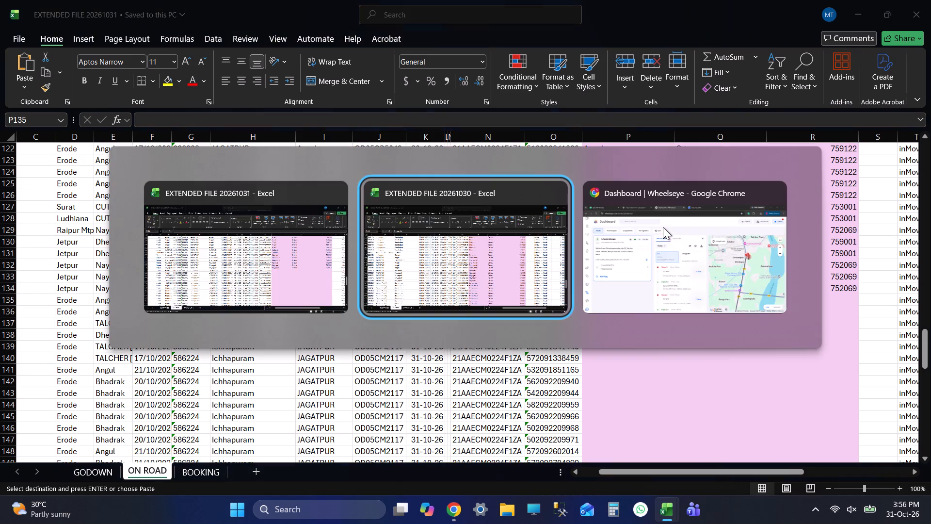
{"action": "key", "text": "alt+Tab"}
{"action": "left_click", "coordinate": [241, 72]}
{"action": "key", "text": "ctrl+v"}
{"action": "key", "text": "Return"}
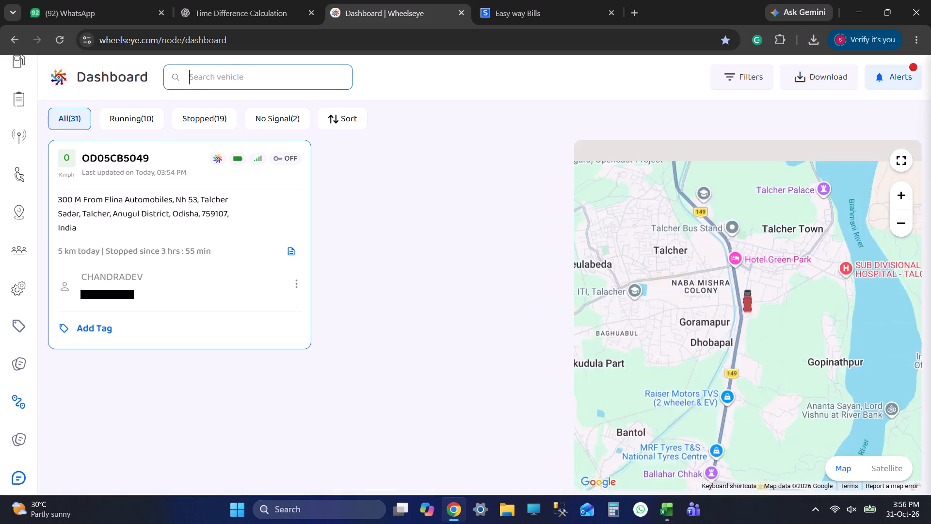
{"action": "left_click", "coordinate": [166, 245]}
{"action": "left_click_drag", "start_coordinate": [847, 237], "coordinate": [765, 326]}
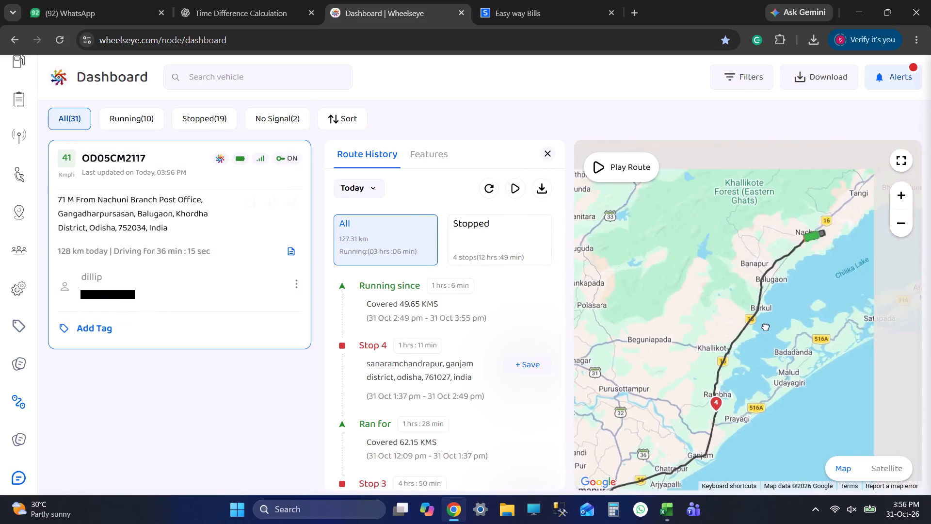
{"action": "left_click_drag", "start_coordinate": [765, 326], "coordinate": [763, 327]}
{"action": "scroll", "coordinate": [800, 280], "scroll_direction": "down", "scroll_amount": 2}
Copy the Tangi, Orissa, 752023 entry from P53:R53 of the 20261031 ON ROAD sheet.
{"action": "key", "text": "alt+Tab"}
{"action": "scroll", "coordinate": [686, 292], "scroll_direction": "up", "scroll_amount": 2}
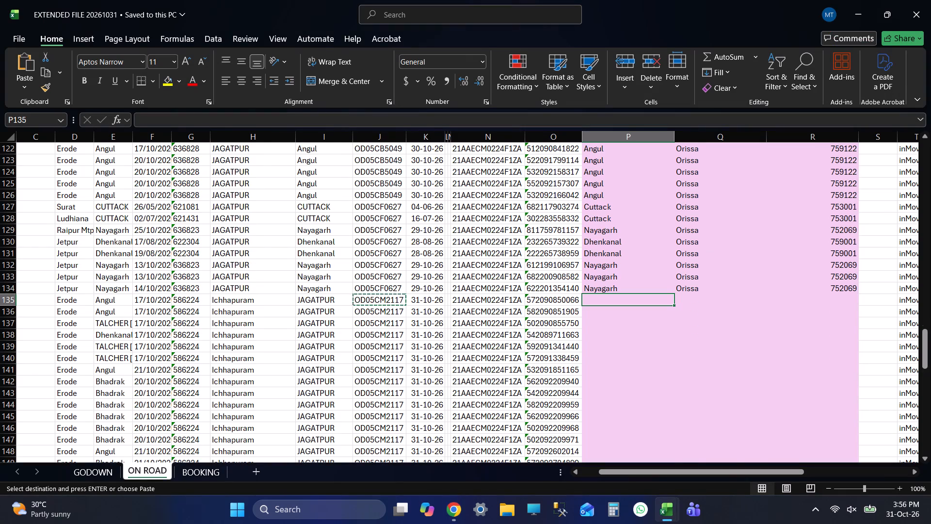
{"action": "scroll", "coordinate": [686, 292], "scroll_direction": "up", "scroll_amount": 10}
{"action": "scroll", "coordinate": [686, 292], "scroll_direction": "down", "scroll_amount": 1}
{"action": "scroll", "coordinate": [686, 292], "scroll_direction": "up", "scroll_amount": 1}
{"action": "scroll", "coordinate": [686, 292], "scroll_direction": "down", "scroll_amount": 1}
{"action": "scroll", "coordinate": [686, 292], "scroll_direction": "up", "scroll_amount": 7}
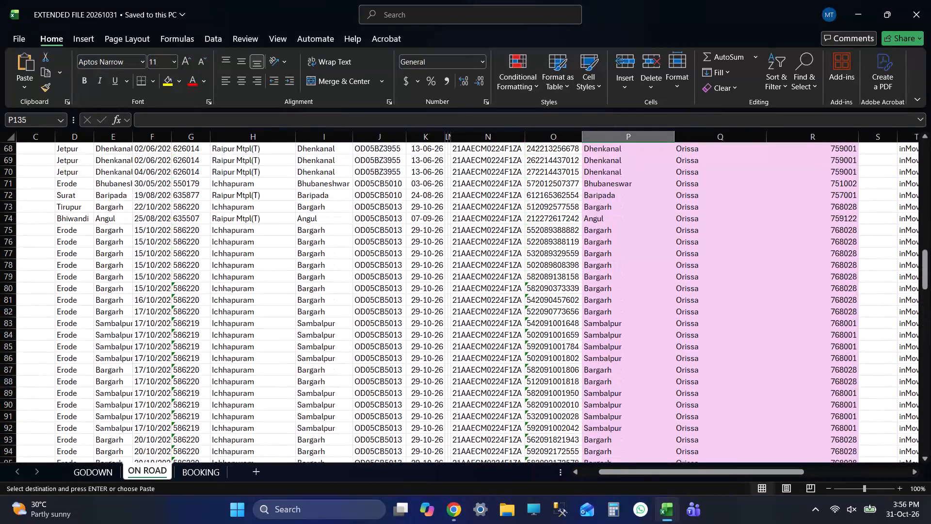
{"action": "scroll", "coordinate": [686, 292], "scroll_direction": "up", "scroll_amount": 6}
{"action": "scroll", "coordinate": [686, 292], "scroll_direction": "down", "scroll_amount": 1}
{"action": "scroll", "coordinate": [686, 292], "scroll_direction": "up", "scroll_amount": 1}
{"action": "left_click", "coordinate": [654, 188]}
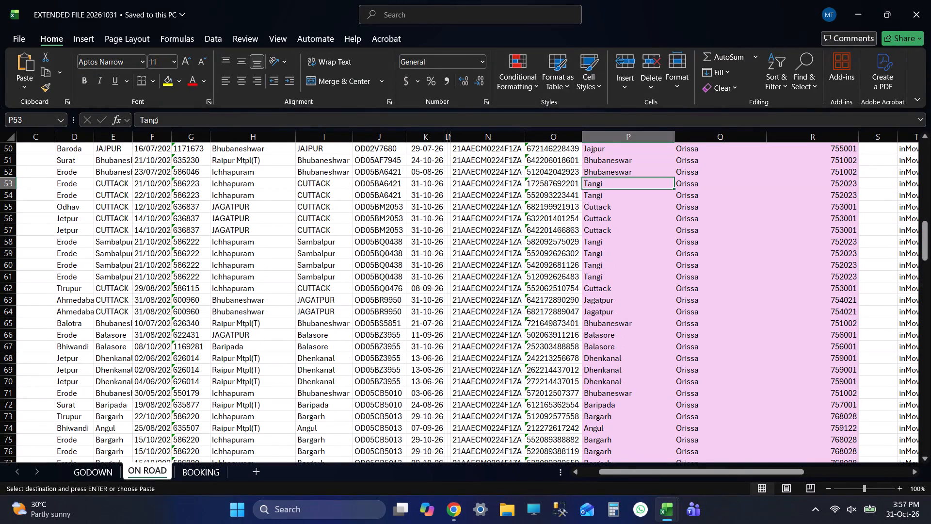
{"action": "key", "text": "shift+Right"}
{"action": "key", "text": "shift+Right"}
{"action": "key", "text": "ctrl+c"}
{"action": "key", "text": "Down"}
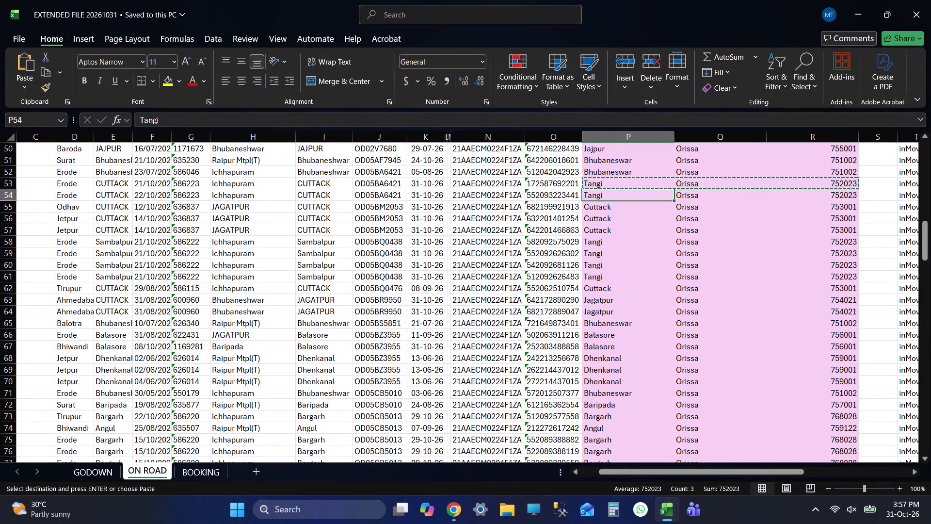
{"action": "key", "text": "Down"}
{"action": "key", "text": "ctrl+Down"}
{"action": "key", "text": "Down"}
{"action": "key", "text": "alt+Tab"}
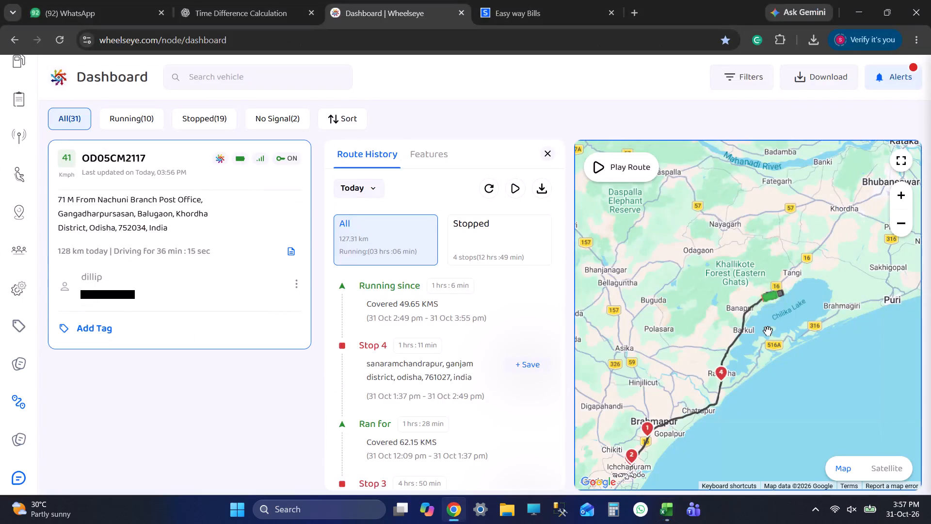
{"action": "key", "text": "alt+Tab"}
{"action": "scroll", "coordinate": [783, 304], "scroll_direction": "down", "scroll_amount": 8}
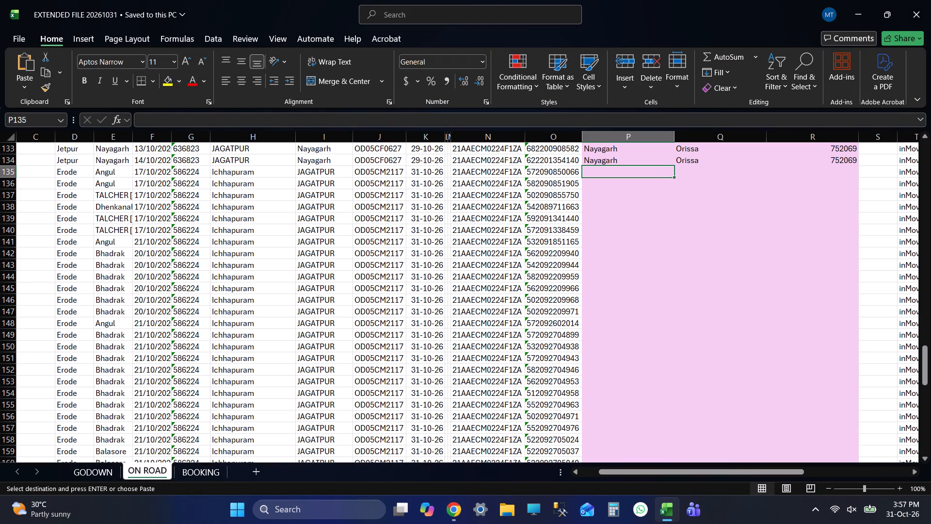
{"action": "key", "text": "shift+Down"}
{"action": "key", "text": "shift+Down"}
{"action": "key", "text": "shift+Down"}
{"action": "key", "text": "shift+Down"}
{"action": "key", "text": "shift+Down"}
{"action": "key", "text": "shift+Down"}
{"action": "key", "text": "shift+Down"}
{"action": "key", "text": "shift+Down"}
{"action": "key", "text": "shift+Down"}
{"action": "key", "text": "shift+Down"}
{"action": "key", "text": "shift+Down"}
{"action": "key", "text": "shift+Down"}
{"action": "key", "text": "shift+Down"}
{"action": "key", "text": "shift+Down"}
{"action": "key", "text": "shift+Down"}
{"action": "key", "text": "shift+Down"}
{"action": "key", "text": "shift+Down"}
{"action": "key", "text": "shift+Down"}
{"action": "key", "text": "shift+Down"}
{"action": "key", "text": "shift+Down"}
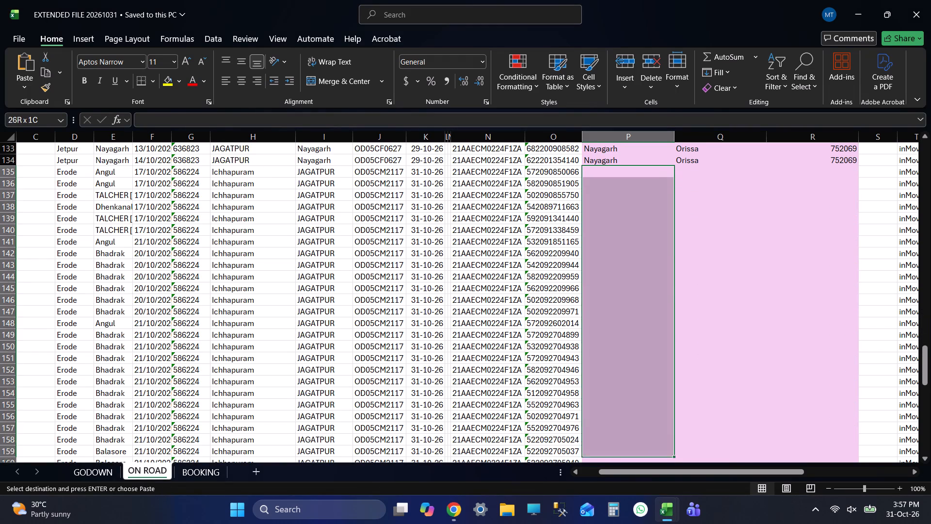
{"action": "key", "text": "shift+Up"}
{"action": "key", "text": "shift+Up"}
{"action": "key", "text": "shift+Up"}
{"action": "key", "text": "shift+Up"}
{"action": "key", "text": "shift+Up"}
{"action": "key", "text": "shift+Up"}
{"action": "key", "text": "shift+Up"}
{"action": "key", "text": "shift+Up"}
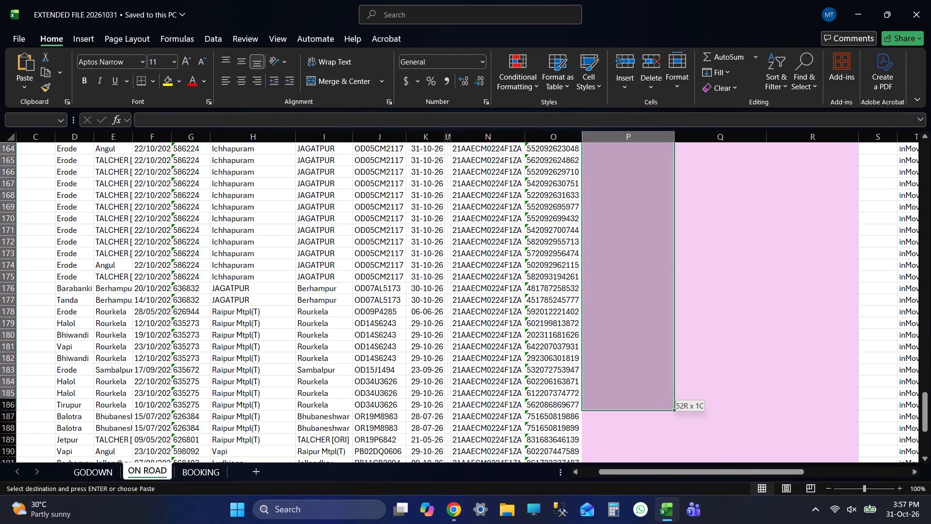
{"action": "key", "text": "shift+Up"}
{"action": "key", "text": "shift+Up"}
{"action": "key", "text": "shift+Up"}
{"action": "key", "text": "shift+Up"}
{"action": "key", "text": "shift+Up"}
{"action": "key", "text": "shift+Up"}
{"action": "key", "text": "shift+Up"}
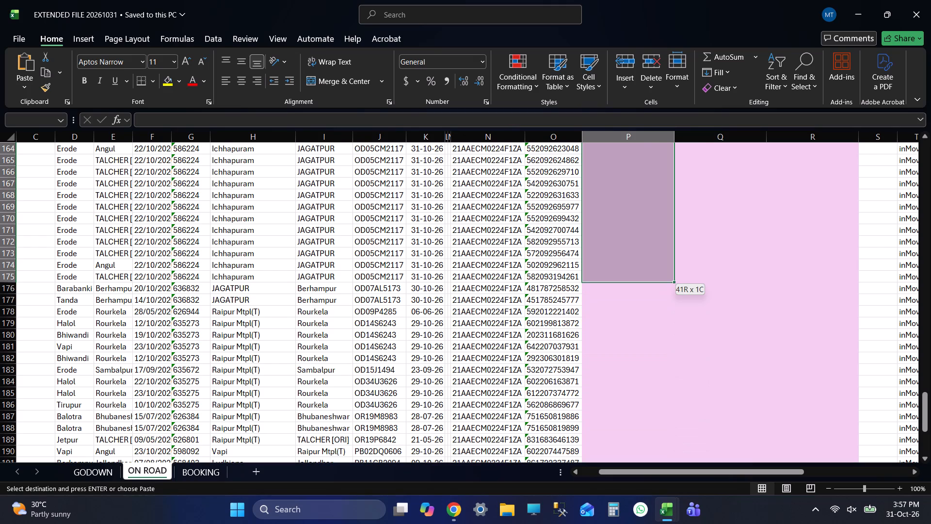
{"action": "key", "text": "ctrl+v"}
{"action": "key", "text": "ctrl+Down"}
{"action": "key", "text": "Down"}
{"action": "key", "text": "ctrl+s"}
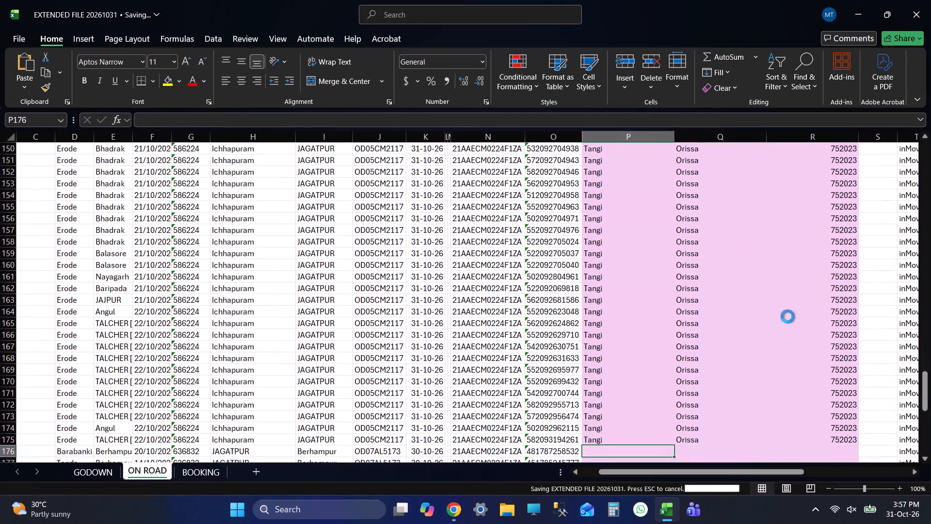
{"action": "key", "text": "ctrl+s"}
{"action": "key", "text": "ctrl+s"}
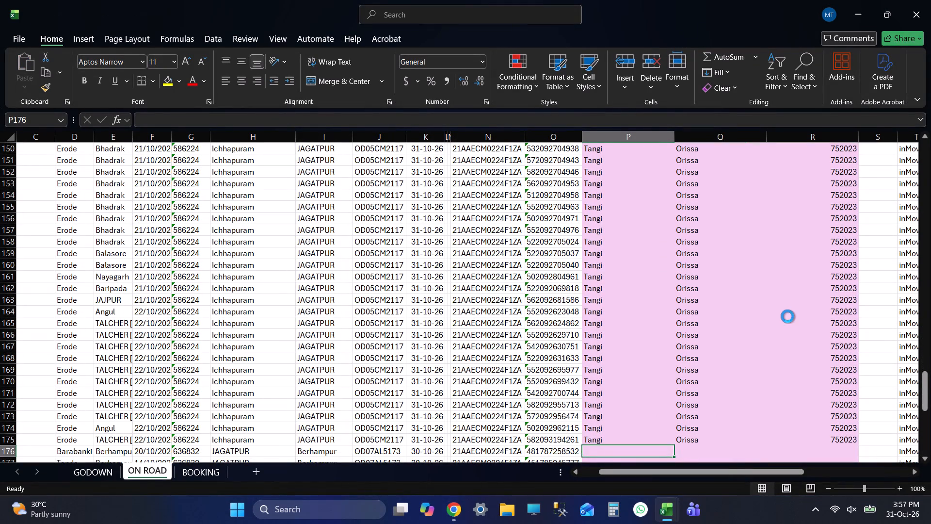
{"action": "scroll", "coordinate": [760, 307], "scroll_direction": "down", "scroll_amount": 1}
{"action": "scroll", "coordinate": [750, 315], "scroll_direction": "up", "scroll_amount": 1}
{"action": "scroll", "coordinate": [745, 320], "scroll_direction": "down", "scroll_amount": 8}
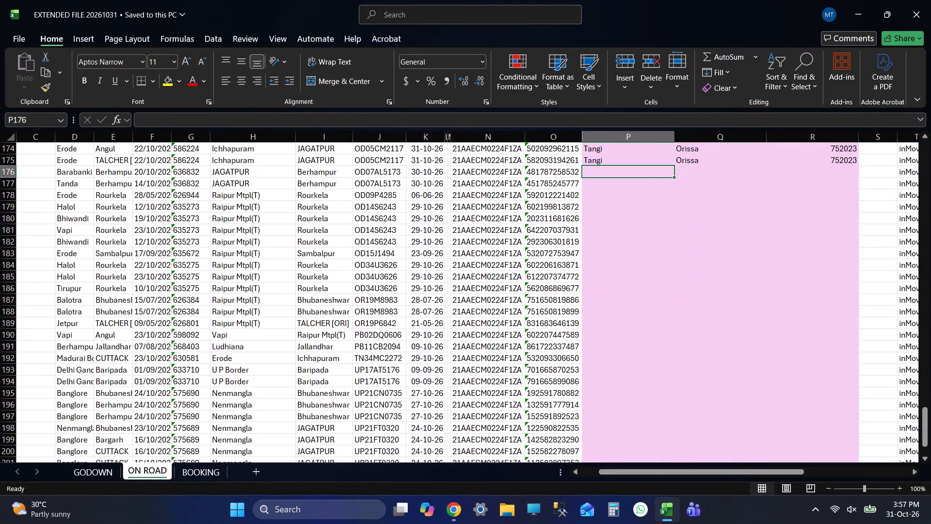
{"action": "key", "text": "shift+Tab"}
{"action": "key", "text": "shift+Tab"}
{"action": "key", "text": "shift+Tab"}
{"action": "key", "text": "shift+Tab"}
{"action": "key", "text": "shift+Tab"}
{"action": "key", "text": "shift+Tab"}
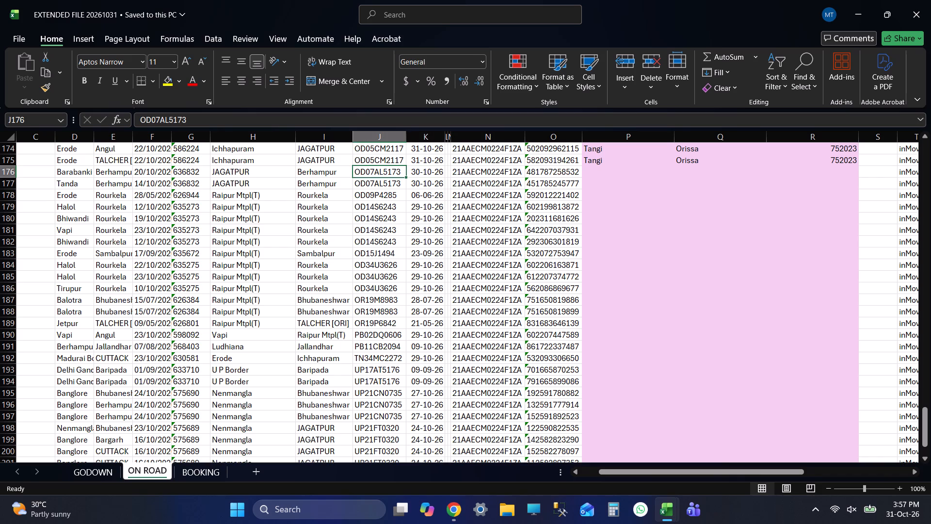
{"action": "key", "text": "ctrl+c"}
{"action": "key", "text": "Tab"}
{"action": "key", "text": "Tab"}
{"action": "key", "text": "Tab"}
{"action": "key", "text": "Tab"}
{"action": "key", "text": "Tab"}
{"action": "key", "text": "Tab"}
{"action": "key", "text": "alt+Tab"}
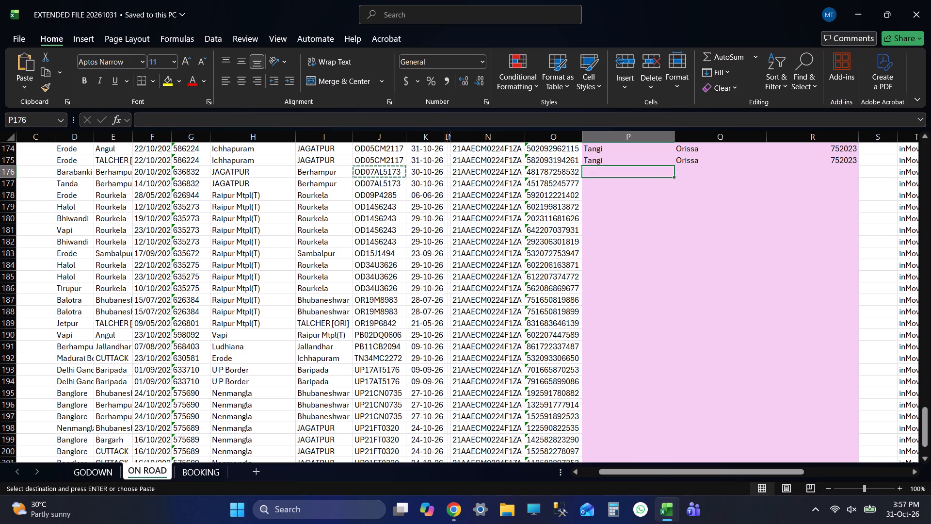
{"action": "left_click", "coordinate": [241, 78]}
{"action": "key", "text": "ctrl+v"}
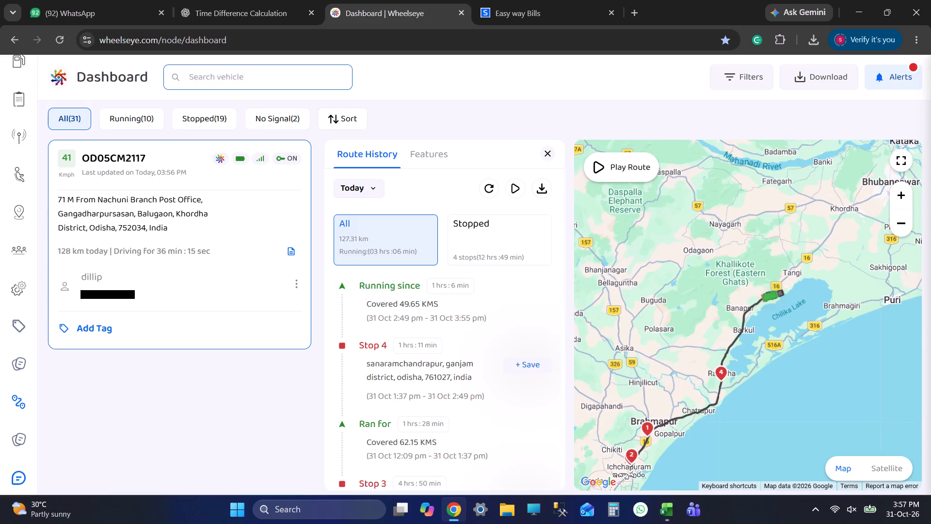
{"action": "key", "text": "Return"}
{"action": "left_click", "coordinate": [153, 275]}
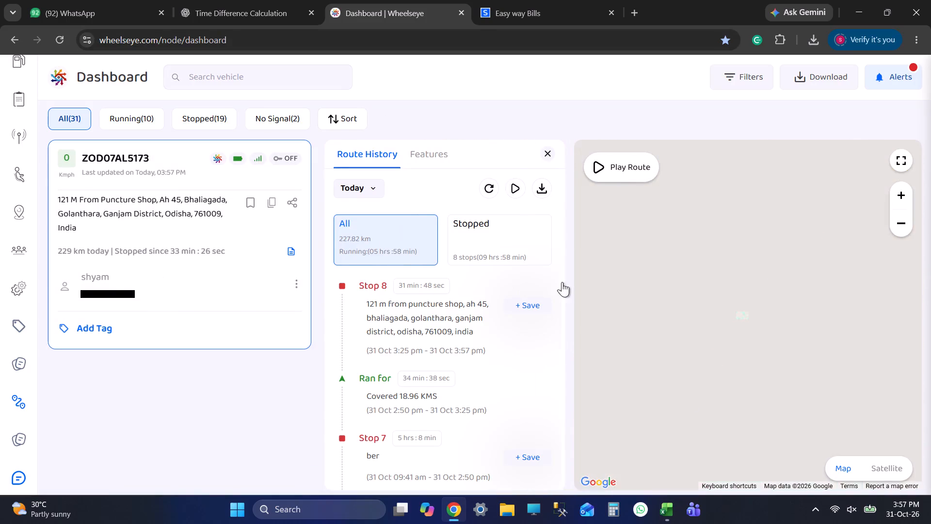
{"action": "left_click_drag", "start_coordinate": [708, 339], "coordinate": [774, 216]}
{"action": "scroll", "coordinate": [763, 253], "scroll_direction": "up", "scroll_amount": 6}
{"action": "left_click_drag", "start_coordinate": [773, 194], "coordinate": [749, 269]}
{"action": "scroll", "coordinate": [746, 271], "scroll_direction": "up", "scroll_amount": 9}
{"action": "scroll", "coordinate": [679, 301], "scroll_direction": "up", "scroll_amount": 3}
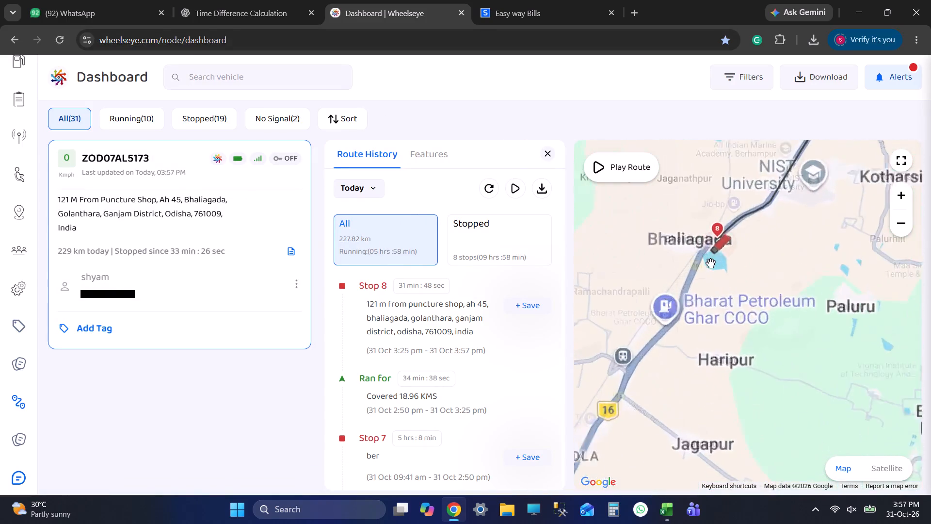
{"action": "scroll", "coordinate": [710, 263], "scroll_direction": "up", "scroll_amount": 2}
{"action": "left_click", "coordinate": [742, 204]}
{"action": "key", "text": "alt+Tab"}
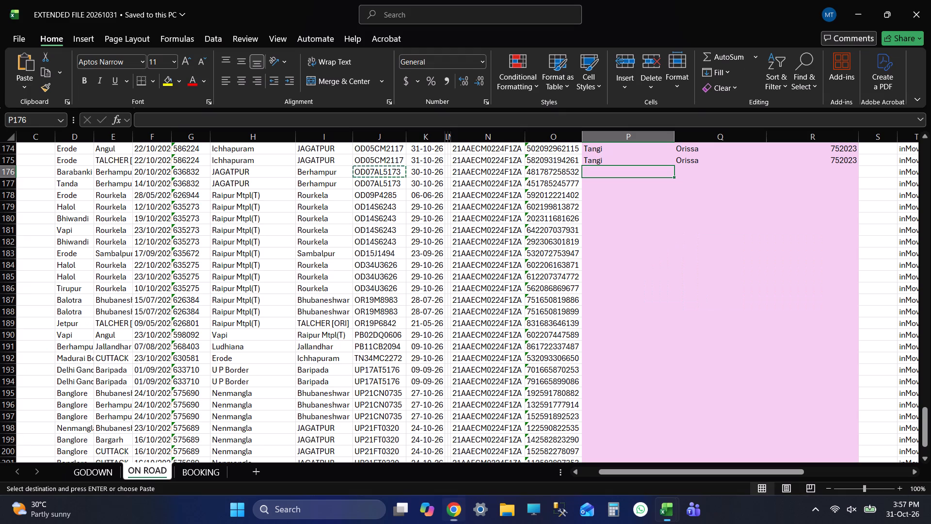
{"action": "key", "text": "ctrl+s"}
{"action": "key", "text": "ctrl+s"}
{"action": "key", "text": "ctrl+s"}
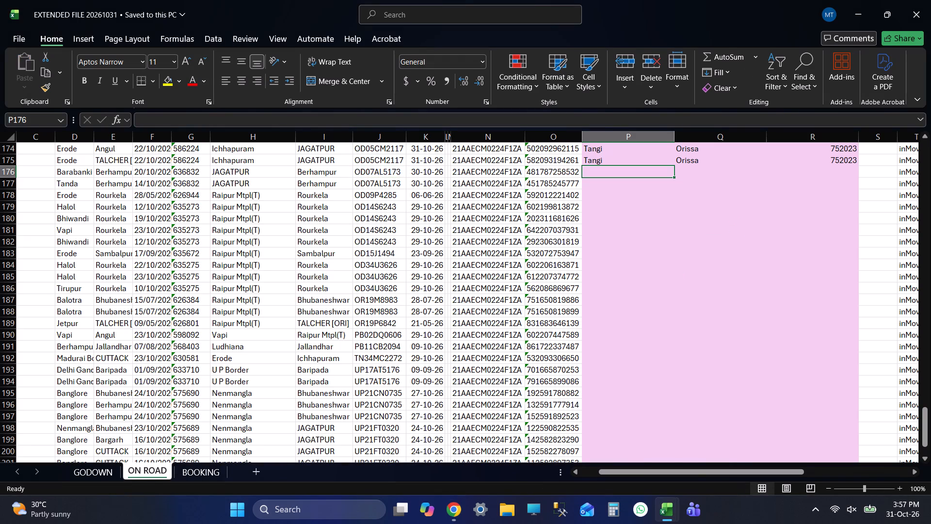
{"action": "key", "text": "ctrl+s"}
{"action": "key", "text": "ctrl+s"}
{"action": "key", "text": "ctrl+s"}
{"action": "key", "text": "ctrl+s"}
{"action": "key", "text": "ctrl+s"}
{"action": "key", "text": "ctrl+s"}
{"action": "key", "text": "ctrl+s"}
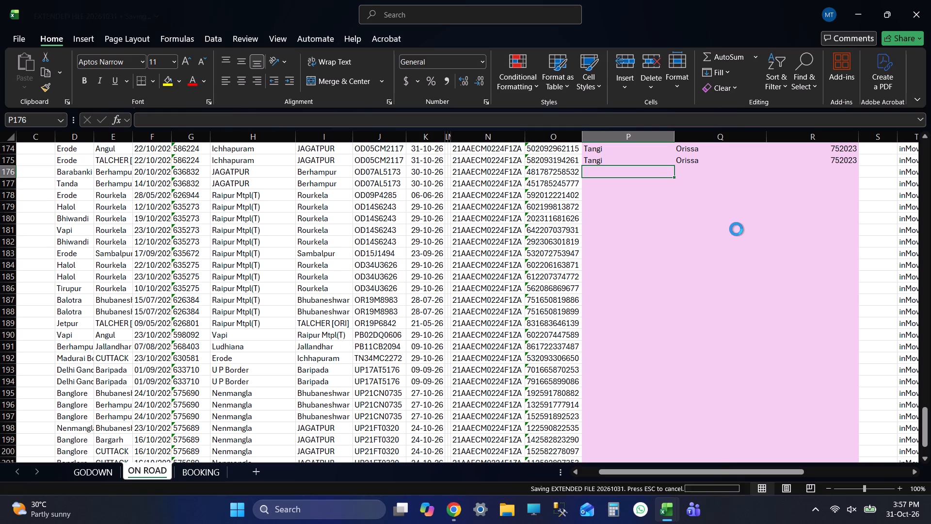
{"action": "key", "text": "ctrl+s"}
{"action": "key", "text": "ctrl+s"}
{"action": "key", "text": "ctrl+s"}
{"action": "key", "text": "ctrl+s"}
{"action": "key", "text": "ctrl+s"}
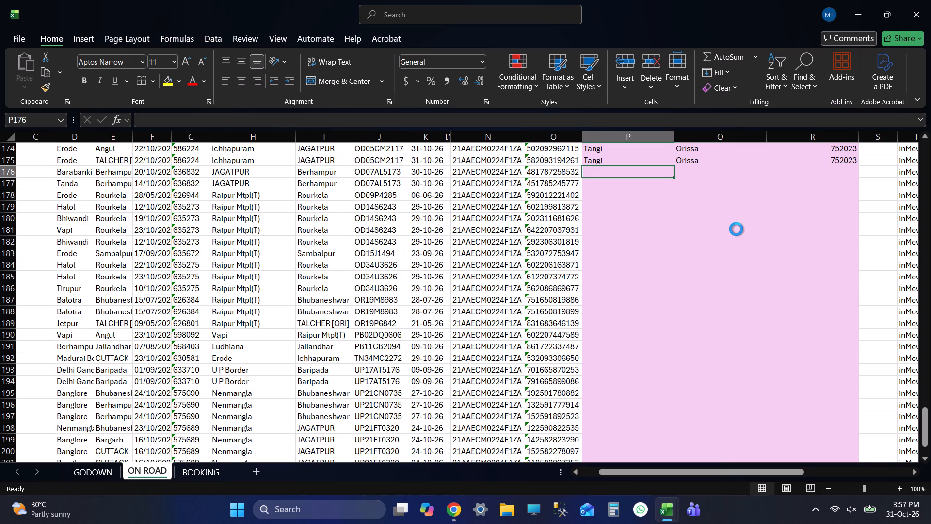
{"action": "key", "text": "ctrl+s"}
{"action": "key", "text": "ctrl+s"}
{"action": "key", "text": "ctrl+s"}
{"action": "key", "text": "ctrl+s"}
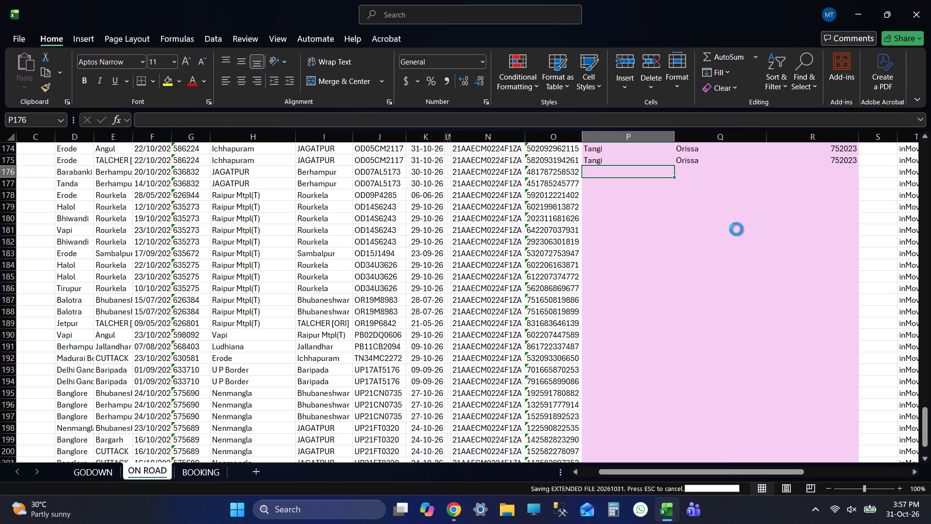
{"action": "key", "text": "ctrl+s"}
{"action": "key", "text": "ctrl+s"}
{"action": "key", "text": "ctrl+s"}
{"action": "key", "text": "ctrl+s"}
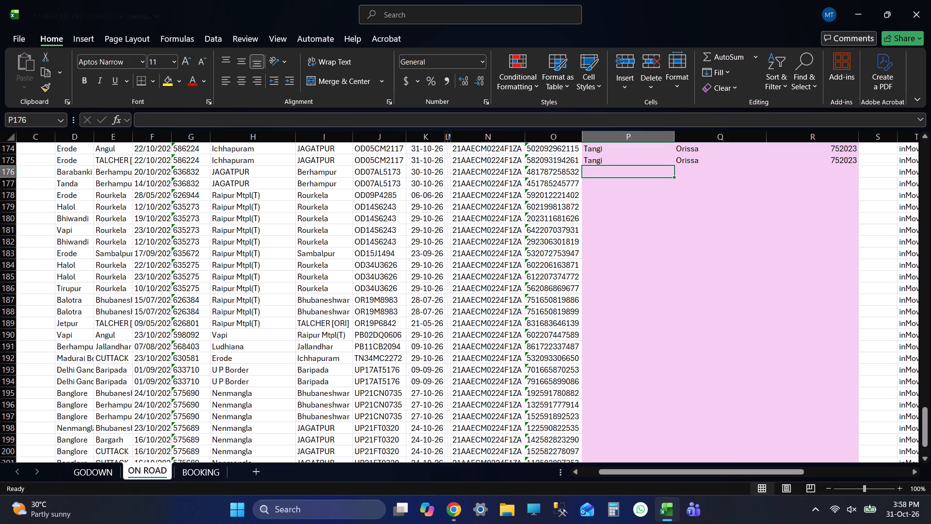
{"action": "key", "text": "shift+Tab"}
{"action": "key", "text": "shift+Tab"}
{"action": "key", "text": "shift+Tab"}
{"action": "key", "text": "shift+Tab"}
{"action": "key", "text": "shift+Tab"}
{"action": "key", "text": "shift+Tab"}
{"action": "key", "text": "ctrl+c"}
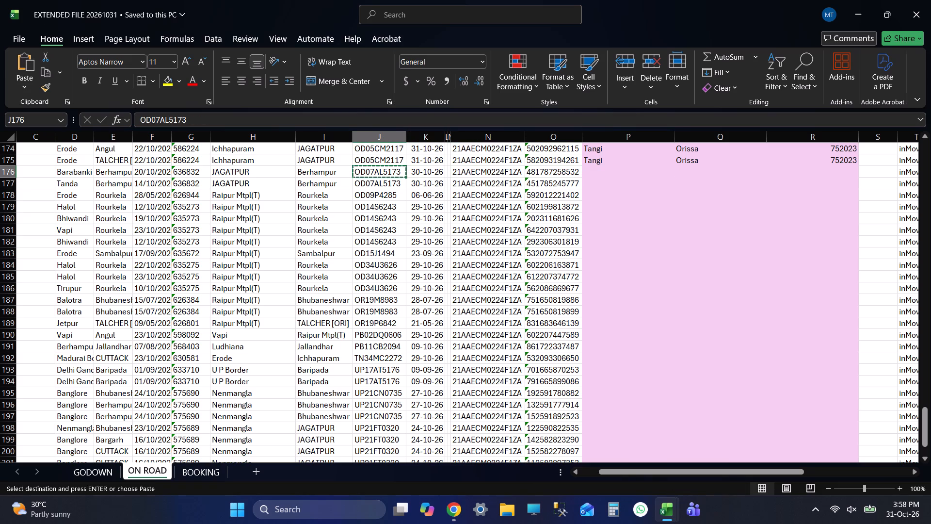
{"action": "key", "text": "Tab"}
{"action": "key", "text": "Tab"}
{"action": "key", "text": "Tab"}
{"action": "key", "text": "Tab"}
{"action": "key", "text": "Tab"}
{"action": "key", "text": "Tab"}
{"action": "key", "text": "alt+Tab"}
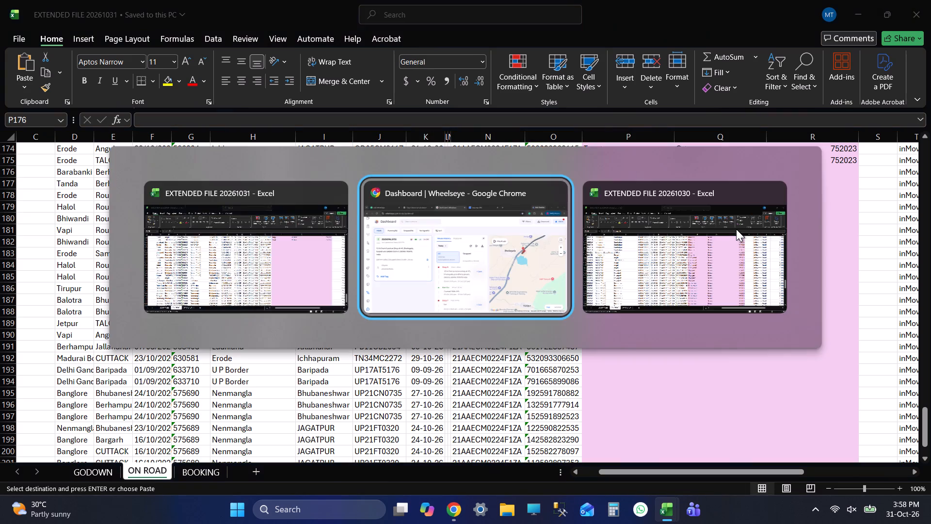
{"action": "left_click", "coordinate": [504, 0]}
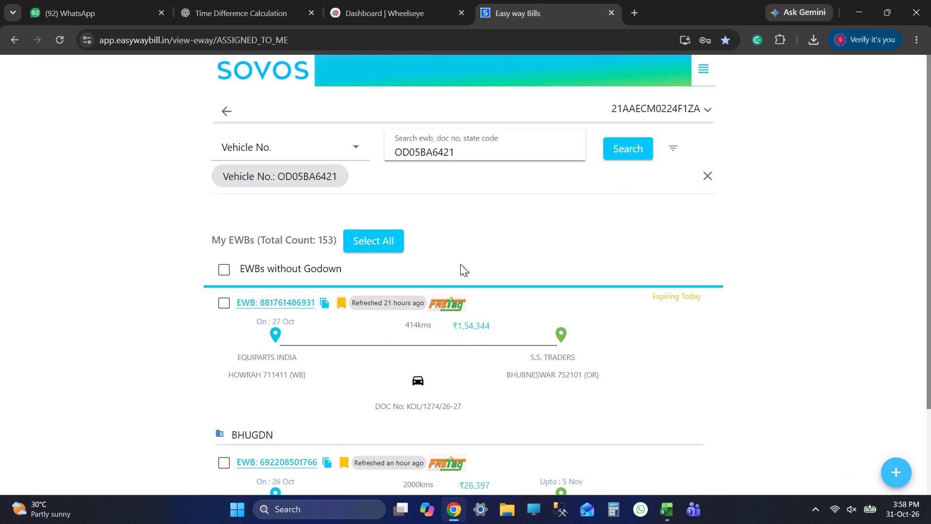
{"action": "double_click", "coordinate": [458, 153]}
{"action": "key", "text": "ctrl+v"}
{"action": "left_click", "coordinate": [618, 152]}
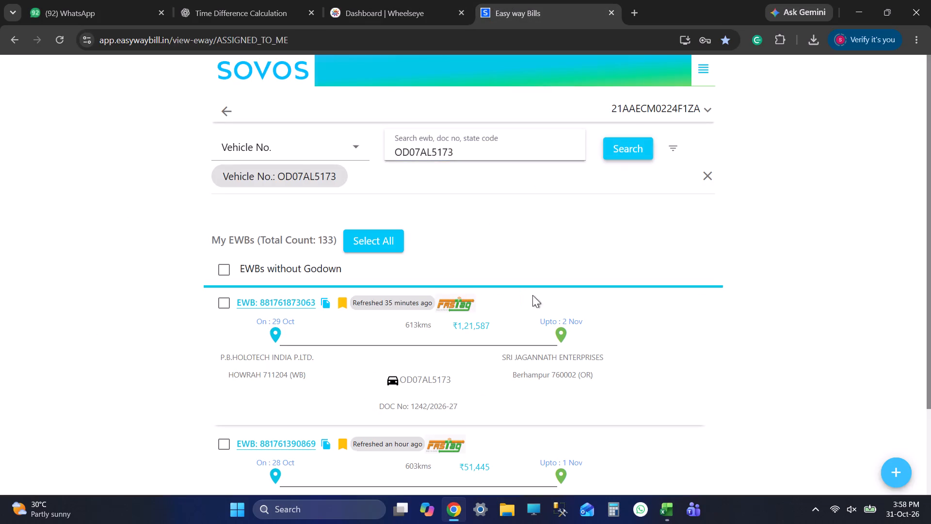
{"action": "left_click", "coordinate": [459, 297]}
{"action": "key", "text": "alt+Tab"}
{"action": "scroll", "coordinate": [490, 304], "scroll_direction": "down", "scroll_amount": 1}
{"action": "scroll", "coordinate": [490, 305], "scroll_direction": "up", "scroll_amount": 2}
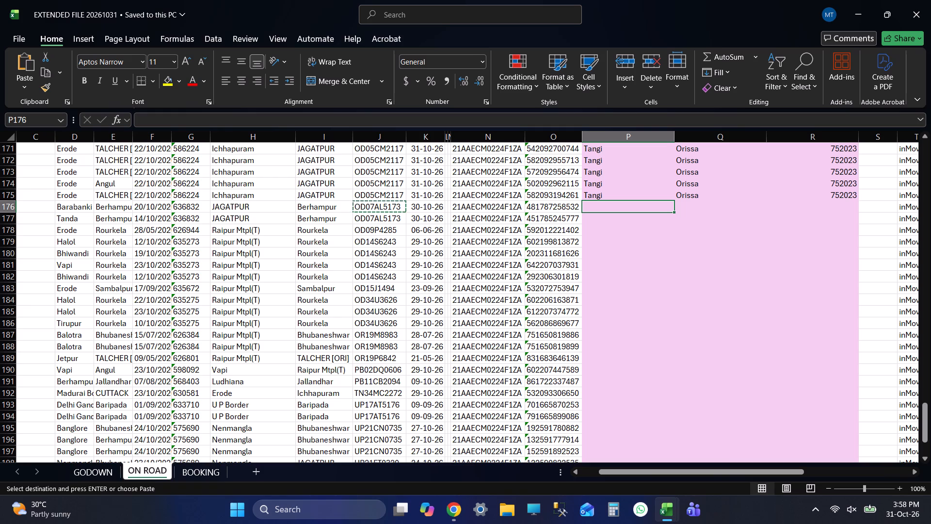
{"action": "key", "text": "alt+Tab"}
{"action": "key", "text": "alt+Tab"}
Find BER in column P of the 20261030 ON ROAD sheet and copy the Berhampur, Orissa, 760001 entry from P155:R155.
{"action": "key", "text": "alt+Tab"}
{"action": "key", "text": "alt+Tab"}
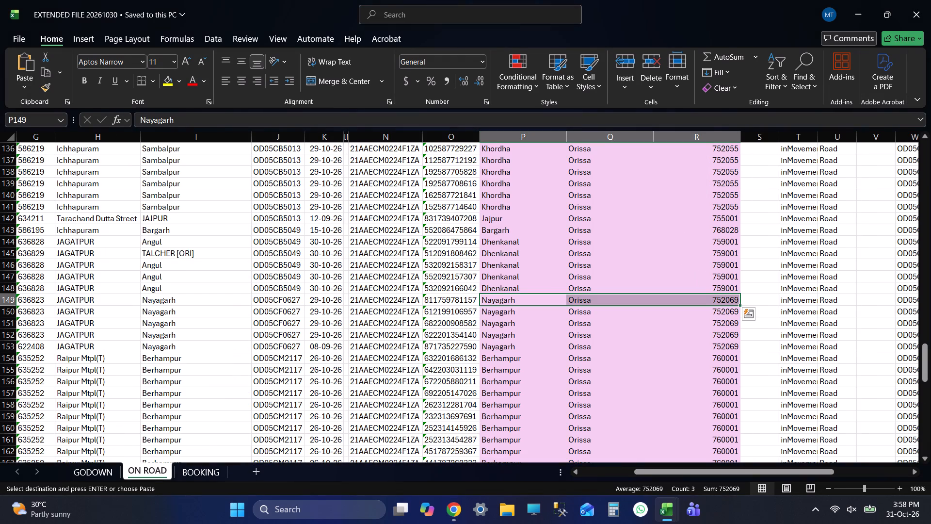
{"action": "left_click", "coordinate": [537, 136]}
{"action": "key", "text": "ctrl+f"}
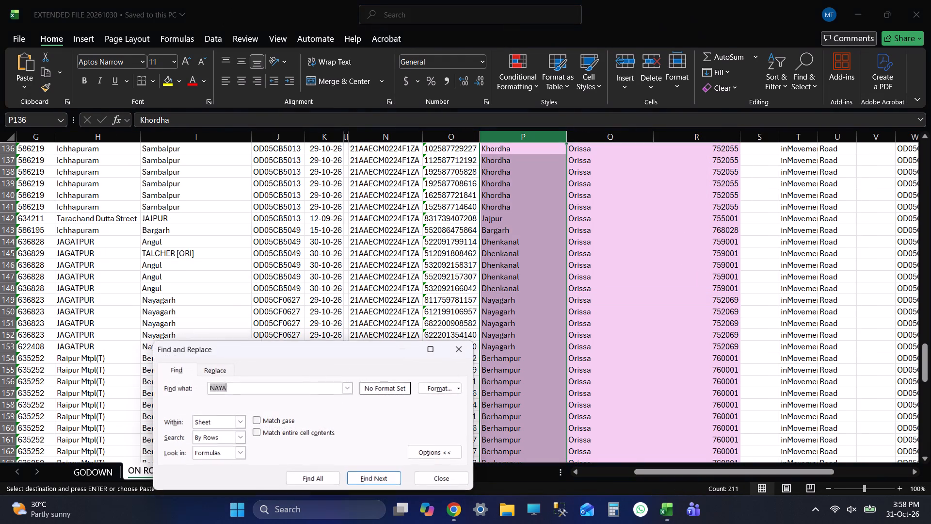
{"action": "type", "text": "BER"}
{"action": "key", "text": "Return"}
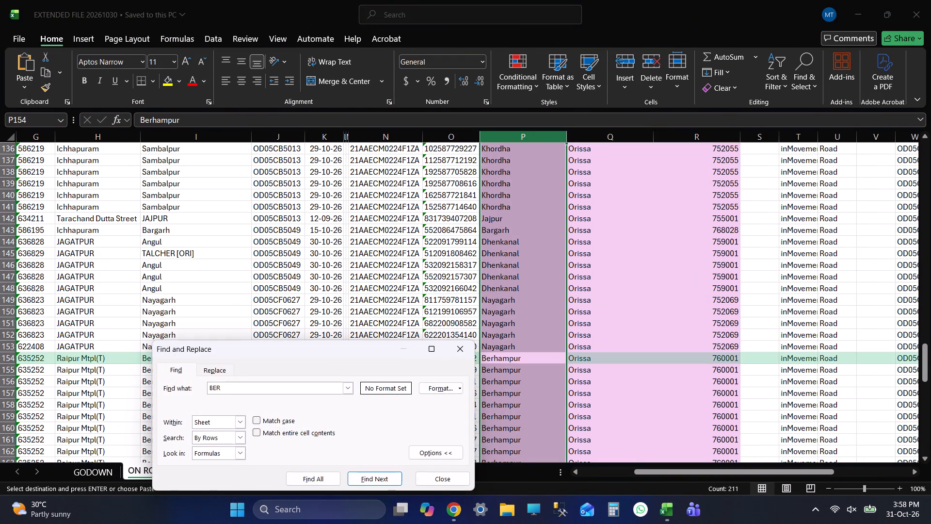
{"action": "left_click", "coordinate": [433, 486]}
{"action": "left_click", "coordinate": [445, 473]}
{"action": "left_click", "coordinate": [518, 365]}
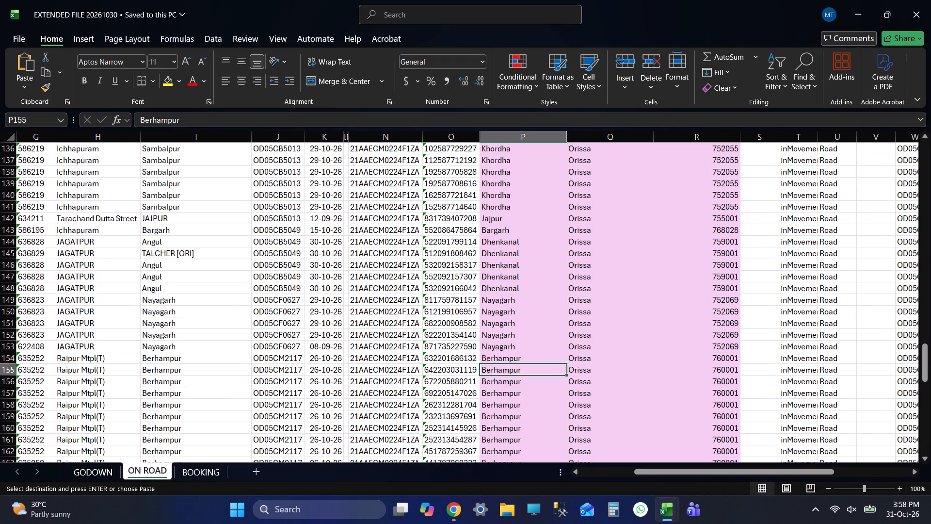
{"action": "key", "text": "shift+Right"}
{"action": "key", "text": "shift+Right"}
{"action": "key", "text": "ctrl+c"}
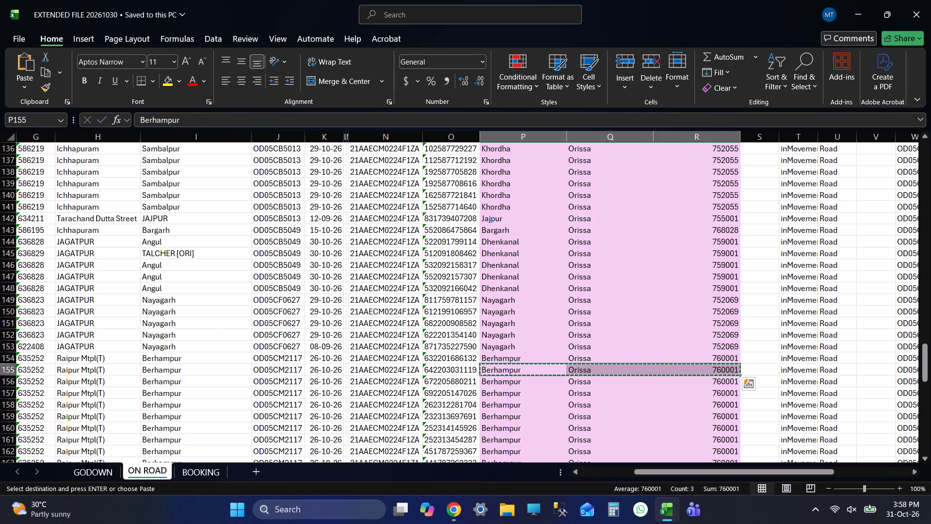
{"action": "key", "text": "alt+Tab"}
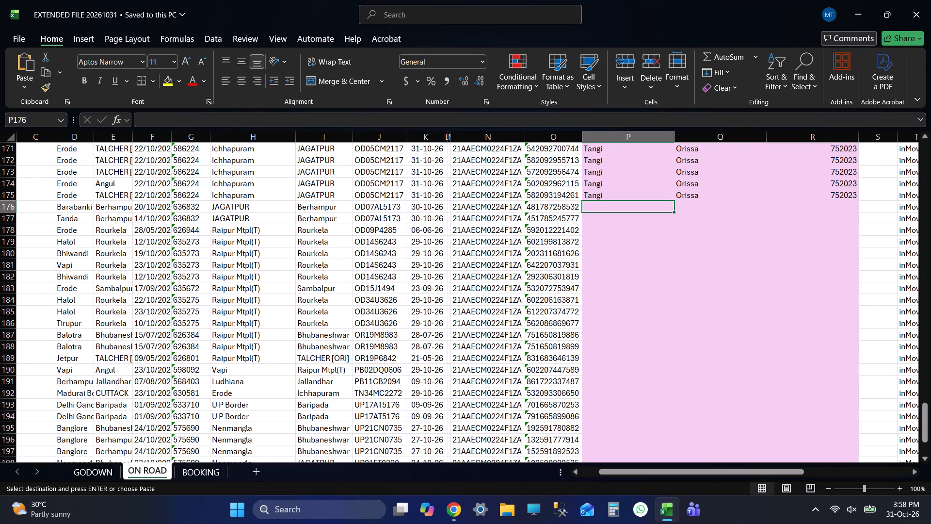
{"action": "key", "text": "shift+Down"}
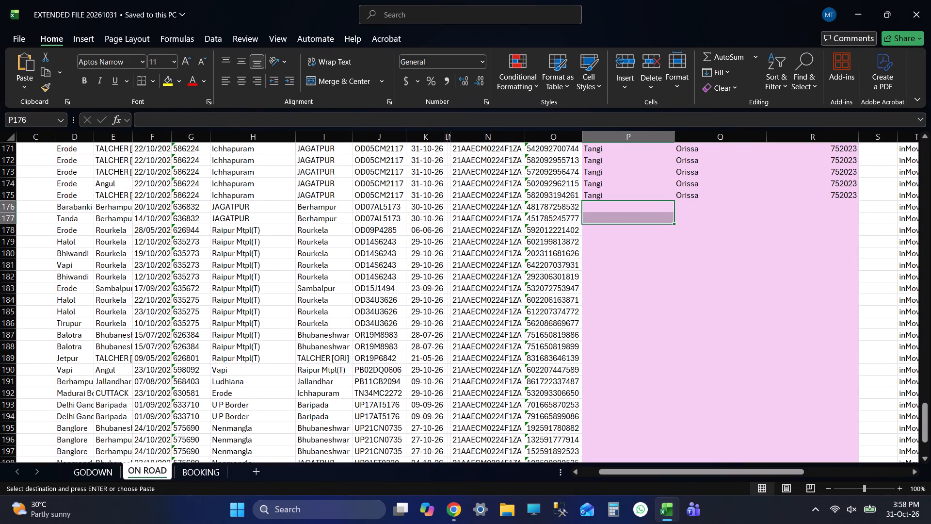
{"action": "key", "text": "ctrl+v"}
{"action": "key", "text": "Down"}
{"action": "key", "text": "Down"}
{"action": "key", "text": "ctrl+s"}
{"action": "key", "text": "ctrl+s"}
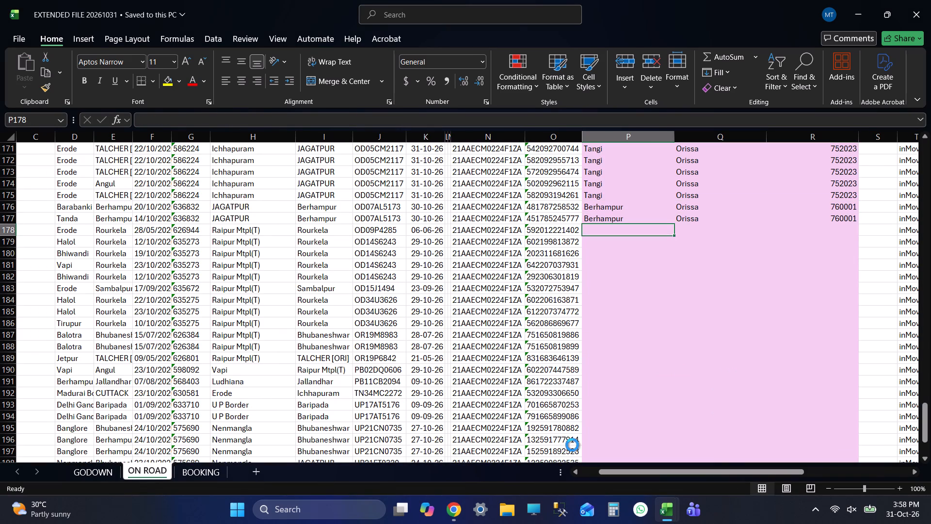
{"action": "key", "text": "ctrl+s"}
{"action": "key", "text": "ctrl+s"}
Search column P of the 20261030 sheet for ROUR and copy the rourkela, Orissa, 769001 entry from P176:R176.
{"action": "key", "text": "alt+Tab"}
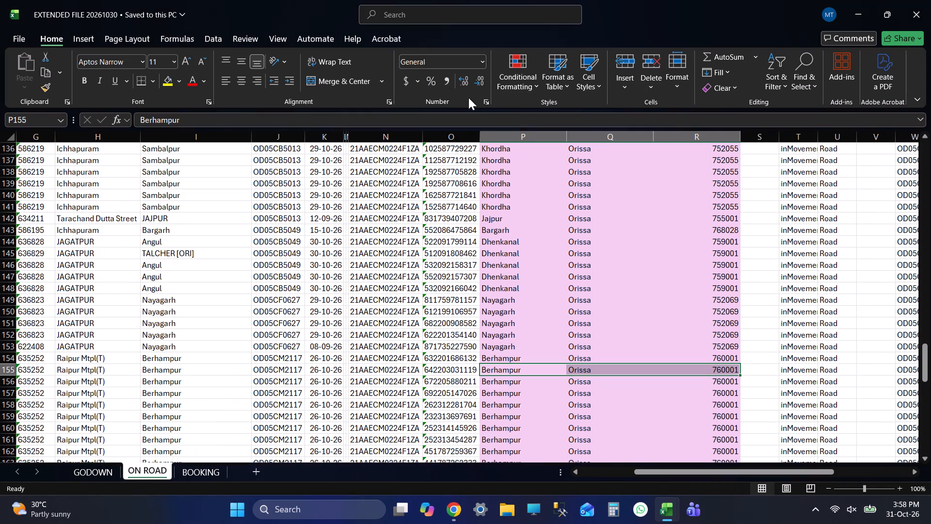
{"action": "left_click", "coordinate": [529, 143]}
{"action": "left_click", "coordinate": [533, 141]}
{"action": "key", "text": "alt+Tab"}
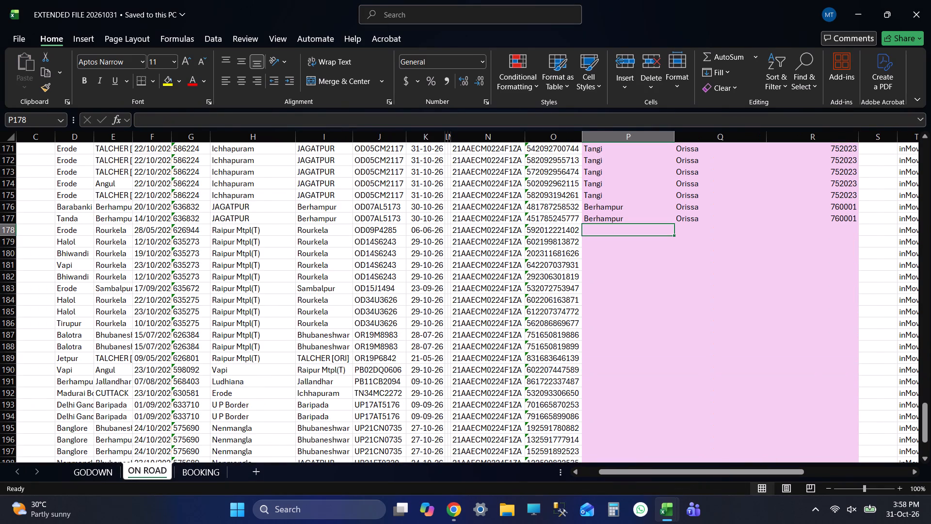
{"action": "key", "text": "alt+Tab"}
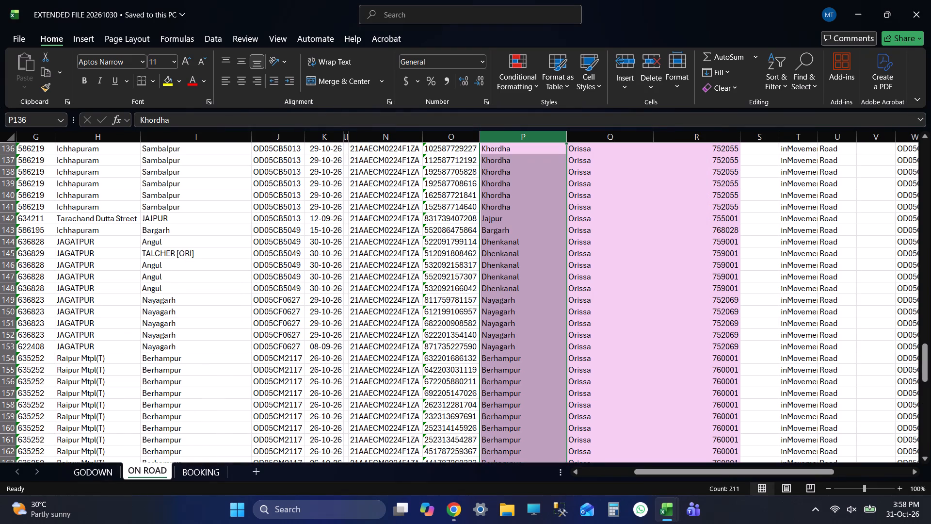
{"action": "key", "text": "ctrl+f"}
{"action": "type", "text": "ROUR"}
{"action": "key", "text": "Return"}
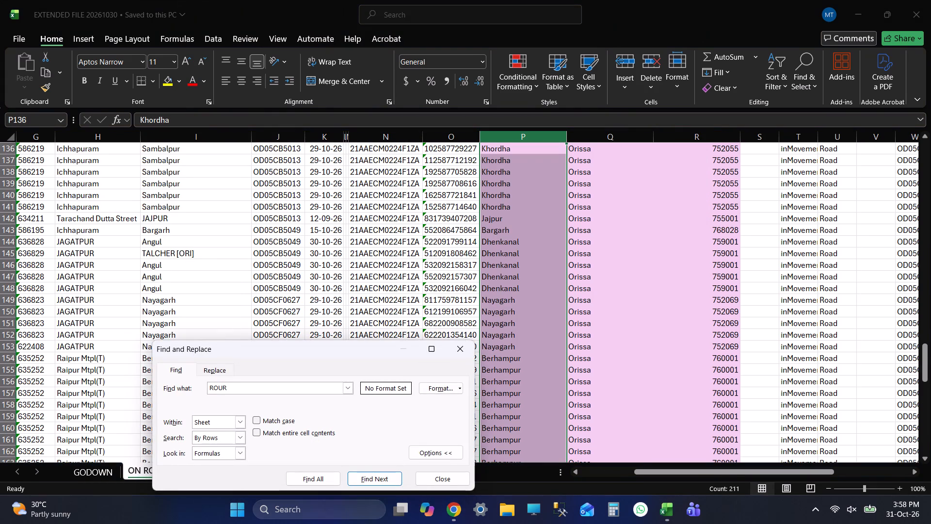
{"action": "left_click", "coordinate": [533, 294]}
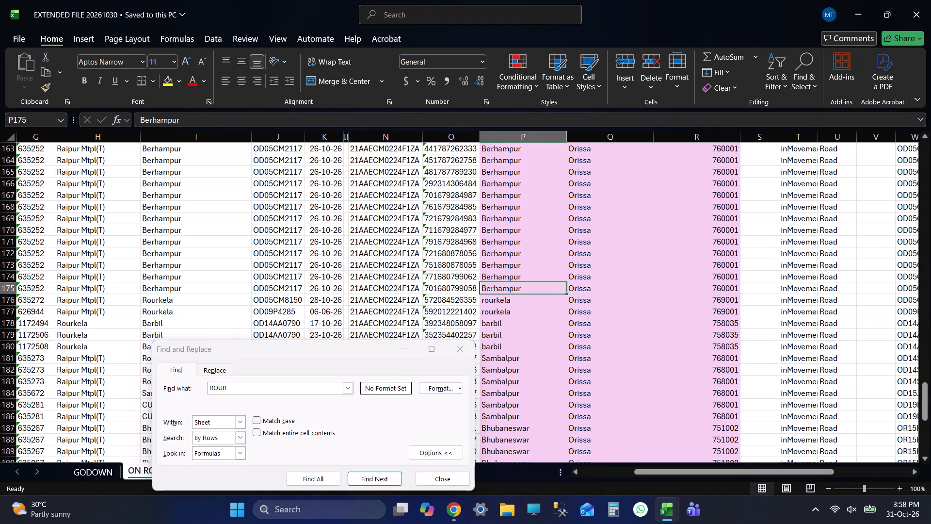
{"action": "key", "text": "Down"}
{"action": "key", "text": "shift+Right"}
{"action": "key", "text": "shift+Right"}
{"action": "key", "text": "ctrl+c"}
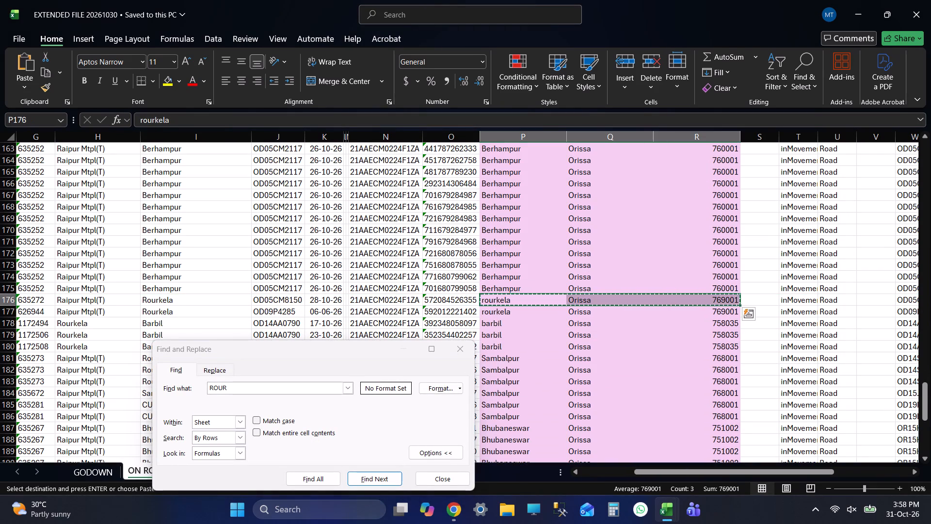
{"action": "left_click", "coordinate": [433, 470]}
{"action": "left_click", "coordinate": [455, 485]}
{"action": "key", "text": "alt+Tab"}
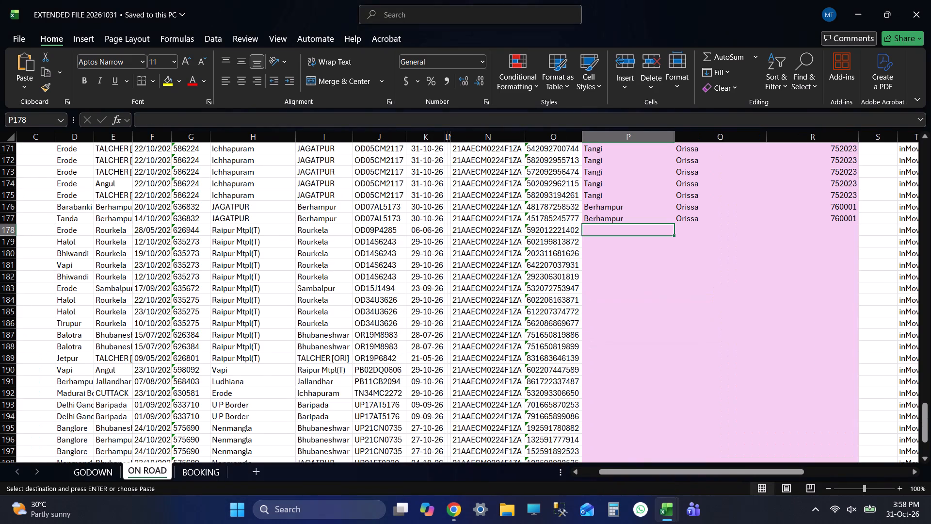
Paste rourkela, Orissa, 769001 into P178:R182 of the 20261031 ON ROAD sheet and save the file.
{"action": "key", "text": "shift+Down"}
{"action": "key", "text": "shift+Down"}
{"action": "key", "text": "shift+Down"}
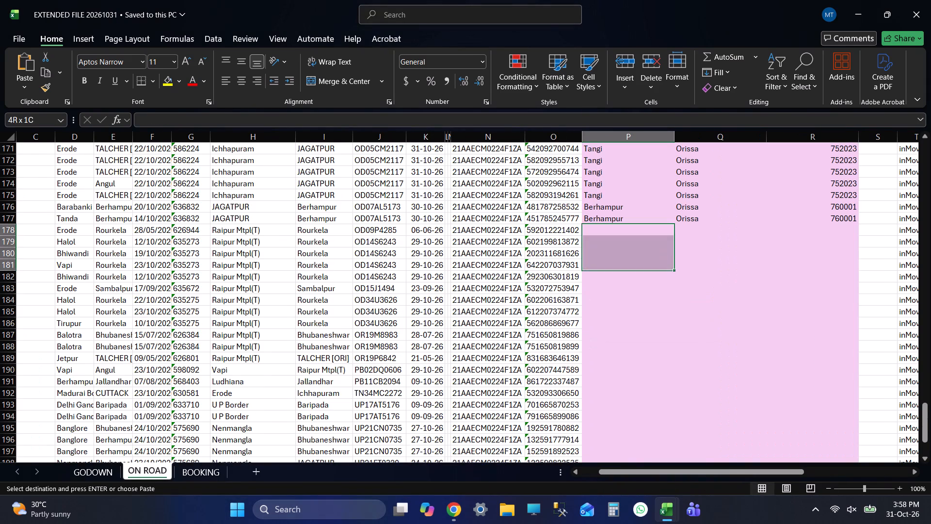
{"action": "key", "text": "shift+Down"}
{"action": "key", "text": "ctrl+v"}
{"action": "key", "text": "ctrl+Down"}
{"action": "key", "text": "Down"}
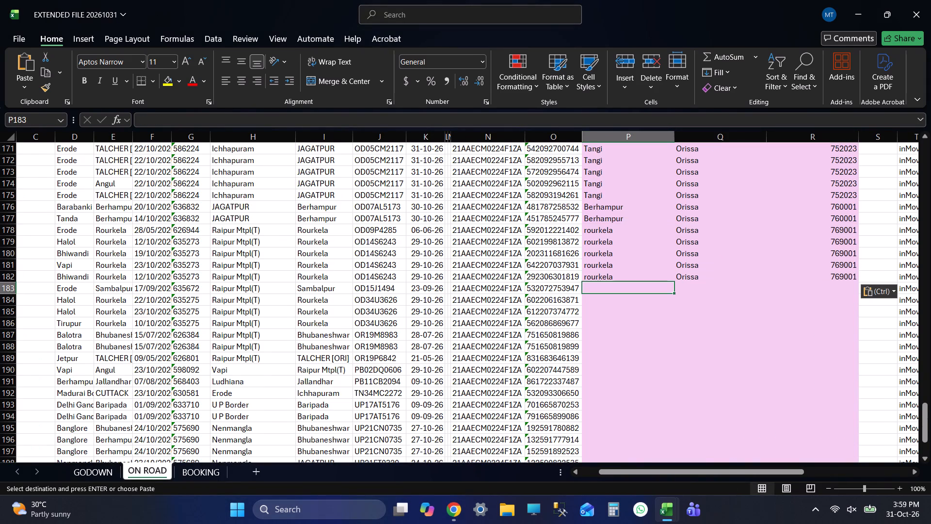
{"action": "key", "text": "ctrl+s"}
{"action": "key", "text": "Left"}
{"action": "key", "text": "Left"}
{"action": "key", "text": "Left"}
{"action": "key", "text": "Left"}
{"action": "key", "text": "Left"}
{"action": "key", "text": "Left"}
{"action": "key", "text": "ctrl+c"}
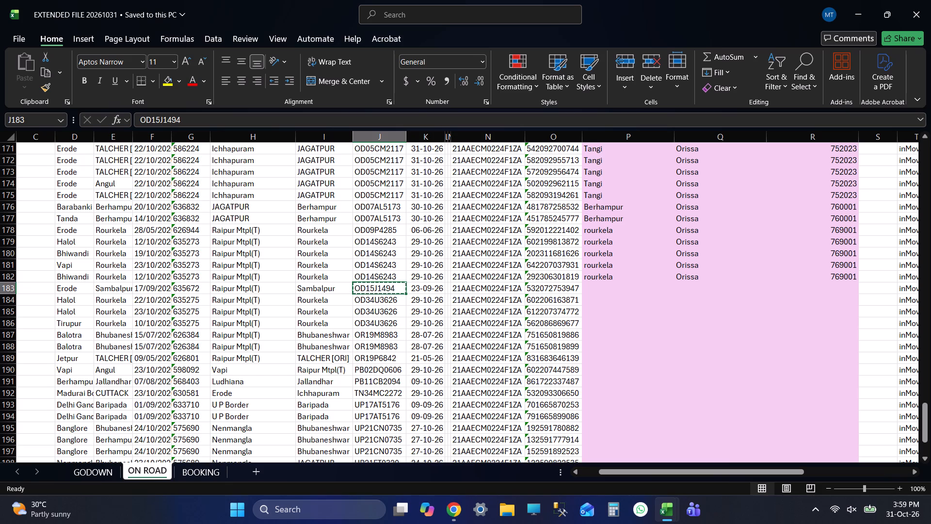
{"action": "key", "text": "ctrl+Right"}
{"action": "key", "text": "Right"}
{"action": "key", "text": "Right"}
{"action": "key", "text": "Right"}
{"action": "key", "text": "Right"}
{"action": "key", "text": "Right"}
{"action": "key", "text": "Left"}
{"action": "key", "text": "alt+Tab"}
{"action": "key", "text": "alt+Tab"}
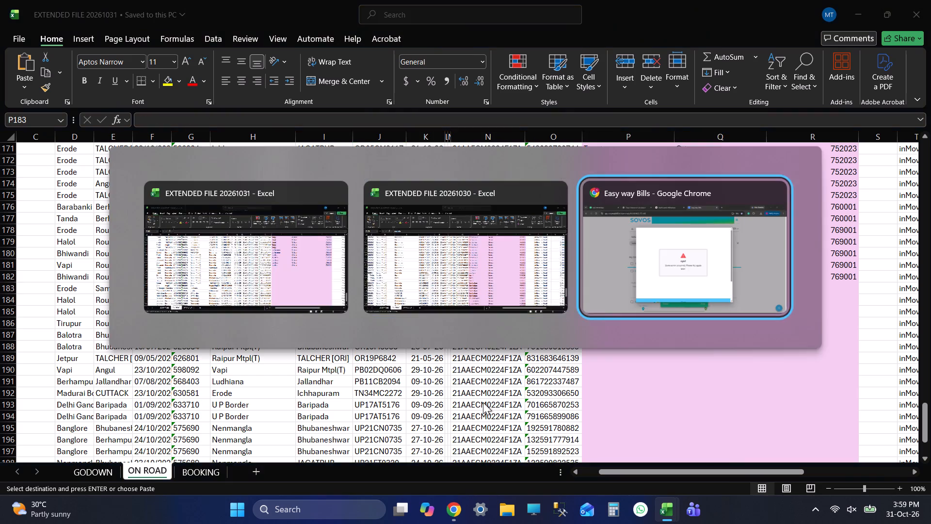
{"action": "left_click", "coordinate": [459, 427]}
{"action": "left_click", "coordinate": [460, 438]}
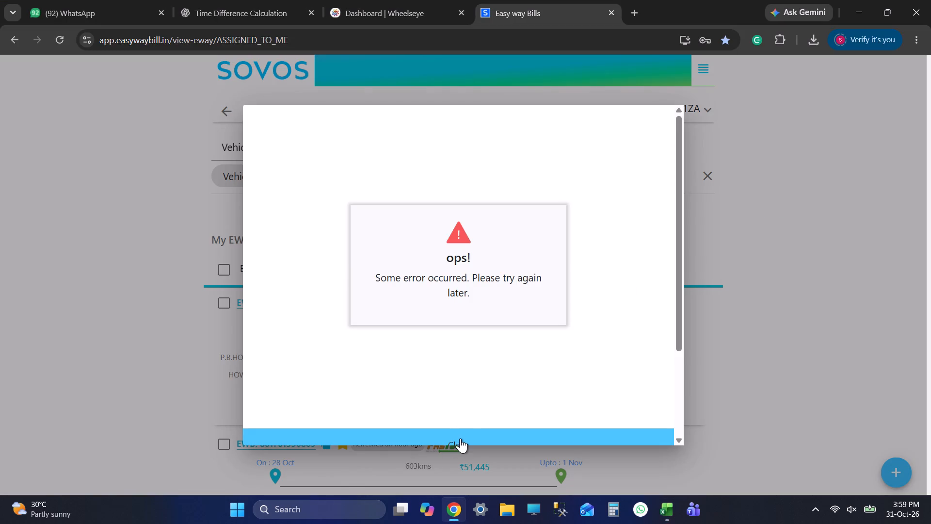
{"action": "double_click", "coordinate": [478, 153]}
{"action": "key", "text": "ctrl+v"}
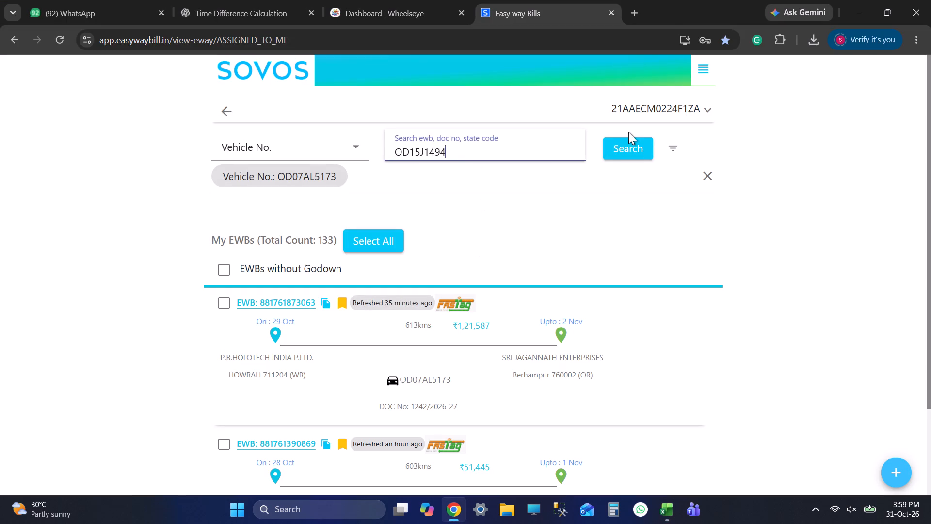
{"action": "left_click", "coordinate": [628, 132]}
{"action": "left_click", "coordinate": [625, 142]}
Open the FASTag details of the first listed e-way bill and review the remaining unfilled rows of the 20261031 sheet.
{"action": "left_click", "coordinate": [460, 302]}
{"action": "key", "text": "alt+Tab"}
{"action": "scroll", "coordinate": [485, 311], "scroll_direction": "up", "scroll_amount": 1}
{"action": "scroll", "coordinate": [487, 314], "scroll_direction": "down", "scroll_amount": 1}
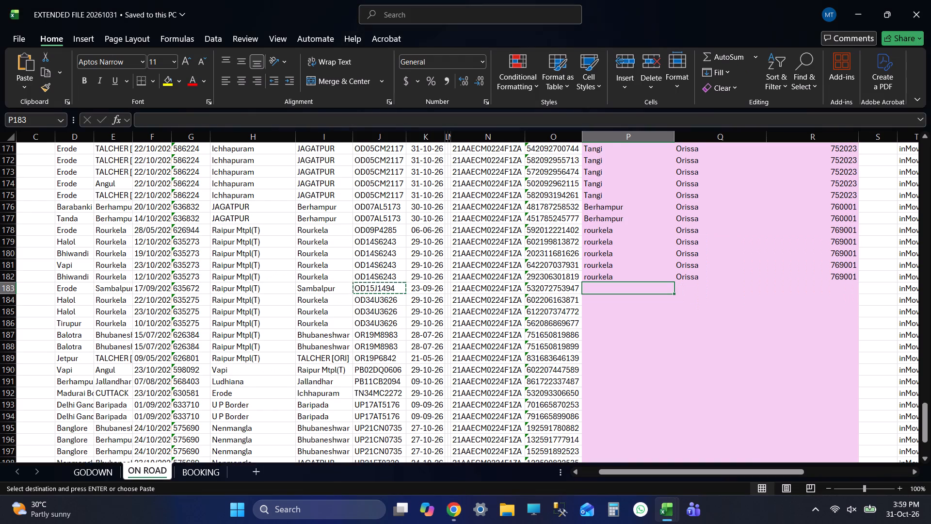
{"action": "scroll", "coordinate": [487, 319], "scroll_direction": "down", "scroll_amount": 3}
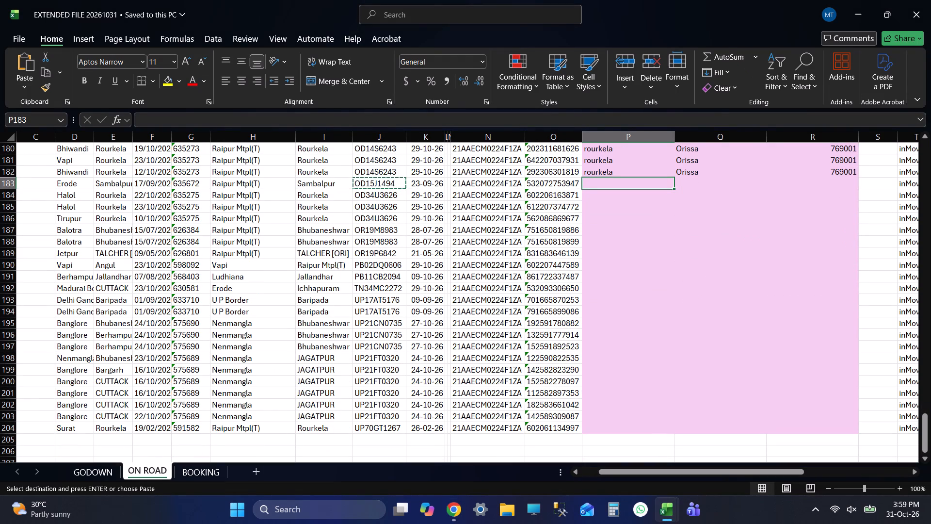
Copy Sambalpur, Orissa, 768001 from P181:R181 of the 20261030 sheet into P183:R183 of the 20261031 sheet and save the file.
{"action": "key", "text": "alt+Tab"}
{"action": "key", "text": "alt+Tab"}
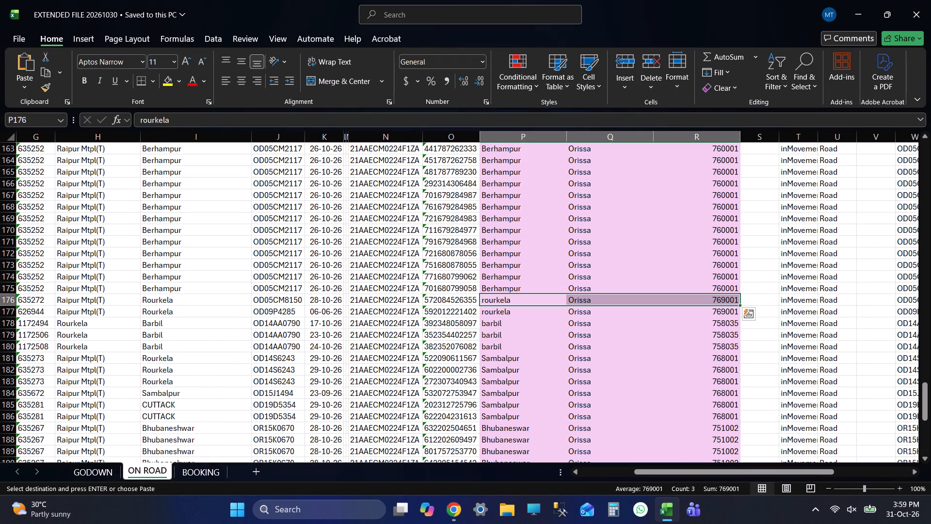
{"action": "key", "text": "Down"}
{"action": "key", "text": "Down"}
{"action": "key", "text": "Down"}
{"action": "key", "text": "Down"}
{"action": "key", "text": "Down"}
{"action": "key", "text": "shift+Right"}
{"action": "key", "text": "shift+Right"}
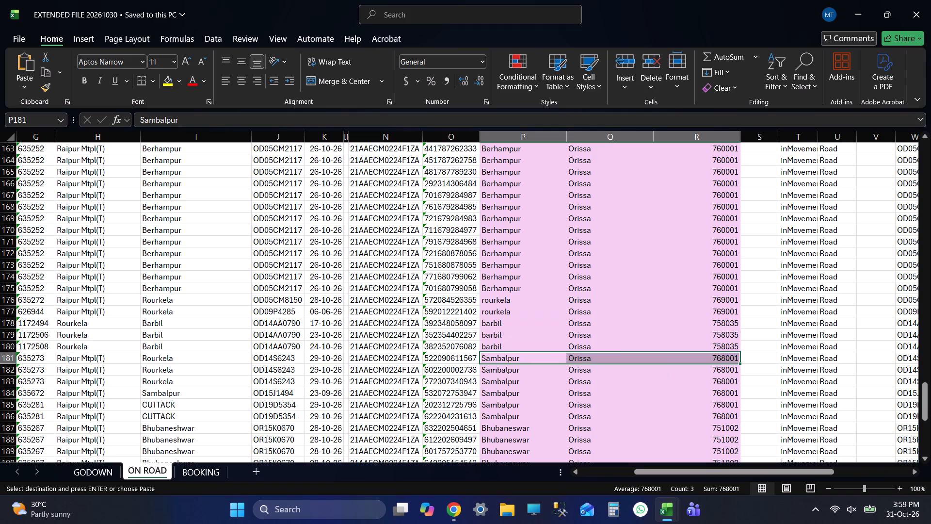
{"action": "key", "text": "ctrl+c"}
{"action": "key", "text": "alt+Tab"}
{"action": "key", "text": "ctrl+v"}
{"action": "key", "text": "Down"}
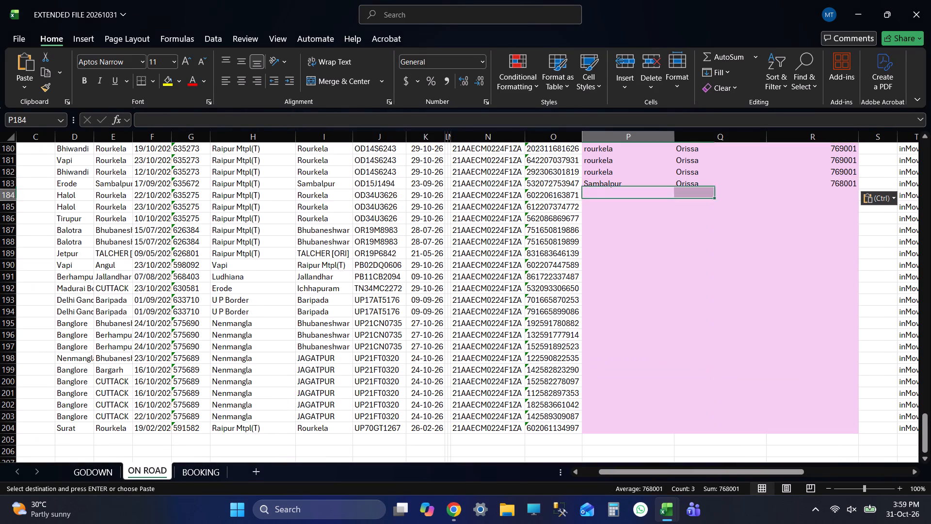
{"action": "key", "text": "ctrl+s"}
{"action": "key", "text": "Left"}
{"action": "key", "text": "Left"}
{"action": "key", "text": "Left"}
{"action": "key", "text": "Left"}
{"action": "key", "text": "Left"}
{"action": "key", "text": "Left"}
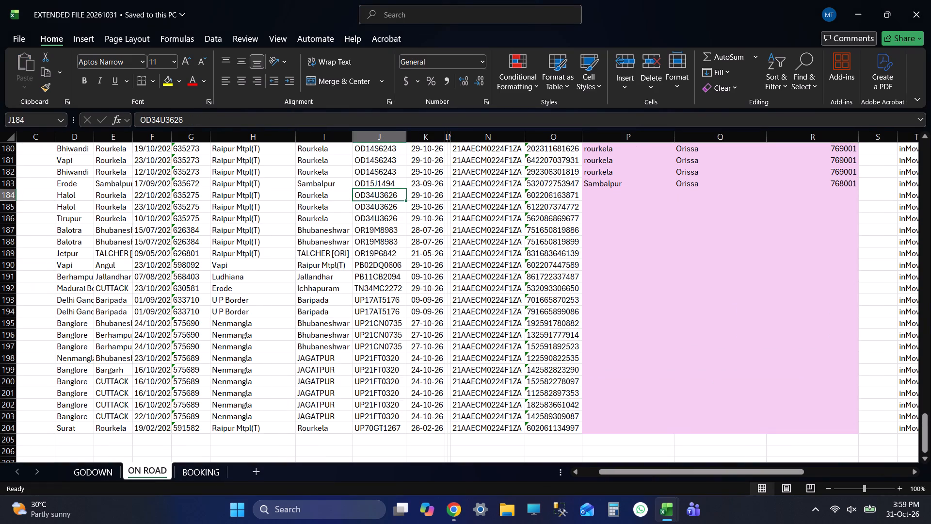
{"action": "key", "text": "ctrl+c"}
{"action": "key", "text": "Right"}
{"action": "key", "text": "Right"}
{"action": "key", "text": "Right"}
{"action": "key", "text": "Right"}
{"action": "key", "text": "Right"}
{"action": "key", "text": "Right"}
{"action": "key", "text": "alt+Tab"}
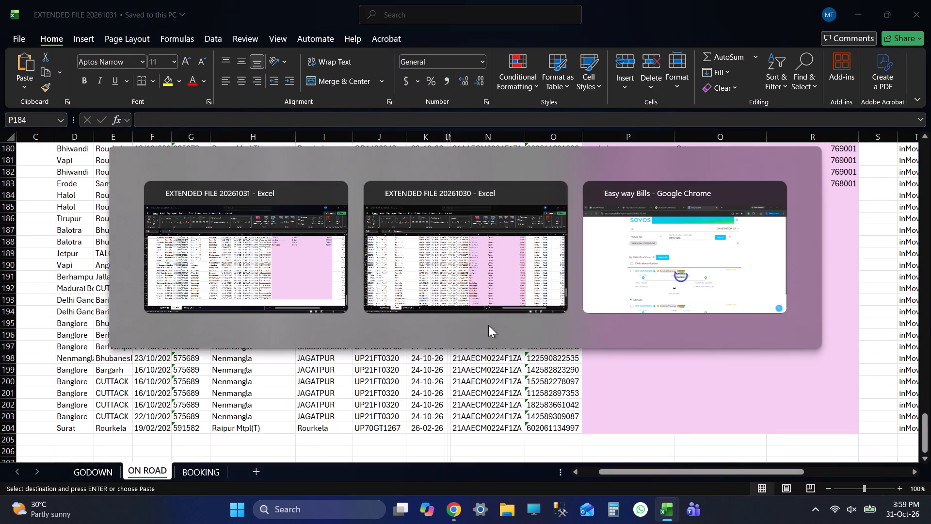
{"action": "key", "text": "alt+Tab"}
{"action": "key", "text": "alt+Tab"}
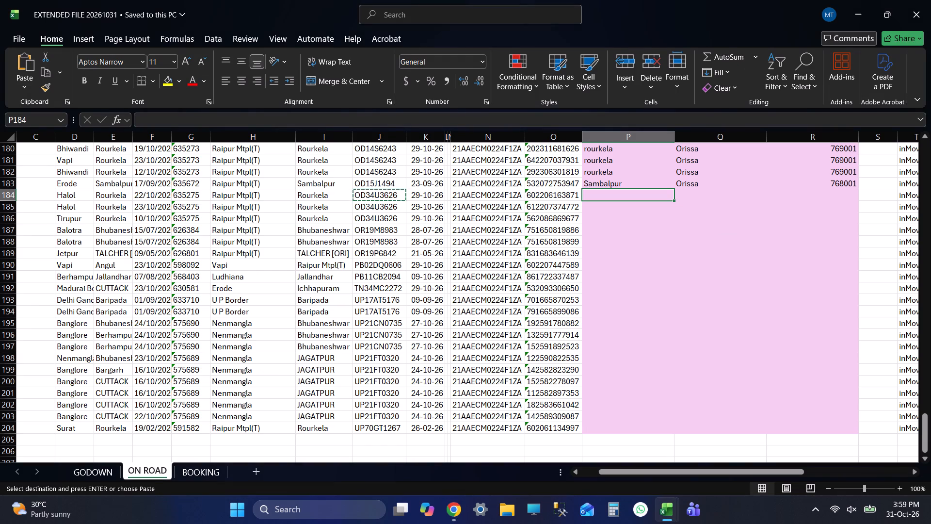
Copy rourkela, Orissa, 769001 from P182:R182 into P184:R186 of the 20261031 ON ROAD sheet and save the file.
{"action": "scroll", "coordinate": [533, 232], "scroll_direction": "up", "scroll_amount": 1}
{"action": "key", "text": "Up"}
{"action": "key", "text": "Up"}
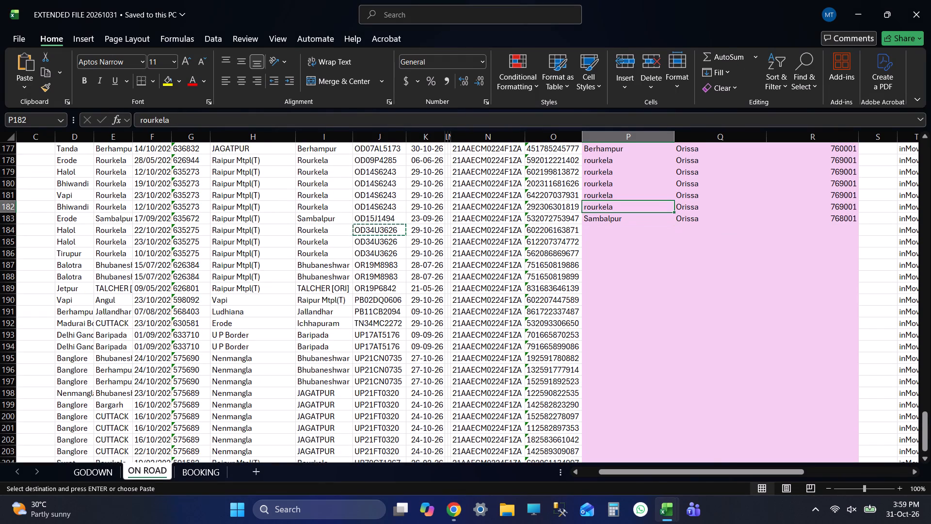
{"action": "key", "text": "shift+Right"}
{"action": "key", "text": "shift+Right"}
{"action": "key", "text": "ctrl+c"}
{"action": "key", "text": "Down"}
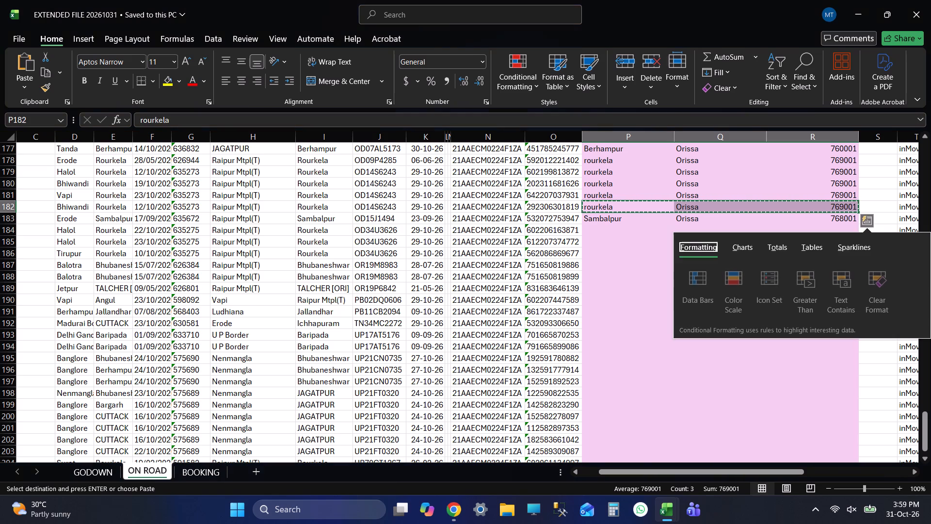
{"action": "key", "text": "Escape"}
{"action": "key", "text": "Down"}
{"action": "key", "text": "Escape"}
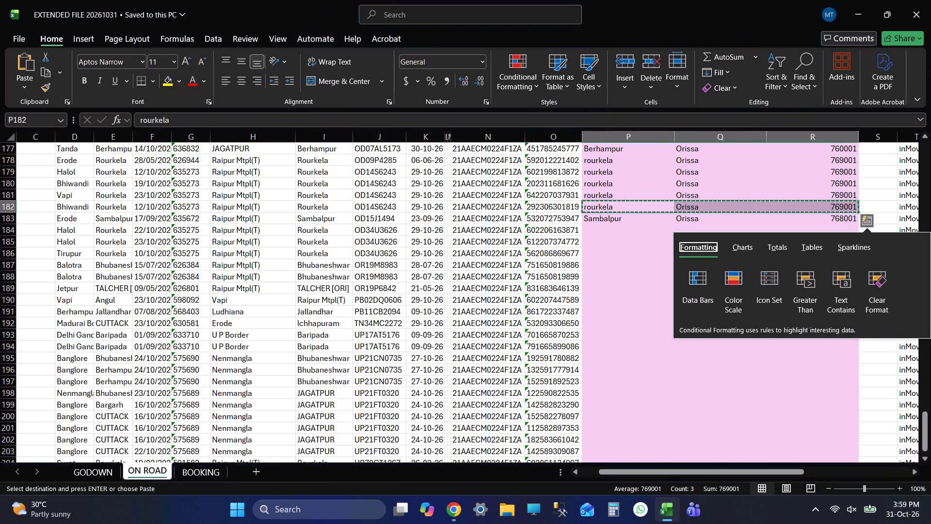
{"action": "key", "text": "Down"}
{"action": "key", "text": "Down"}
{"action": "key", "text": "shift+Down"}
{"action": "key", "text": "shift+Down"}
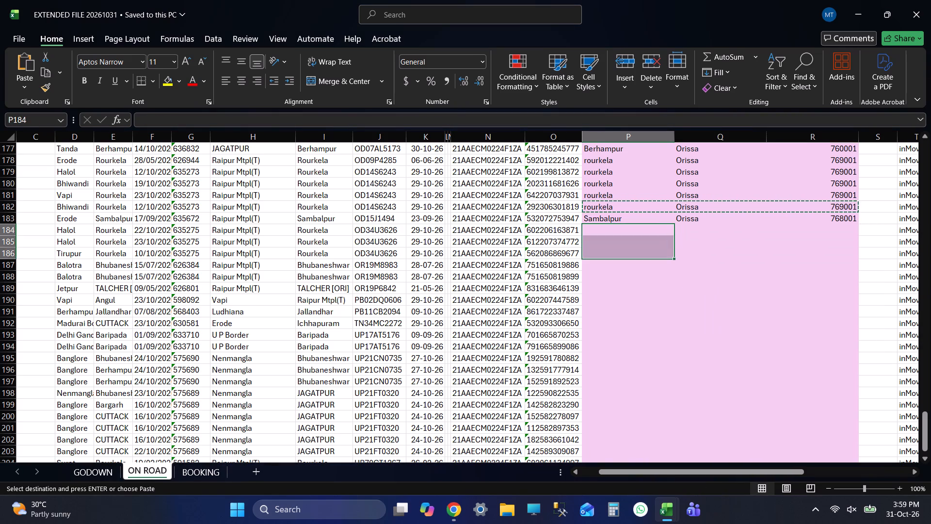
{"action": "key", "text": "ctrl+v"}
{"action": "key", "text": "Down"}
{"action": "key", "text": "Escape"}
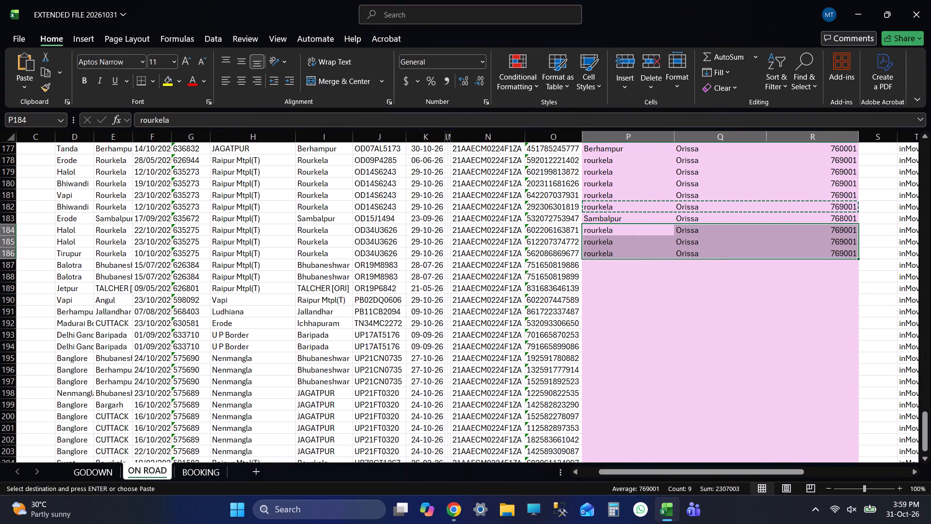
{"action": "key", "text": "ctrl+Down"}
{"action": "key", "text": "Down"}
{"action": "key", "text": "ctrl+s"}
{"action": "key", "text": "ctrl+s"}
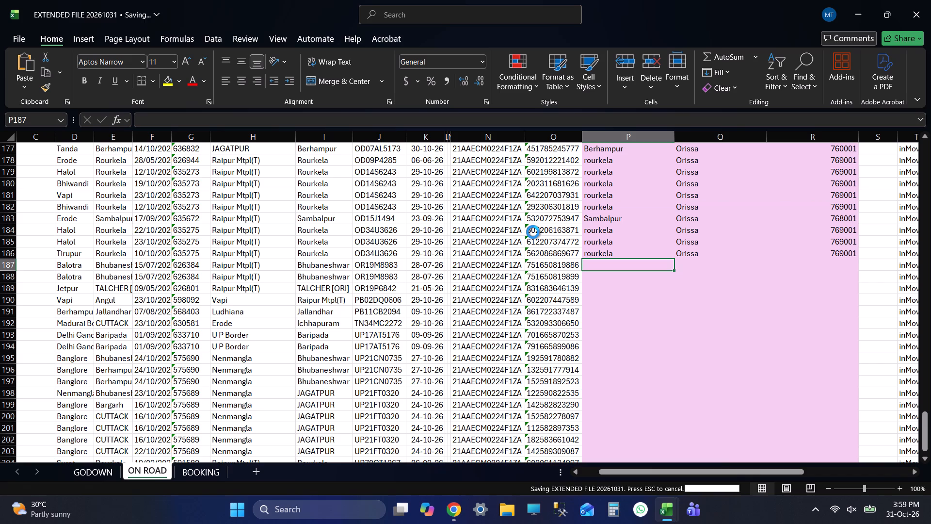
Review the route, vehicle and e-way bill details of row 187 in the 20261031 sheet.
{"action": "key", "text": "Left"}
{"action": "key", "text": "Left"}
{"action": "key", "text": "Left"}
{"action": "key", "text": "Left"}
{"action": "key", "text": "Left"}
{"action": "key", "text": "Left"}
{"action": "key", "text": "Right"}
{"action": "key", "text": "Right"}
{"action": "key", "text": "Right"}
{"action": "key", "text": "Right"}
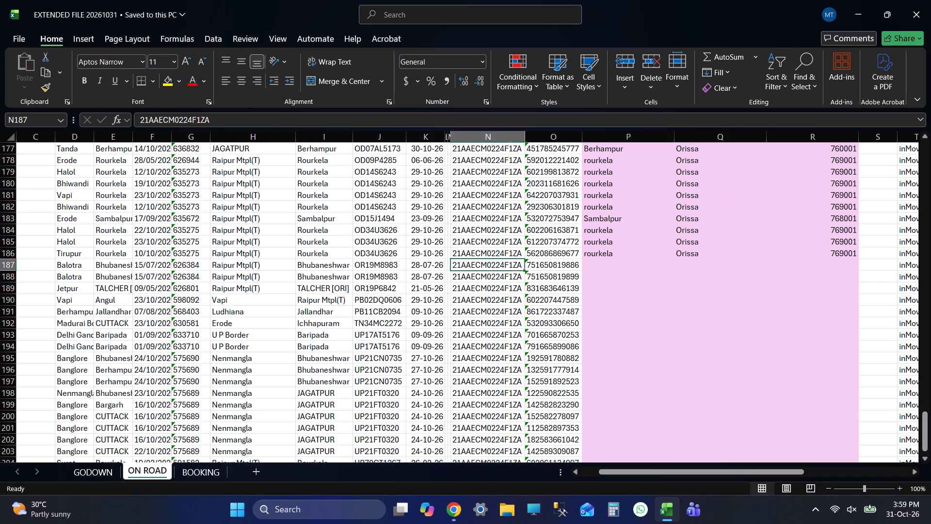
{"action": "key", "text": "Right"}
{"action": "key", "text": "Right"}
{"action": "key", "text": "Right"}
{"action": "key", "text": "Left"}
Copy Bhubaneswar, Orissa, 751002 from P189:R189 of the 20261030 sheet into P187:R188 of the 20261031 sheet and save.
{"action": "key", "text": "alt+Tab"}
{"action": "key", "text": "alt+Tab"}
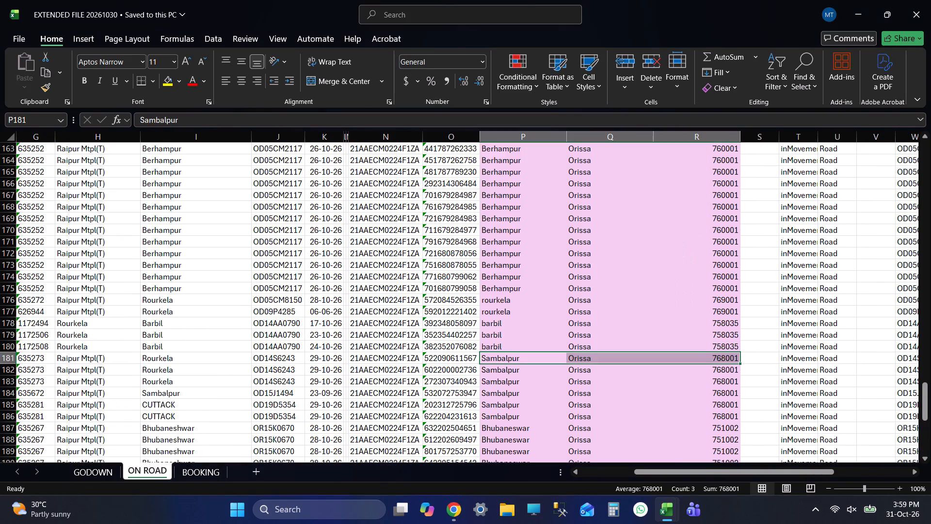
{"action": "scroll", "coordinate": [532, 299], "scroll_direction": "down", "scroll_amount": 4}
{"action": "left_click", "coordinate": [514, 316]}
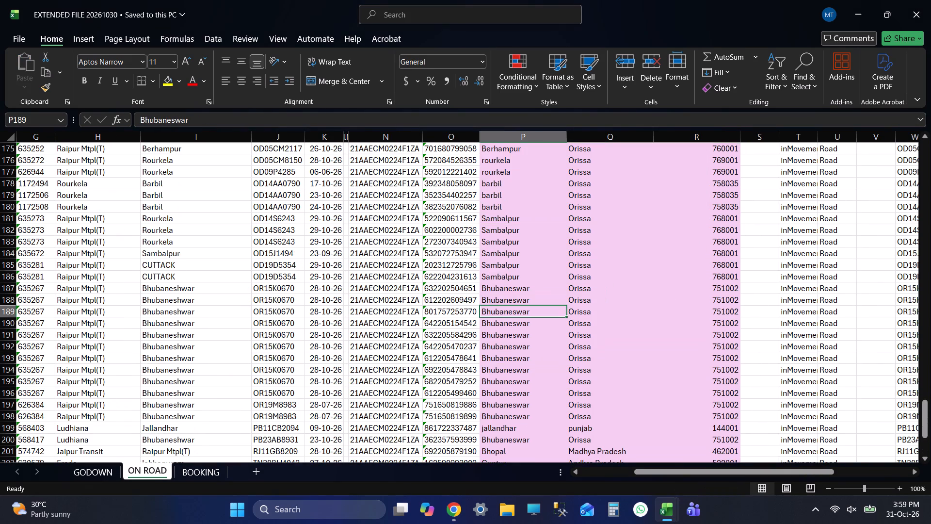
{"action": "key", "text": "shift+Right"}
{"action": "key", "text": "shift+Right"}
{"action": "key", "text": "ctrl+c"}
{"action": "key", "text": "ctrl+c"}
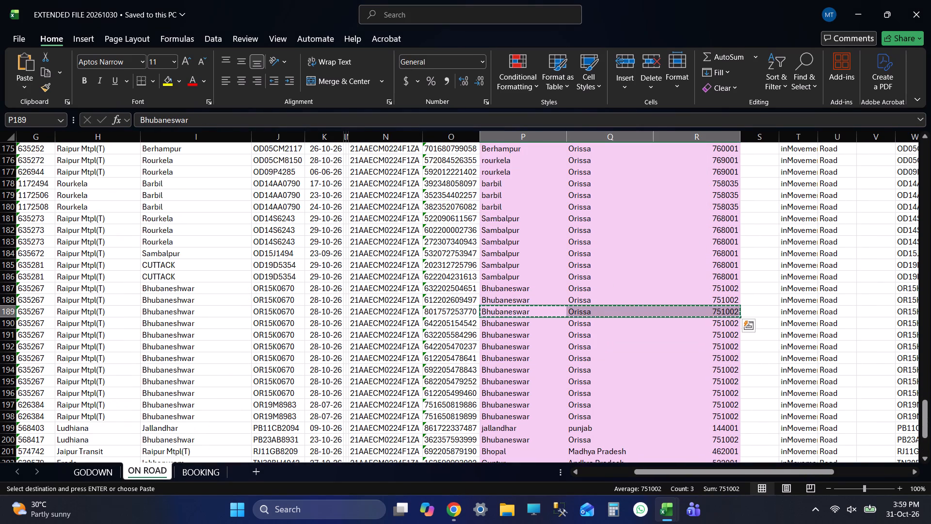
{"action": "key", "text": "ctrl+c"}
{"action": "key", "text": "alt+Tab"}
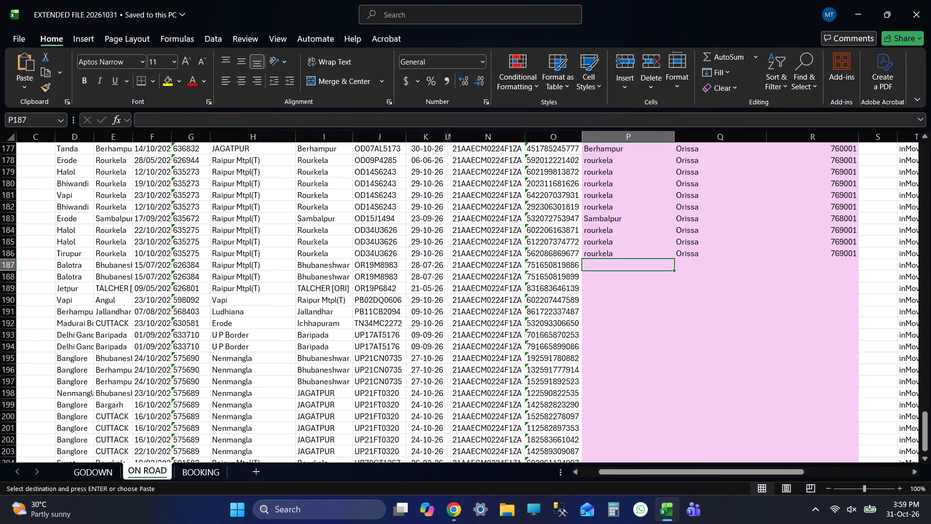
{"action": "key", "text": "alt+Tab"}
{"action": "key", "text": "ctrl+c"}
{"action": "key", "text": "ctrl+c"}
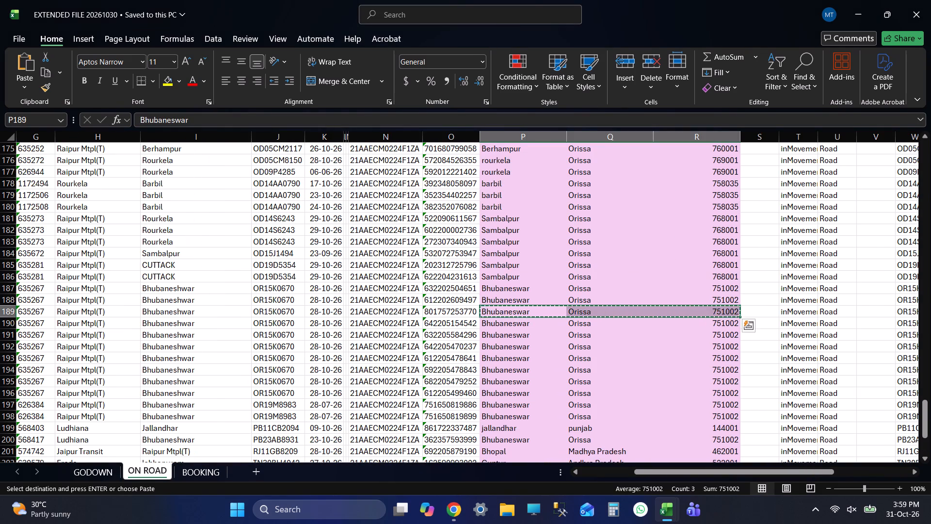
{"action": "key", "text": "alt+Tab"}
{"action": "key", "text": "shift+Down"}
{"action": "key", "text": "ctrl+v"}
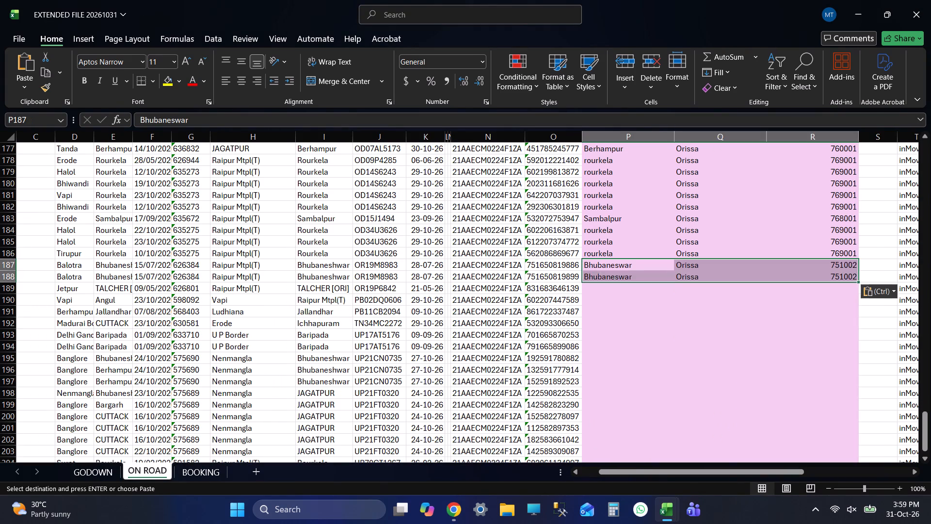
{"action": "key", "text": "Down"}
{"action": "key", "text": "ctrl+s"}
{"action": "key", "text": "Down"}
{"action": "key", "text": "ctrl+s"}
Review the destination and vehicle details of row 189 in the 20261031 sheet.
{"action": "key", "text": "Left"}
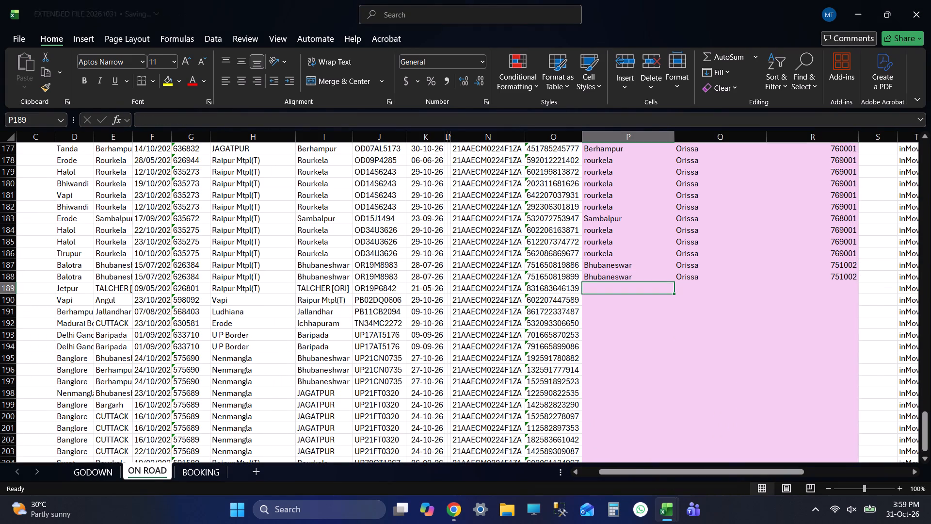
{"action": "key", "text": "Left"}
{"action": "key", "text": "Left"}
{"action": "key", "text": "Left"}
{"action": "key", "text": "Left"}
{"action": "key", "text": "Left"}
{"action": "key", "text": "Right"}
{"action": "key", "text": "Right"}
{"action": "key", "text": "Right"}
{"action": "key", "text": "Right"}
{"action": "key", "text": "Right"}
{"action": "key", "text": "Right"}
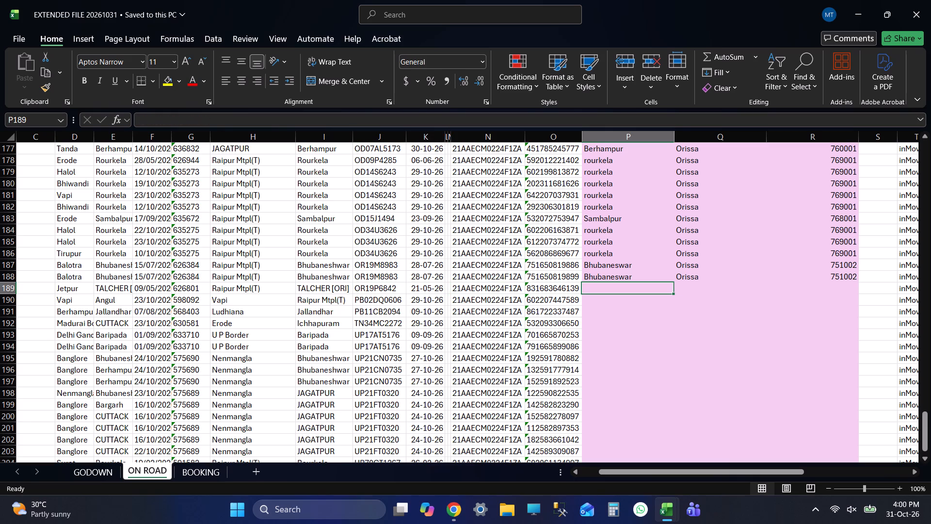
Search column P of the 20261030 ON ROAD sheet for TALCHER and return to the 20261031 file.
{"action": "left_click", "coordinate": [627, 136]}
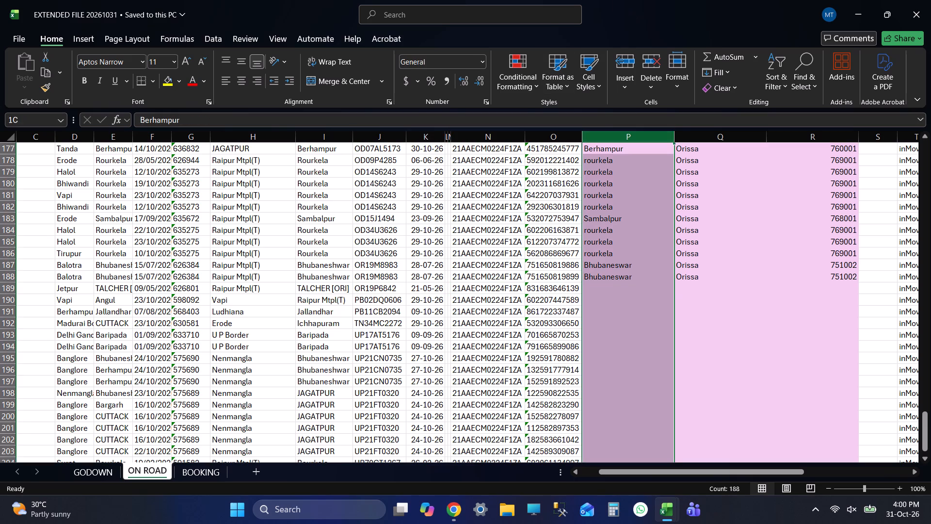
{"action": "key", "text": "alt+Tab"}
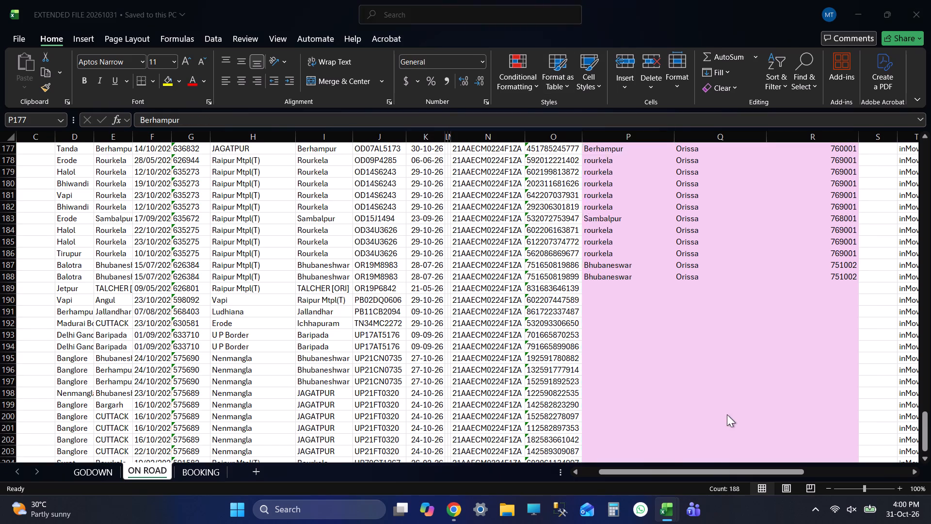
{"action": "key", "text": "alt+Tab"}
{"action": "key", "text": "alt+Tab"}
{"action": "key", "text": "alt+Tab"}
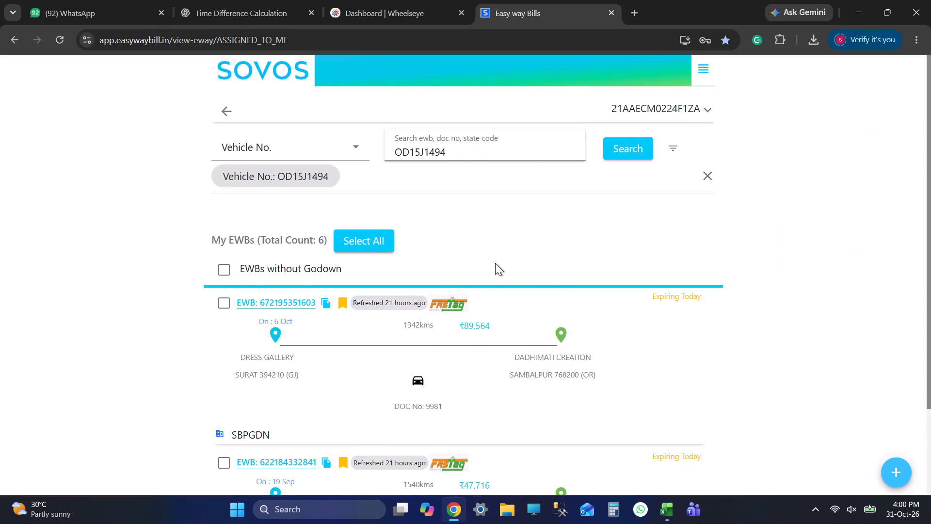
{"action": "key", "text": "alt+Tab"}
{"action": "key", "text": "alt+Tab"}
{"action": "key", "text": "alt+Tab"}
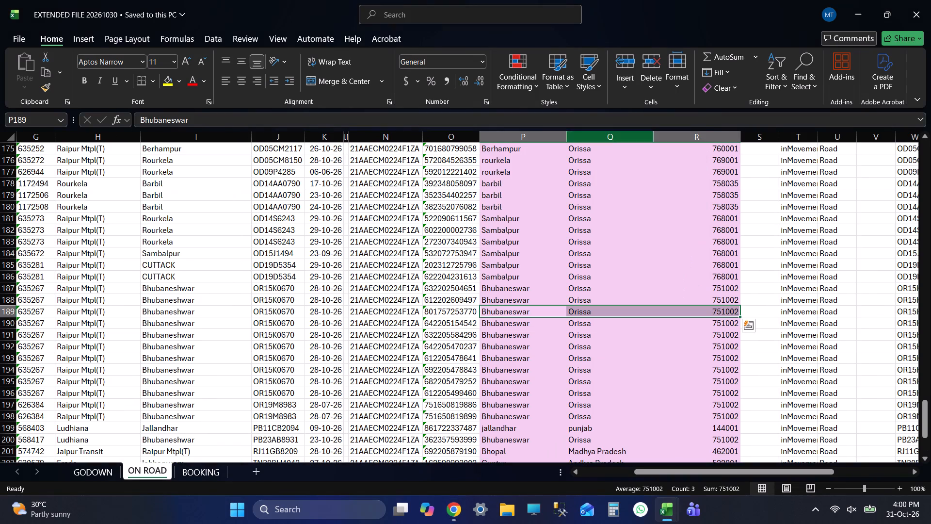
{"action": "left_click", "coordinate": [543, 135]}
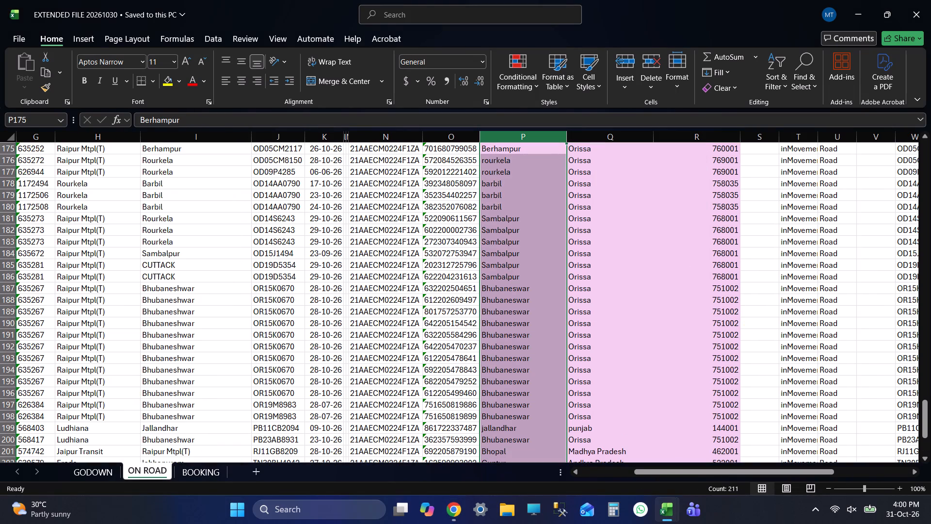
{"action": "key", "text": "ctrl+t"}
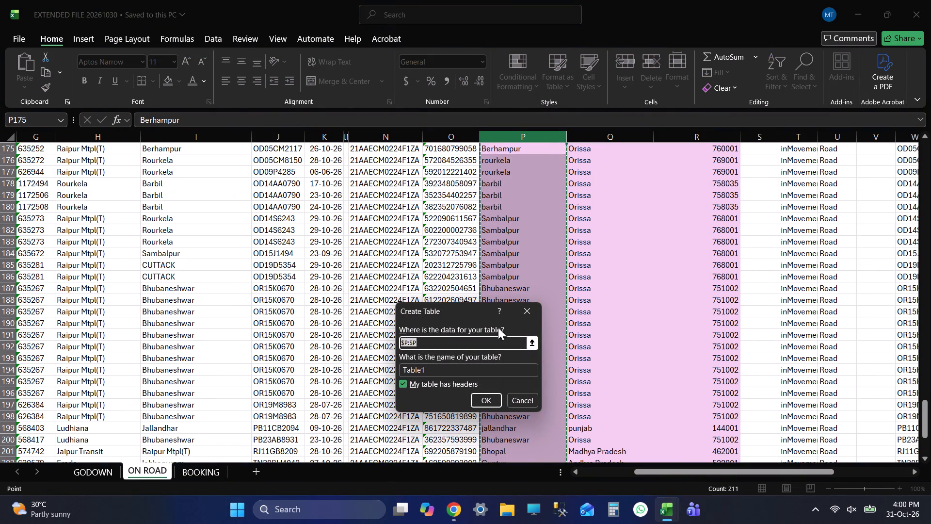
{"action": "left_click", "coordinate": [523, 310]}
{"action": "key", "text": "ctrl+f"}
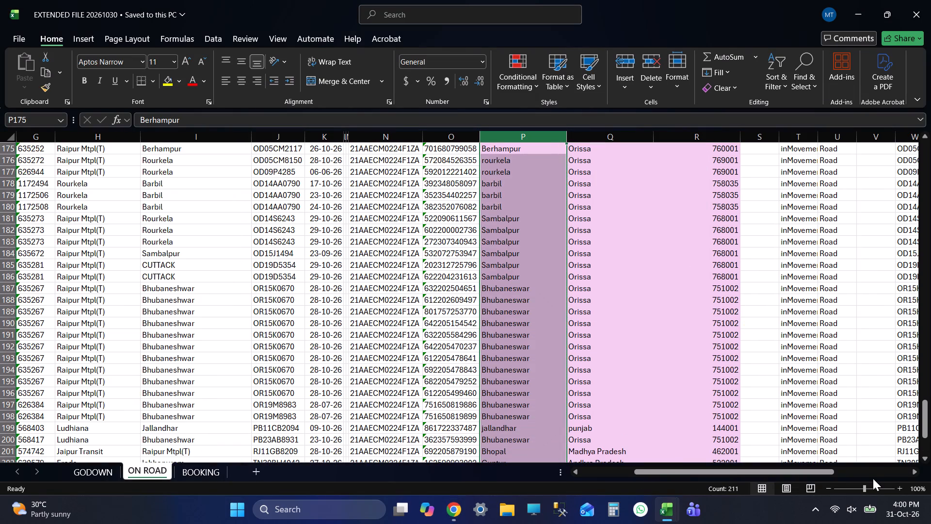
{"action": "type", "text": "TALCHER"}
{"action": "key", "text": "Return"}
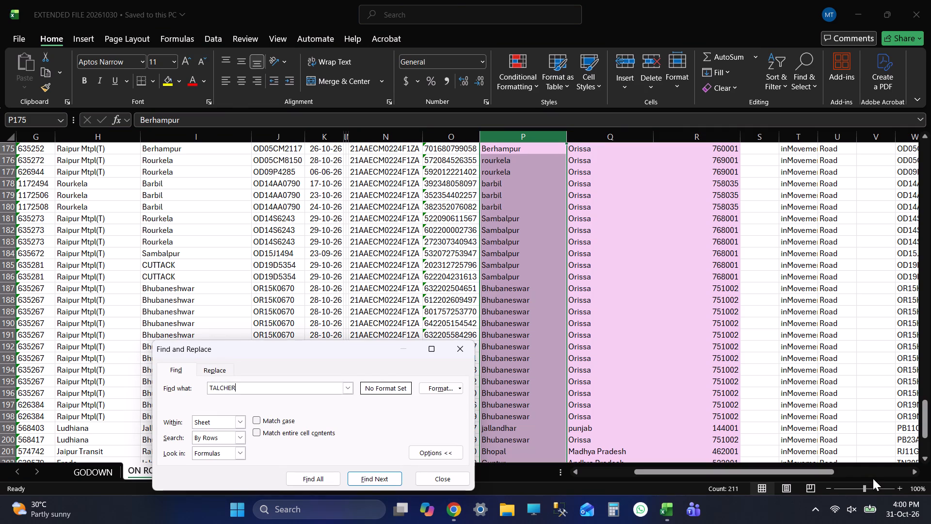
{"action": "left_click", "coordinate": [378, 447]}
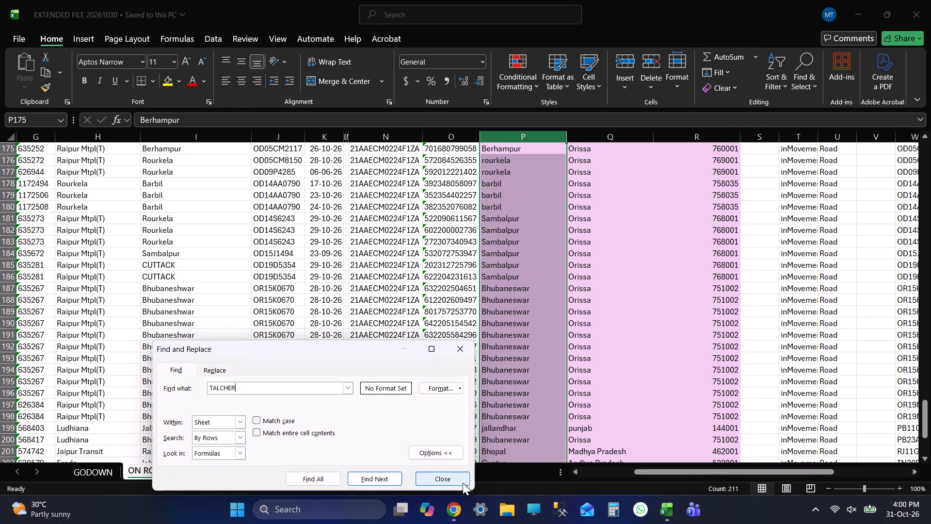
{"action": "left_click", "coordinate": [452, 478]}
{"action": "key", "text": "alt+Tab"}
{"action": "key", "text": "alt+Tab"}
{"action": "key", "text": "alt+Tab"}
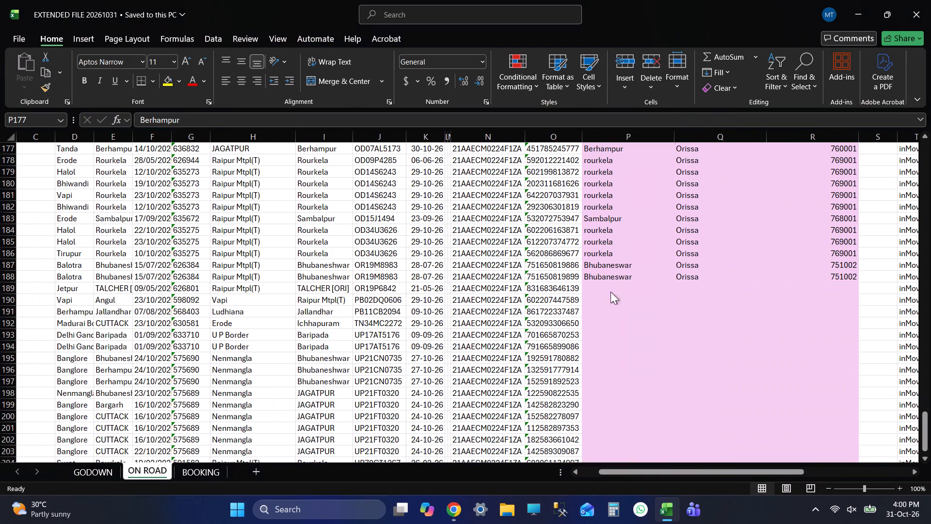
{"action": "left_click", "coordinate": [610, 288]}
{"action": "key", "text": "alt+Tab"}
{"action": "key", "text": "alt+Tab"}
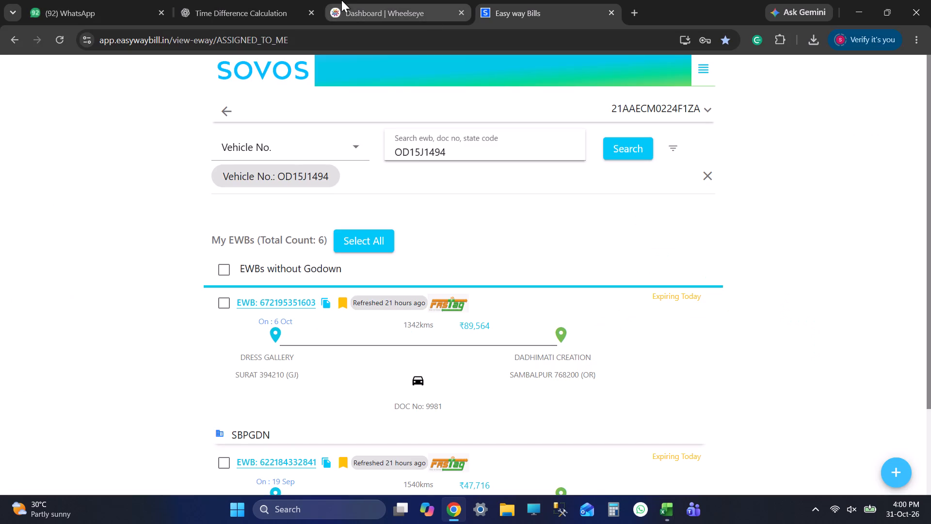
{"action": "left_click", "coordinate": [256, 6]}
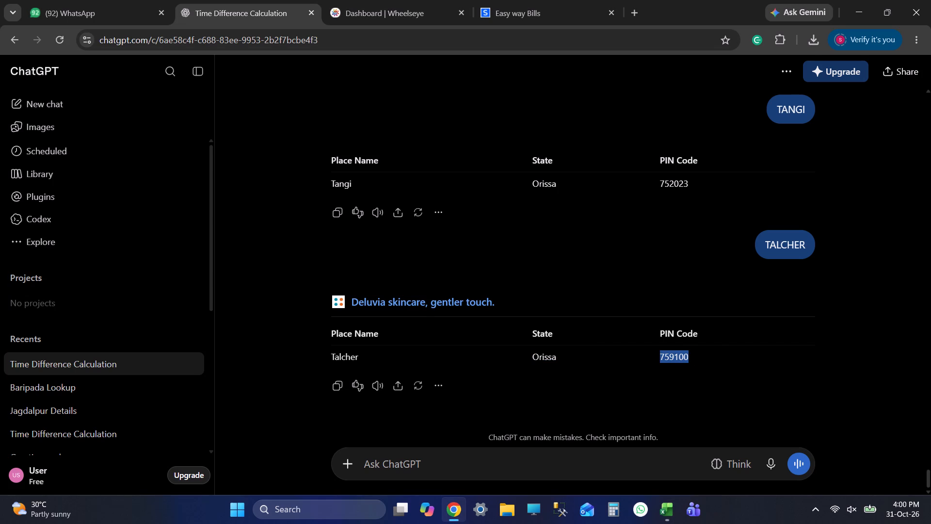
{"action": "key", "text": "alt+Tab"}
{"action": "key", "text": "F2"}
{"action": "key", "text": "ctrl+v"}
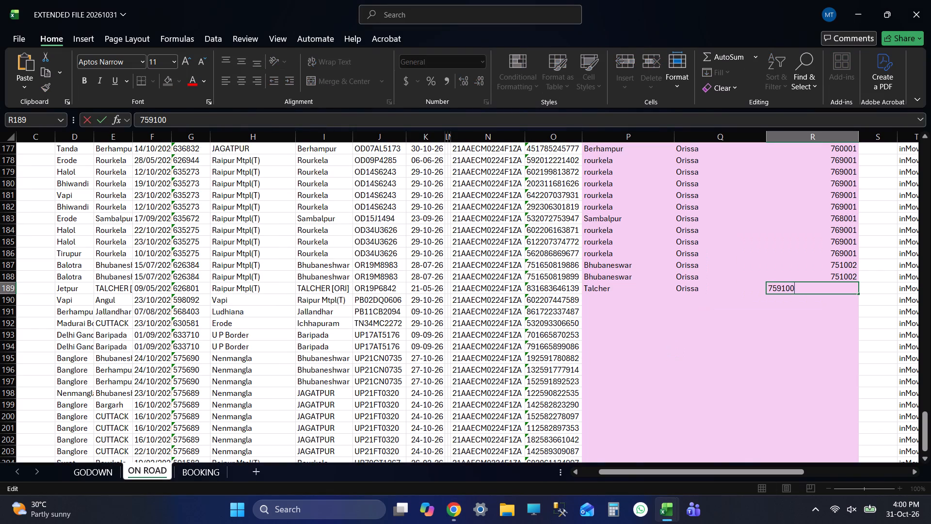
{"action": "key", "text": "Return"}
{"action": "key", "text": "ctrl+s"}
{"action": "key", "text": "Left"}
{"action": "key", "text": "Left"}
{"action": "key", "text": "Left"}
{"action": "key", "text": "Left"}
{"action": "key", "text": "Left"}
{"action": "key", "text": "Left"}
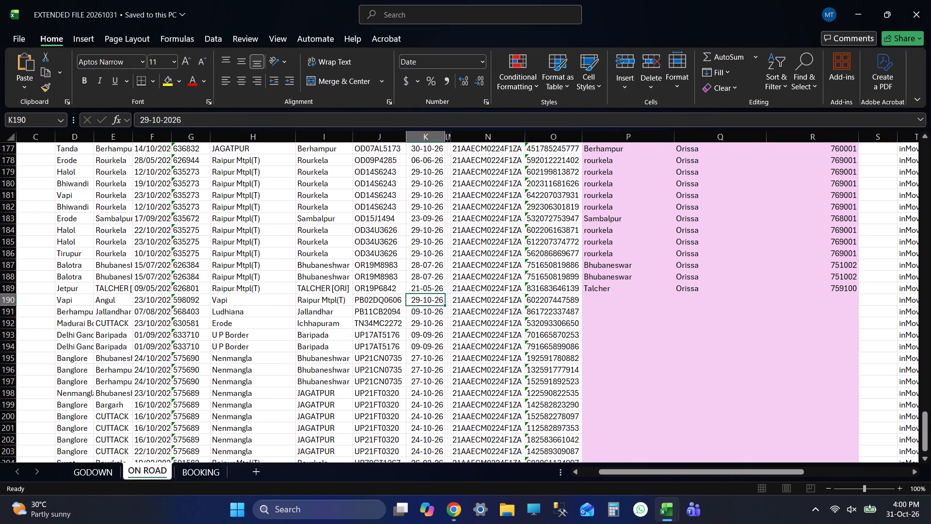
{"action": "key", "text": "ctrl+c"}
{"action": "key", "text": "Right"}
{"action": "key", "text": "Right"}
{"action": "key", "text": "Right"}
{"action": "key", "text": "Right"}
{"action": "key", "text": "Right"}
{"action": "key", "text": "Right"}
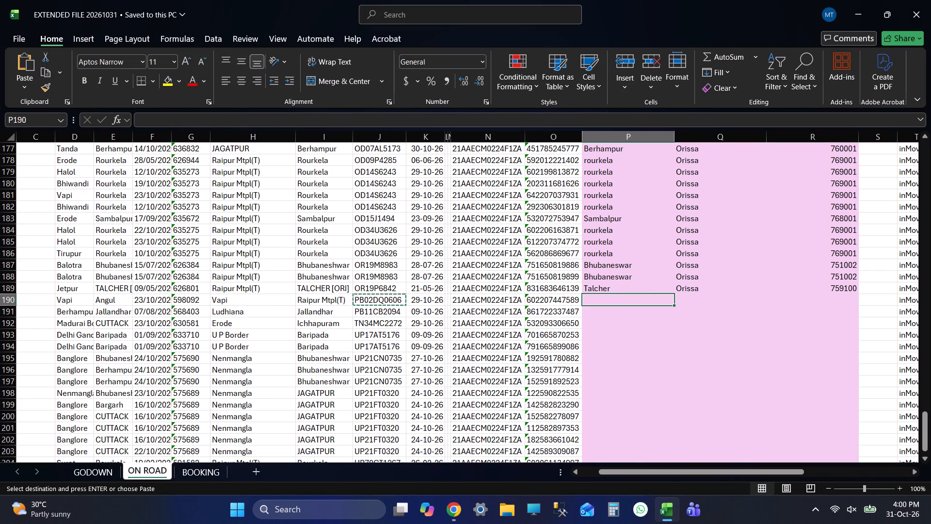
{"action": "key", "text": "alt+Tab"}
{"action": "key", "text": "alt+Tab"}
{"action": "key", "text": "alt+Tab"}
{"action": "key", "text": "alt+Tab"}
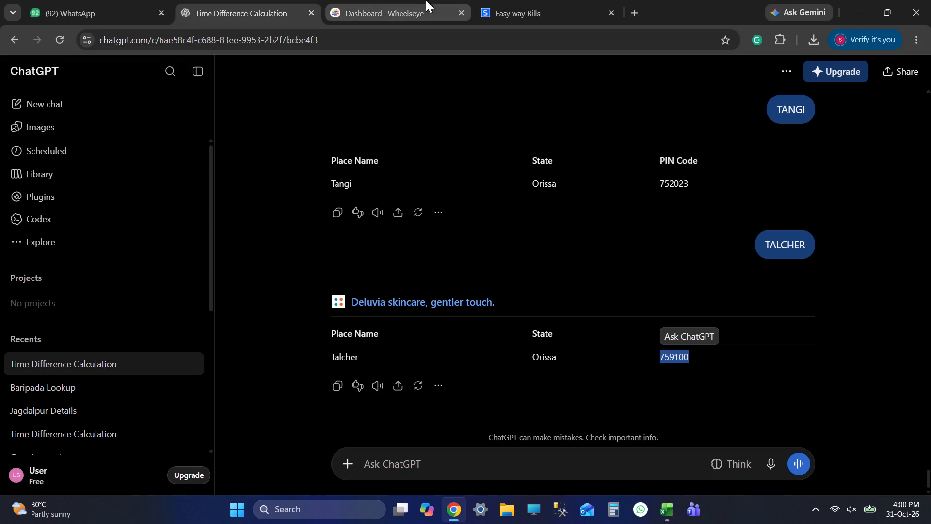
{"action": "left_click", "coordinate": [547, 3]}
{"action": "double_click", "coordinate": [482, 155]}
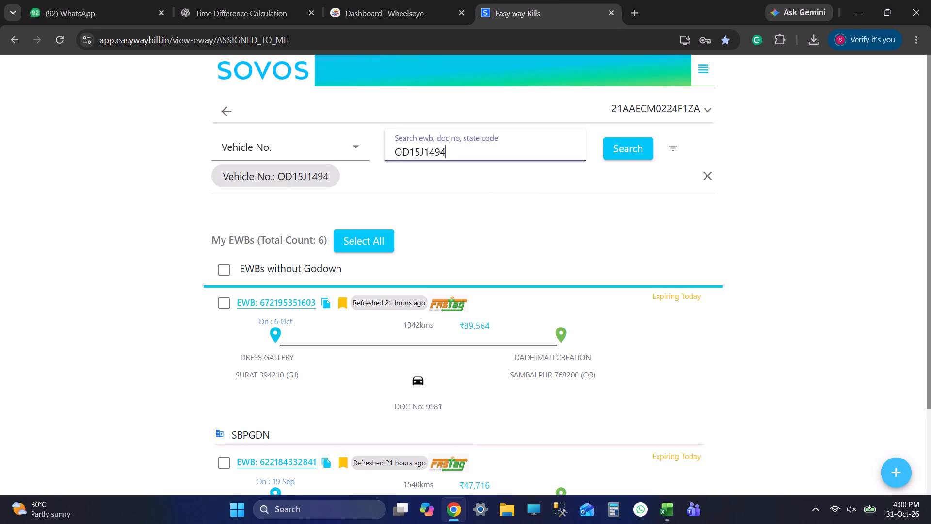
{"action": "key", "text": "ctrl+v"}
{"action": "left_click", "coordinate": [639, 159]}
Request the FASTag location from the first listed e-way bill, close its window, and request it again from the Bhilad e-way bill.
{"action": "left_click", "coordinate": [459, 300]}
{"action": "key", "text": "alt+Tab"}
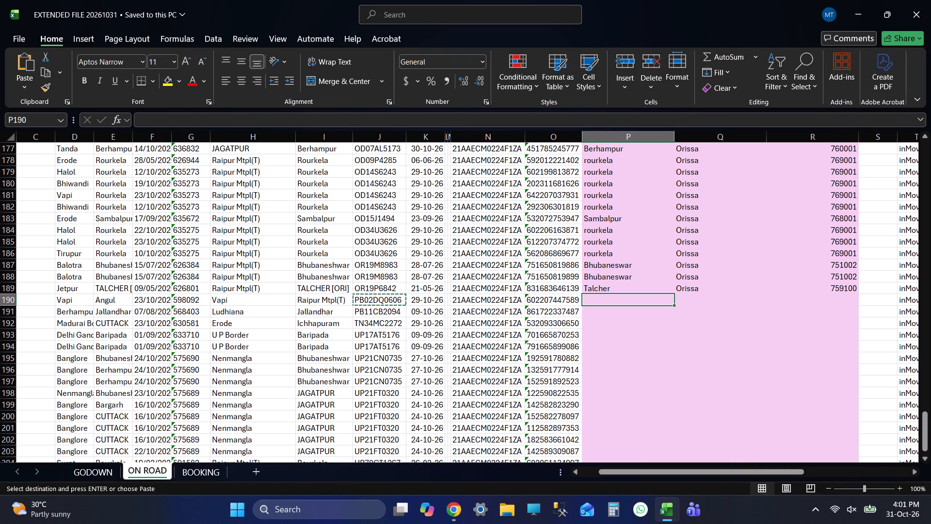
{"action": "key", "text": "alt+Tab"}
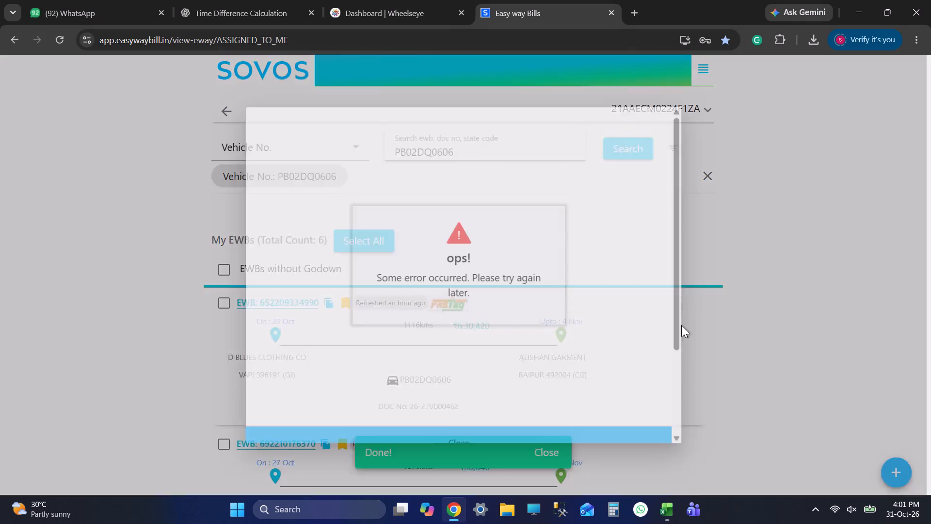
{"action": "left_click", "coordinate": [500, 426]}
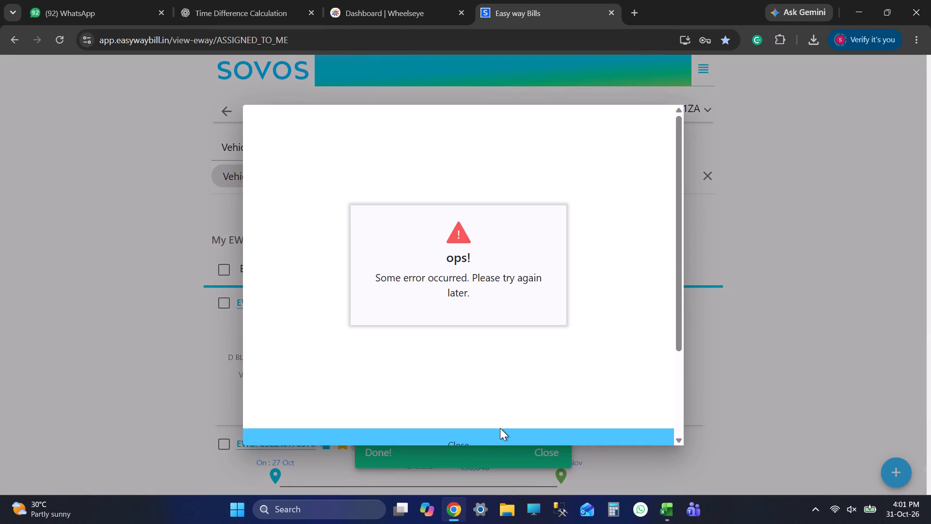
{"action": "left_click", "coordinate": [499, 430]}
{"action": "scroll", "coordinate": [496, 319], "scroll_direction": "down", "scroll_amount": 4}
{"action": "left_click", "coordinate": [464, 342]}
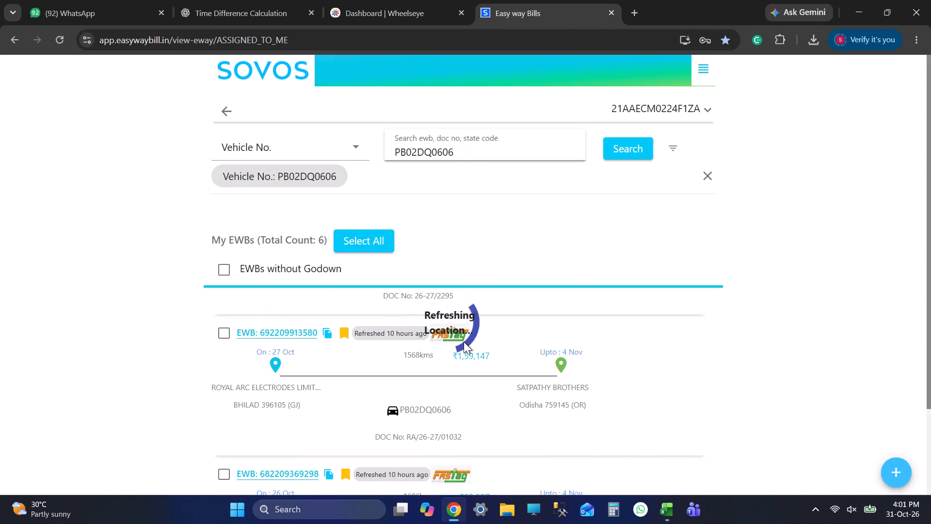
{"action": "key", "text": "alt+Tab"}
{"action": "scroll", "coordinate": [594, 308], "scroll_direction": "down", "scroll_amount": 3}
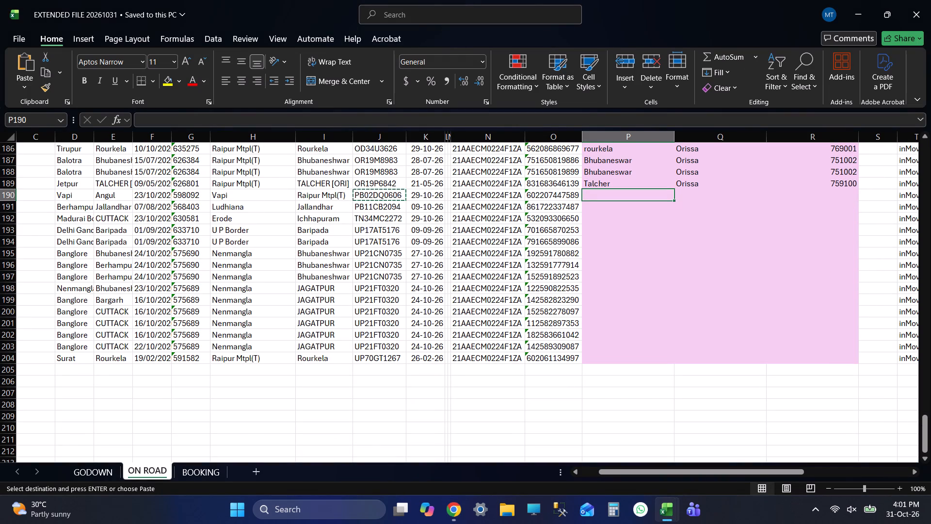
{"action": "key", "text": "alt+Tab"}
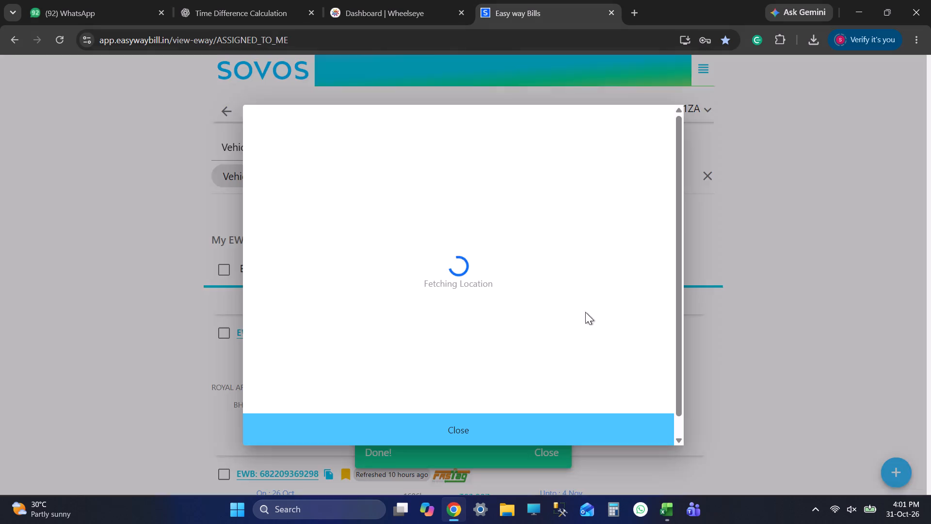
Search Google for VAPI TO RAIPUR in a new browser tab and open the driving directions in Google Maps.
{"action": "left_click", "coordinate": [632, 0]}
{"action": "type", "text": "VAPI TO RAIU"}
{"action": "key", "text": "BackSpace"}
{"action": "type", "text": "PUR"}
{"action": "key", "text": "Return"}
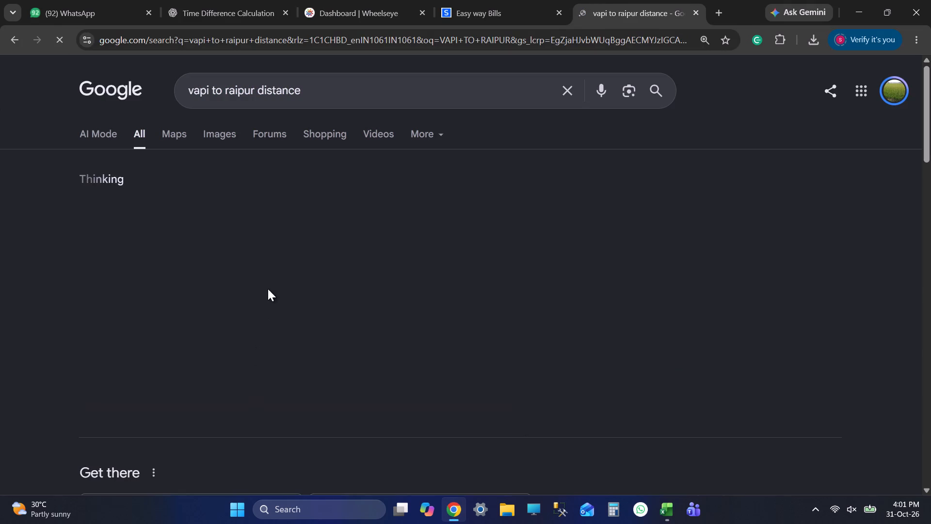
{"action": "scroll", "coordinate": [415, 313], "scroll_direction": "down", "scroll_amount": 3}
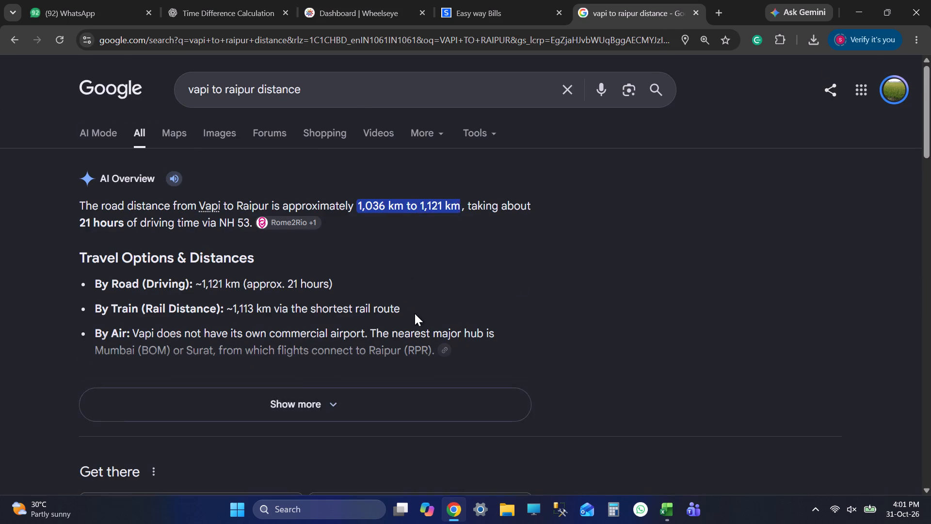
{"action": "scroll", "coordinate": [415, 313], "scroll_direction": "down", "scroll_amount": 2}
{"action": "left_click", "coordinate": [481, 402]}
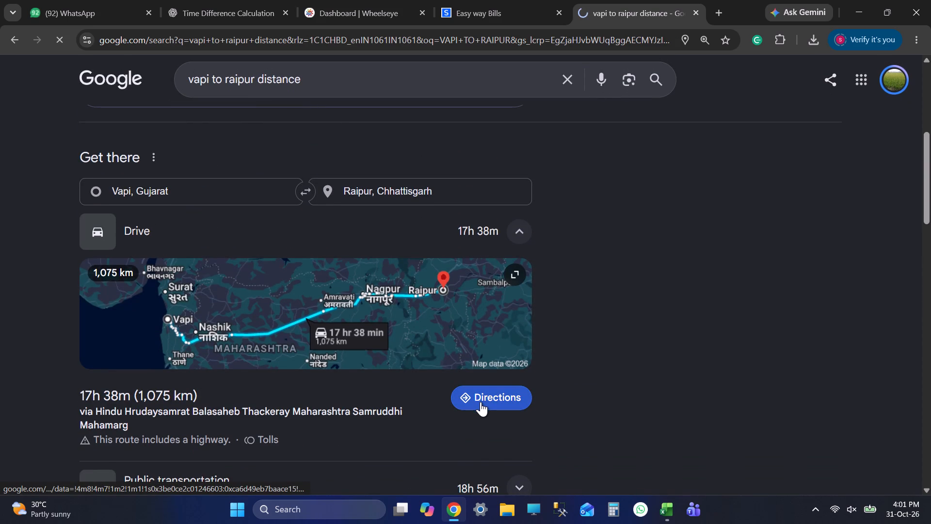
Examine the Vapi to Raipur route on the map between Chhatrapati Sambhajinagar and Nagpur for a place along the way.
{"action": "key", "text": "alt+Tab"}
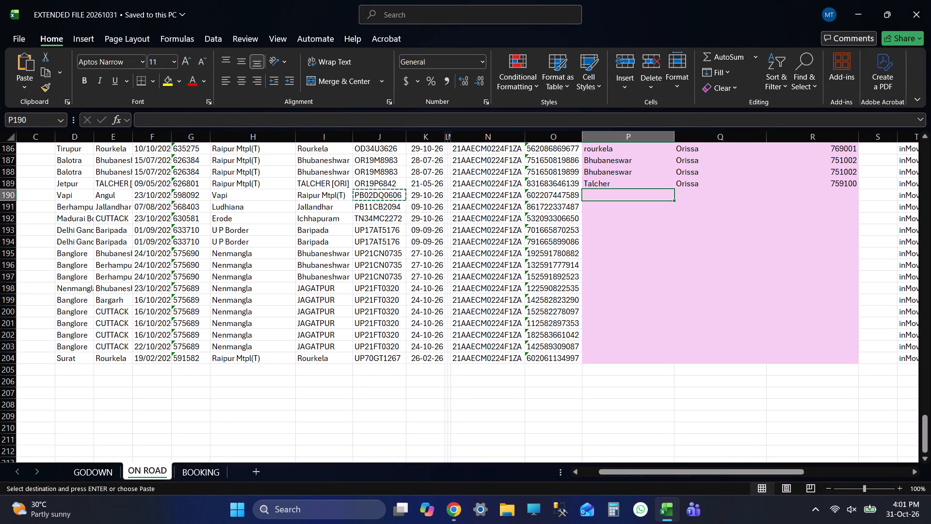
{"action": "key", "text": "alt+Tab"}
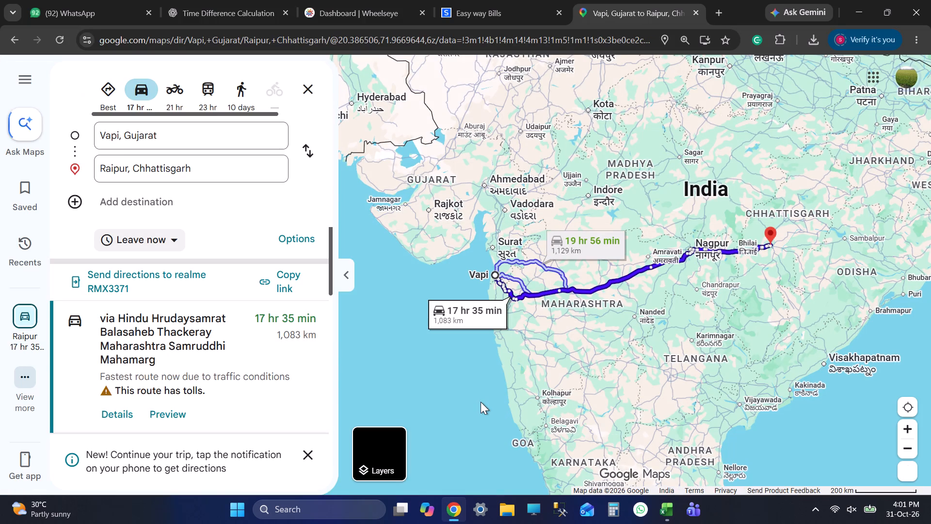
{"action": "key", "text": "alt+Tab"}
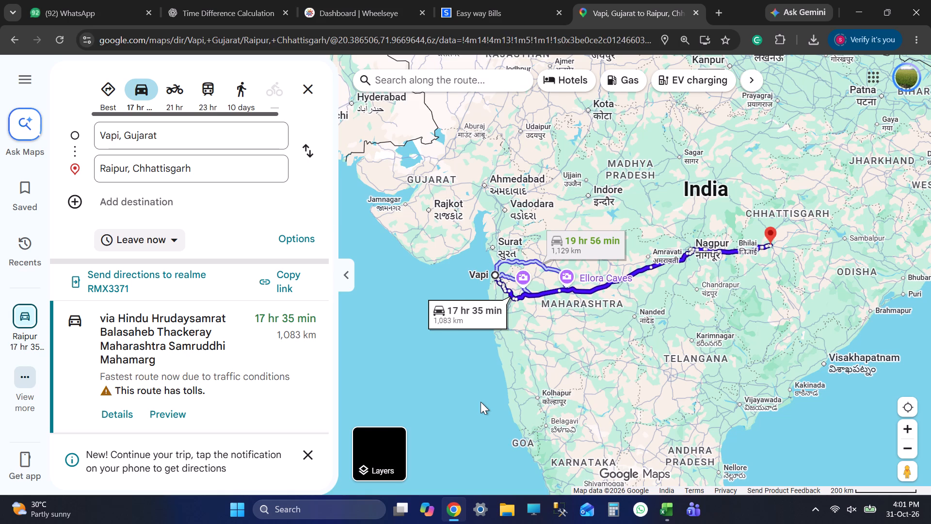
{"action": "key", "text": "alt+Tab"}
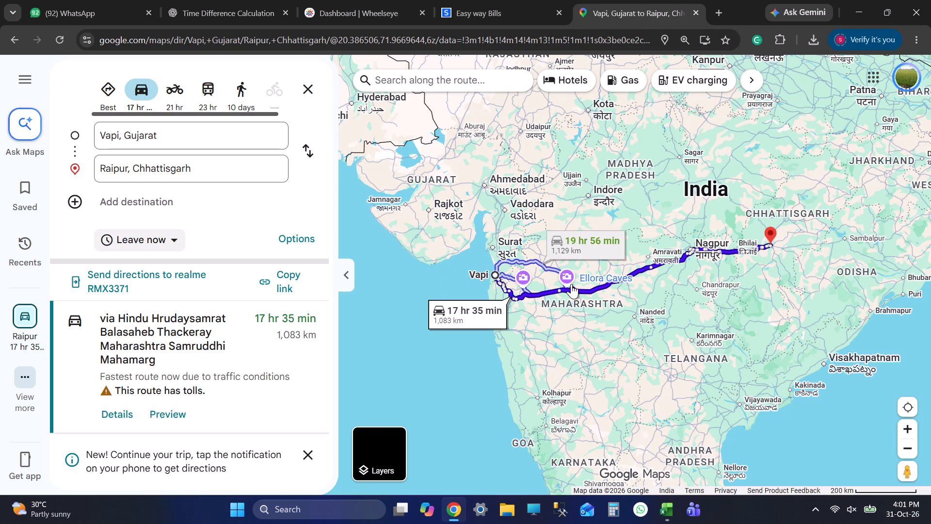
{"action": "scroll", "coordinate": [621, 279], "scroll_direction": "up", "scroll_amount": 3}
{"action": "key", "text": "alt+Tab"}
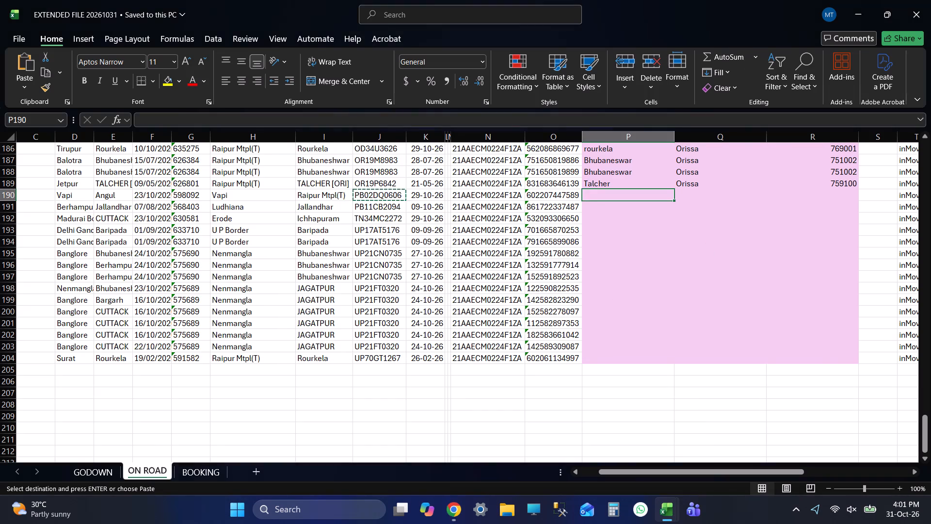
{"action": "key", "text": "alt+Tab"}
{"action": "scroll", "coordinate": [637, 266], "scroll_direction": "up", "scroll_amount": 5}
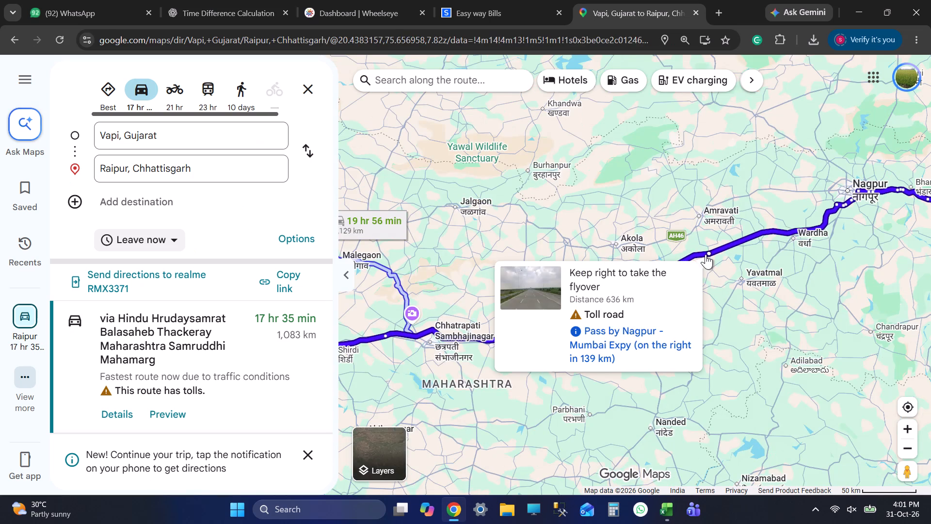
{"action": "left_click_drag", "start_coordinate": [558, 352], "coordinate": [672, 346]}
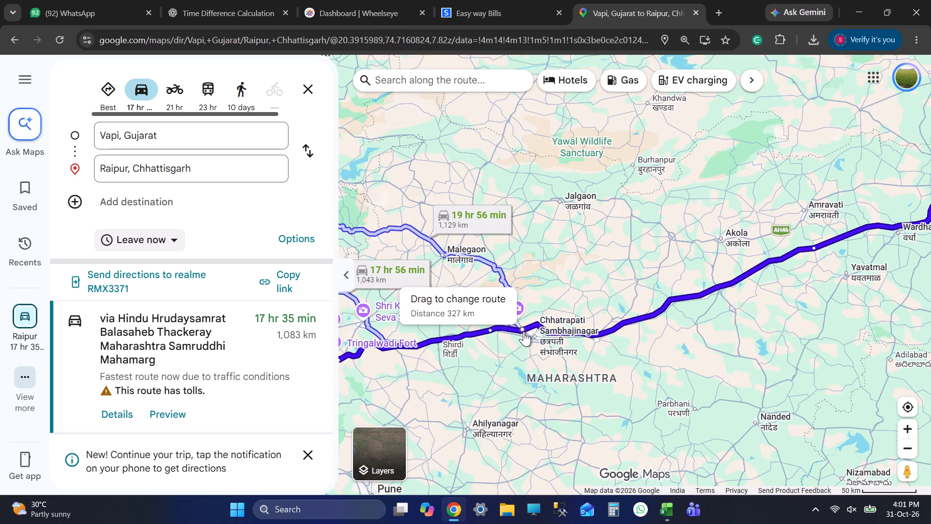
{"action": "left_click_drag", "start_coordinate": [691, 327], "coordinate": [553, 370]}
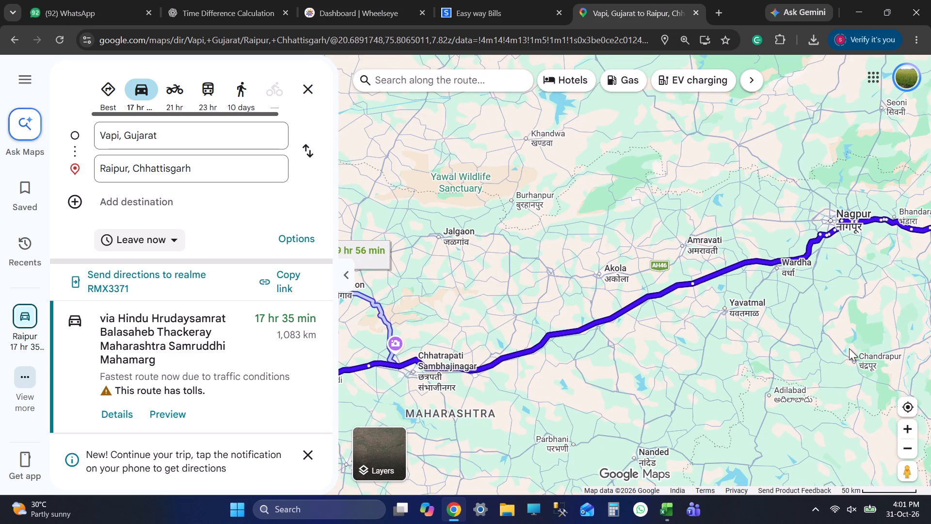
{"action": "left_click", "coordinate": [234, 0]}
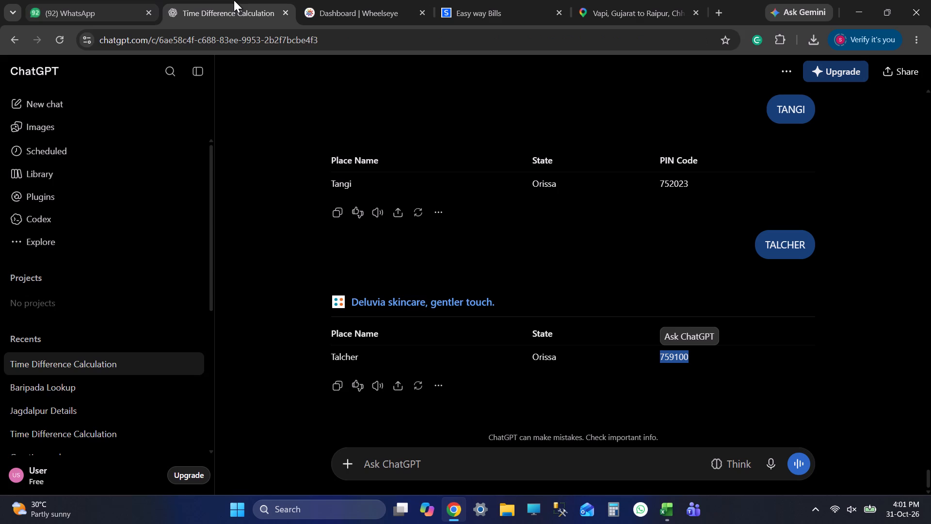
{"action": "left_click", "coordinate": [413, 471]}
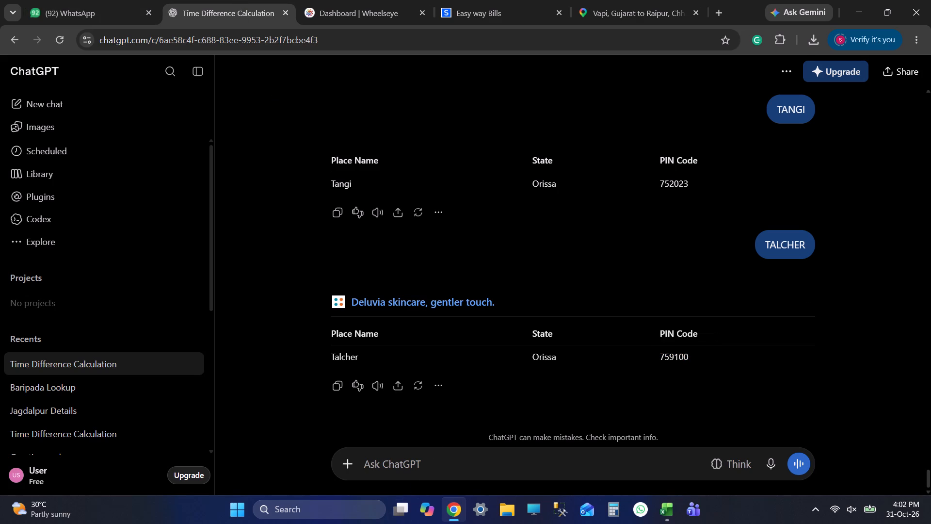
{"action": "type", "text": "AKOLA"}
{"action": "key", "text": "Return"}
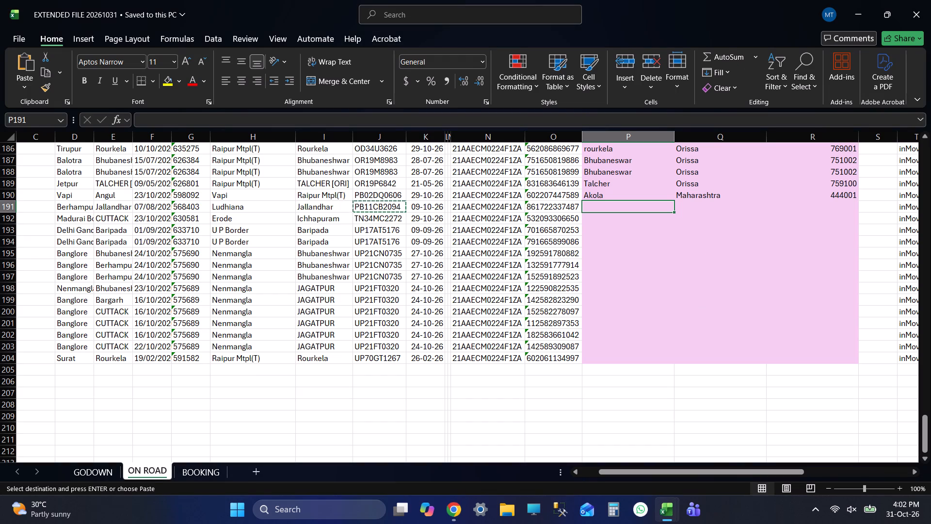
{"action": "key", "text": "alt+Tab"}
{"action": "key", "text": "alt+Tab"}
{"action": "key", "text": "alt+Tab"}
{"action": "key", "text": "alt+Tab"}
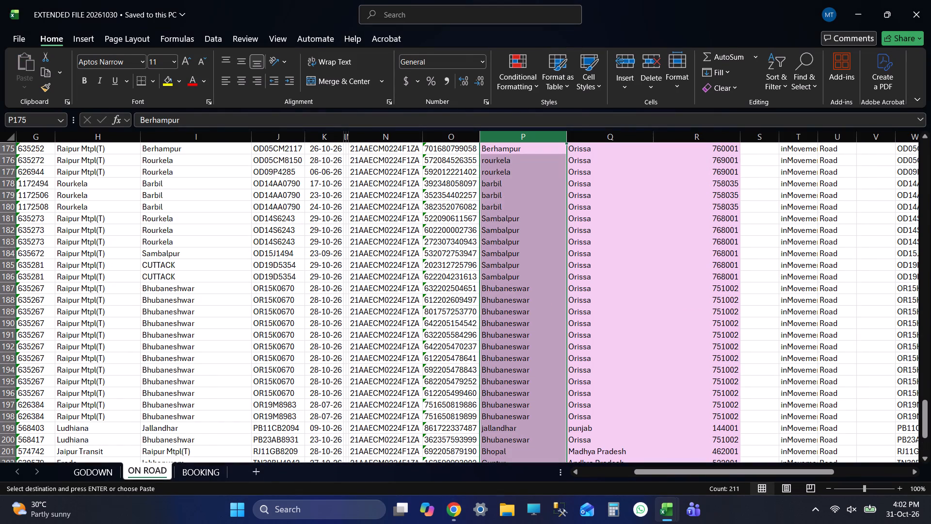
{"action": "left_click", "coordinate": [521, 429]}
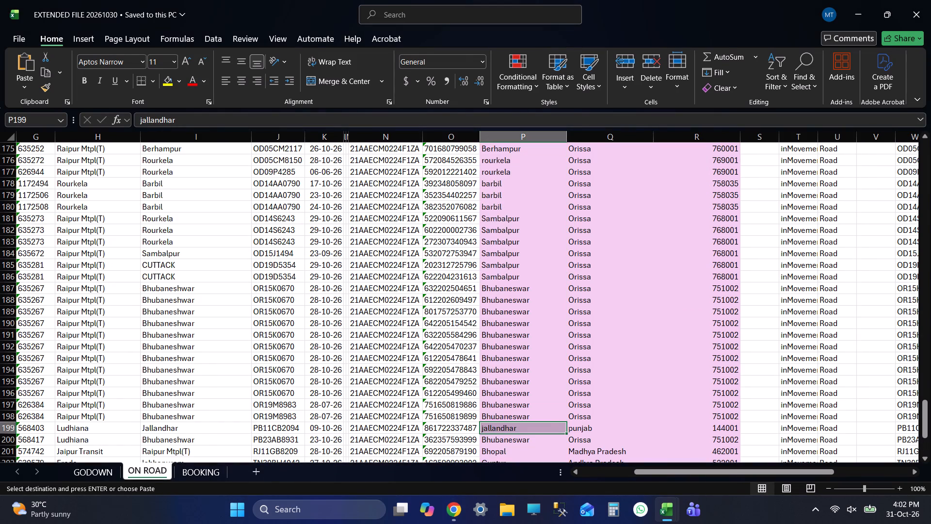
{"action": "key", "text": "shift+Right"}
{"action": "key", "text": "shift+Right"}
{"action": "key", "text": "ctrl+c"}
{"action": "key", "text": "alt+Tab"}
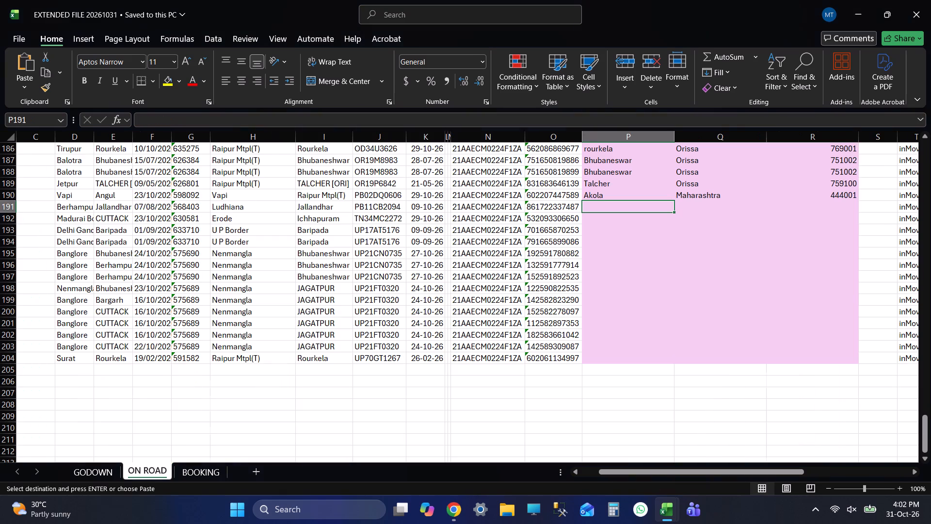
{"action": "key", "text": "ctrl+v"}
{"action": "key", "text": "Down"}
{"action": "key", "text": "ctrl+s"}
{"action": "key", "text": "Left"}
{"action": "key", "text": "Left"}
{"action": "key", "text": "Left"}
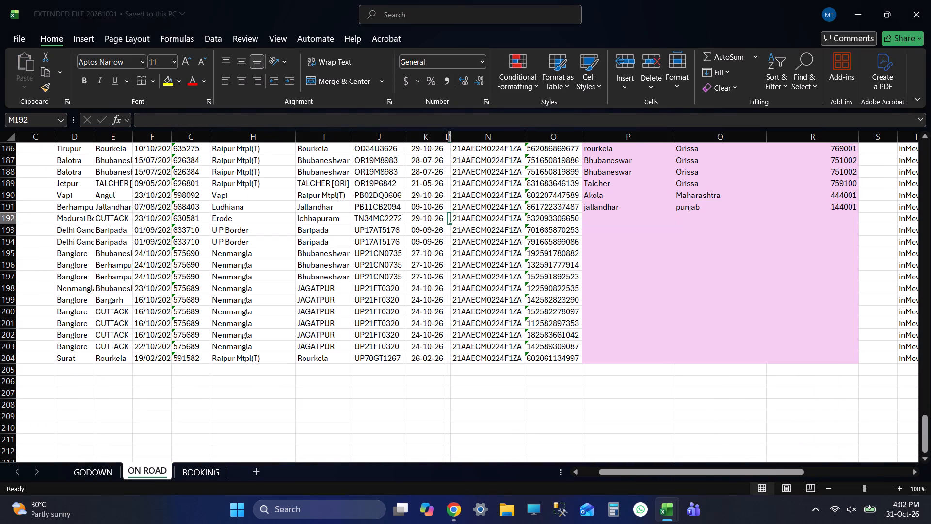
{"action": "key", "text": "Left"}
{"action": "key", "text": "Left"}
{"action": "key", "text": "Left"}
{"action": "key", "text": "ctrl+c"}
{"action": "key", "text": "ctrl+Right"}
{"action": "key", "text": "Right"}
{"action": "key", "text": "Right"}
{"action": "key", "text": "Right"}
{"action": "key", "text": "Right"}
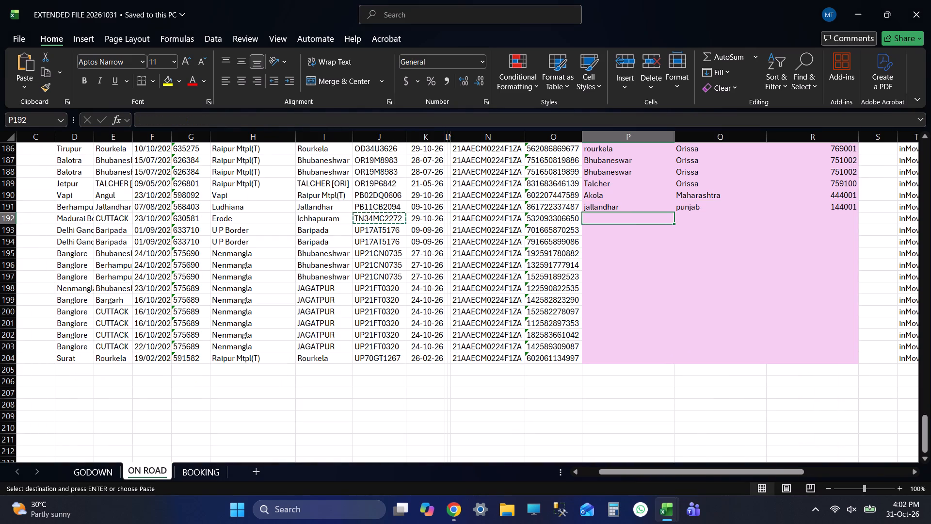
{"action": "key", "text": "alt+Tab"}
{"action": "key", "text": "alt+Tab"}
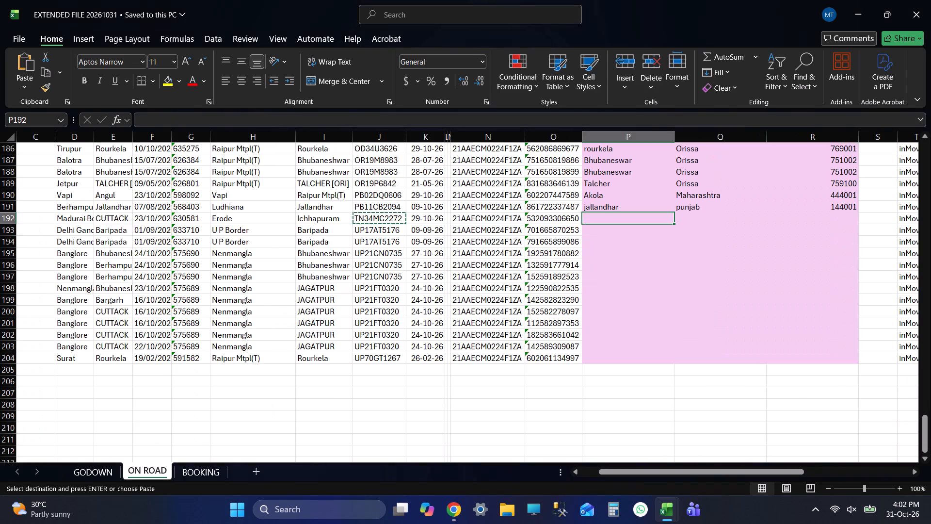
{"action": "key", "text": "alt+Tab"}
{"action": "key", "text": "alt+Tab"}
{"action": "left_click", "coordinate": [481, 439]}
{"action": "double_click", "coordinate": [481, 147]}
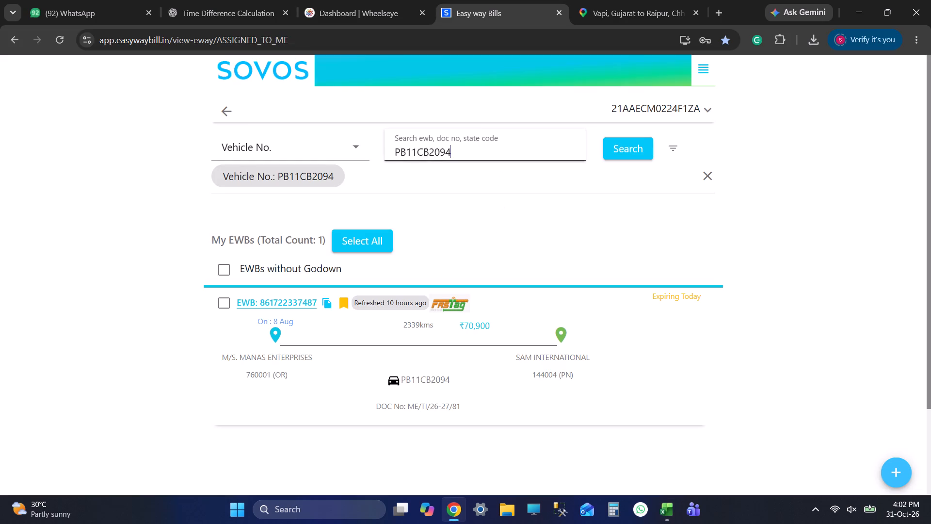
{"action": "key", "text": "ctrl+v"}
{"action": "left_click", "coordinate": [634, 137]}
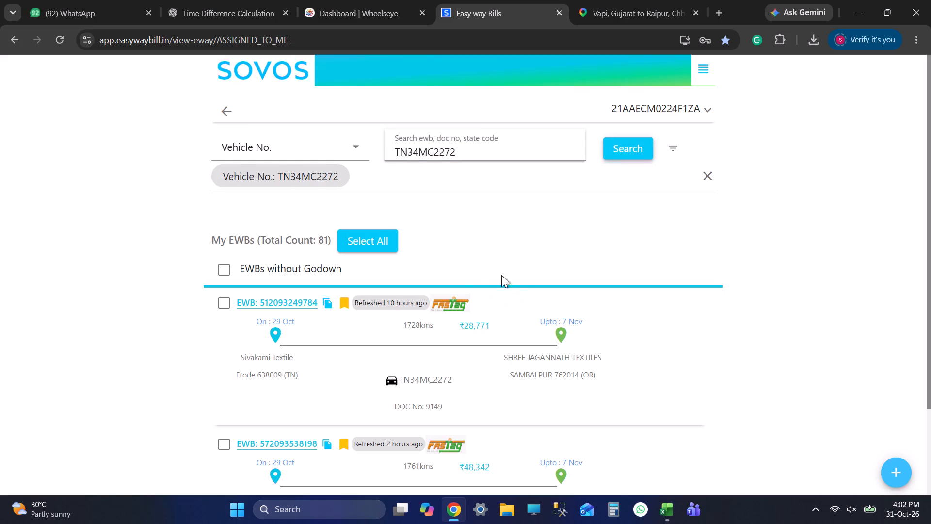
{"action": "left_click", "coordinate": [465, 292]}
{"action": "left_click", "coordinate": [451, 307]}
{"action": "key", "text": "alt+Tab"}
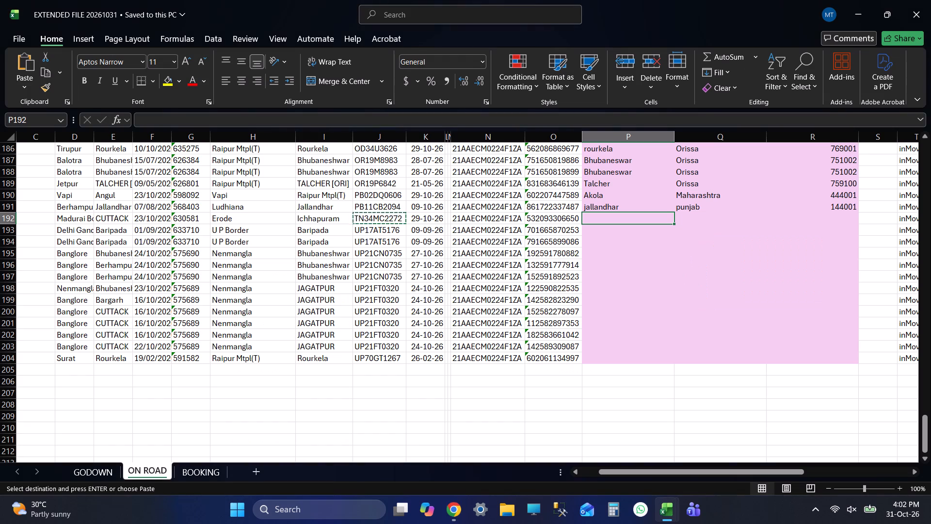
{"action": "key", "text": "alt+Tab"}
{"action": "key", "text": "alt+Tab"}
{"action": "key", "text": "alt+Tab"}
{"action": "key", "text": "alt+Tab"}
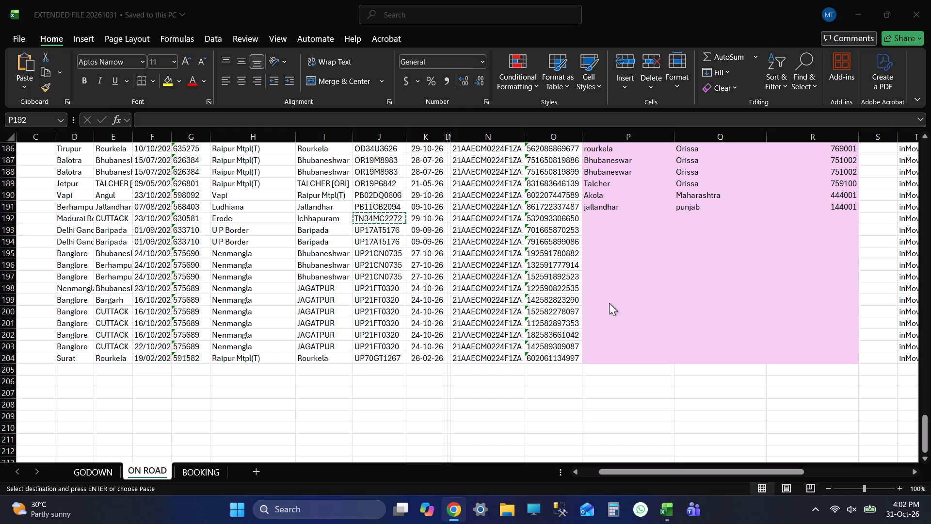
{"action": "key", "text": "alt+Tab"}
{"action": "key", "text": "alt+Tab"}
{"action": "key", "text": "alt+Tab"}
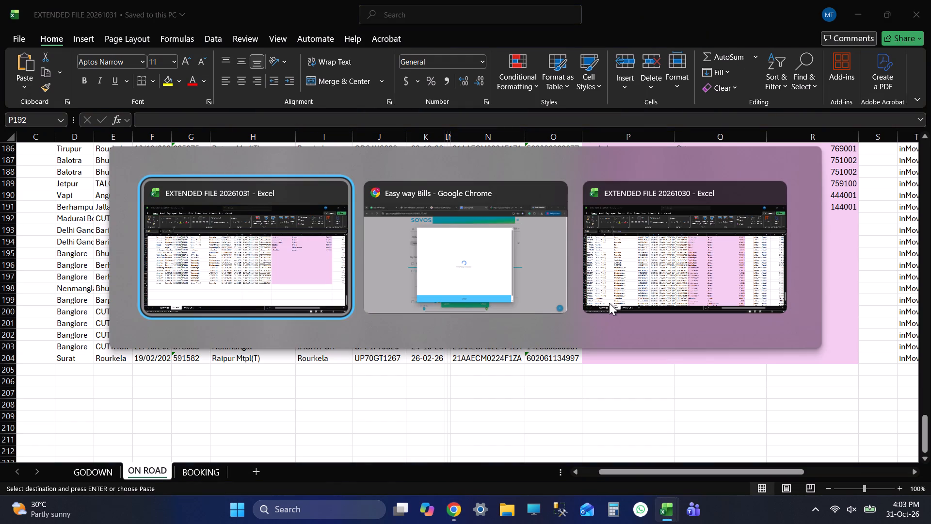
{"action": "key", "text": "alt+Tab"}
{"action": "key", "text": "alt+Tab"}
{"action": "key", "text": "alt+Tab"}
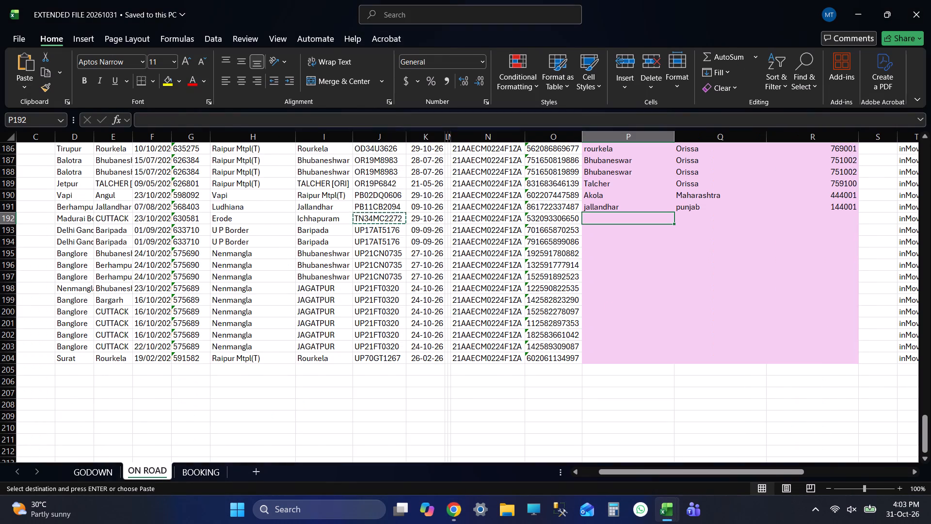
{"action": "key", "text": "alt+Tab"}
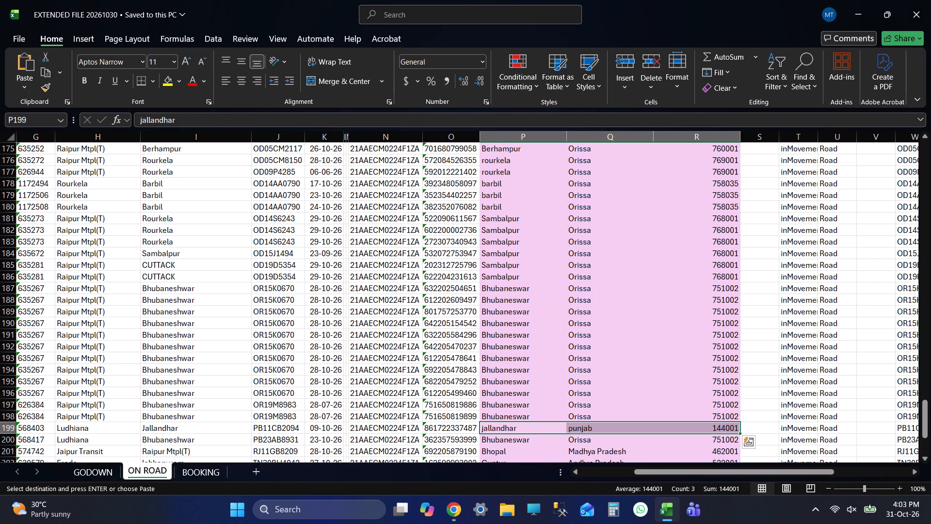
{"action": "left_click", "coordinate": [275, 144]}
{"action": "left_click", "coordinate": [279, 134]}
{"action": "key", "text": "ctrl+f"}
{"action": "key", "text": "ctrl+v"}
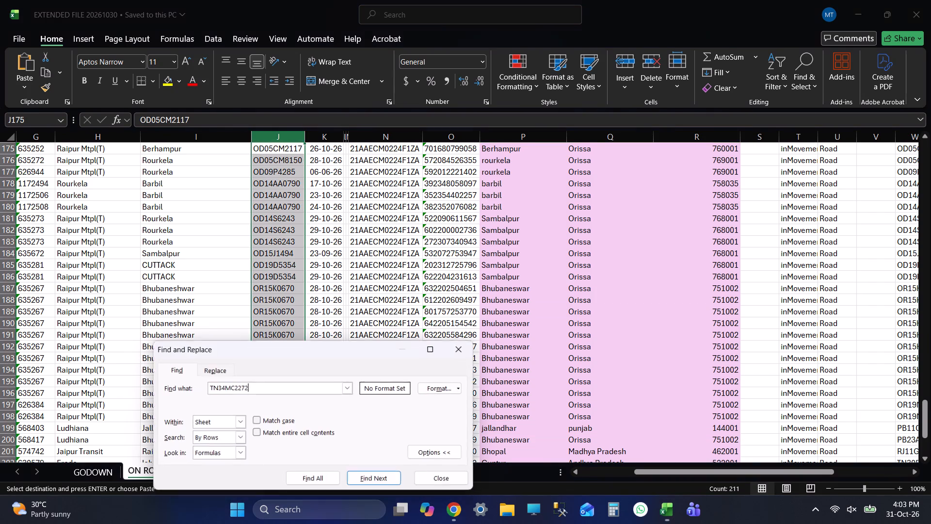
{"action": "key", "text": "Return"}
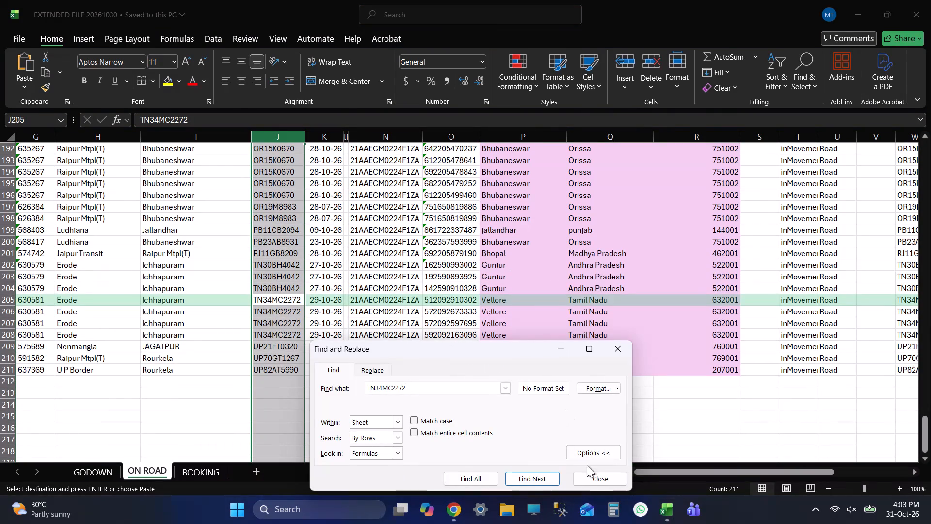
{"action": "left_click", "coordinate": [589, 478]}
{"action": "key", "text": "alt+Tab"}
{"action": "key", "text": "alt+Tab"}
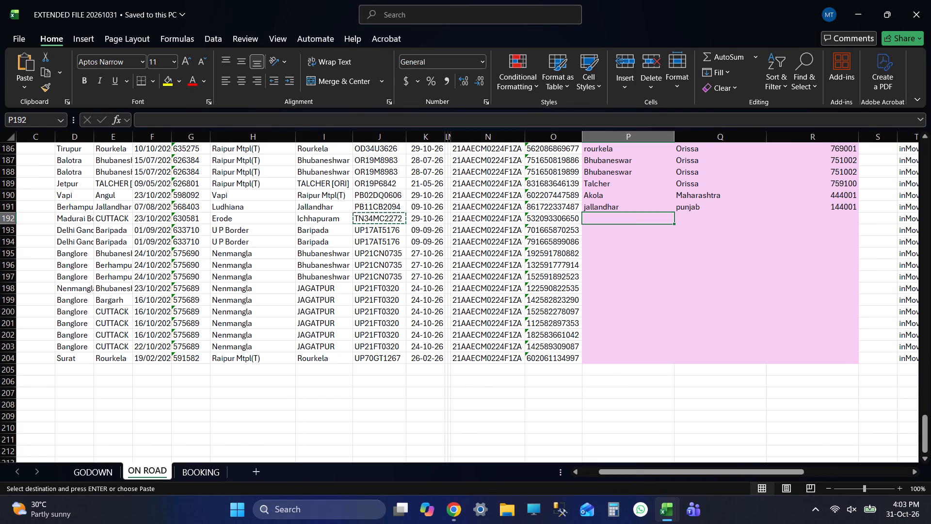
{"action": "key", "text": "alt+Tab"}
{"action": "key", "text": "alt+Tab"}
{"action": "key", "text": "alt+Tab"}
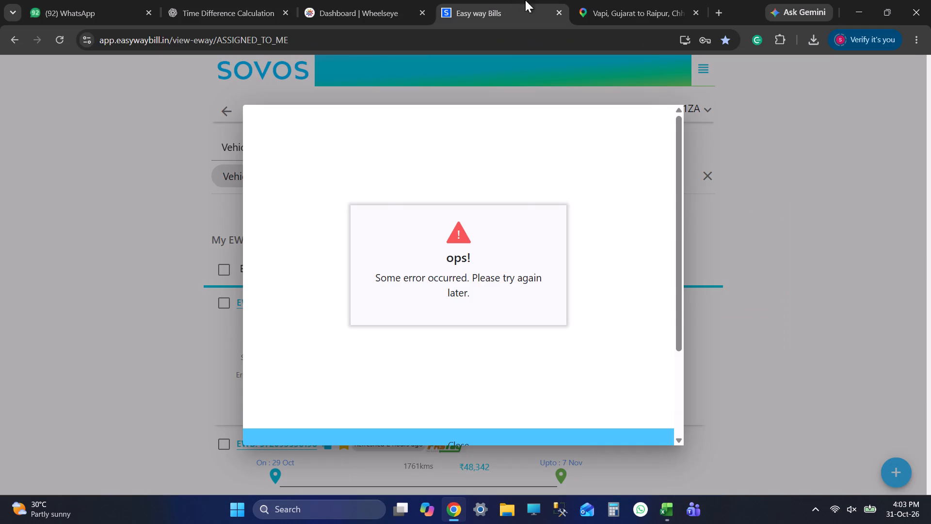
{"action": "left_click", "coordinate": [646, 0]}
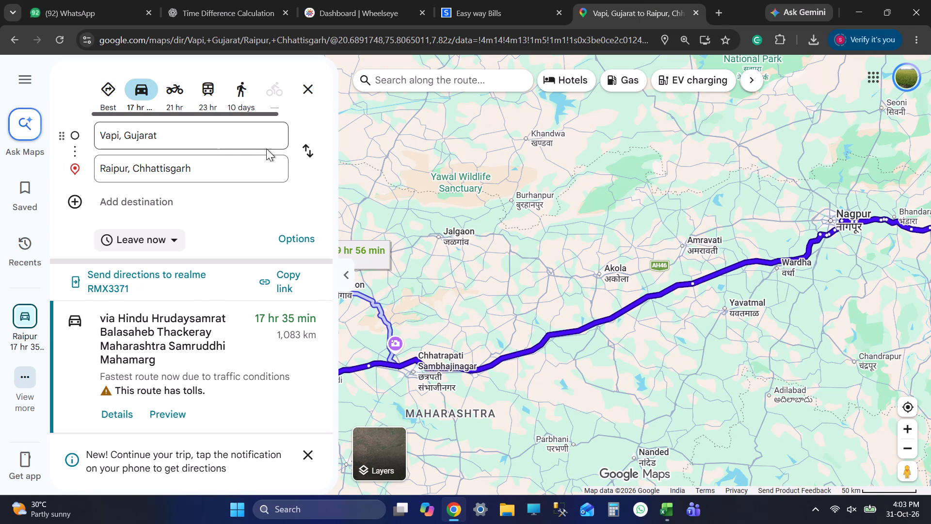
{"action": "key", "text": "alt+Tab"}
{"action": "key", "text": "alt+Tab"}
{"action": "key", "text": "alt+Tab"}
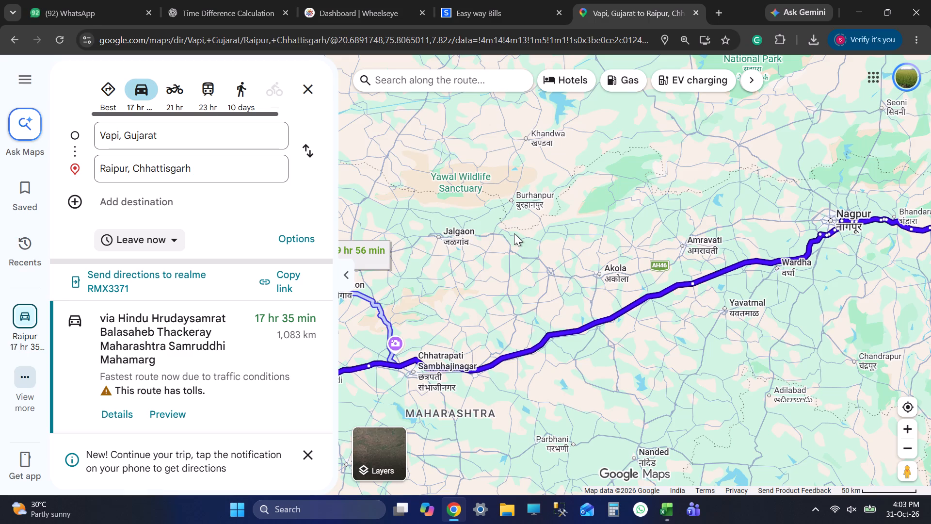
{"action": "key", "text": "alt+Tab"}
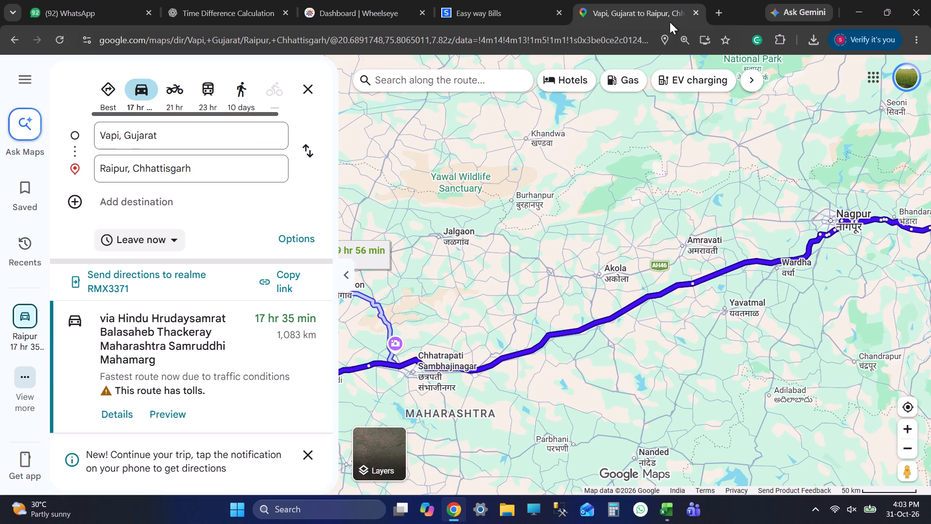
{"action": "left_click", "coordinate": [228, 135]}
{"action": "type", "text": "VELLORE"}
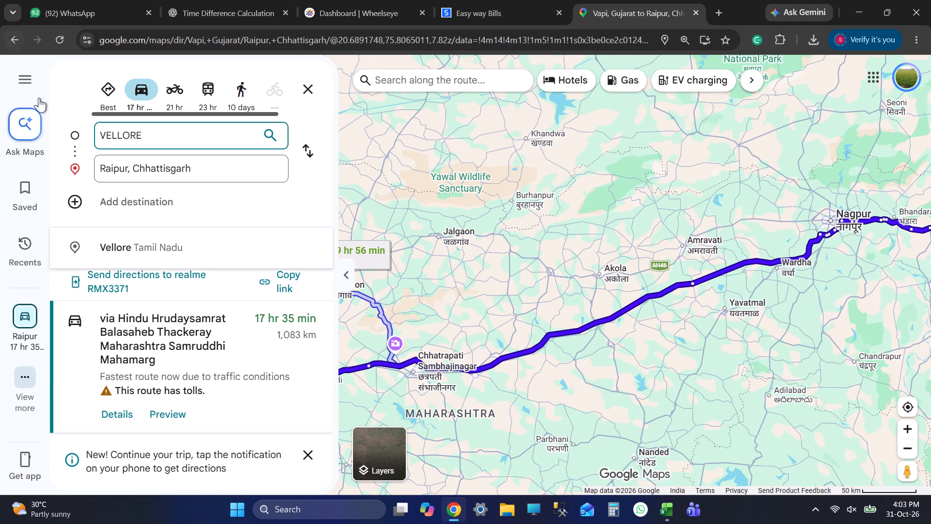
{"action": "left_click", "coordinate": [184, 240]}
{"action": "left_click", "coordinate": [202, 163]}
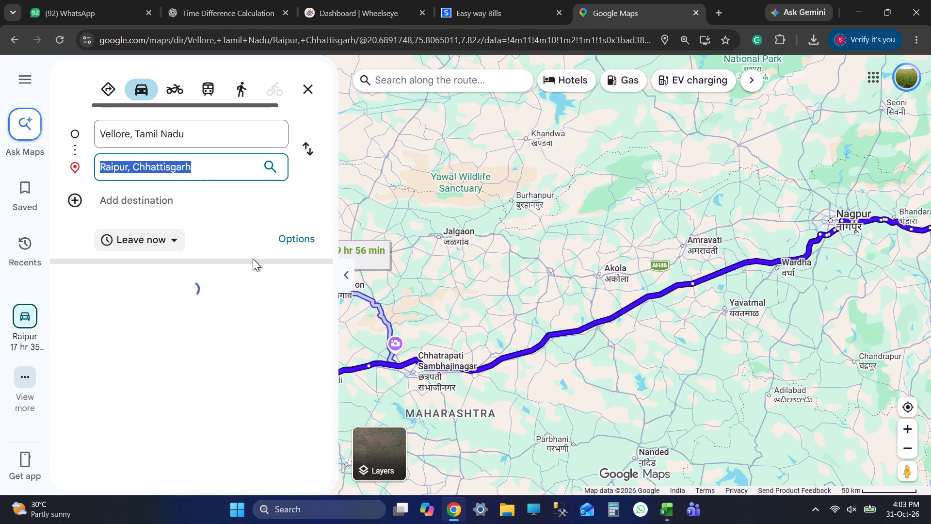
{"action": "key", "text": "BackSpace"}
{"action": "type", "text": "ICHCHA"}
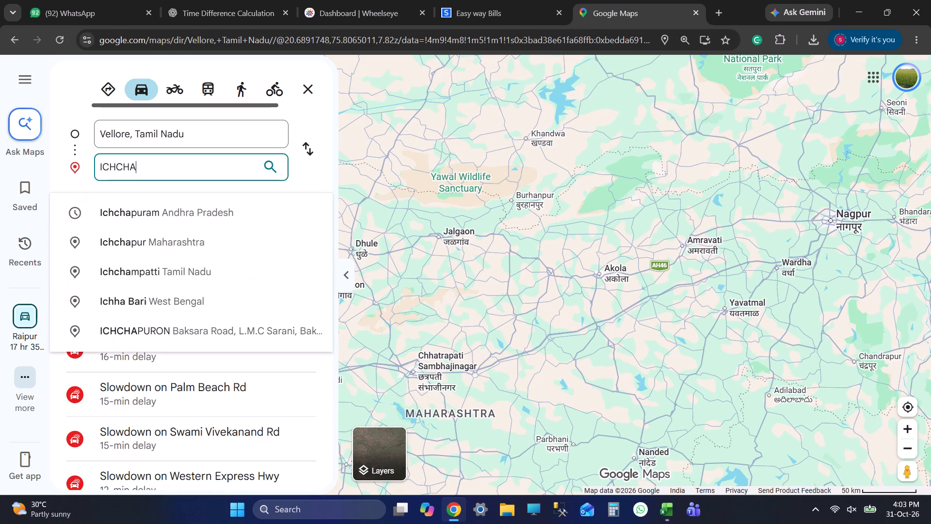
{"action": "left_click", "coordinate": [190, 221]}
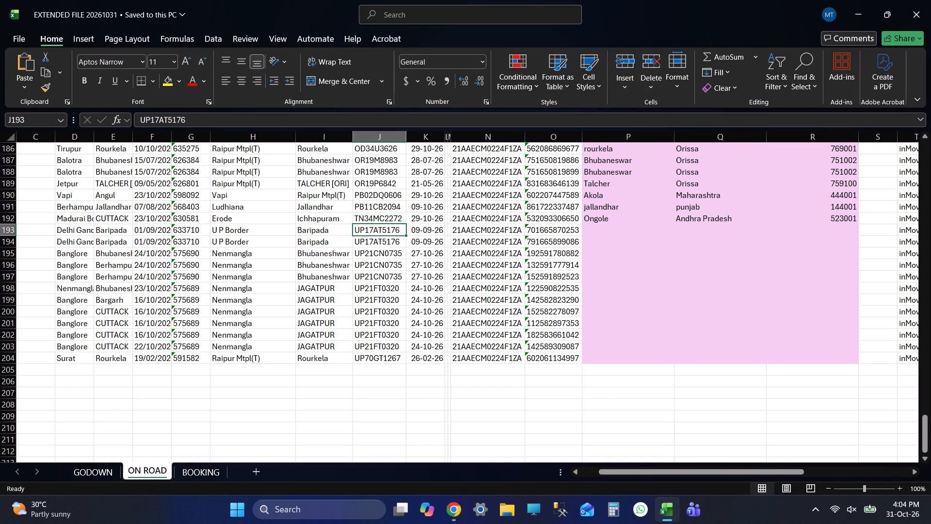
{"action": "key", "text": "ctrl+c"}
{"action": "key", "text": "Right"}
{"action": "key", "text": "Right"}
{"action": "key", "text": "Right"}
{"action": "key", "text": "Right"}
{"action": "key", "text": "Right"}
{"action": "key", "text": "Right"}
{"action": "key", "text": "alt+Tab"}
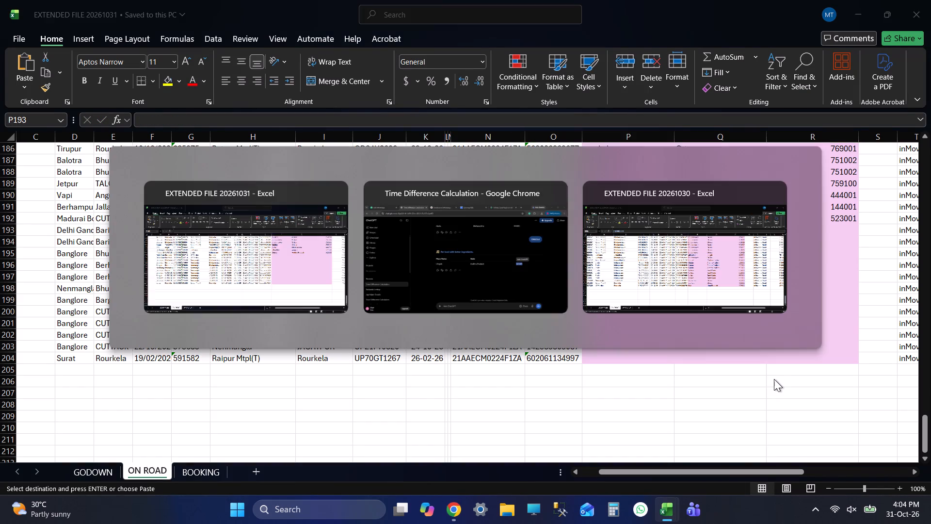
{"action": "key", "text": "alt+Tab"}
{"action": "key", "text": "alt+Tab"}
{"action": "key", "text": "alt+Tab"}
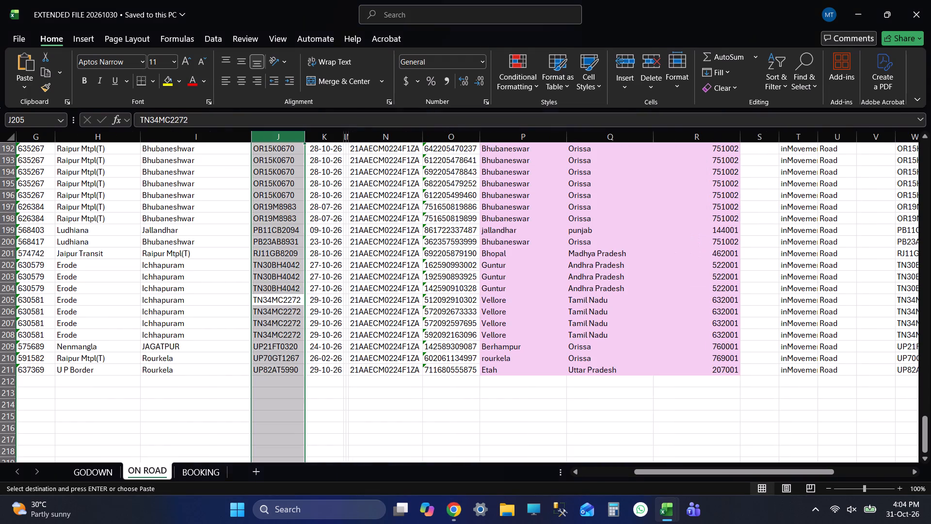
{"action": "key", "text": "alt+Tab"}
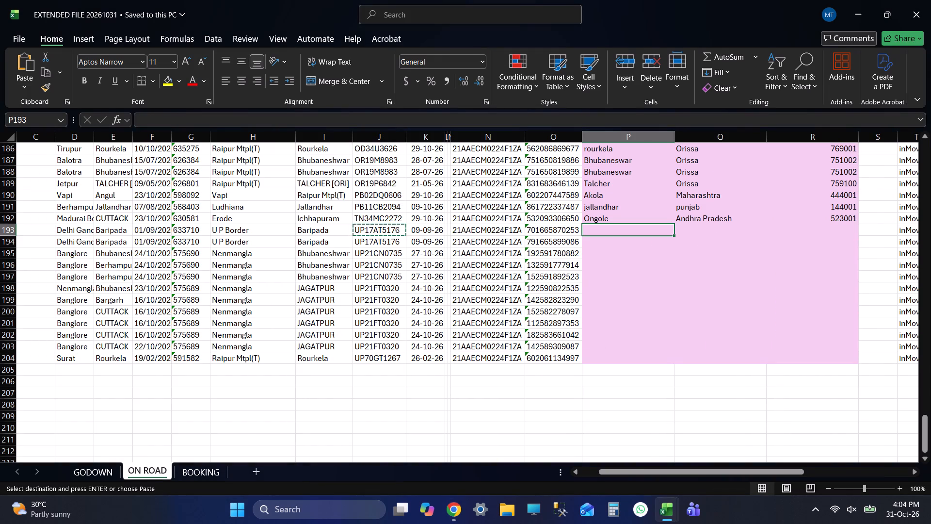
Find BARI in column P of the 20261030 ON ROAD sheet and copy the Baripada, Orissa, 757001 cells from row 23.
{"action": "key", "text": "alt+Tab"}
{"action": "key", "text": "alt+Tab"}
{"action": "key", "text": "alt+Tab"}
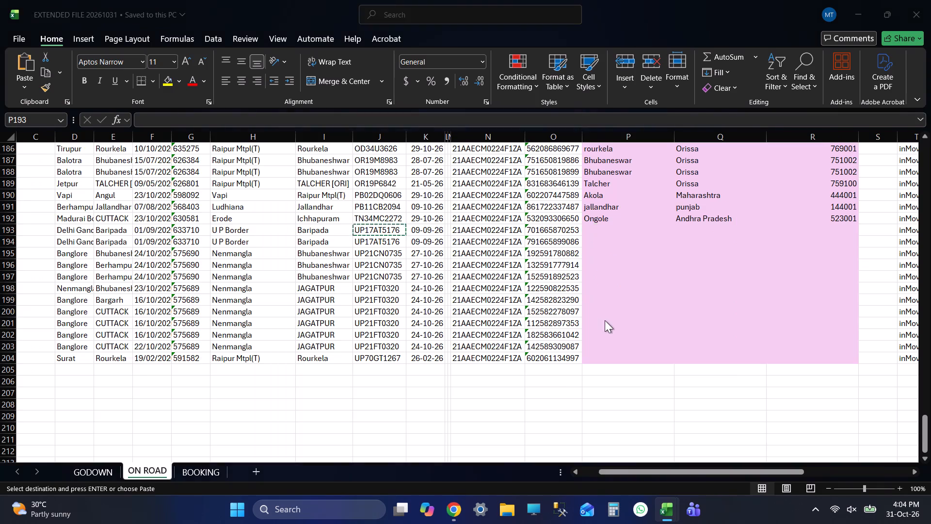
{"action": "key", "text": "alt+Tab"}
{"action": "key", "text": "alt+Tab"}
{"action": "key", "text": "alt+Tab"}
{"action": "key", "text": "alt+Tab"}
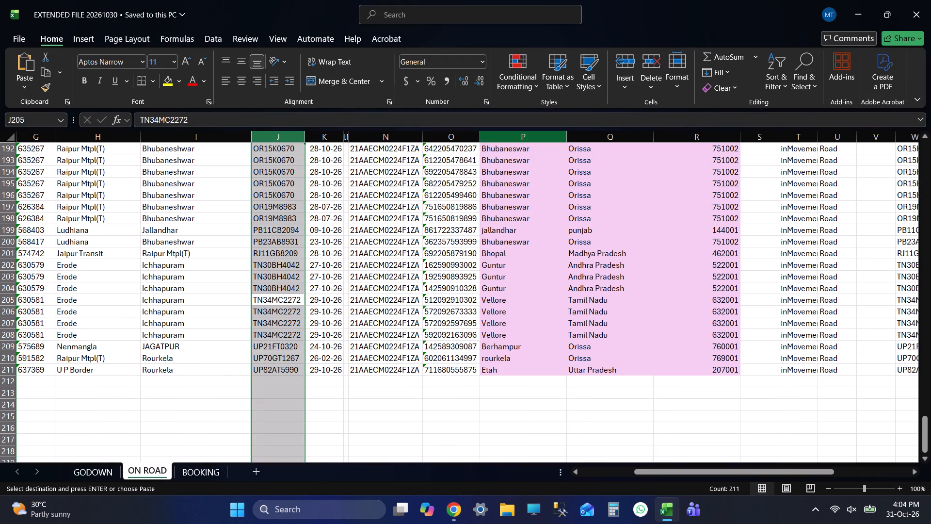
{"action": "left_click", "coordinate": [515, 131]}
{"action": "key", "text": "ctrl+f"}
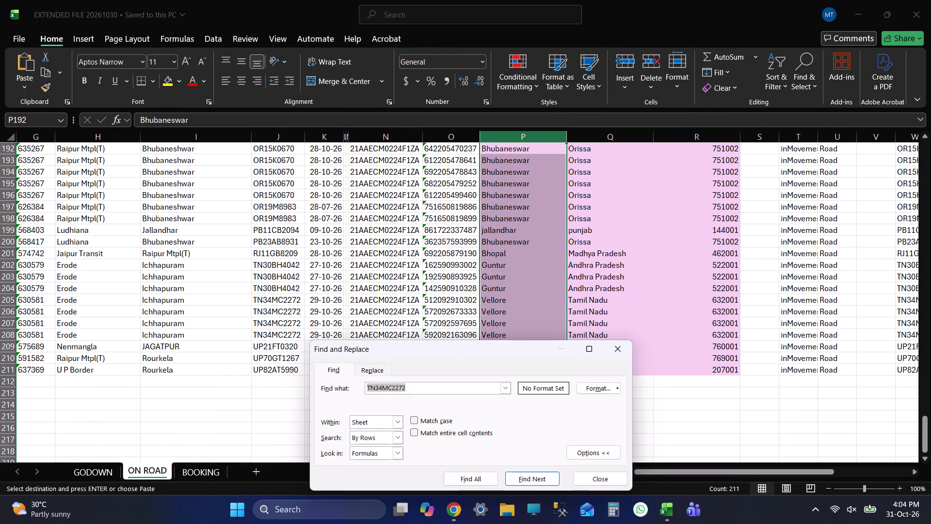
{"action": "type", "text": "BARI"}
{"action": "key", "text": "Return"}
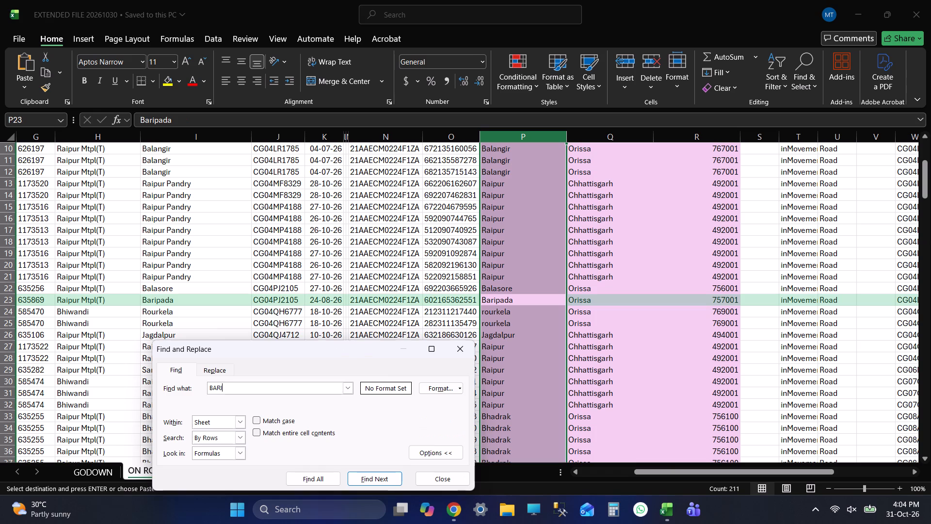
{"action": "left_click", "coordinate": [530, 301]}
{"action": "key", "text": "shift+Right"}
{"action": "key", "text": "shift+Right"}
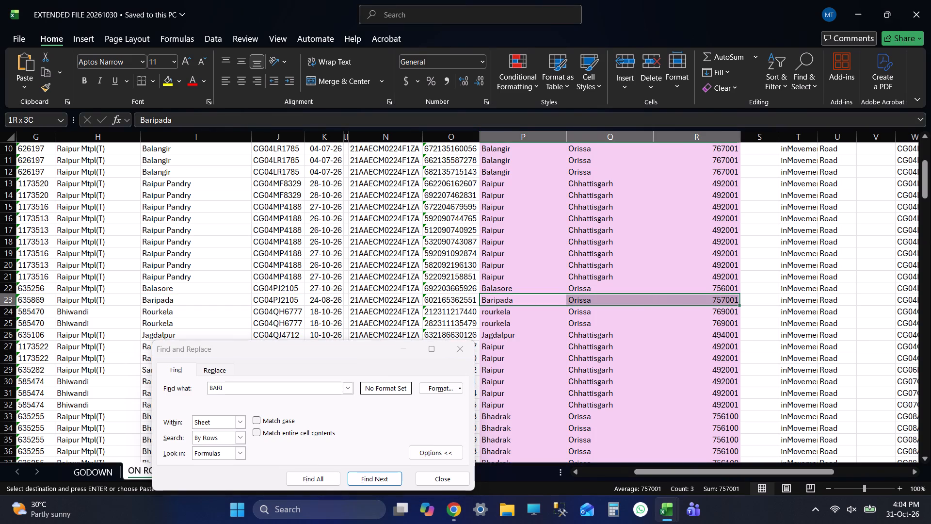
{"action": "key", "text": "ctrl+c"}
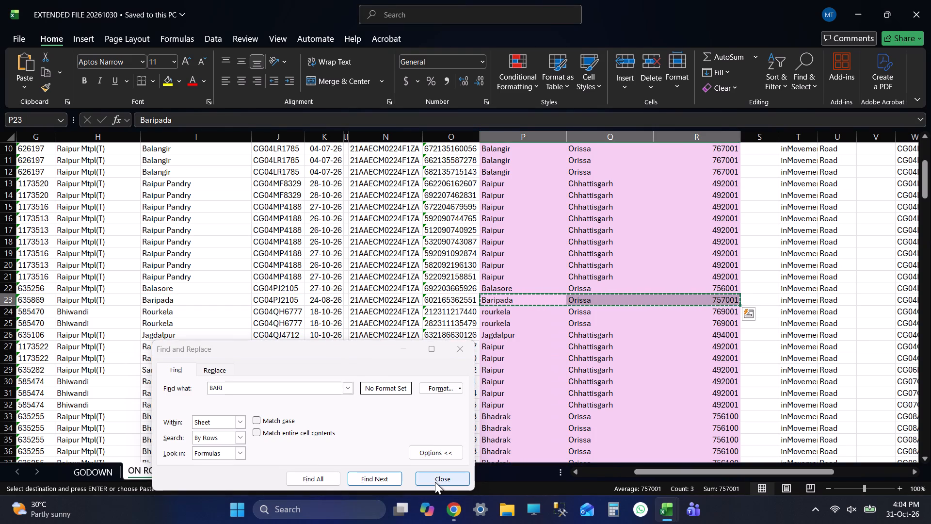
{"action": "left_click", "coordinate": [435, 482]}
Paste Baripada, Orissa, 757001 into rows 193 and 194 of the 20261031 ON ROAD sheet and save the workbook.
{"action": "key", "text": "alt+Tab"}
{"action": "key", "text": "shift+Down"}
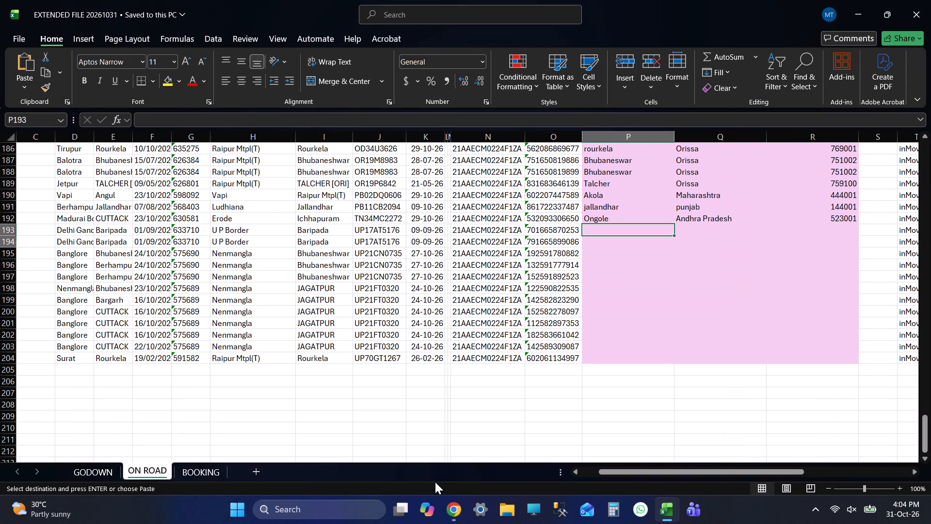
{"action": "key", "text": "ctrl+v"}
{"action": "key", "text": "Down"}
{"action": "key", "text": "Down"}
{"action": "key", "text": "ctrl+s"}
{"action": "key", "text": "Left"}
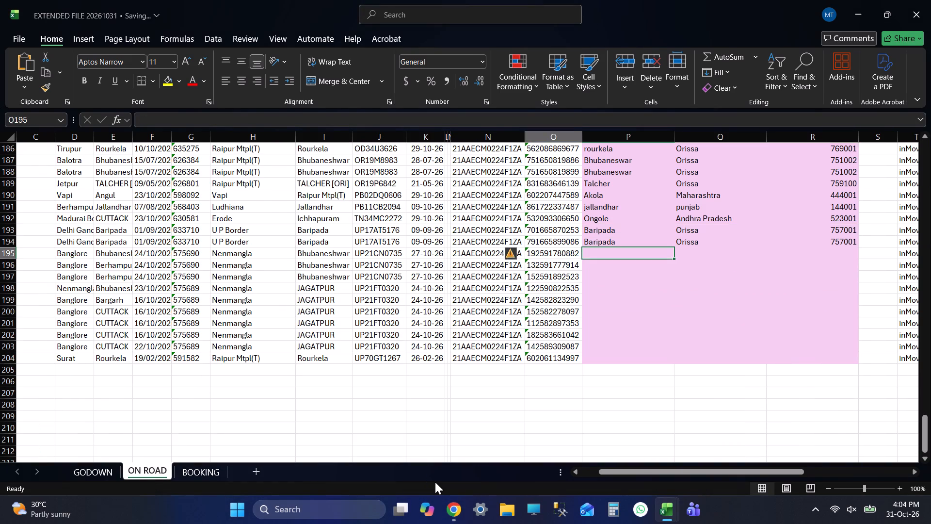
{"action": "key", "text": "Left"}
{"action": "key", "text": "Left"}
{"action": "key", "text": "Left"}
{"action": "key", "text": "Left"}
{"action": "key", "text": "Left"}
{"action": "key", "text": "ctrl+c"}
{"action": "key", "text": "Right"}
{"action": "key", "text": "Right"}
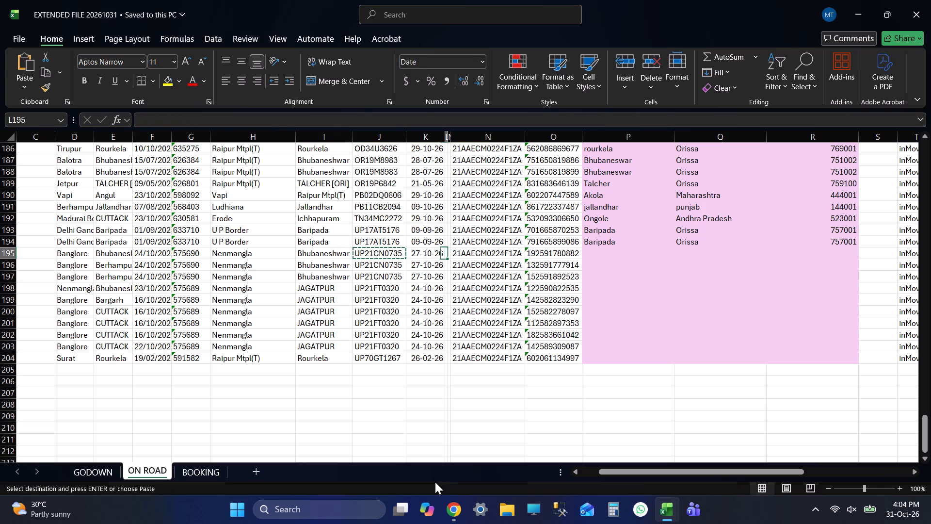
{"action": "key", "text": "Right"}
{"action": "key", "text": "Right"}
{"action": "key", "text": "Right"}
{"action": "key", "text": "Right"}
{"action": "key", "text": "alt+Tab"}
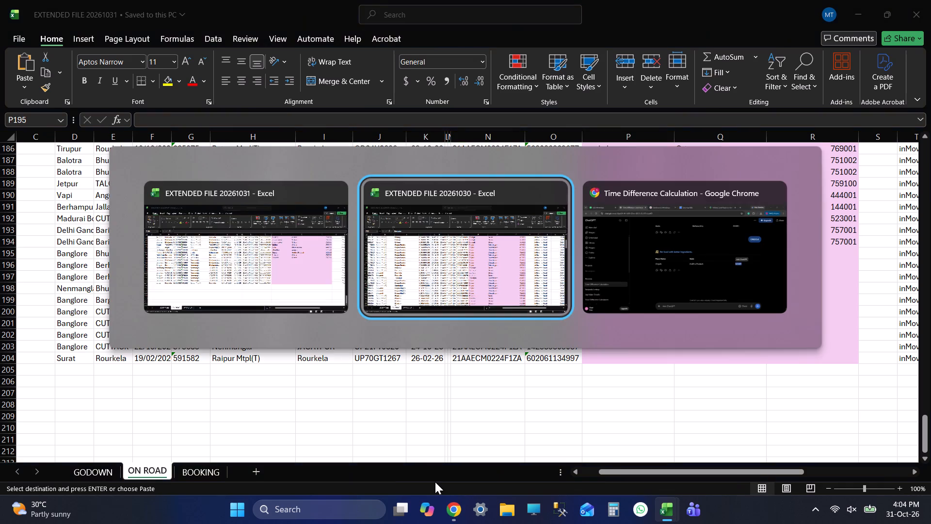
{"action": "key", "text": "alt+Tab"}
{"action": "left_click", "coordinate": [512, 3]}
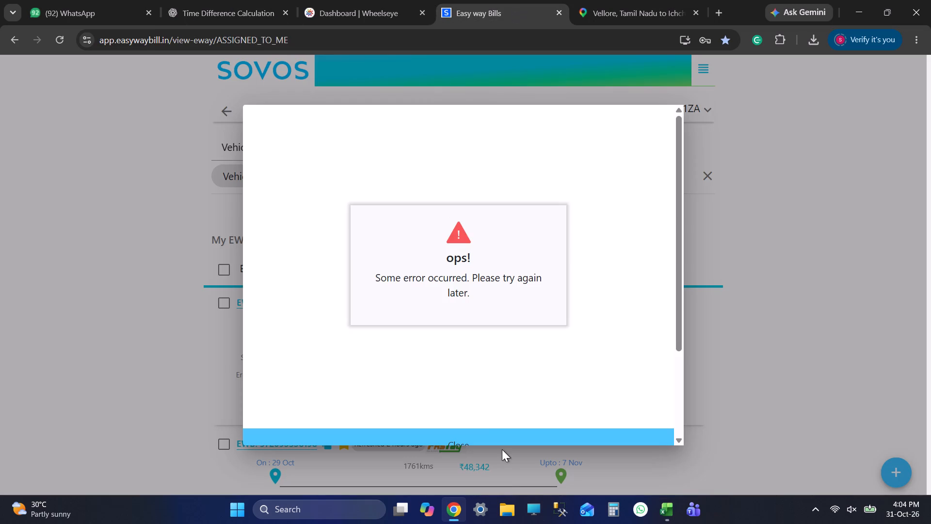
{"action": "left_click", "coordinate": [501, 431]}
{"action": "double_click", "coordinate": [476, 155]}
{"action": "key", "text": "ctrl+v"}
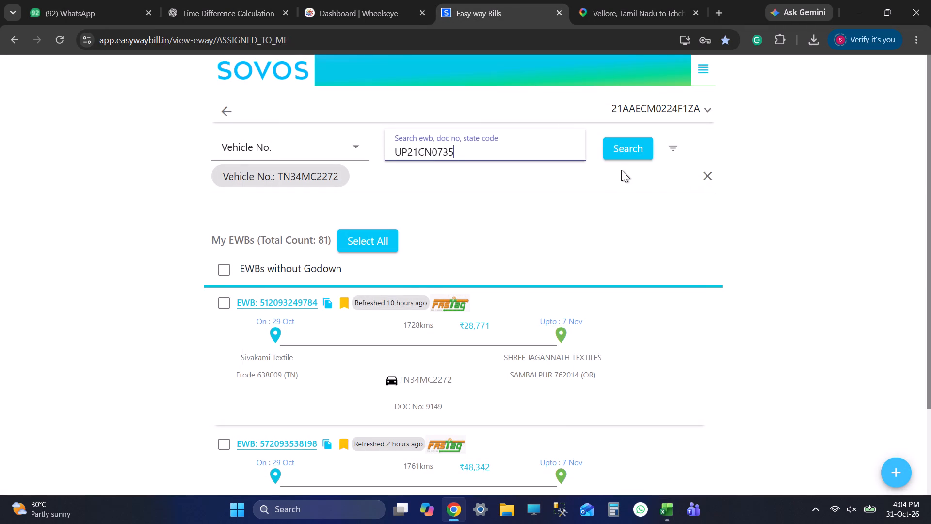
{"action": "left_click", "coordinate": [622, 162]}
{"action": "left_click", "coordinate": [443, 303]}
{"action": "key", "text": "alt+Tab"}
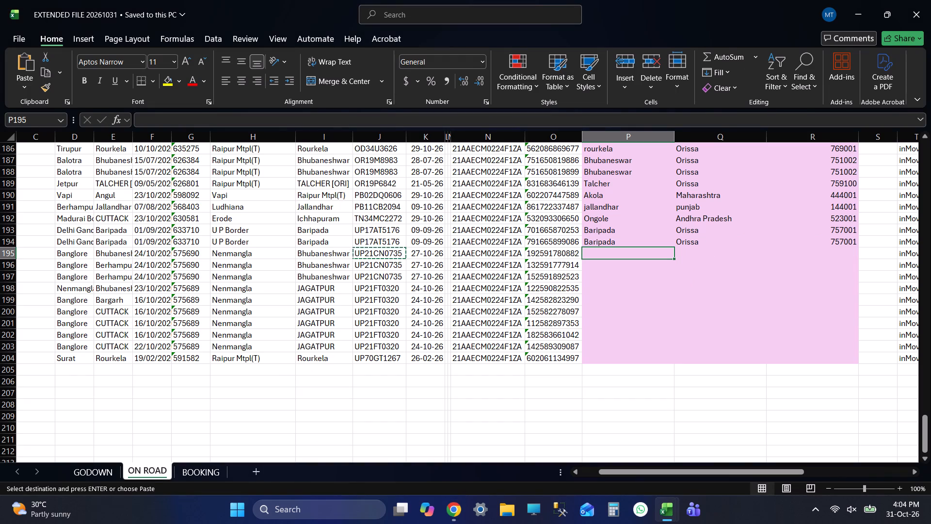
{"action": "key", "text": "alt+Tab"}
{"action": "key", "text": "alt+Tab"}
Select P198 as the paste target, find JAGAT in column P of the 20261030 ON ROAD sheet and copy row 74's Jagatpur, Orissa, 754021 cells.
{"action": "left_click", "coordinate": [342, 291]}
{"action": "key", "text": "Tab"}
{"action": "key", "text": "Tab"}
{"action": "key", "text": "Tab"}
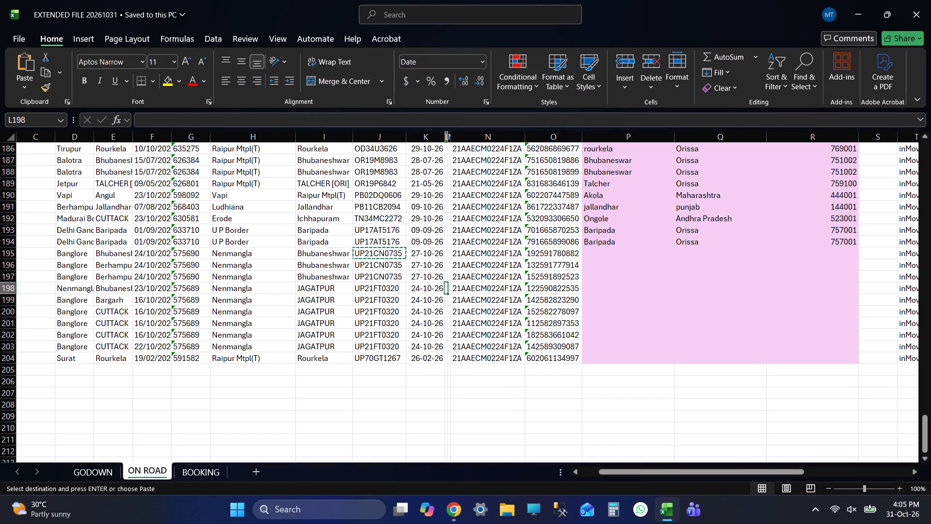
{"action": "key", "text": "Tab"}
{"action": "key", "text": "Tab"}
{"action": "key", "text": "Tab"}
{"action": "key", "text": "Tab"}
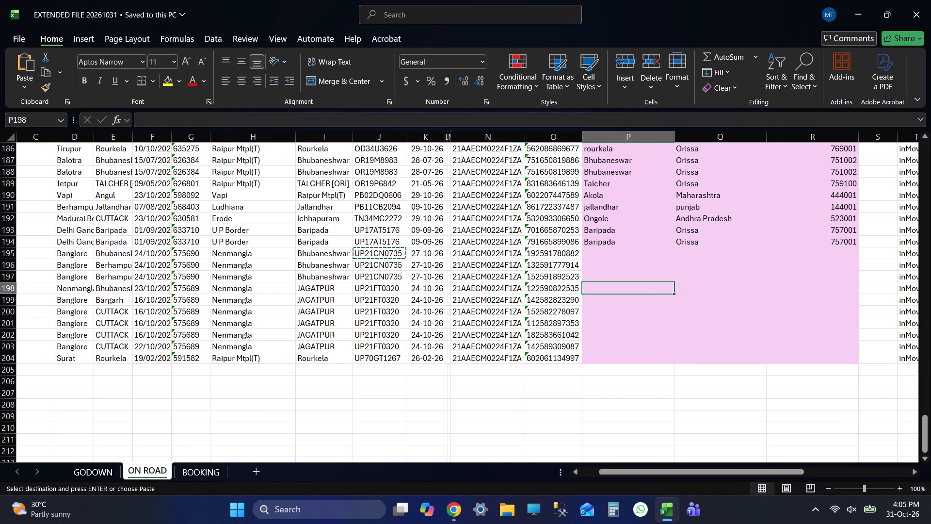
{"action": "key", "text": "alt+Tab"}
{"action": "key", "text": "alt+Tab"}
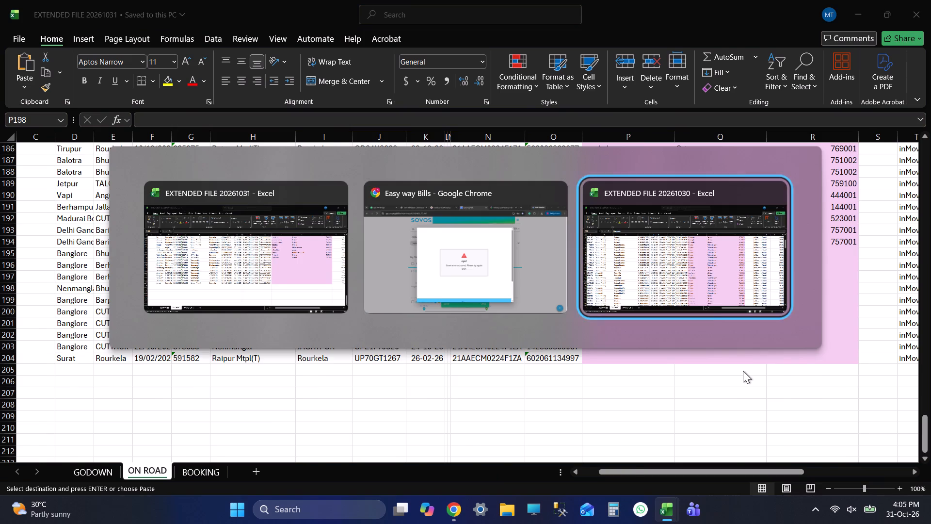
{"action": "left_click", "coordinate": [499, 139]}
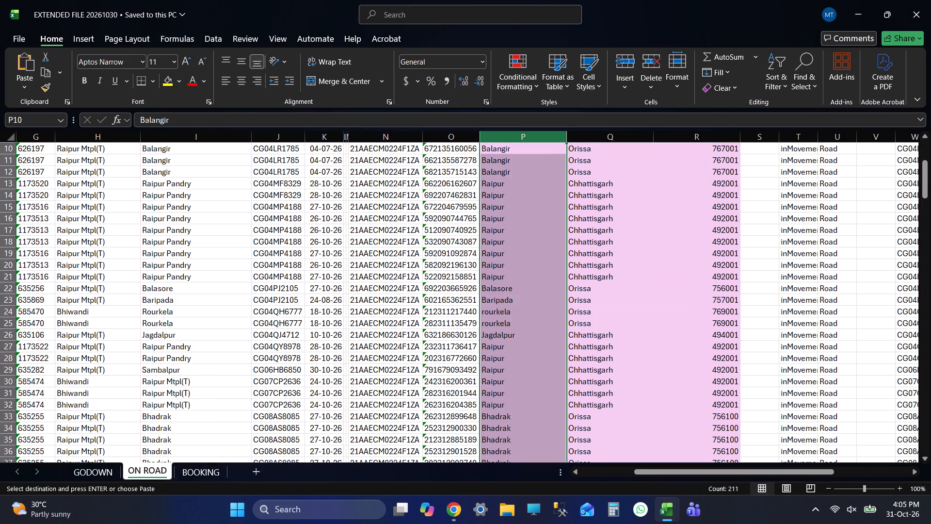
{"action": "key", "text": "ctrl+f"}
{"action": "type", "text": "JAGAT"}
{"action": "key", "text": "Return"}
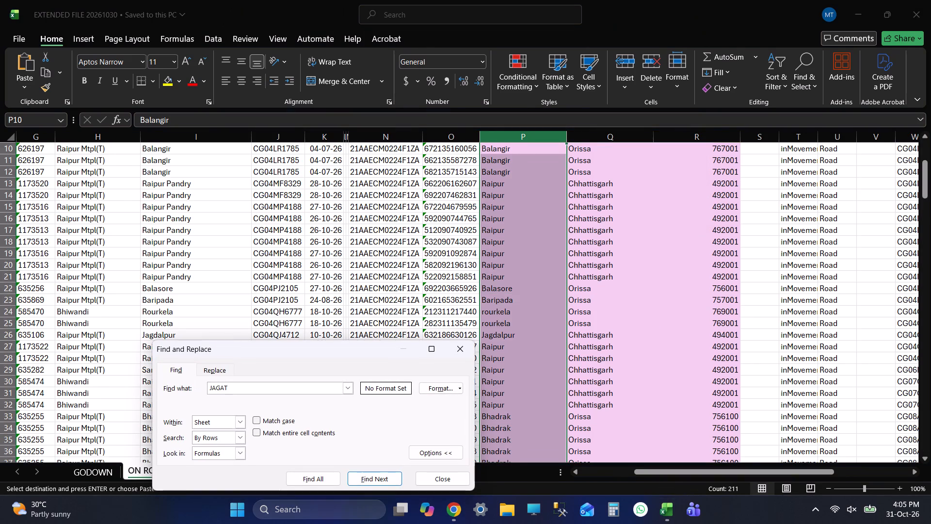
{"action": "left_click", "coordinate": [525, 300]}
{"action": "key", "text": "shift+Right"}
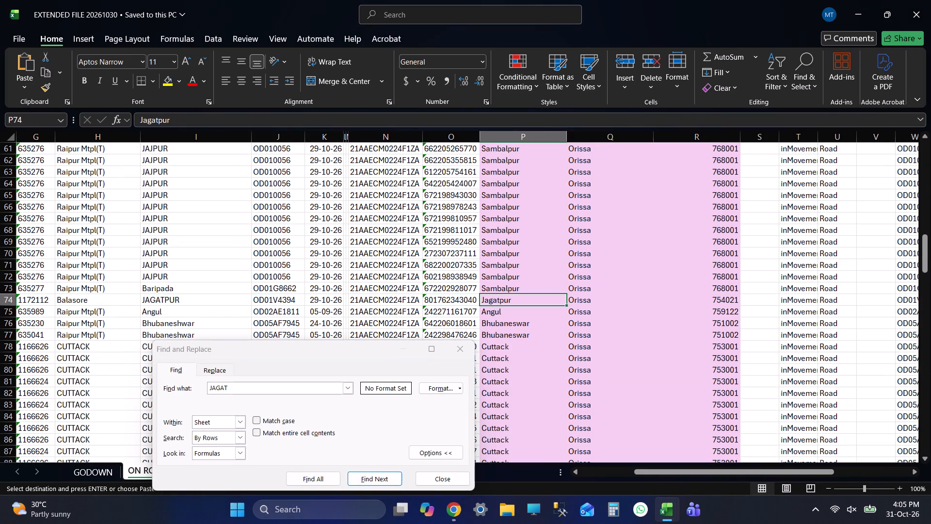
{"action": "key", "text": "shift+Right"}
{"action": "key", "text": "ctrl+c"}
{"action": "left_click", "coordinate": [440, 474]}
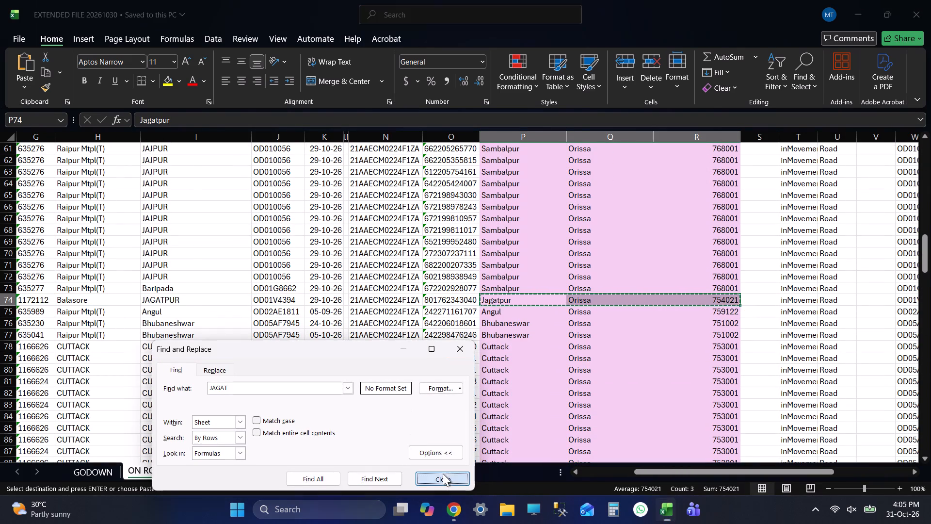
Paste Jagatpur, Orissa, 754021 into rows 198 to 203 of the 20261031 ON ROAD sheet and save the workbook.
{"action": "key", "text": "alt+Tab"}
{"action": "key", "text": "shift+Down"}
{"action": "key", "text": "shift+Down"}
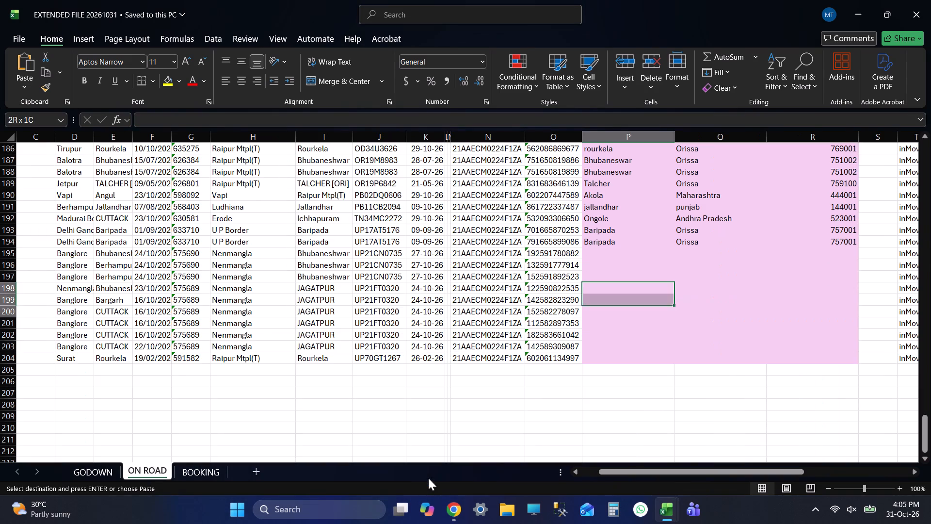
{"action": "key", "text": "shift+Down"}
{"action": "key", "text": "shift+Down"}
{"action": "key", "text": "shift+Down"}
{"action": "key", "text": "ctrl+v"}
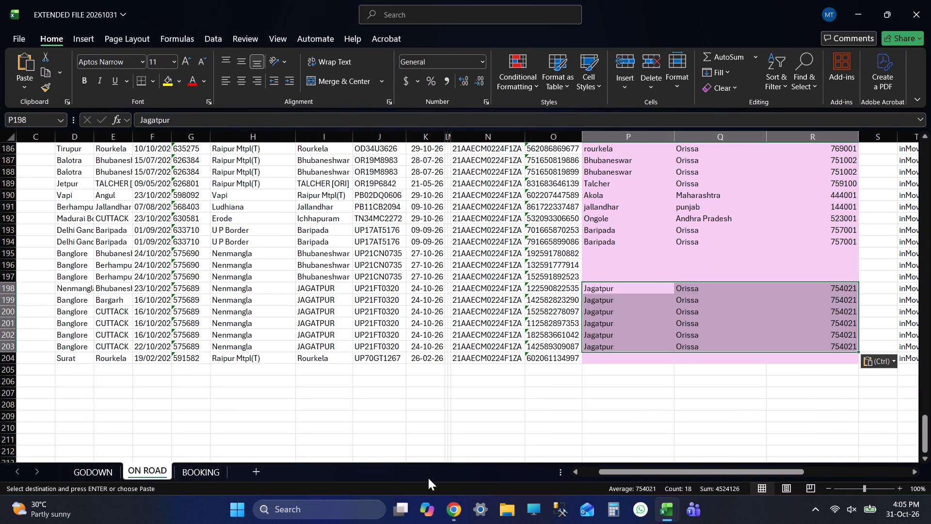
{"action": "key", "text": "ctrl+Up"}
{"action": "key", "text": "Down"}
{"action": "key", "text": "ctrl+s"}
Switch to Chrome, dismiss the FASTag details and close the Easy way Bills page.
{"action": "key", "text": "alt+Tab"}
{"action": "key", "text": "alt+Tab"}
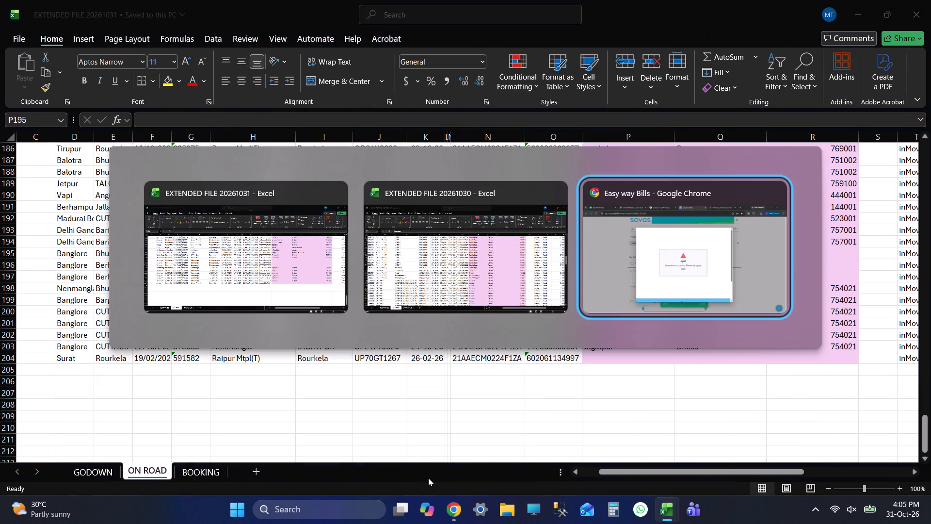
{"action": "left_click", "coordinate": [527, 442]}
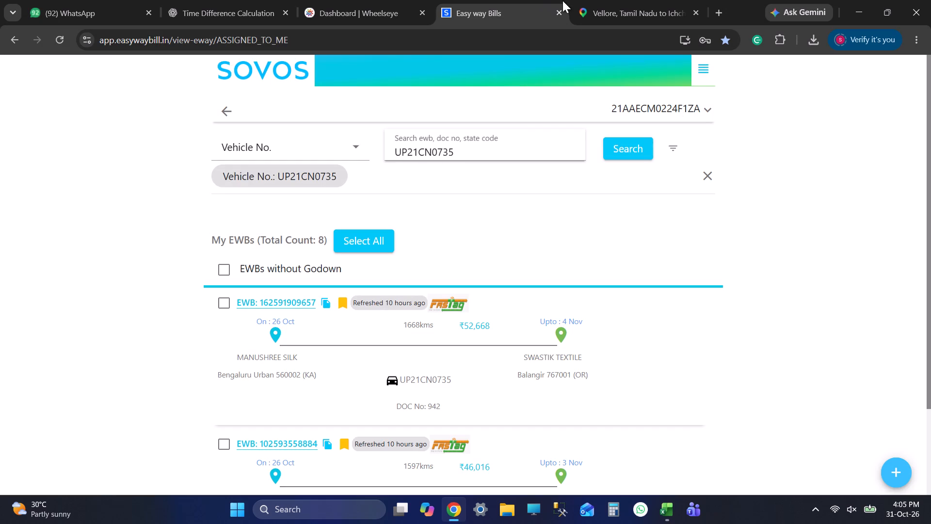
{"action": "left_click", "coordinate": [563, 9]}
{"action": "key", "text": "alt+Tab"}
{"action": "key", "text": "shift+Tab"}
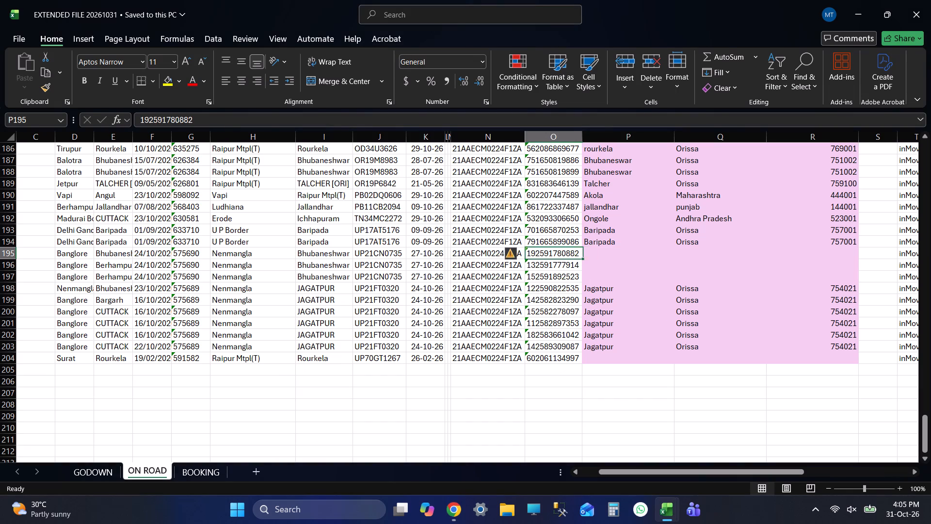
{"action": "key", "text": "shift+Tab"}
{"action": "key", "text": "shift+Tab"}
{"action": "key", "text": "shift+Tab"}
{"action": "key", "text": "shift+Tab"}
{"action": "key", "text": "shift+Tab"}
{"action": "key", "text": "ctrl+c"}
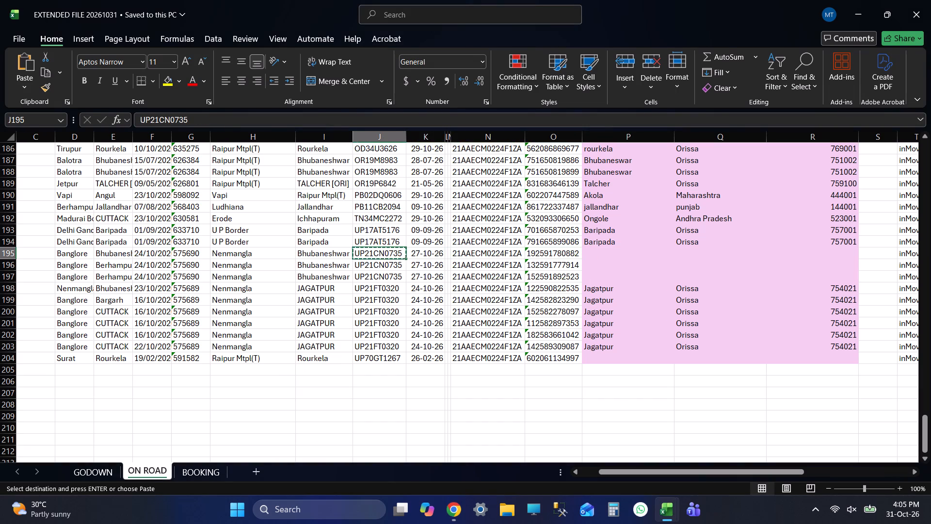
{"action": "key", "text": "Tab"}
{"action": "key", "text": "Tab"}
{"action": "key", "text": "Tab"}
{"action": "key", "text": "Tab"}
{"action": "key", "text": "Tab"}
{"action": "key", "text": "Tab"}
Get Google Maps driving directions from Nelamangala, Karnataka to Bhubaneswar, Odisha for row 195's vehicle.
{"action": "key", "text": "alt+Tab"}
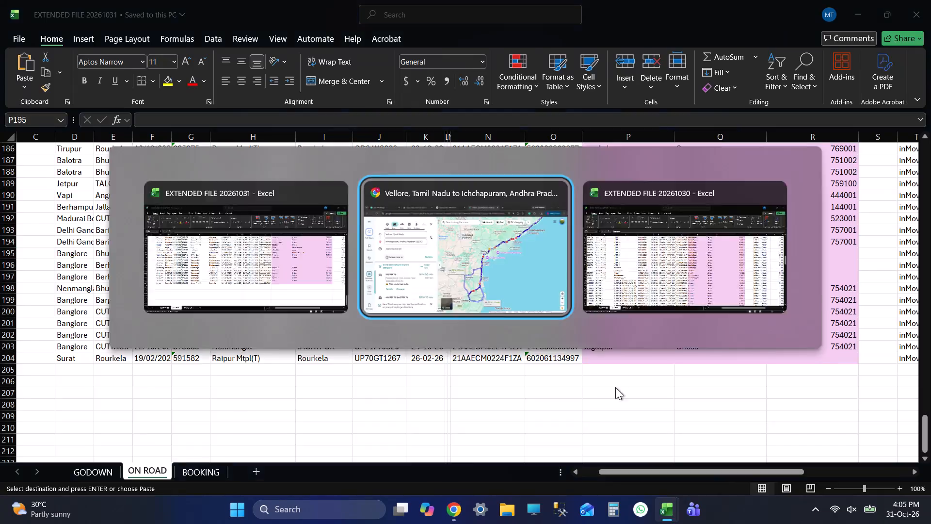
{"action": "key", "text": "alt+Tab"}
{"action": "key", "text": "alt+Tab"}
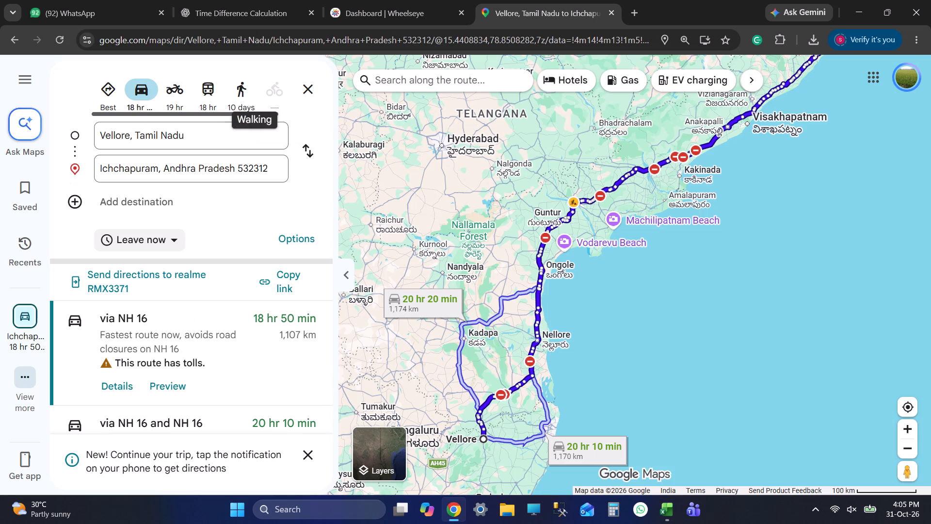
{"action": "left_click", "coordinate": [225, 133]}
{"action": "type", "text": "NEN"}
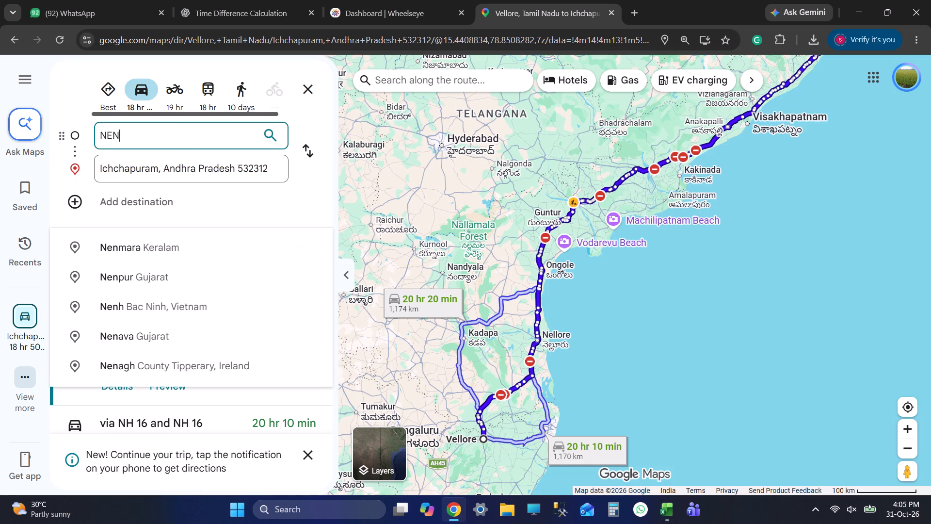
{"action": "type", "text": "MANG"}
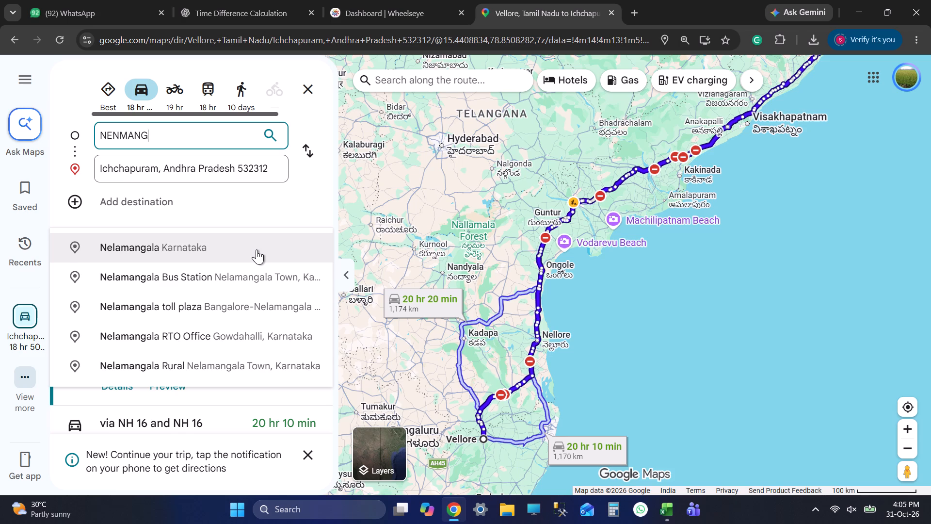
{"action": "key", "text": "alt+Tab"}
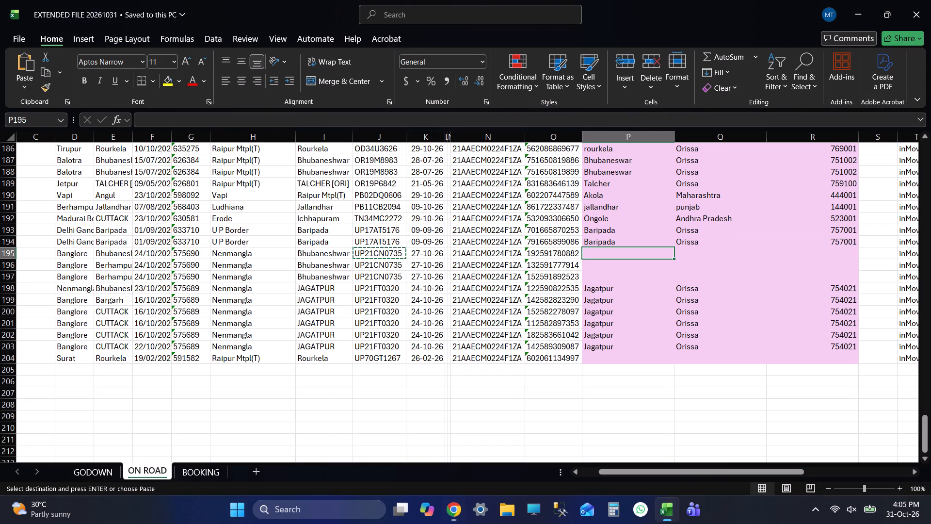
{"action": "key", "text": "alt+Tab"}
{"action": "left_click", "coordinate": [227, 172]}
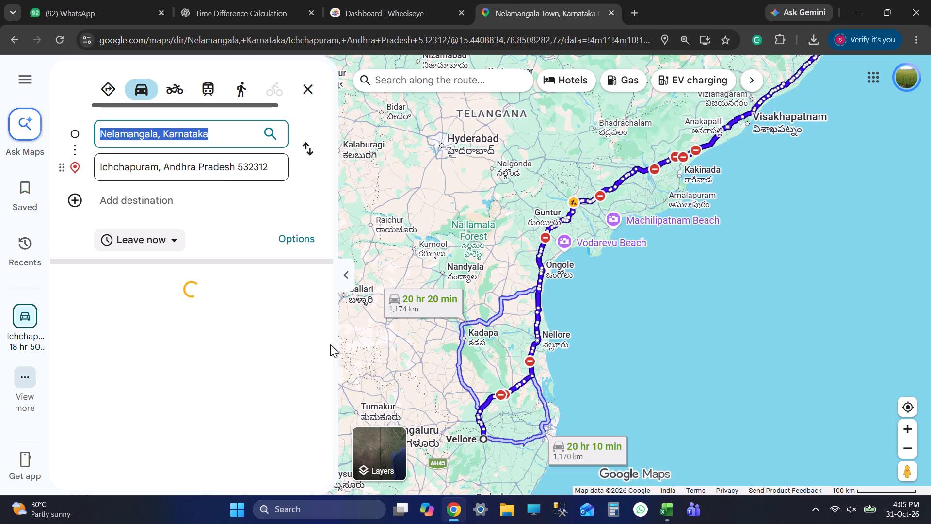
{"action": "type", "text": "BHU"}
{"action": "key", "text": "ctrl+a"}
{"action": "key", "text": "BackSpace"}
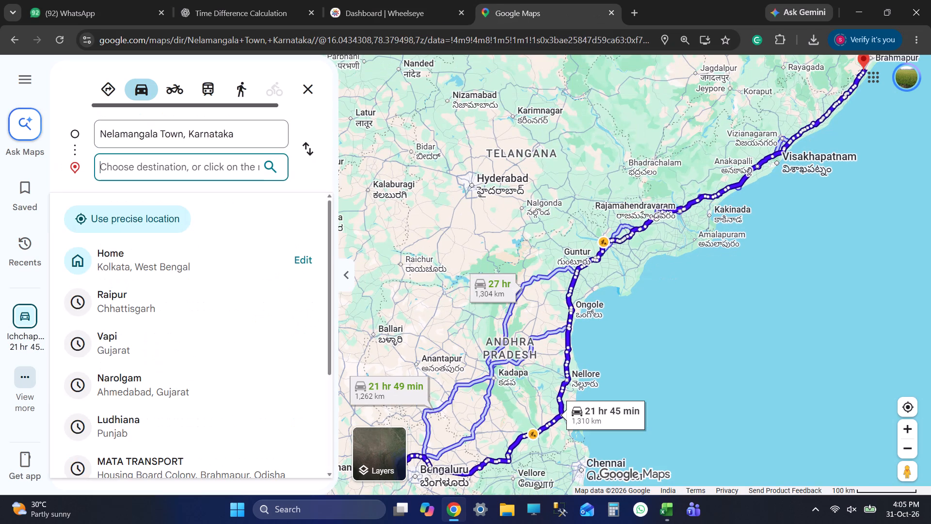
{"action": "type", "text": "BHU"}
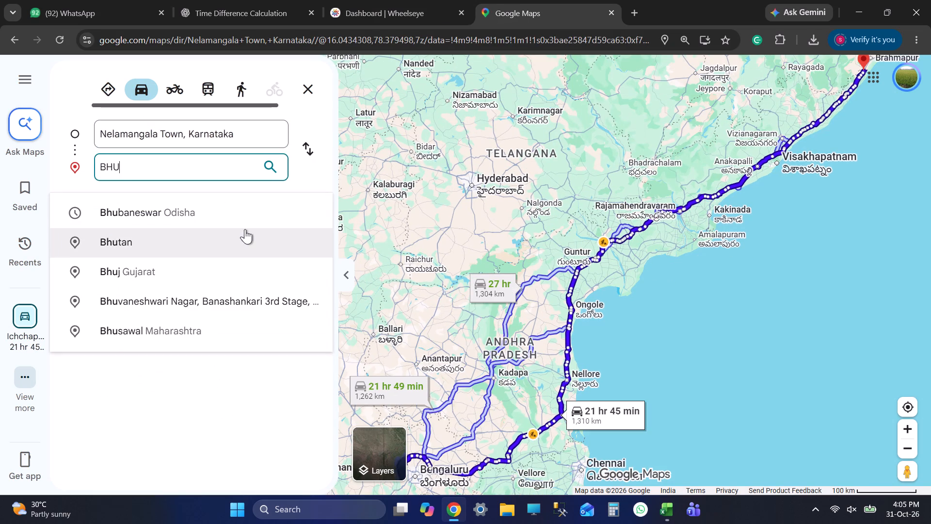
{"action": "left_click", "coordinate": [233, 210]}
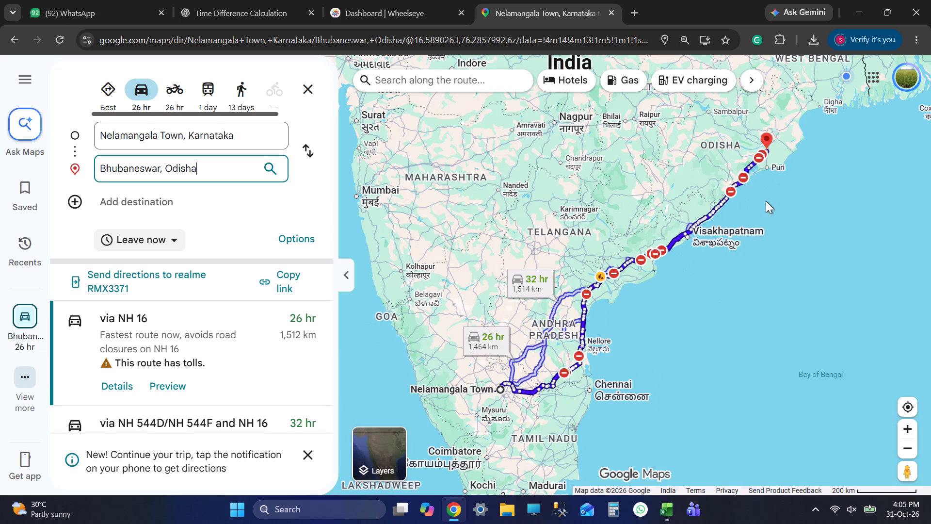
Examine the Nelamangala to Bhubaneswar route against the details of rows 195 to 197 to choose the vehicle's place.
{"action": "key", "text": "alt+Tab"}
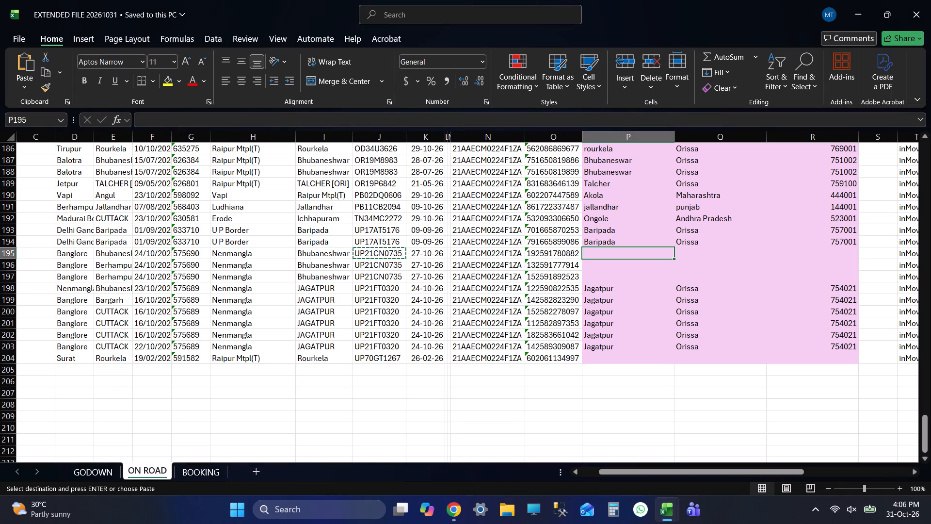
{"action": "key", "text": "alt+Tab"}
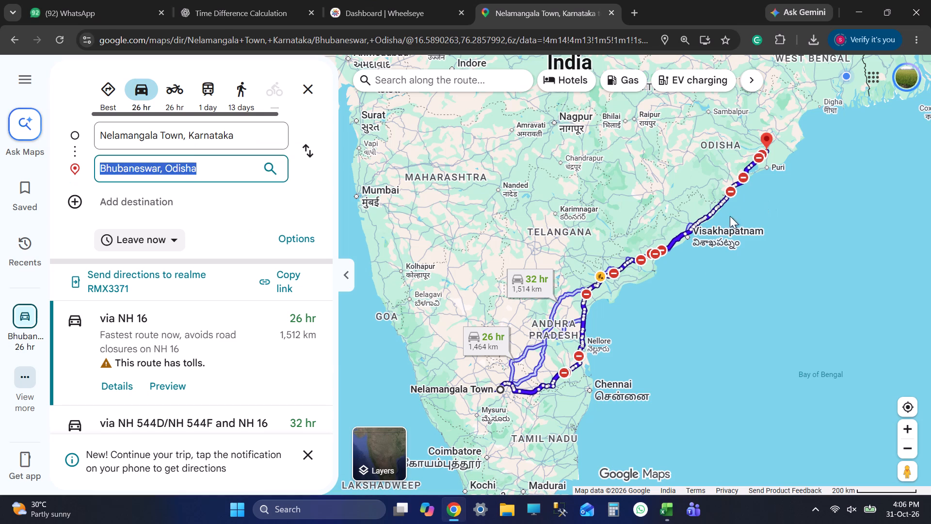
{"action": "scroll", "coordinate": [668, 304], "scroll_direction": "up", "scroll_amount": 1}
{"action": "key", "text": "alt+Tab"}
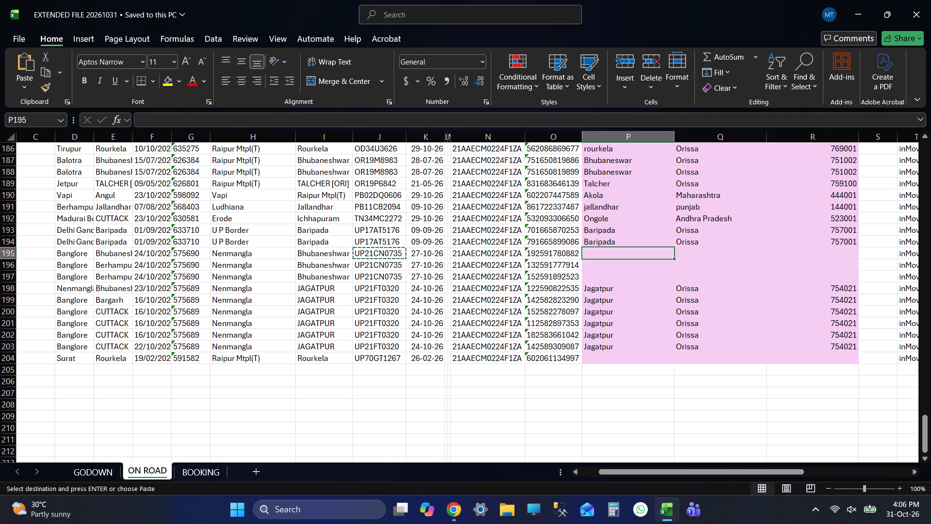
{"action": "scroll", "coordinate": [645, 282], "scroll_direction": "down", "scroll_amount": 2}
{"action": "scroll", "coordinate": [645, 282], "scroll_direction": "up", "scroll_amount": 2}
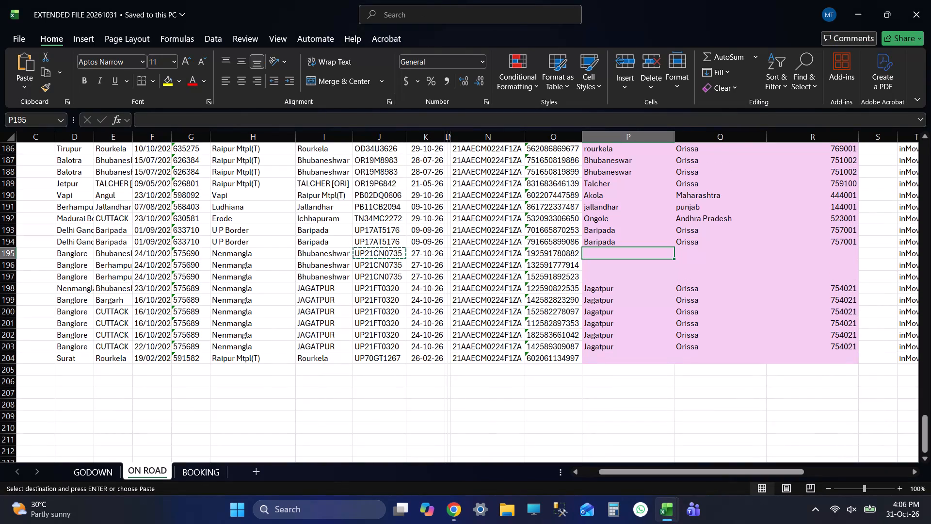
{"action": "scroll", "coordinate": [645, 282], "scroll_direction": "down", "scroll_amount": 3}
{"action": "scroll", "coordinate": [645, 282], "scroll_direction": "up", "scroll_amount": 2}
{"action": "scroll", "coordinate": [645, 282], "scroll_direction": "down", "scroll_amount": 1}
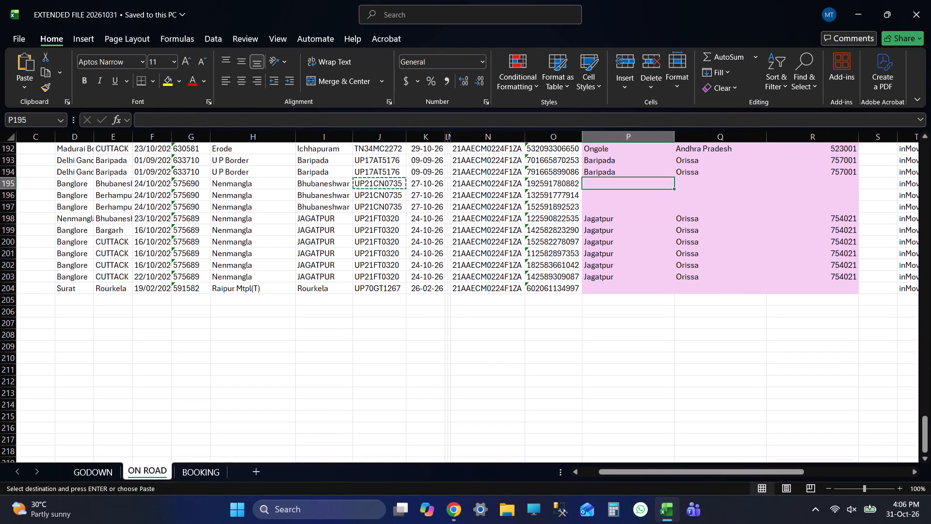
{"action": "scroll", "coordinate": [612, 344], "scroll_direction": "up", "scroll_amount": 2}
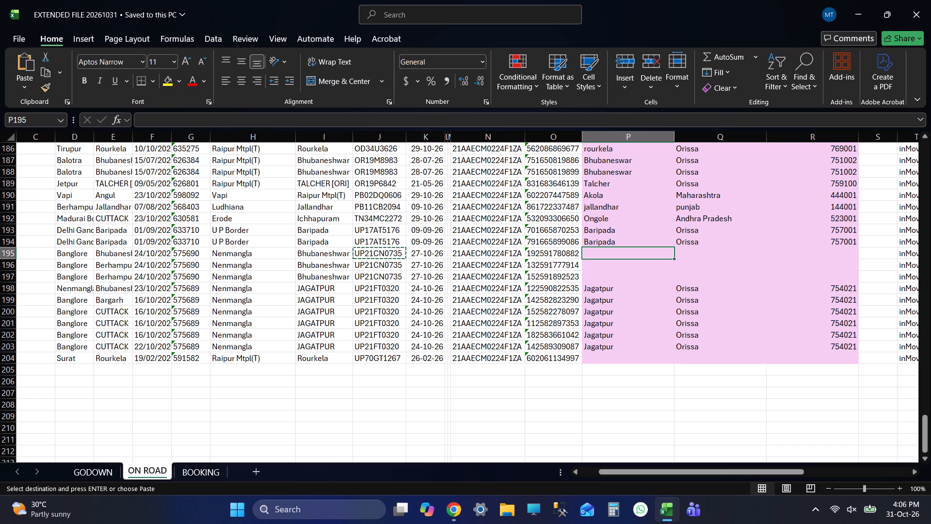
{"action": "key", "text": "alt+Tab"}
{"action": "key", "text": "alt+Tab"}
{"action": "key", "text": "alt+Tab"}
{"action": "key", "text": "alt+Tab"}
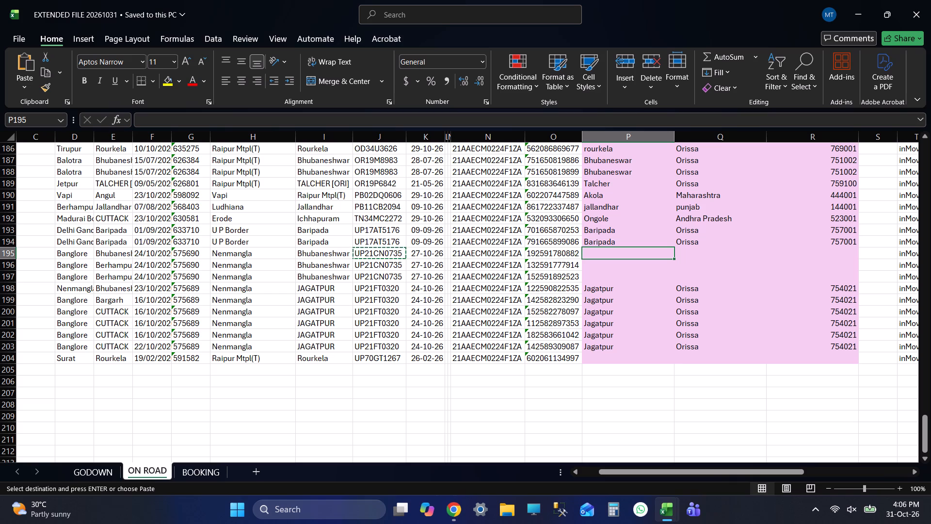
{"action": "key", "text": "alt+Tab"}
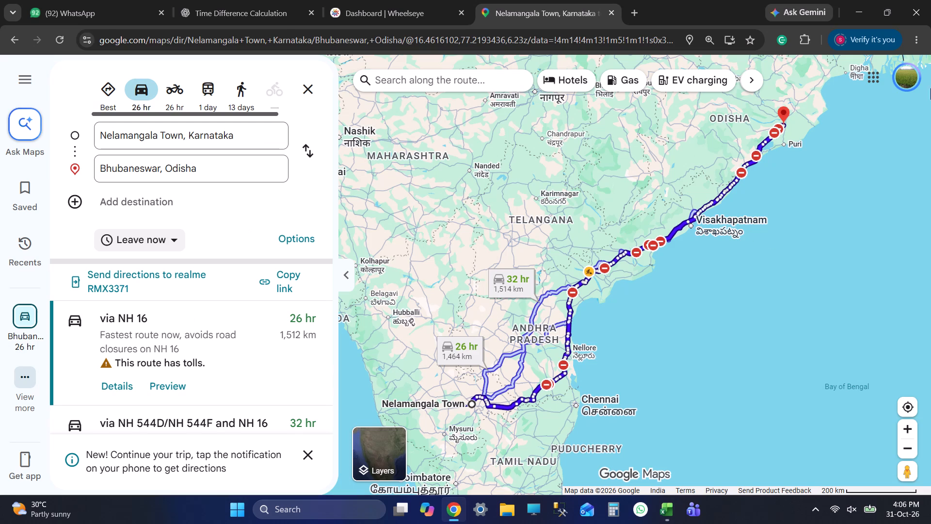
{"action": "scroll", "coordinate": [768, 183], "scroll_direction": "up", "scroll_amount": 4}
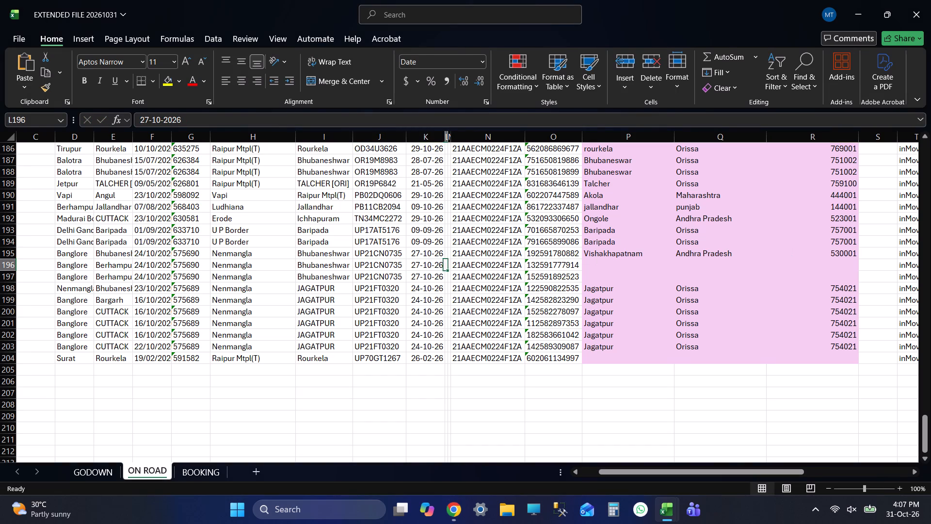
{"action": "key", "text": "Tab"}
{"action": "key", "text": "Tab"}
{"action": "key", "text": "Tab"}
{"action": "key", "text": "Tab"}
{"action": "key", "text": "Up"}
{"action": "key", "text": "shift+Right"}
{"action": "key", "text": "shift+Right"}
{"action": "key", "text": "ctrl+c"}
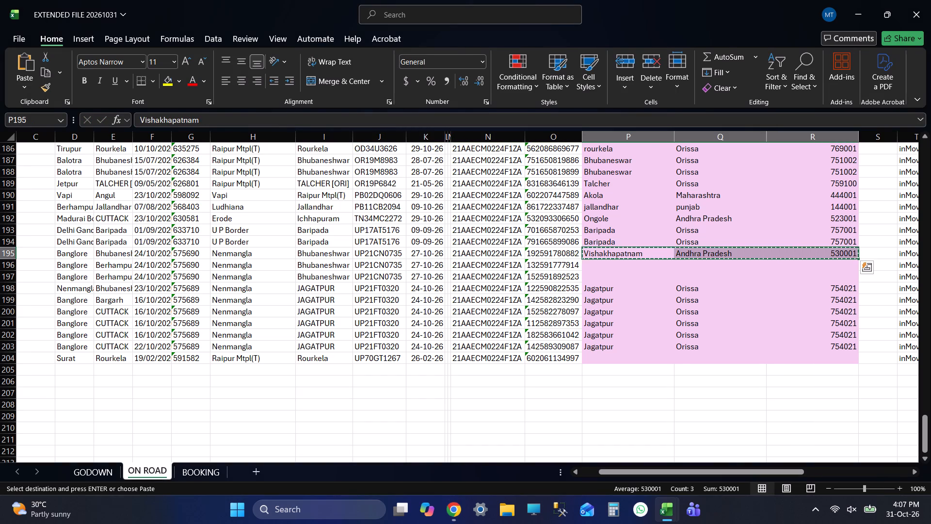
{"action": "key", "text": "Down"}
{"action": "key", "text": "shift+Down"}
{"action": "key", "text": "ctrl+v"}
{"action": "key", "text": "ctrl+Down"}
{"action": "key", "text": "Down"}
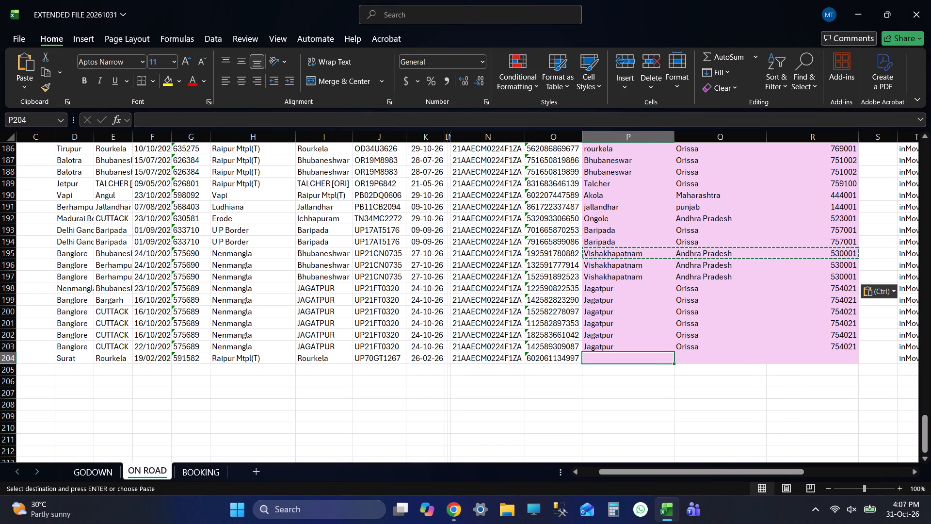
{"action": "key", "text": "ctrl+s"}
Examine row 204's truck, manifest destination and e-way bill details to decide its current place.
{"action": "key", "text": "Left"}
{"action": "key", "text": "Left"}
{"action": "key", "text": "Left"}
{"action": "key", "text": "Left"}
{"action": "key", "text": "Left"}
{"action": "key", "text": "Left"}
{"action": "key", "text": "Right"}
{"action": "key", "text": "Right"}
{"action": "key", "text": "Right"}
{"action": "key", "text": "Right"}
{"action": "key", "text": "Right"}
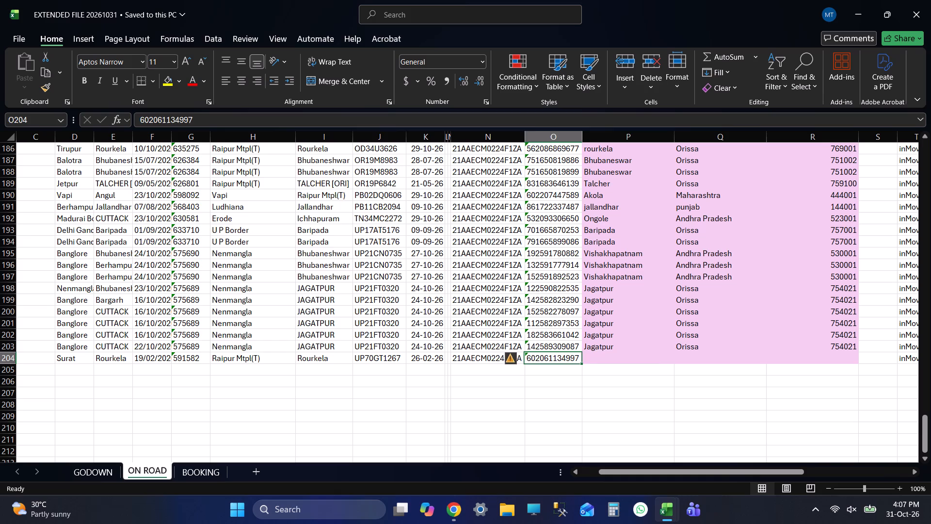
{"action": "key", "text": "Right"}
Find ROUR in the 20261030 file's Current Place column and copy the rourkela, Orissa, 769001 cells from row 104.
{"action": "key", "text": "alt+Tab"}
{"action": "key", "text": "alt+Tab"}
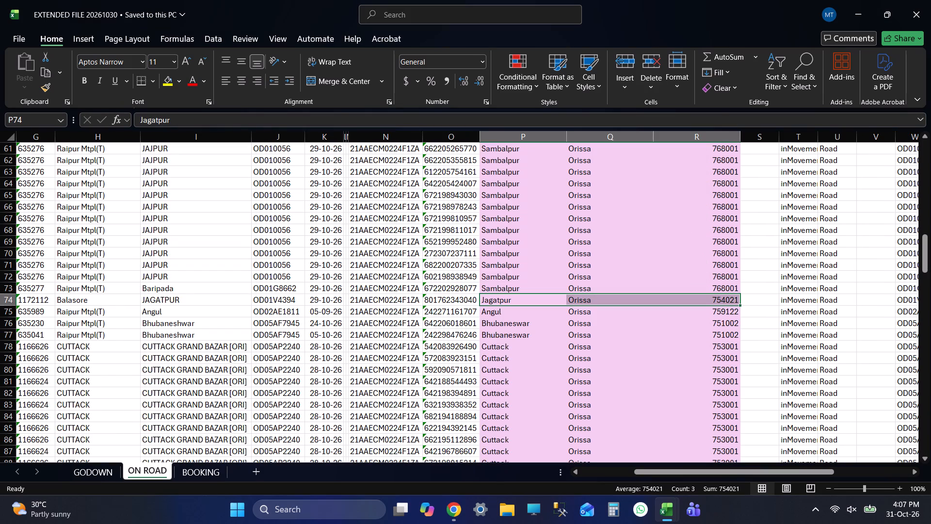
{"action": "left_click", "coordinate": [528, 139]}
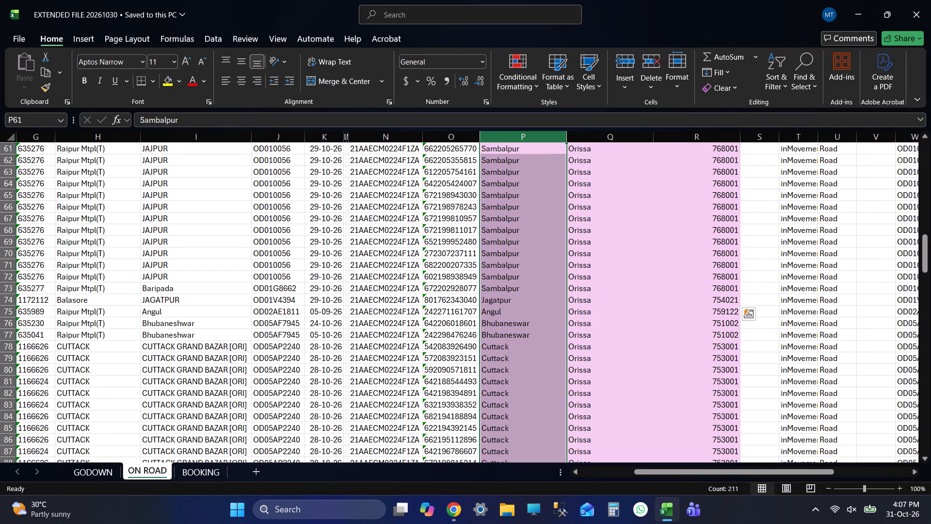
{"action": "key", "text": "ctrl+f"}
{"action": "type", "text": "ROUR"}
{"action": "key", "text": "Return"}
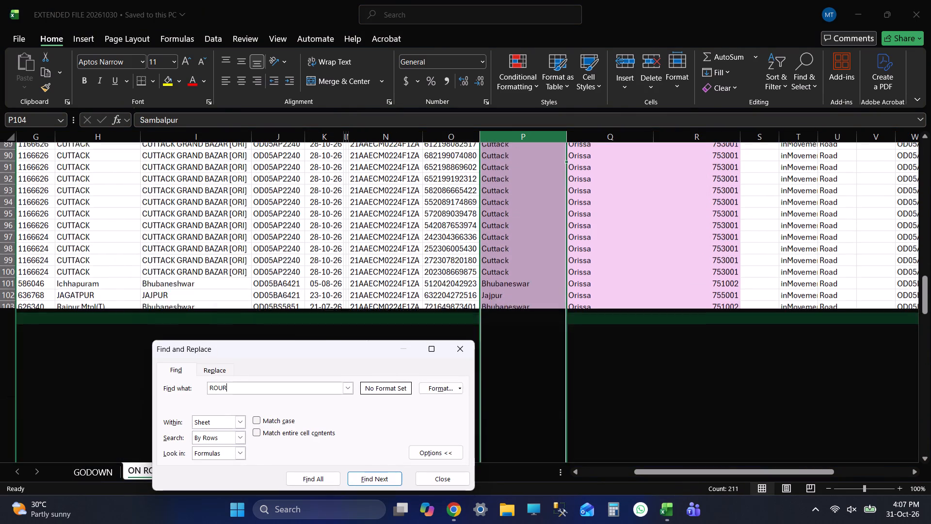
{"action": "left_click", "coordinate": [526, 299]}
{"action": "key", "text": "shift+Right"}
{"action": "key", "text": "shift+Right"}
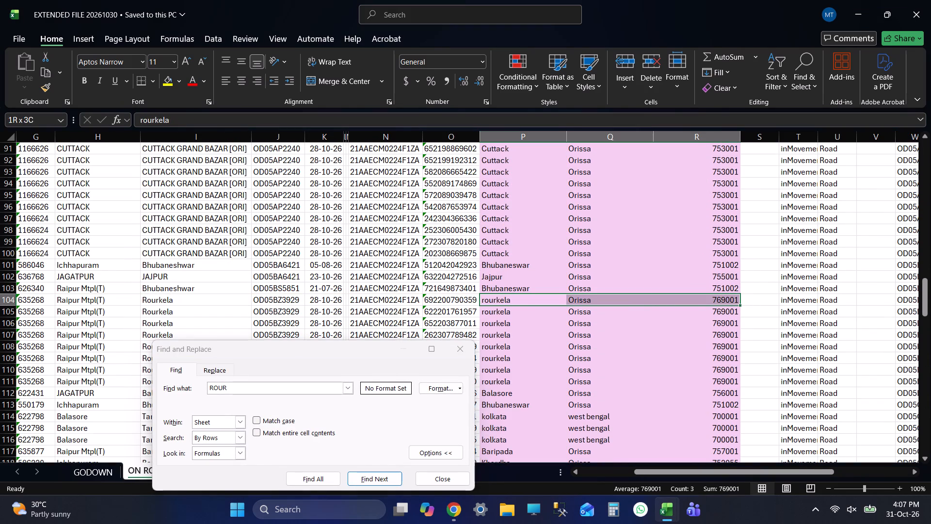
{"action": "key", "text": "ctrl+c"}
{"action": "left_click", "coordinate": [454, 482]}
Paste rourkela, Orissa and 769001 into row 204 of the 20261031 ON ROAD sheet and save the workbook.
{"action": "key", "text": "alt+Tab"}
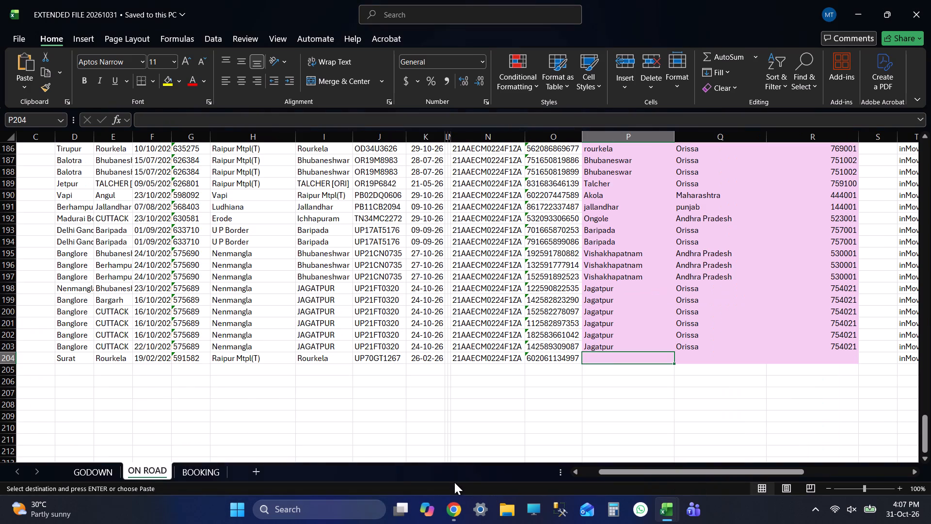
{"action": "key", "text": "ctrl+v"}
{"action": "key", "text": "Up"}
{"action": "key", "text": "Up"}
{"action": "key", "text": "Up"}
{"action": "key", "text": "Up"}
{"action": "key", "text": "Up"}
{"action": "key", "text": "Up"}
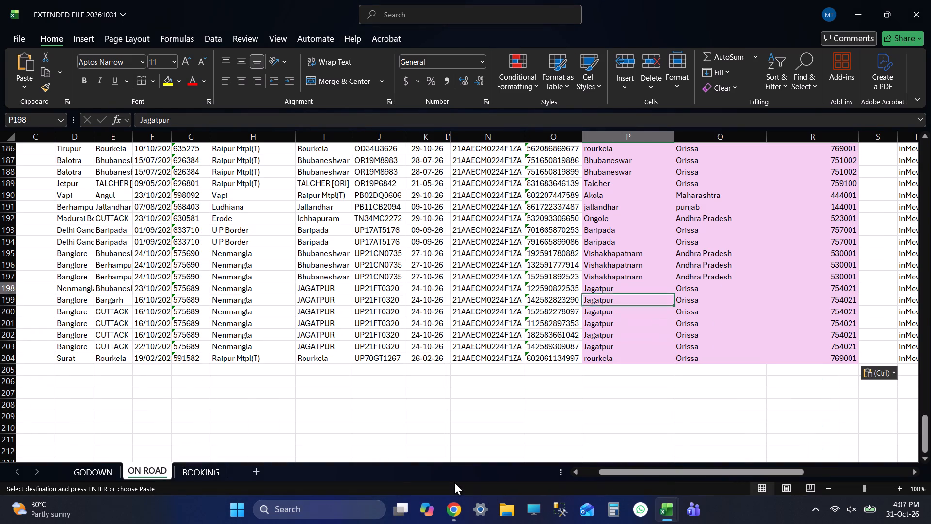
{"action": "key", "text": "Up"}
{"action": "key", "text": "Up"}
{"action": "key", "text": "ctrl+Down"}
{"action": "key", "text": "ctrl+s"}
{"action": "key", "text": "ctrl+s"}
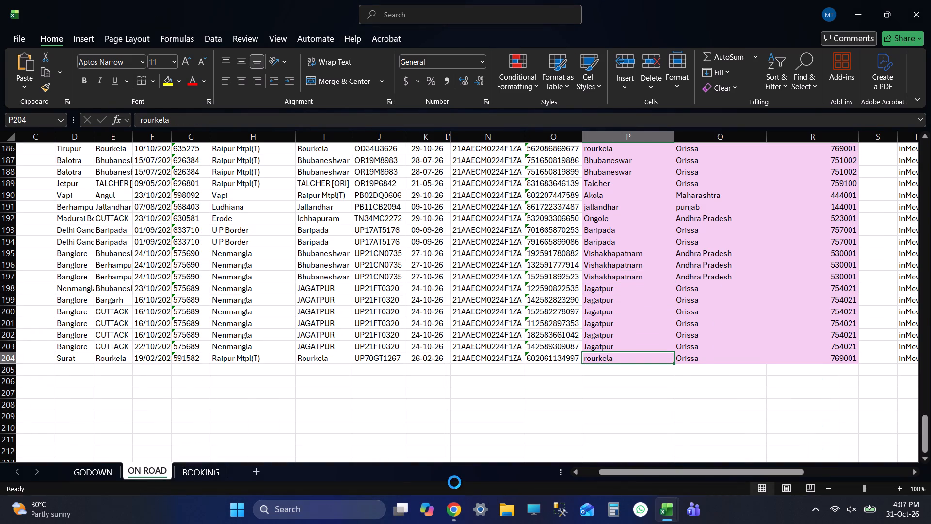
{"action": "key", "text": "ctrl+s"}
{"action": "key", "text": "ctrl+s"}
{"action": "key", "text": "ctrl+s"}
{"action": "key", "text": "ctrl+s"}
{"action": "key", "text": "ctrl+s"}
{"action": "key", "text": "ctrl+s"}
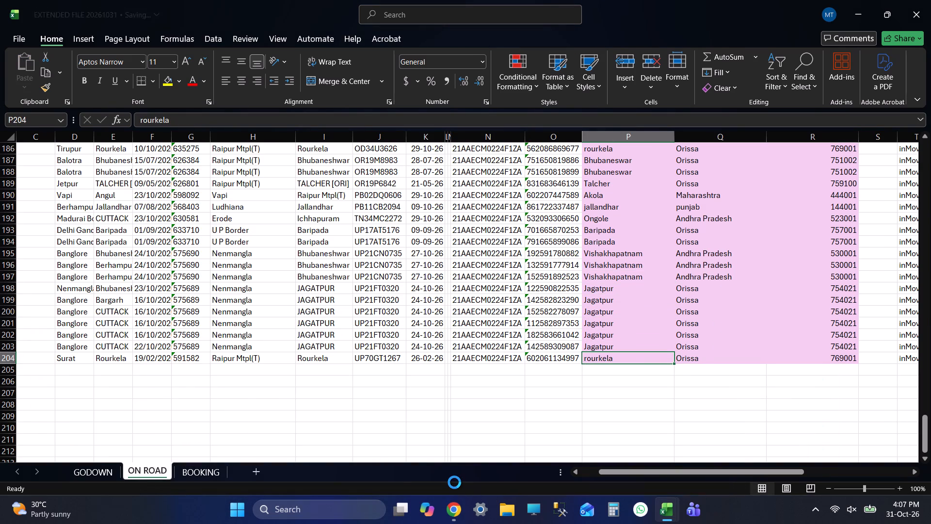
{"action": "key", "text": "ctrl+s"}
{"action": "key", "text": "ctrl+s"}
{"action": "key", "text": "ctrl+s"}
{"action": "key", "text": "ctrl+s"}
{"action": "key", "text": "ctrl+s"}
{"action": "key", "text": "ctrl+s"}
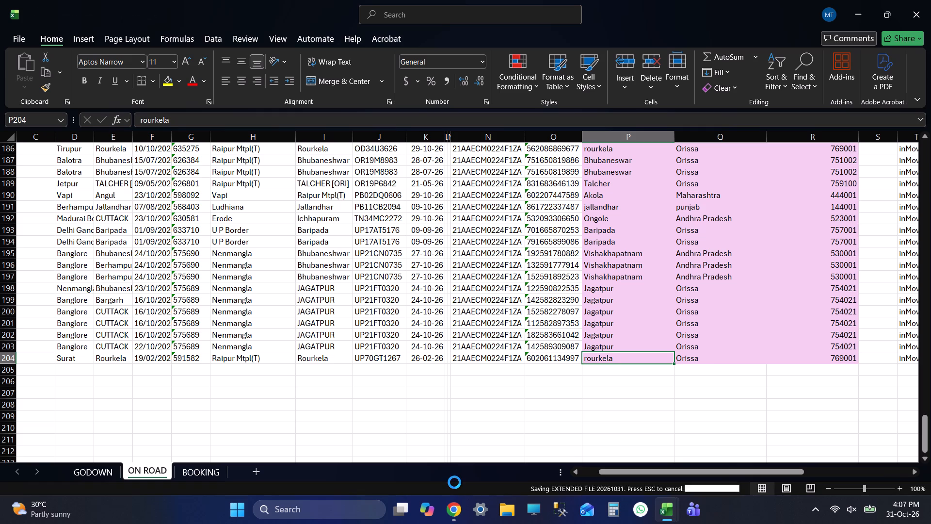
{"action": "key", "text": "ctrl+s"}
{"action": "key", "text": "ctrl+s"}
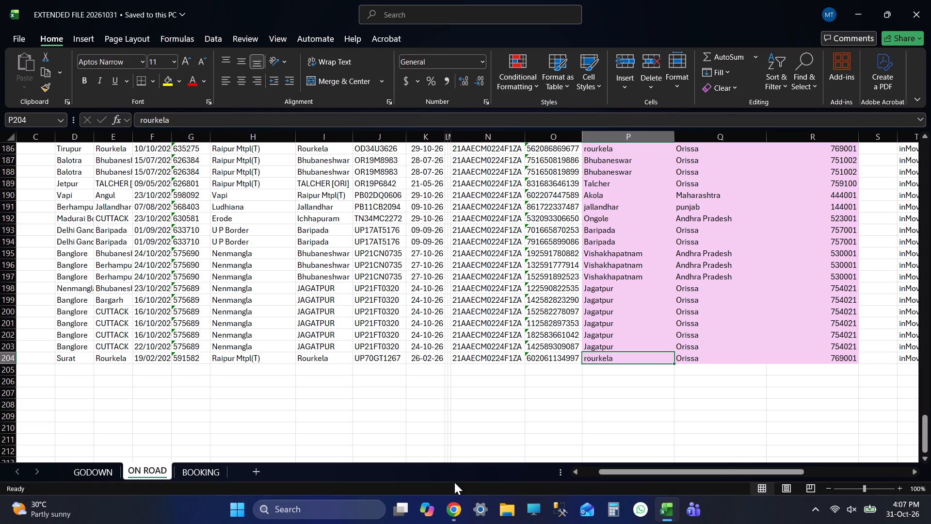
{"action": "key", "text": "ctrl+s"}
{"action": "key", "text": "ctrl+s"}
{"action": "key", "text": "ctrl+s"}
{"action": "key", "text": "ctrl+s"}
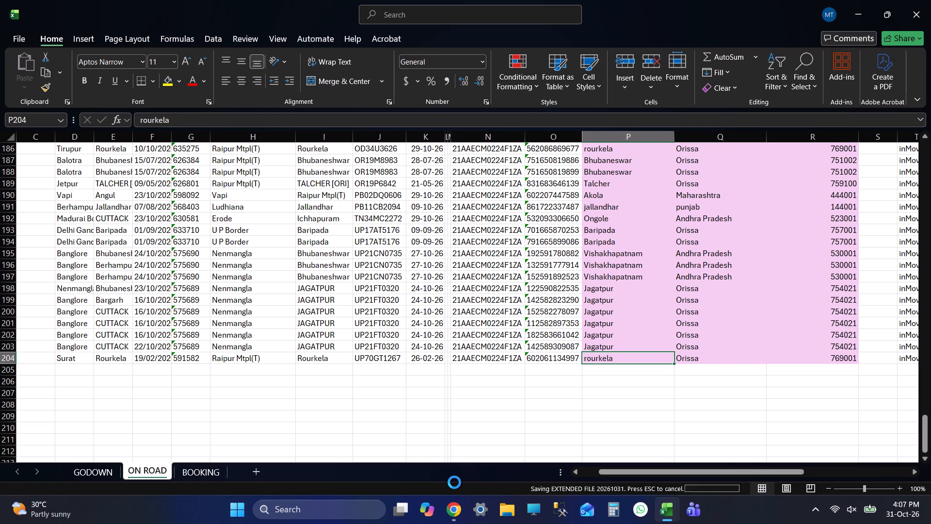
{"action": "key", "text": "ctrl+s"}
{"action": "key", "text": "ctrl+s"}
{"action": "key", "text": "ctrl+s"}
{"action": "key", "text": "ctrl+s"}
{"action": "key", "text": "ctrl+s"}
{"action": "key", "text": "ctrl+s"}
{"action": "key", "text": "ctrl+s"}
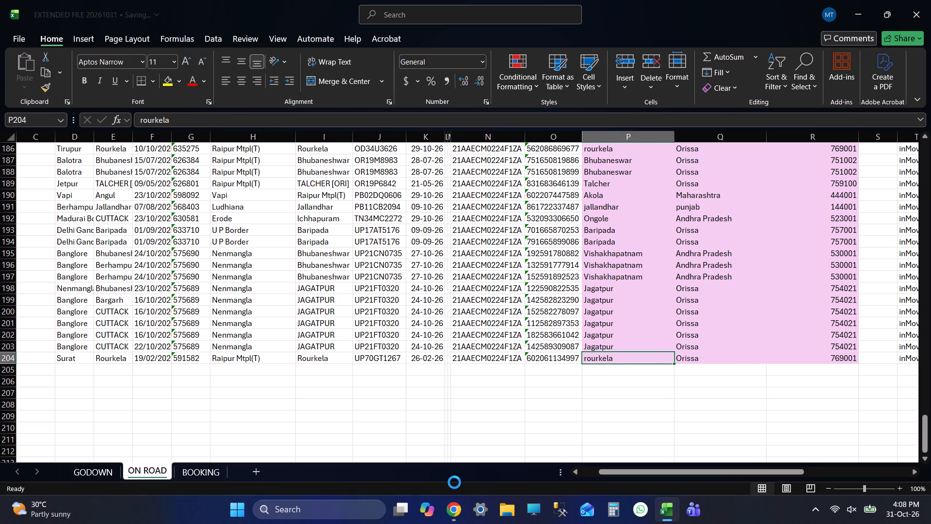
Check the ON ROAD sheet's Current Place column from the header to the last row for gaps.
{"action": "key", "text": "ctrl+Up"}
{"action": "key", "text": "Up"}
{"action": "key", "text": "Up"}
{"action": "key", "text": "Up"}
{"action": "key", "text": "Up"}
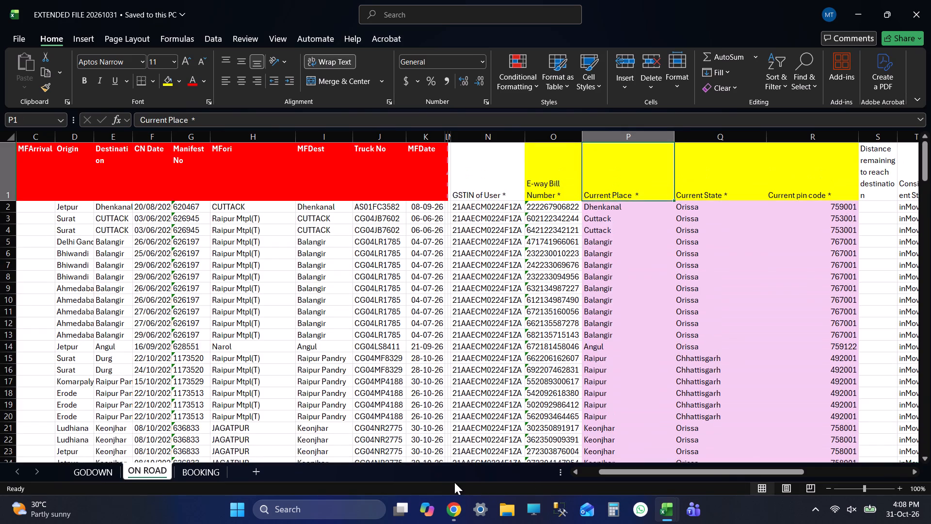
{"action": "key", "text": "ctrl+Down"}
{"action": "key", "text": "Down"}
{"action": "key", "text": "Down"}
{"action": "key", "text": "Down"}
{"action": "key", "text": "Down"}
{"action": "key", "text": "Down"}
{"action": "key", "text": "Down"}
{"action": "key", "text": "ctrl+Up"}
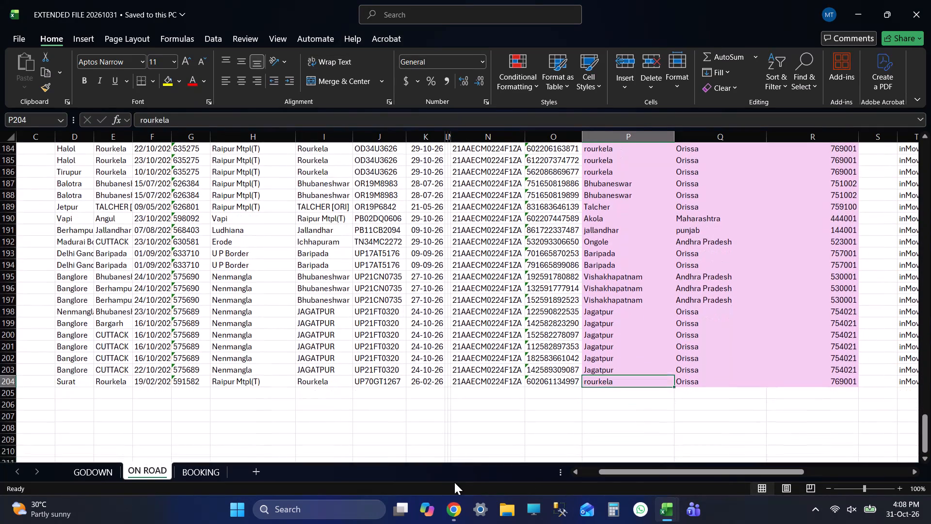
Save the EXTENDED FILE 20261031 workbook again.
{"action": "key", "text": "ctrl+s"}
{"action": "key", "text": "ctrl+s"}
{"action": "key", "text": "ctrl+s"}
{"action": "key", "text": "ctrl+s"}
{"action": "key", "text": "ctrl+s"}
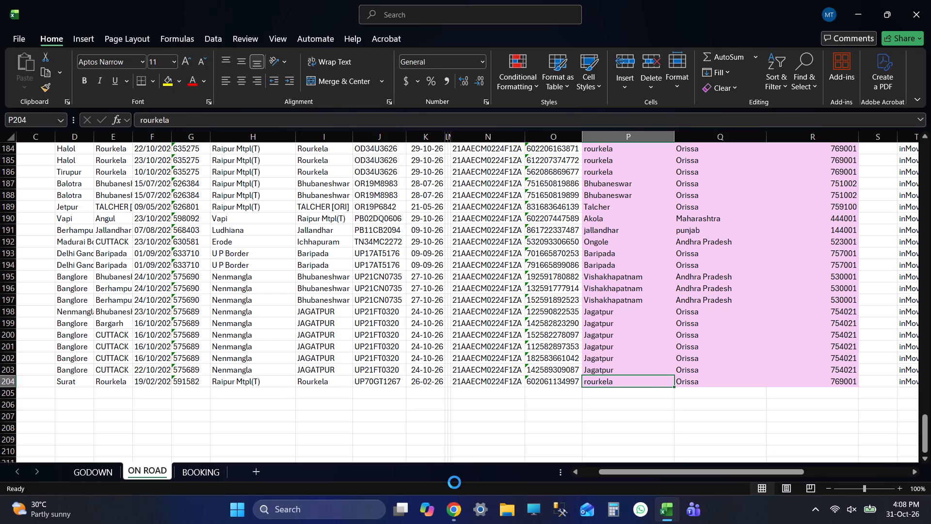
{"action": "key", "text": "ctrl+s"}
{"action": "key", "text": "ctrl+s"}
{"action": "key", "text": "ctrl+s"}
{"action": "key", "text": "ctrl+s"}
{"action": "key", "text": "ctrl+s"}
{"action": "key", "text": "ctrl+s"}
{"action": "key", "text": "ctrl+s"}
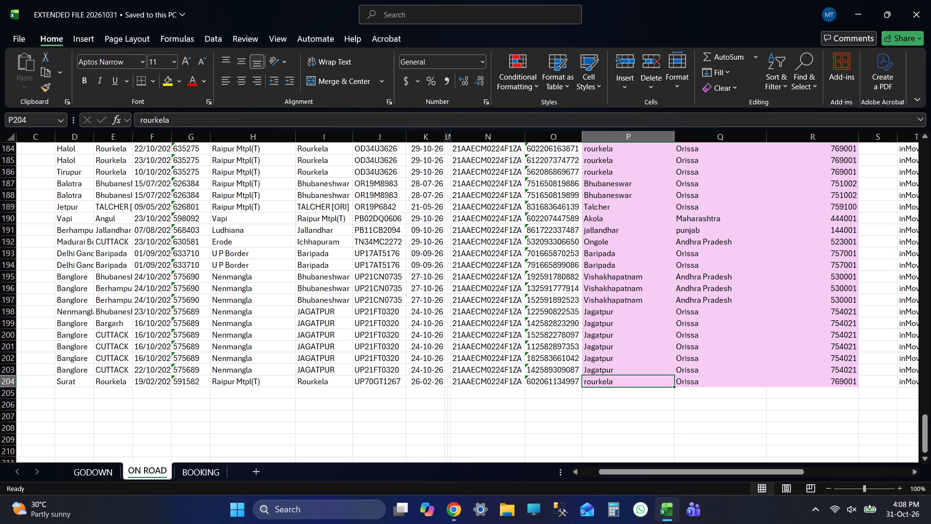
{"action": "key", "text": "ctrl+s"}
{"action": "key", "text": "ctrl+s"}
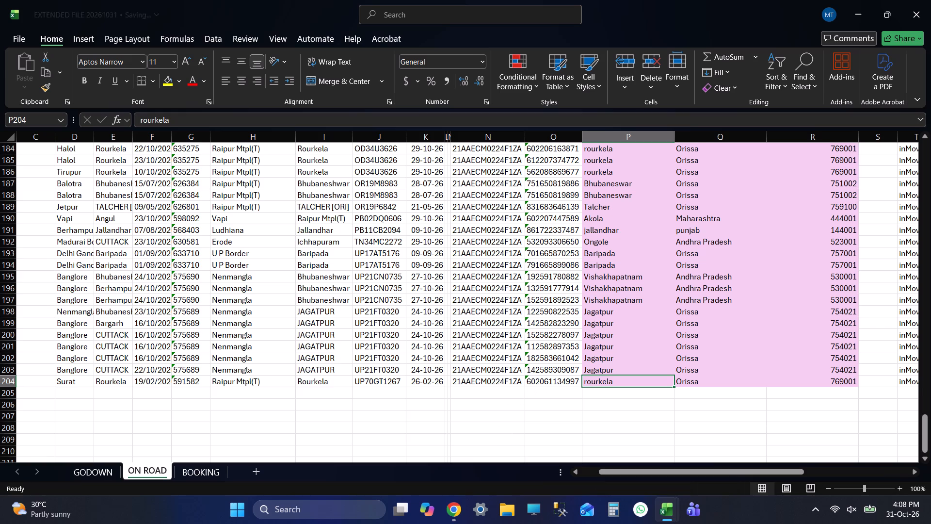
Return from row 204 to the top of the ON ROAD sheet's Current Place column.
{"action": "scroll", "coordinate": [616, 400], "scroll_direction": "down", "scroll_amount": 2}
{"action": "left_click", "coordinate": [635, 374]}
{"action": "key", "text": "ctrl+Up"}
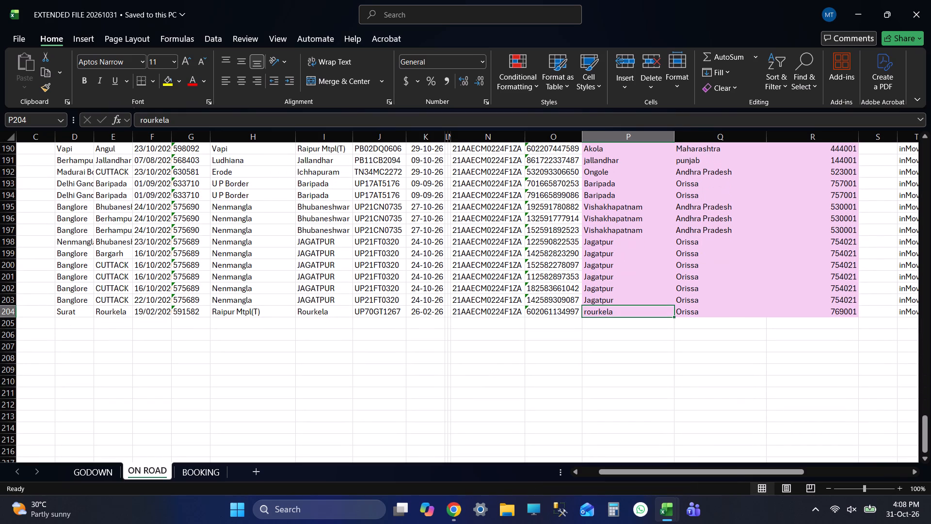
Save the EXTENDED FILE 20261031 workbook.
{"action": "key", "text": "ctrl+s"}
{"action": "key", "text": "ctrl+s"}
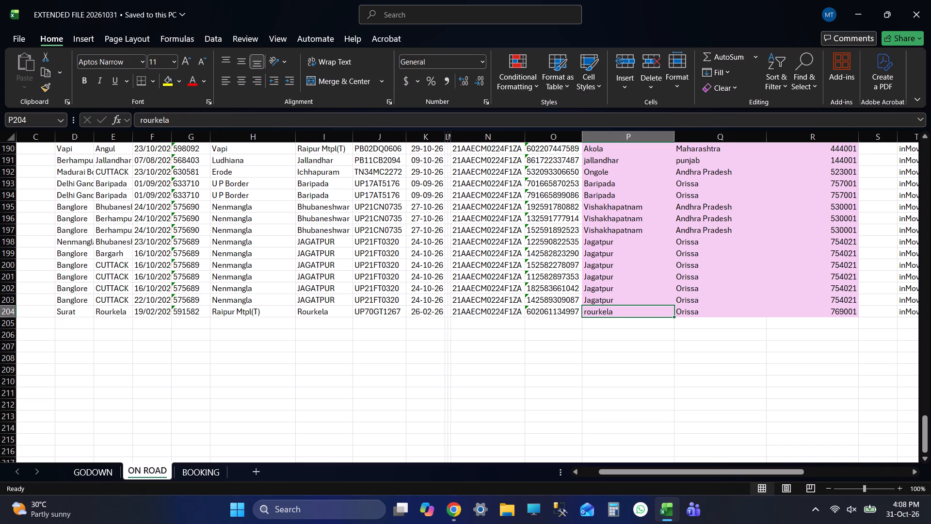
Check the ON ROAD sheet's Current Place column for gaps between the header and the last filled row.
{"action": "key", "text": "ctrl+Up"}
{"action": "key", "text": "Up"}
{"action": "key", "text": "Up"}
{"action": "key", "text": "Up"}
{"action": "key", "text": "Up"}
{"action": "key", "text": "Up"}
{"action": "key", "text": "Up"}
{"action": "key", "text": "Up"}
{"action": "key", "text": "Up"}
{"action": "key", "text": "Up"}
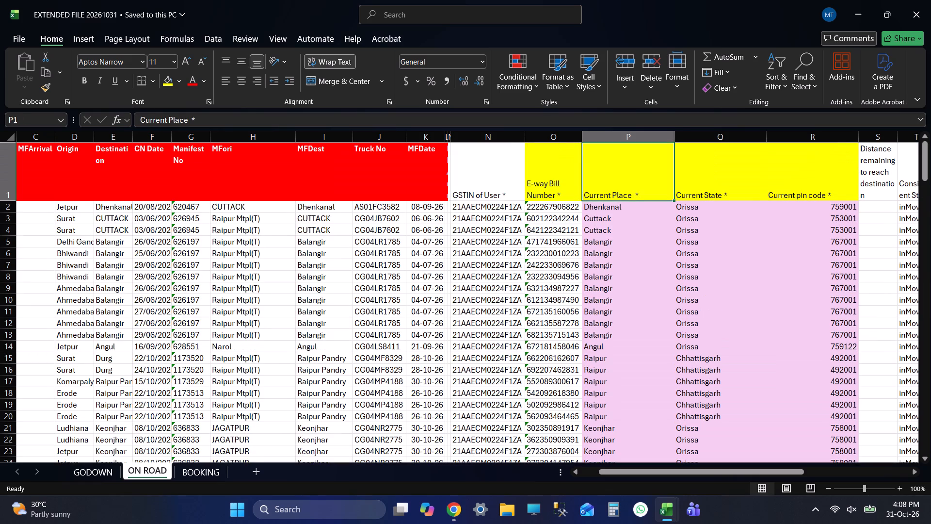
{"action": "key", "text": "Down"}
{"action": "key", "text": "Down"}
{"action": "key", "text": "ctrl+Down"}
{"action": "key", "text": "Down"}
{"action": "key", "text": "Down"}
{"action": "key", "text": "Down"}
{"action": "key", "text": "Down"}
{"action": "key", "text": "Down"}
{"action": "key", "text": "Down"}
{"action": "key", "text": "ctrl+Up"}
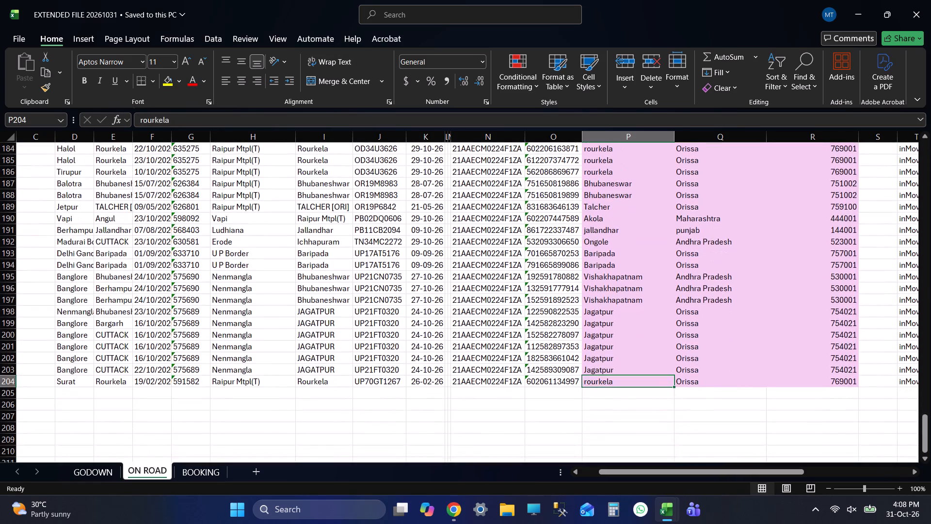
Save the EXTENDED FILE 20261031 workbook with the last ON ROAD row selected.
{"action": "key", "text": "ctrl+s"}
{"action": "key", "text": "ctrl+s"}
{"action": "key", "text": "ctrl+s"}
{"action": "key", "text": "ctrl+s"}
{"action": "key", "text": "ctrl+s"}
{"action": "key", "text": "ctrl+s"}
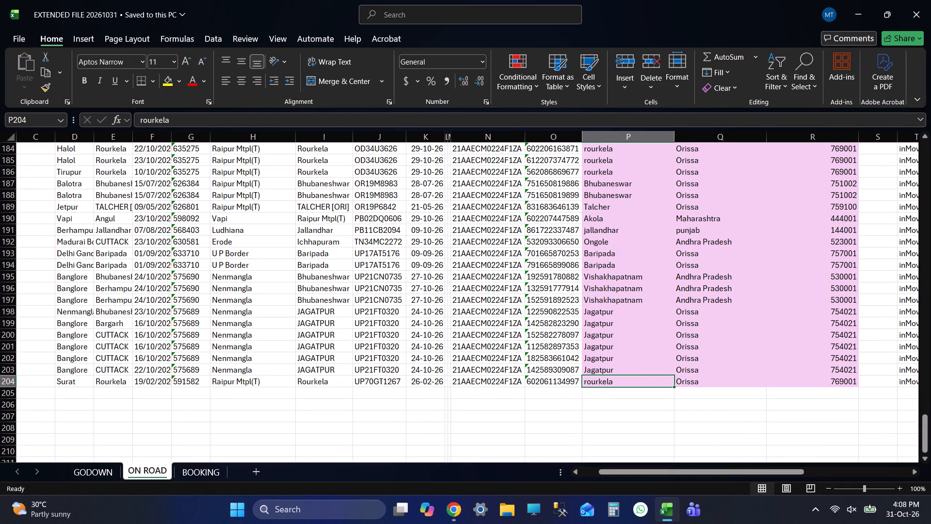
{"action": "key", "text": "ctrl+s"}
{"action": "key", "text": "ctrl+s"}
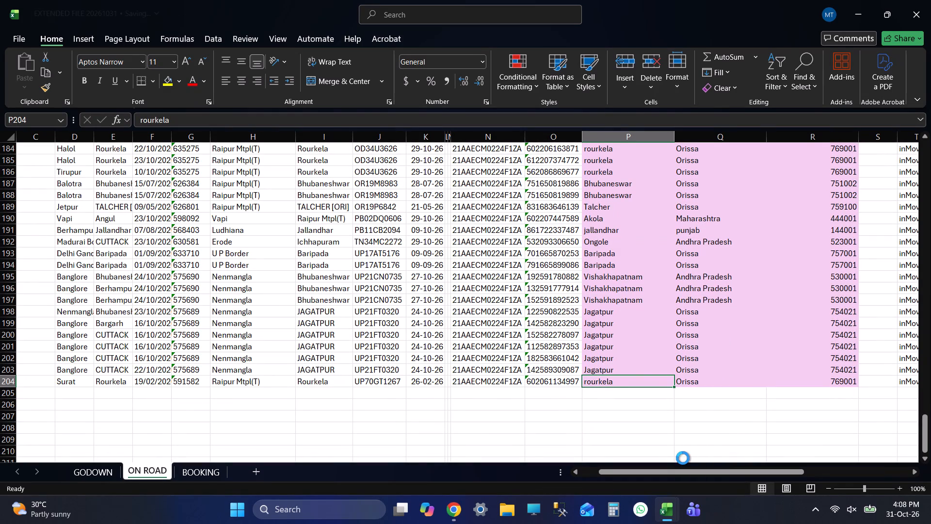
{"action": "key", "text": "ctrl+s"}
Switch to the EXTENDED FILE 20261030 workbook and close it.
{"action": "key", "text": "alt+Tab"}
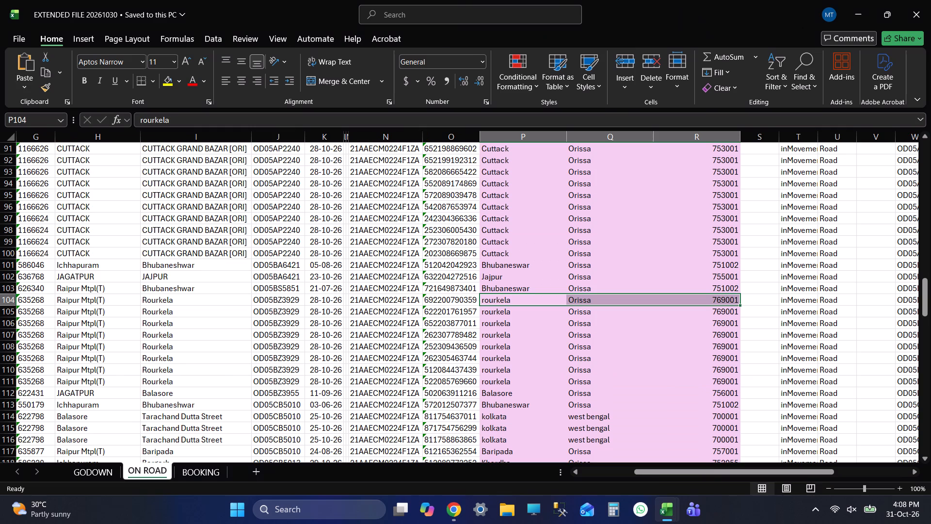
{"action": "left_click", "coordinate": [930, 0]}
Save the EXTENDED FILE 20261031 workbook once more.
{"action": "key", "text": "ctrl+s"}
{"action": "key", "text": "ctrl+s"}
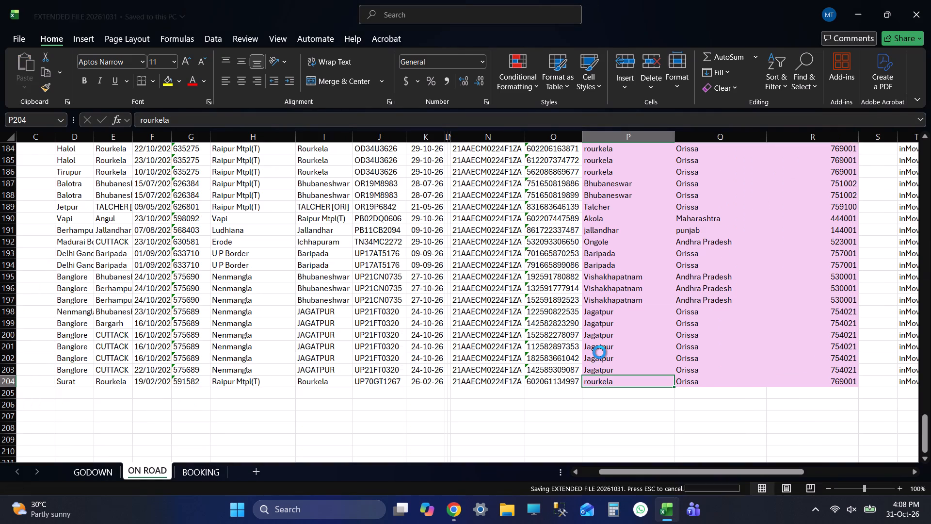
{"action": "key", "text": "ctrl+s"}
{"action": "key", "text": "ctrl+s"}
{"action": "key", "text": "alt+Tab"}
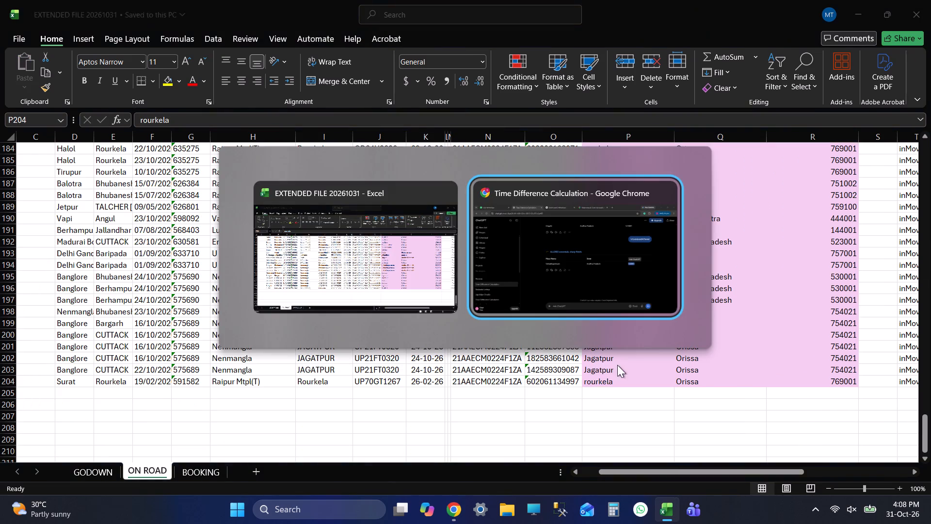
{"action": "key", "text": "alt+Tab"}
{"action": "key", "text": "ctrl+s"}
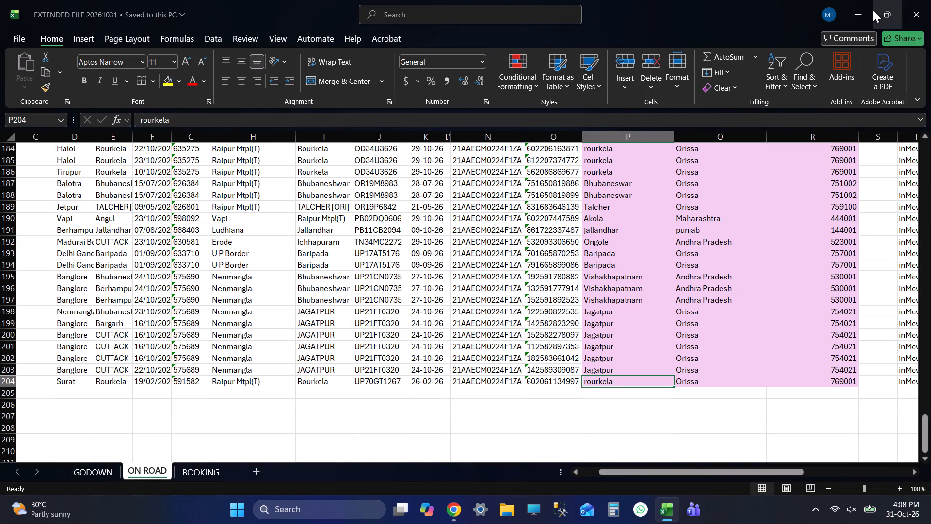
Open the add to godown workbook from the E Way Bill folder in File Explorer.
{"action": "double_click", "coordinate": [869, 9]}
{"action": "double_click", "coordinate": [12, 188]}
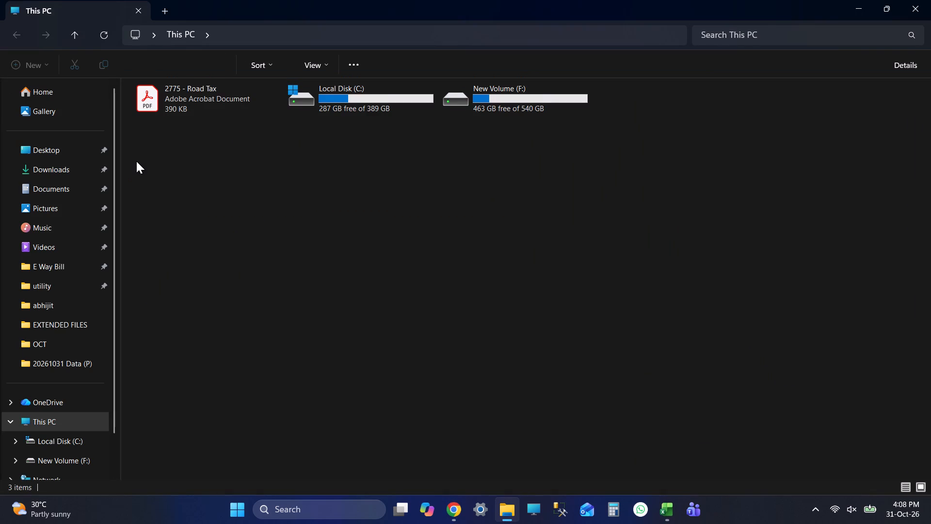
{"action": "left_click", "coordinate": [69, 271]}
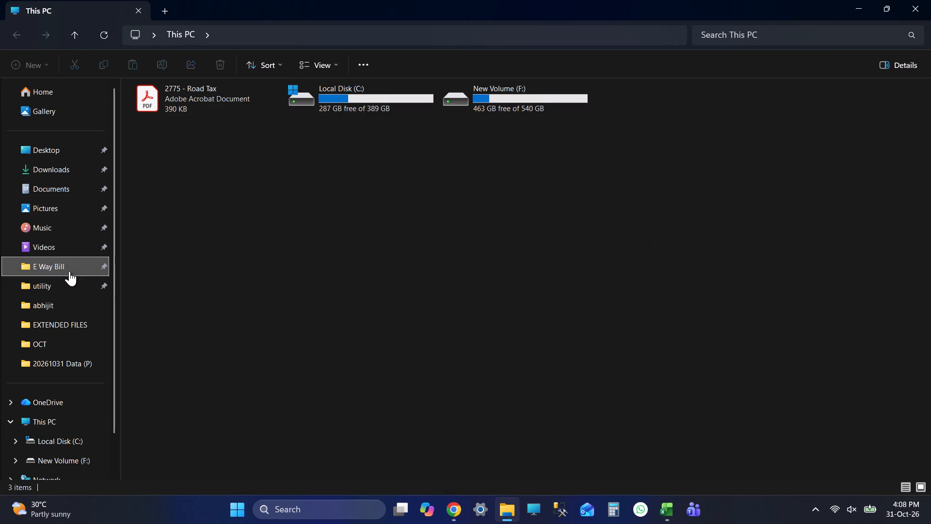
{"action": "double_click", "coordinate": [230, 248]}
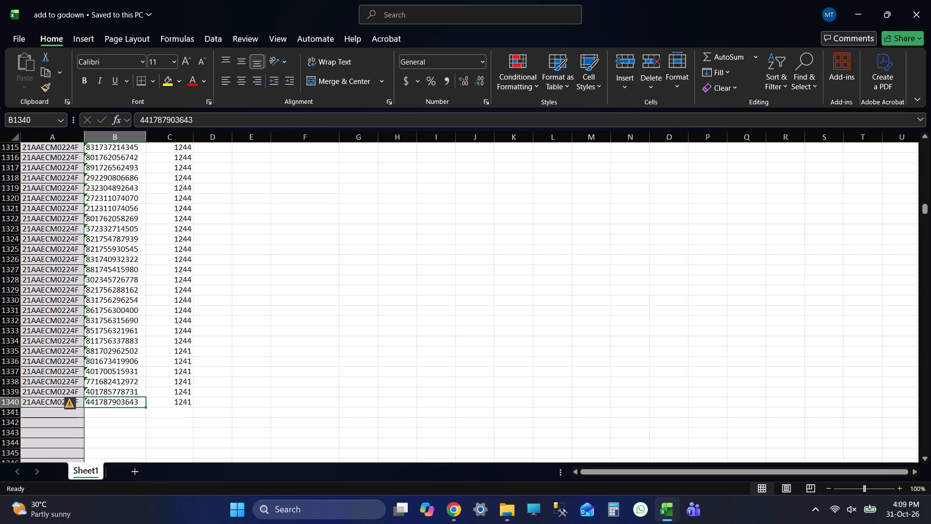
Clear all old e-way bill numbers and Godown Ids below the header row in the add to godown sheet.
{"action": "key", "text": "ctrl+Up"}
{"action": "key", "text": "Up"}
{"action": "key", "text": "Up"}
{"action": "key", "text": "Up"}
{"action": "key", "text": "Up"}
{"action": "key", "text": "Up"}
{"action": "key", "text": "Up"}
{"action": "key", "text": "Up"}
{"action": "key", "text": "Up"}
{"action": "key", "text": "Up"}
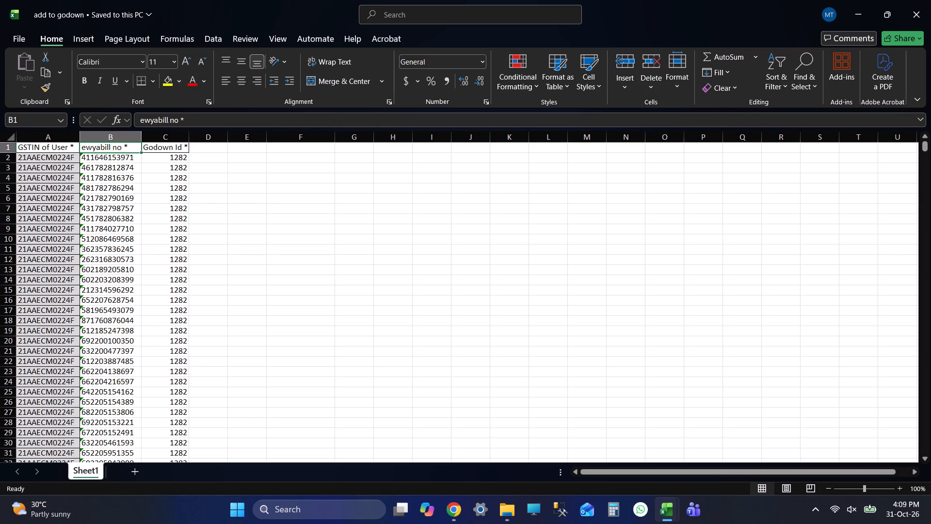
{"action": "key", "text": "Up"}
{"action": "key", "text": "Down"}
{"action": "key", "text": "ctrl+shift+Right"}
{"action": "key", "text": "ctrl+shift+Down"}
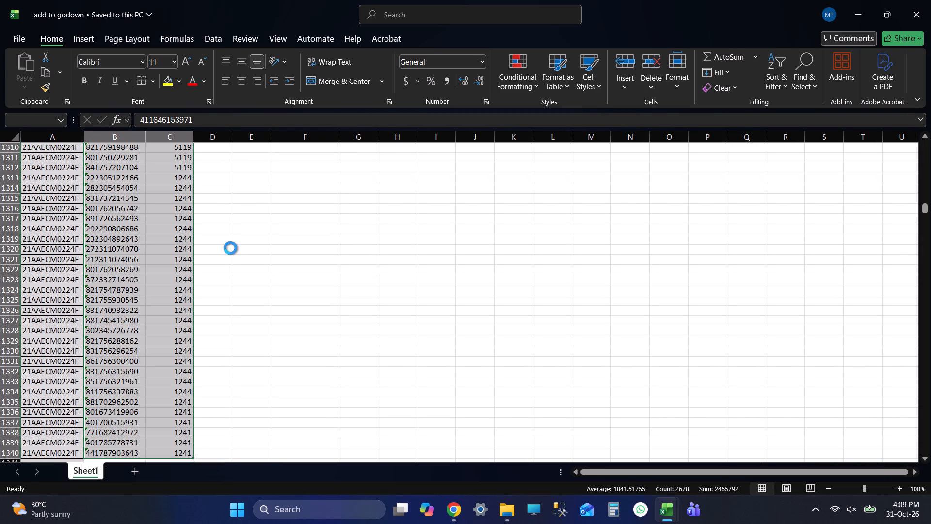
{"action": "key", "text": "Delete"}
{"action": "key", "text": "Up"}
{"action": "key", "text": "Up"}
{"action": "key", "text": "Up"}
{"action": "key", "text": "Up"}
{"action": "key", "text": "Up"}
{"action": "key", "text": "Down"}
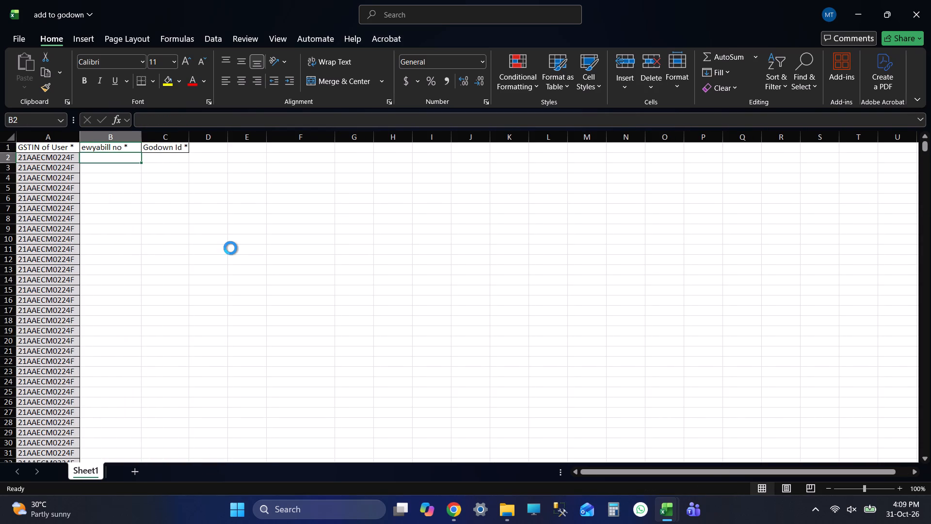
Save the cleared add to godown workbook, leaving the first cell under the ewyabill no header selected.
{"action": "key", "text": "ctrl+s"}
{"action": "key", "text": "Up"}
{"action": "key", "text": "Up"}
{"action": "key", "text": "Up"}
{"action": "key", "text": "Up"}
{"action": "key", "text": "Up"}
{"action": "key", "text": "Up"}
{"action": "key", "text": "Up"}
{"action": "key", "text": "Up"}
{"action": "key", "text": "Up"}
{"action": "key", "text": "Up"}
{"action": "key", "text": "Up"}
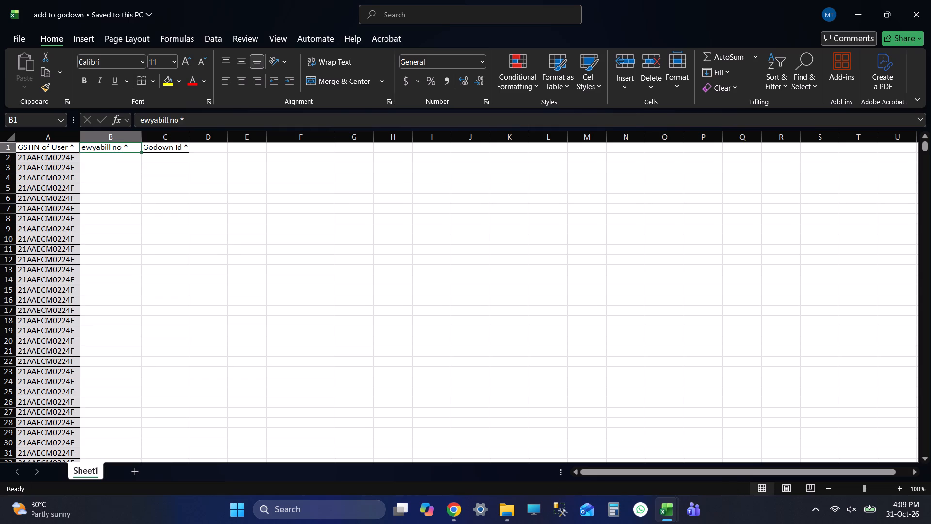
{"action": "key", "text": "Up"}
{"action": "key", "text": "Up"}
{"action": "key", "text": "Up"}
{"action": "key", "text": "Up"}
{"action": "key", "text": "Up"}
{"action": "key", "text": "Up"}
{"action": "key", "text": "Up"}
{"action": "key", "text": "Up"}
{"action": "key", "text": "Down"}
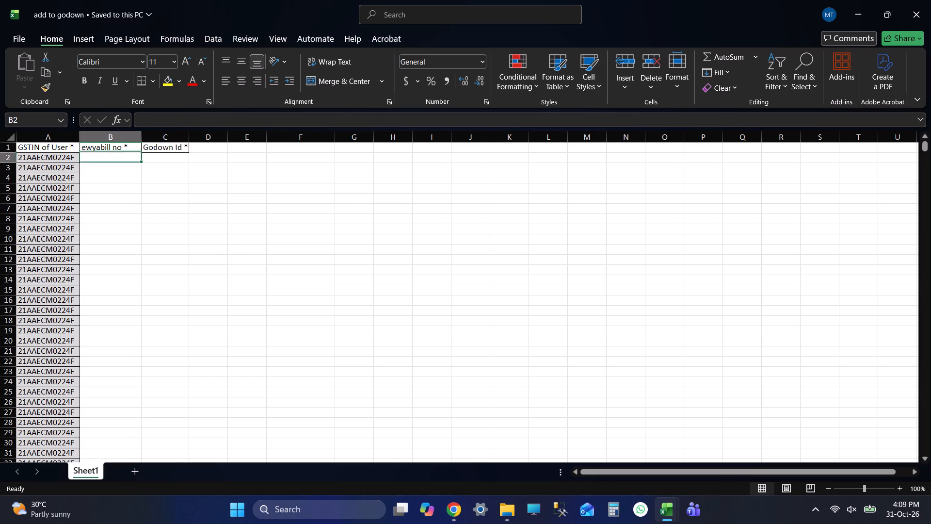
{"action": "key", "text": "ctrl+s"}
{"action": "key", "text": "ctrl+s"}
{"action": "key", "text": "ctrl+s"}
{"action": "key", "text": "ctrl+s"}
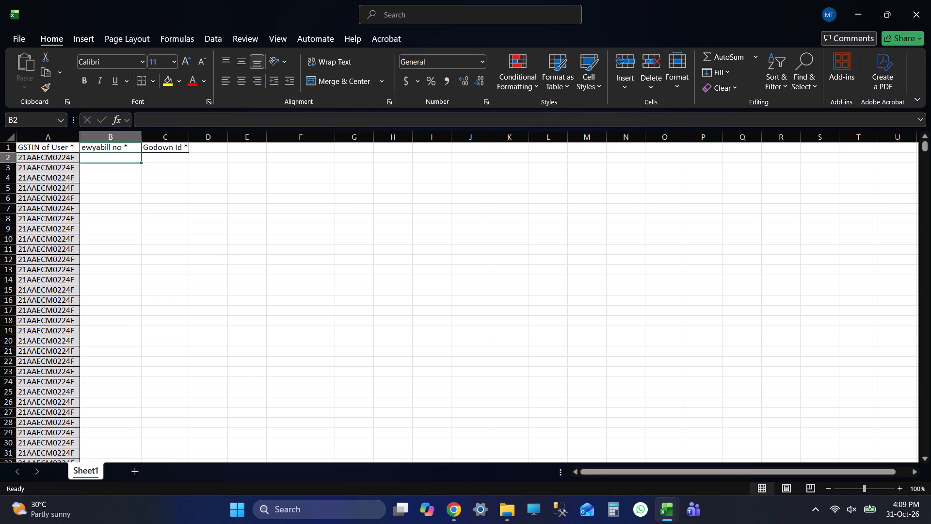
Copy the WayBill numbers in rows 2 to 5015 of the GODOWN sheet in EXTENDED FILE 20261031.
{"action": "key", "text": "alt+Tab"}
{"action": "left_click", "coordinate": [95, 476]}
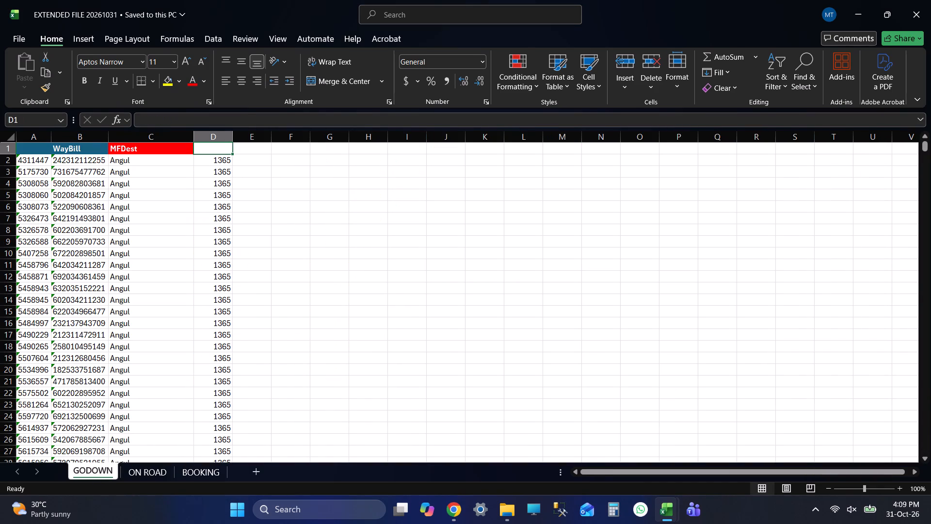
{"action": "left_click", "coordinate": [93, 160]}
{"action": "key", "text": "Up"}
{"action": "key", "text": "Up"}
{"action": "key", "text": "Up"}
{"action": "key", "text": "Up"}
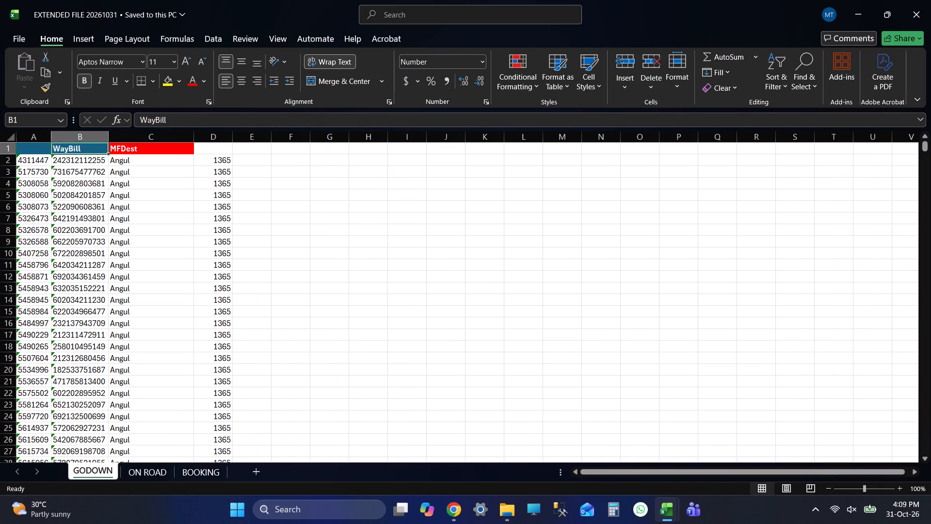
{"action": "key", "text": "Up"}
{"action": "key", "text": "Up"}
{"action": "key", "text": "Down"}
{"action": "key", "text": "ctrl+shift+Down"}
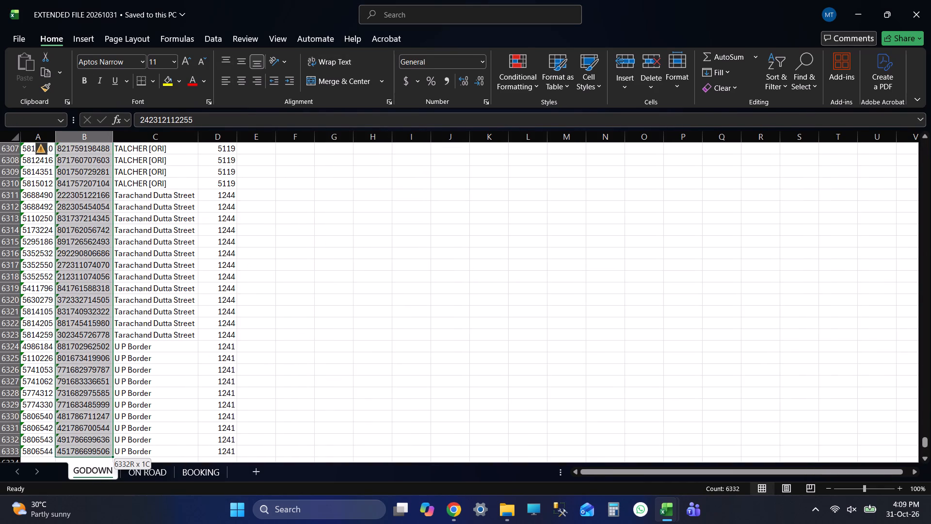
{"action": "key", "text": "shift+Page_Up"}
{"action": "key", "text": "shift+Page_Up"}
{"action": "key", "text": "shift+Page_Up"}
{"action": "key", "text": "shift+Page_Up"}
{"action": "key", "text": "shift+Page_Up"}
{"action": "key", "text": "shift+Page_Up"}
{"action": "key", "text": "shift+Page_Up"}
{"action": "key", "text": "shift+Page_Up"}
{"action": "key", "text": "shift+Page_Up"}
{"action": "key", "text": "shift+Page_Up"}
{"action": "key", "text": "shift+Page_Up"}
{"action": "key", "text": "shift+Page_Up"}
{"action": "key", "text": "shift+Page_Up"}
{"action": "key", "text": "shift+Page_Up"}
{"action": "key", "text": "shift+Page_Up"}
{"action": "key", "text": "shift+Page_Up"}
{"action": "key", "text": "shift+Page_Up"}
{"action": "key", "text": "shift+Page_Up"}
{"action": "key", "text": "shift+Page_Up"}
{"action": "key", "text": "shift+Page_Up"}
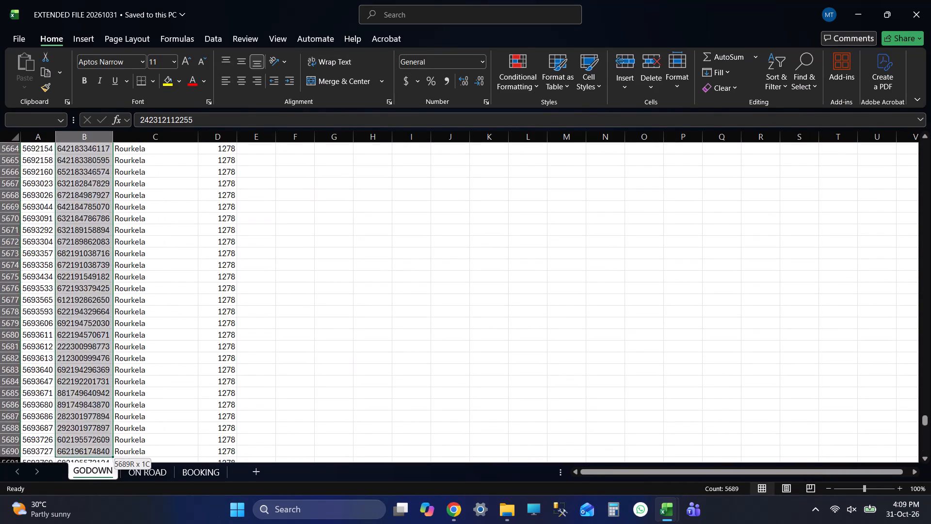
{"action": "key", "text": "shift+Page_Up"}
{"action": "key", "text": "shift+Page_Down"}
{"action": "key", "text": "shift+Page_Down"}
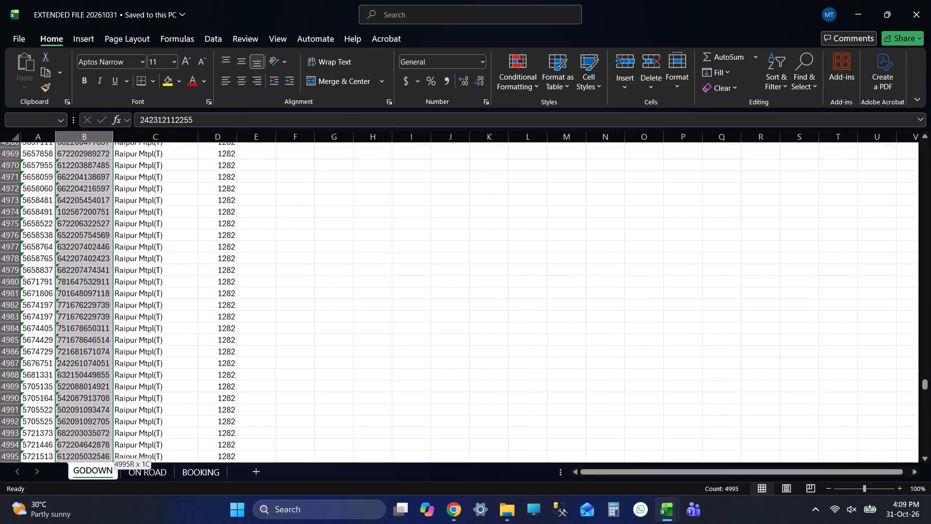
{"action": "key", "text": "shift+Page_Down"}
{"action": "key", "text": "shift+Up"}
{"action": "key", "text": "shift+Up"}
{"action": "key", "text": "shift+Up"}
{"action": "key", "text": "shift+Up"}
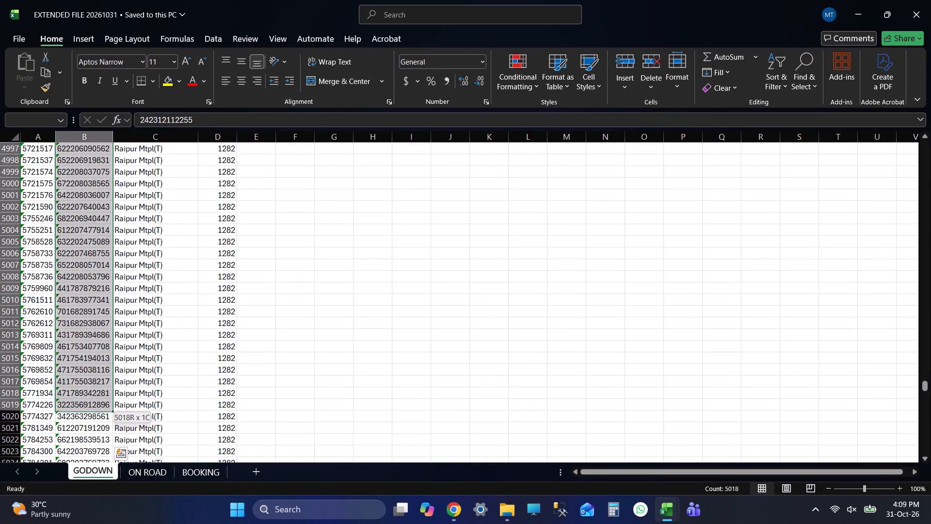
{"action": "key", "text": "shift+Up"}
{"action": "key", "text": "shift+Up"}
{"action": "key", "text": "shift+Up"}
{"action": "key", "text": "shift+Up"}
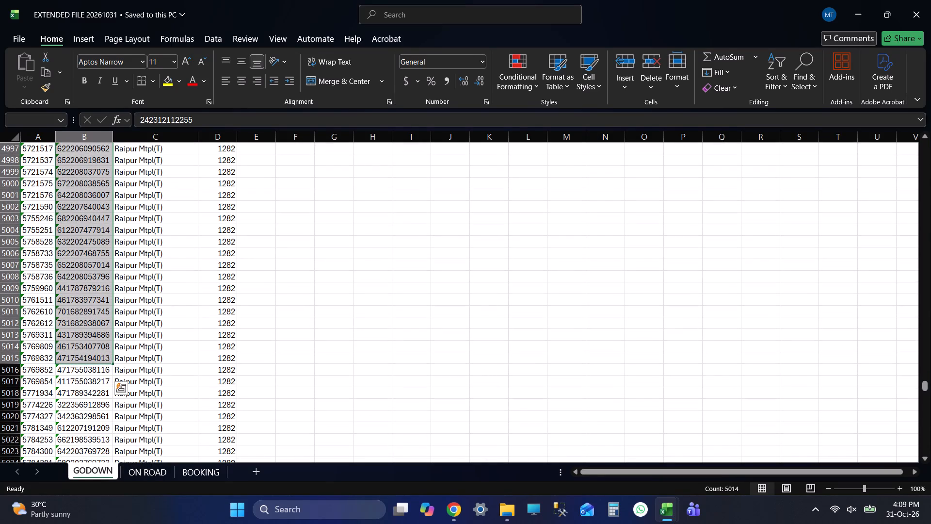
{"action": "key", "text": "ctrl+c"}
{"action": "key", "text": "ctrl+c"}
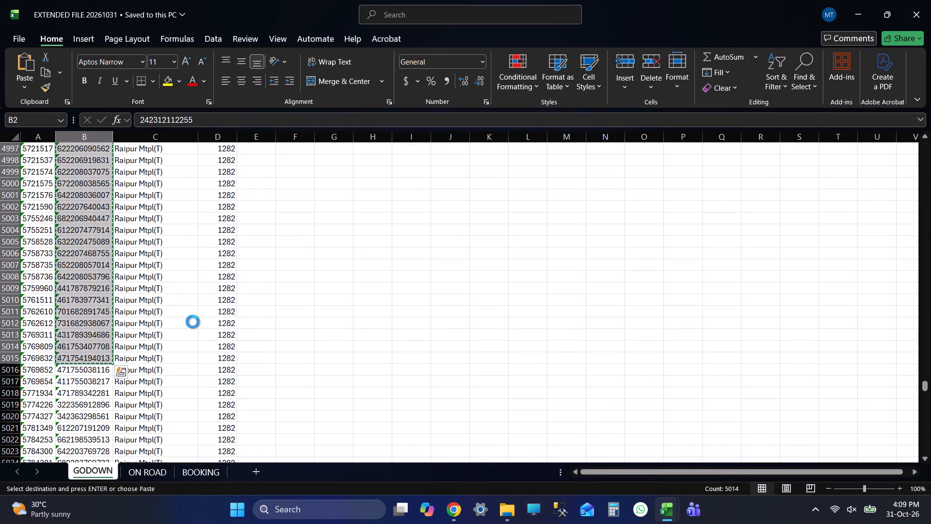
{"action": "key", "text": "ctrl+c"}
{"action": "key", "text": "ctrl+c"}
{"action": "key", "text": "ctrl+c"}
{"action": "key", "text": "ctrl+c"}
{"action": "key", "text": "ctrl+c"}
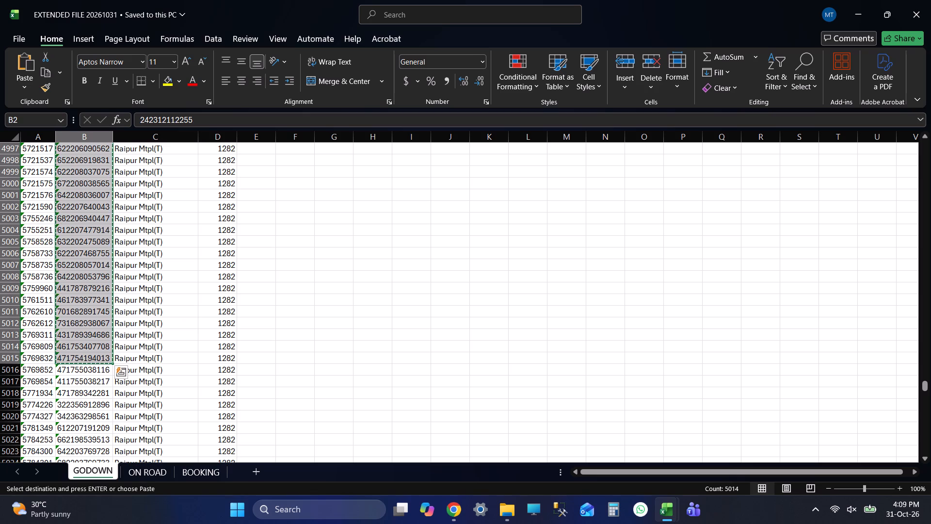
{"action": "key", "text": "ctrl+c"}
{"action": "key", "text": "ctrl+c"}
{"action": "key", "text": "ctrl+c"}
{"action": "key", "text": "ctrl+c"}
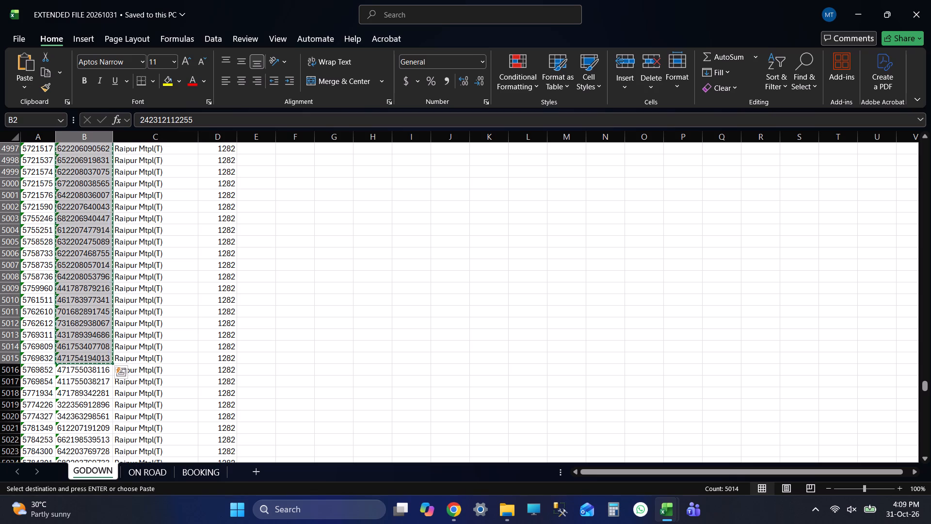
{"action": "key", "text": "ctrl+c"}
{"action": "key", "text": "ctrl+c"}
{"action": "key", "text": "ctrl+c"}
{"action": "key", "text": "ctrl+c"}
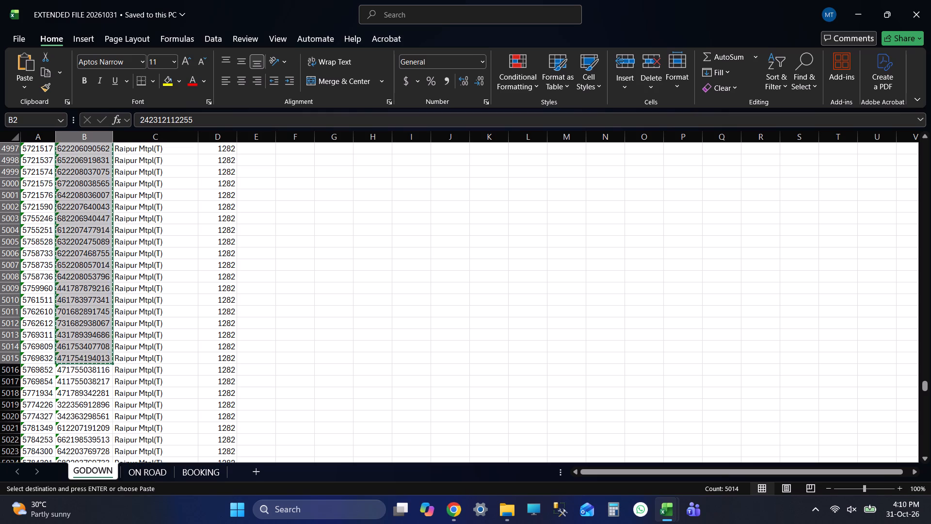
{"action": "key", "text": "ctrl+c"}
{"action": "key", "text": "ctrl+c"}
{"action": "key", "text": "ctrl+c"}
{"action": "key", "text": "ctrl+c"}
{"action": "key", "text": "ctrl+c"}
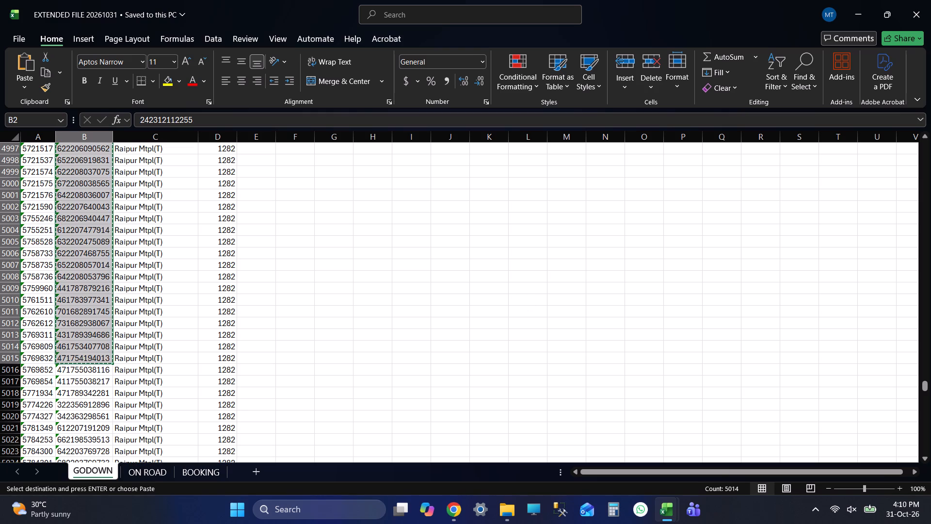
Paste the copied WayBill numbers into the add to godown sheet's ewyabill no column, starting at B2.
{"action": "key", "text": "alt+Tab"}
{"action": "key", "text": "Up"}
{"action": "key", "text": "Down"}
{"action": "key", "text": "ctrl+v"}
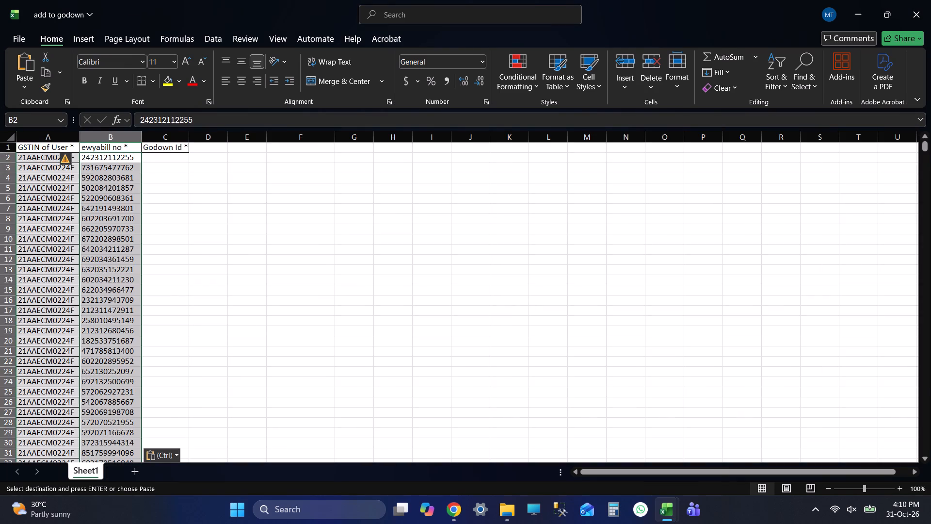
Save the add to godown workbook with the pasted e-way bill numbers, leaving the first cell under Godown Id selected.
{"action": "key", "text": "Right"}
{"action": "key", "text": "ctrl+s"}
{"action": "key", "text": "ctrl+s"}
{"action": "key", "text": "ctrl+s"}
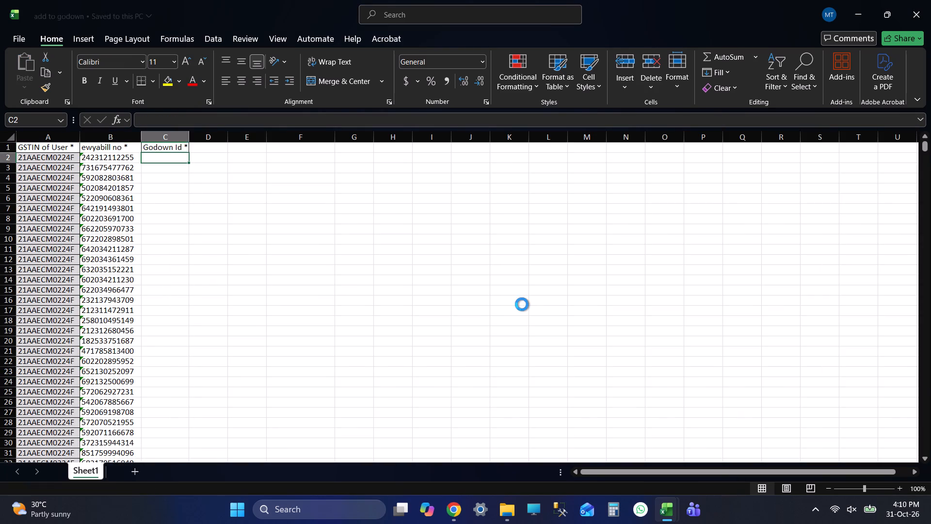
{"action": "key", "text": "ctrl+s"}
{"action": "key", "text": "ctrl+s"}
{"action": "key", "text": "ctrl+s"}
{"action": "key", "text": "ctrl+s"}
{"action": "key", "text": "ctrl+s"}
{"action": "key", "text": "ctrl+s"}
{"action": "key", "text": "ctrl+s"}
{"action": "key", "text": "ctrl+s"}
{"action": "key", "text": "ctrl+s"}
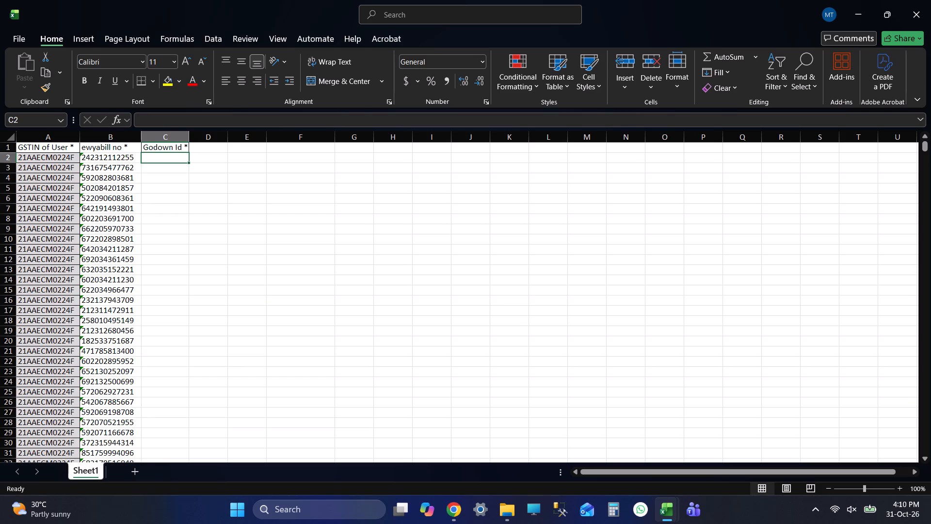
Mark row 5015 of the GODOWN sheet in EXTENDED FILE 20261031 by filling cell F5015 yellow.
{"action": "key", "text": "alt+Tab"}
{"action": "left_click", "coordinate": [96, 356]}
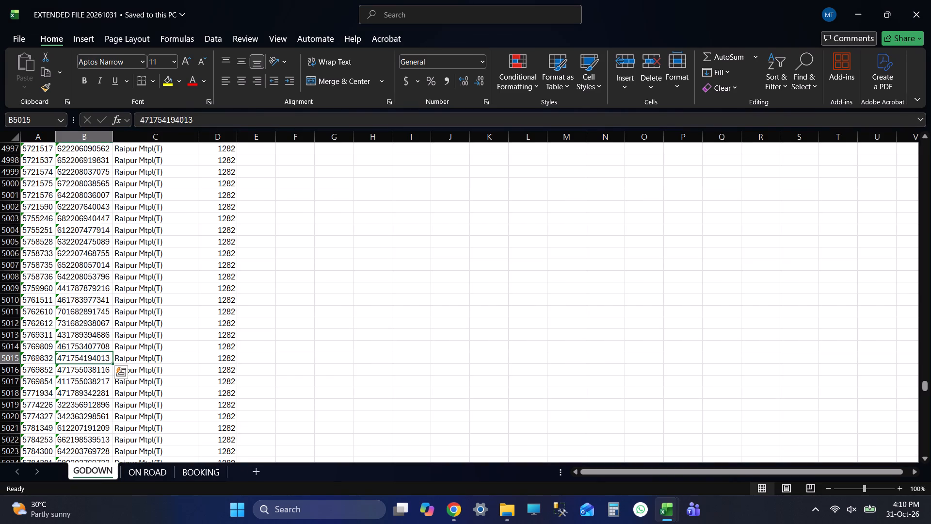
{"action": "key", "text": "Tab"}
{"action": "key", "text": "Tab"}
{"action": "key", "text": "Tab"}
{"action": "key", "text": "Tab"}
{"action": "left_click", "coordinate": [170, 79]}
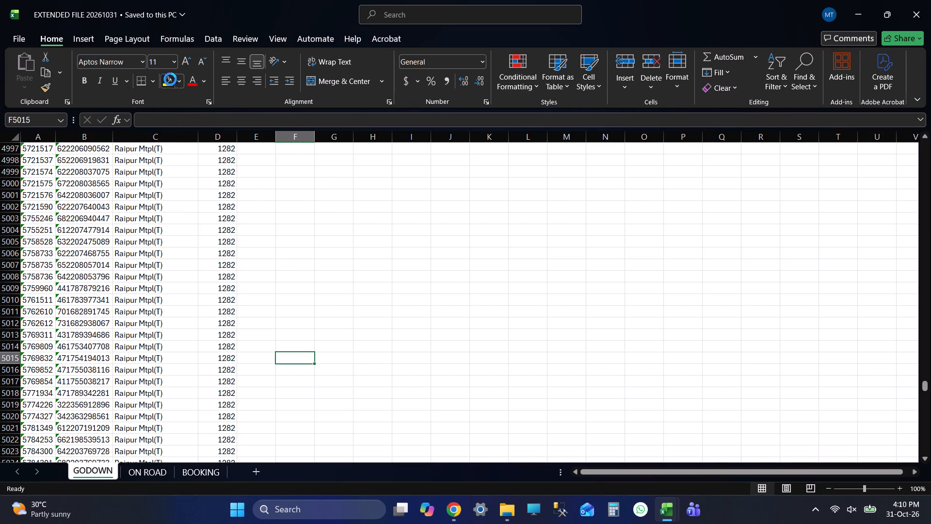
Copy the godown ids in column D, rows 2 to 5015, of the GODOWN sheet.
{"action": "key", "text": "shift+Tab"}
{"action": "key", "text": "shift+Tab"}
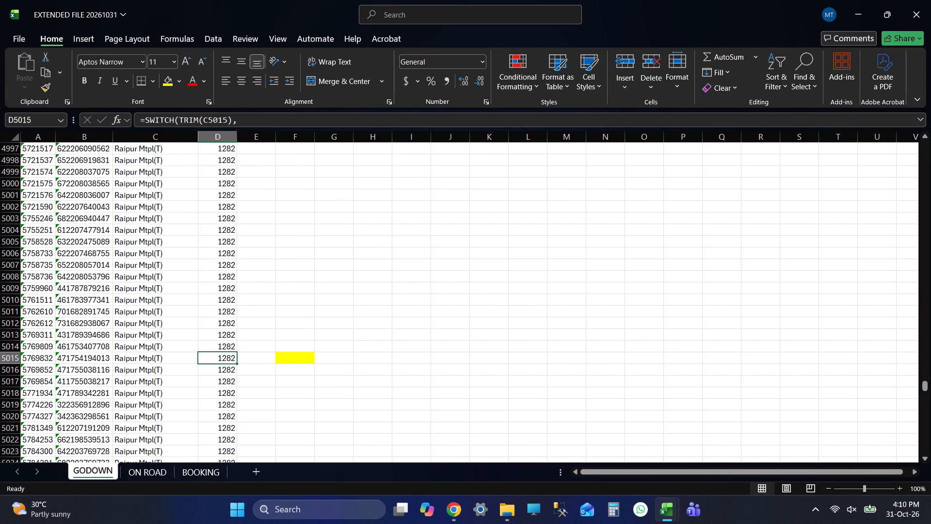
{"action": "key", "text": "ctrl+shift+Up"}
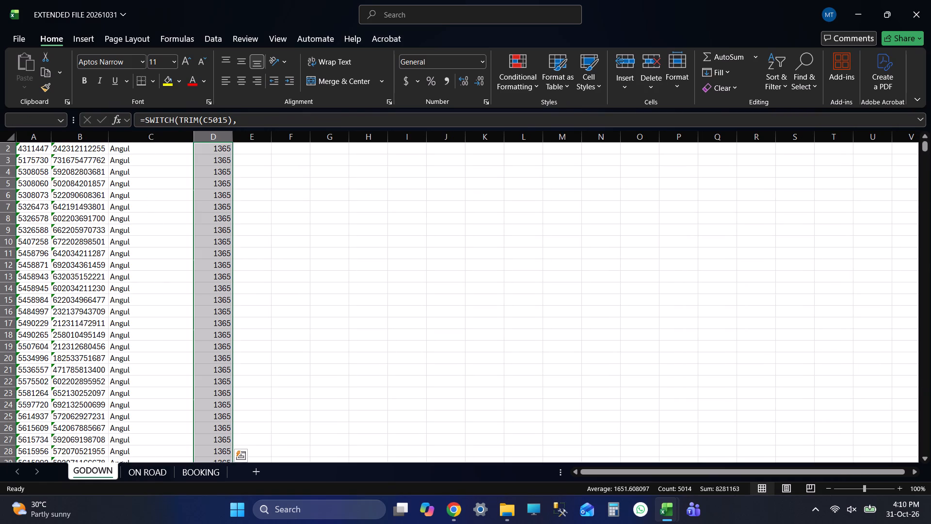
{"action": "key", "text": "ctrl+c"}
{"action": "key", "text": "ctrl+c"}
{"action": "key", "text": "ctrl+c"}
{"action": "key", "text": "ctrl+c"}
{"action": "key", "text": "ctrl+c"}
{"action": "key", "text": "ctrl+c"}
{"action": "key", "text": "ctrl+c"}
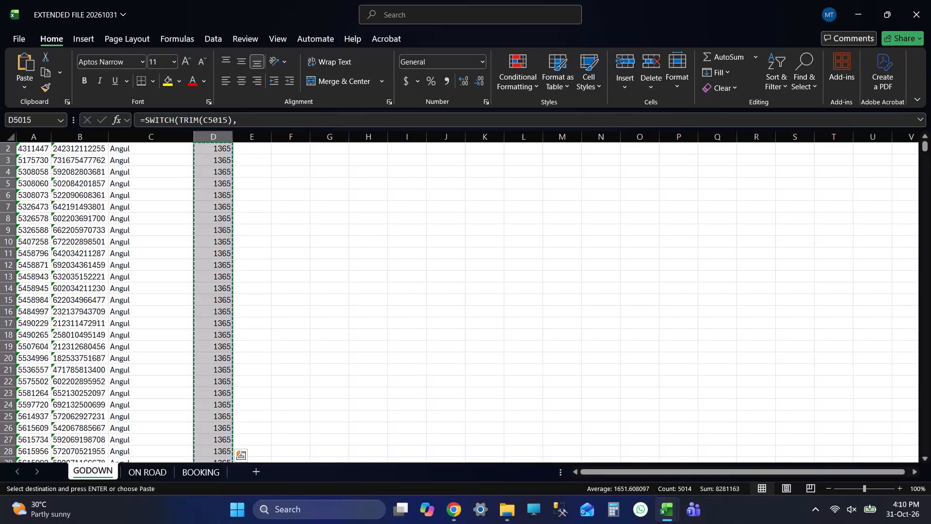
Paste the copied godown ids as values only into the add to godown sheet's Godown Id column, starting at C2.
{"action": "key", "text": "alt+Tab"}
{"action": "key", "text": "Up"}
{"action": "key", "text": "Down"}
{"action": "key", "text": "ctrl+alt+v"}
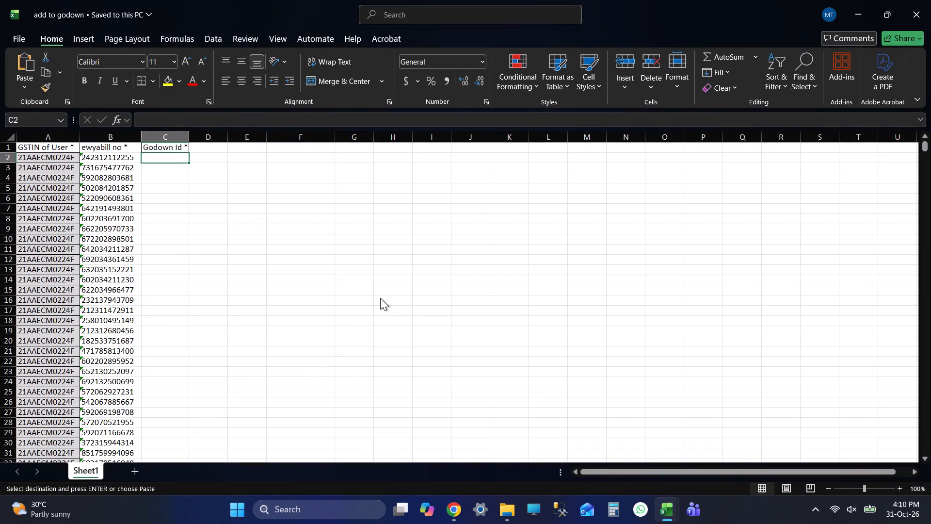
{"action": "left_click", "coordinate": [361, 316]}
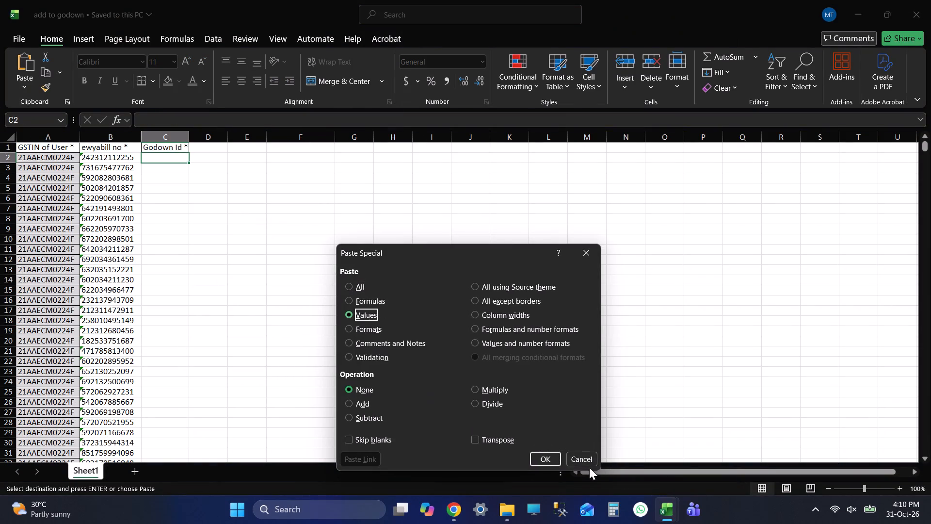
{"action": "left_click", "coordinate": [543, 458]}
{"action": "left_click", "coordinate": [201, 188]}
Save the add to godown workbook, finishing on the last filled Godown Id cell, C5015.
{"action": "key", "text": "ctrl+s"}
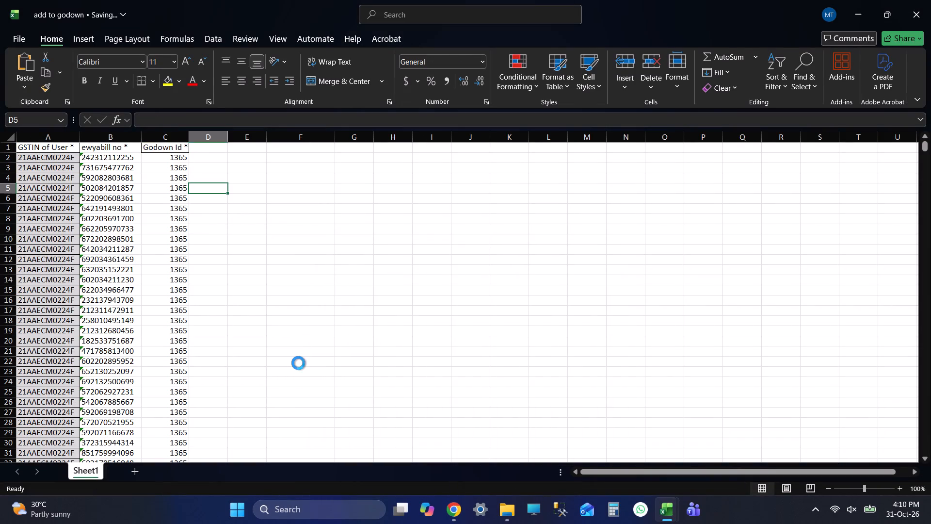
{"action": "key", "text": "ctrl+s"}
{"action": "key", "text": "ctrl+s"}
{"action": "key", "text": "ctrl+s"}
{"action": "key", "text": "Left"}
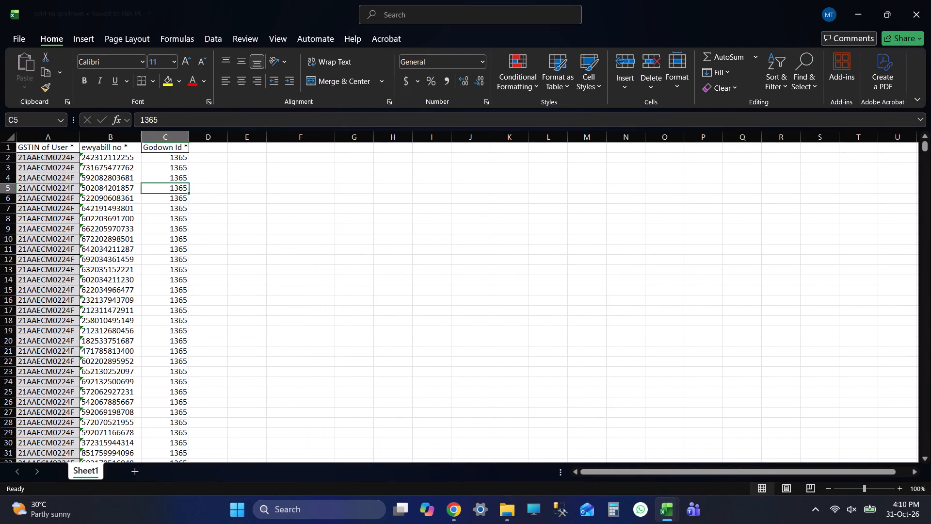
{"action": "key", "text": "ctrl+Down"}
{"action": "key", "text": "Down"}
{"action": "key", "text": "Down"}
{"action": "key", "text": "Down"}
{"action": "key", "text": "Down"}
{"action": "key", "text": "ctrl+Up"}
{"action": "key", "text": "ctrl+s"}
{"action": "key", "text": "ctrl+s"}
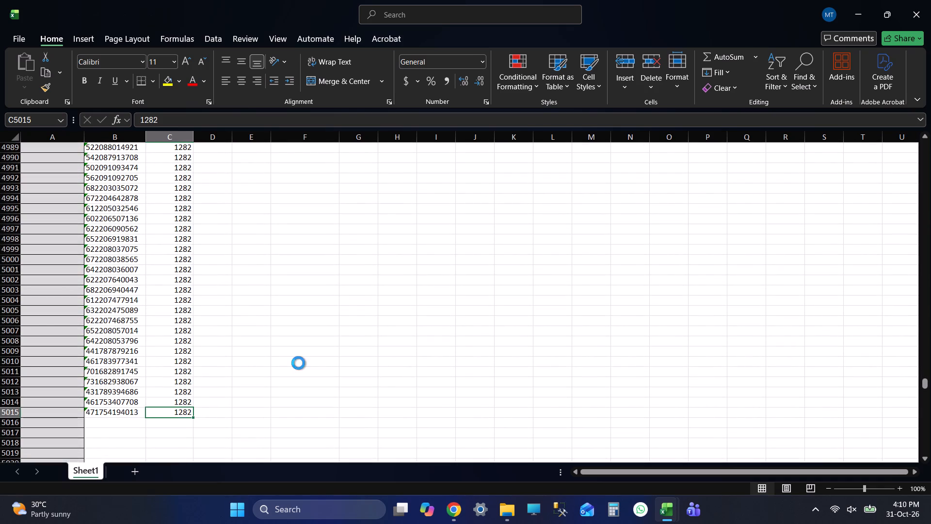
Compare row 5015 of the GODOWN sheet with the last row of the add to godown sheet, saving the upload workbook again.
{"action": "key", "text": "alt+Tab"}
{"action": "key", "text": "Right"}
{"action": "key", "text": "Left"}
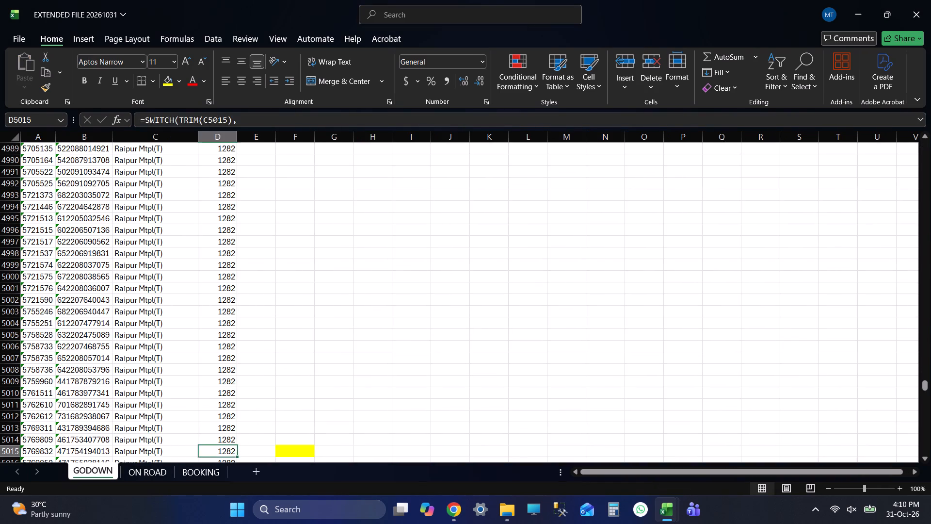
{"action": "key", "text": "Left"}
{"action": "key", "text": "Left"}
{"action": "key", "text": "alt+Tab"}
{"action": "key", "text": "alt+Tab"}
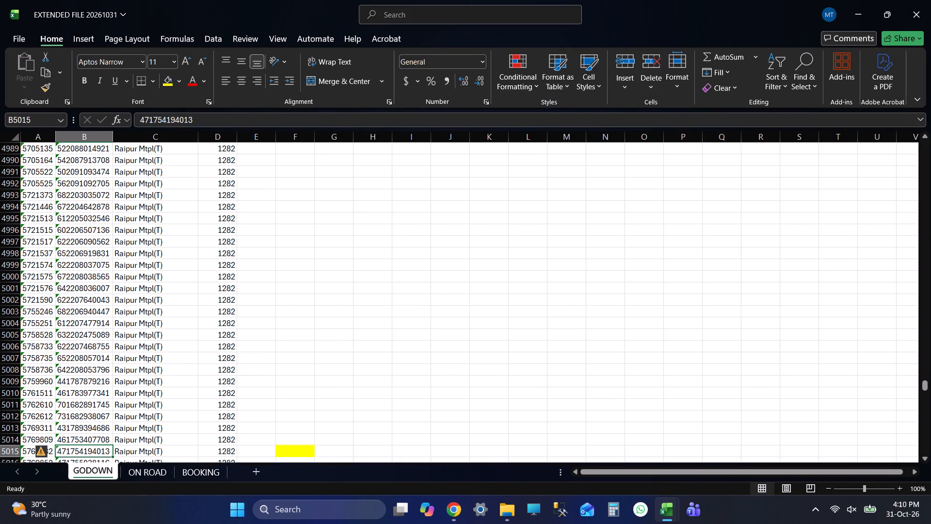
{"action": "key", "text": "alt+Tab"}
{"action": "key", "text": "Right"}
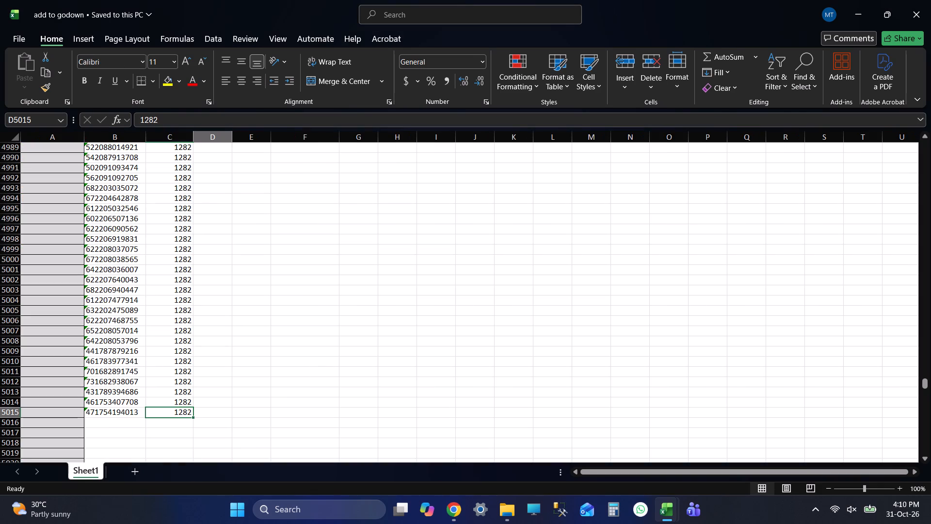
{"action": "key", "text": "Left"}
{"action": "key", "text": "ctrl+s"}
{"action": "key", "text": "ctrl+s"}
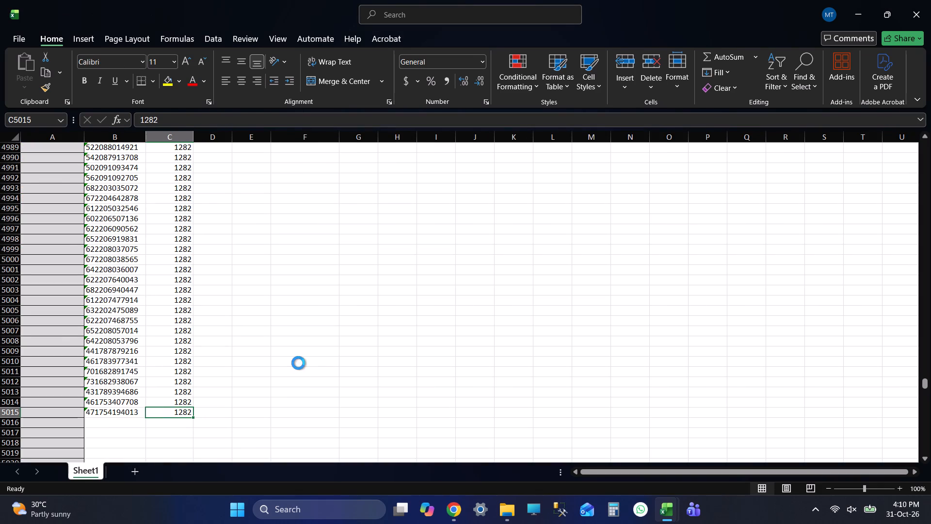
{"action": "key", "text": "alt+Tab"}
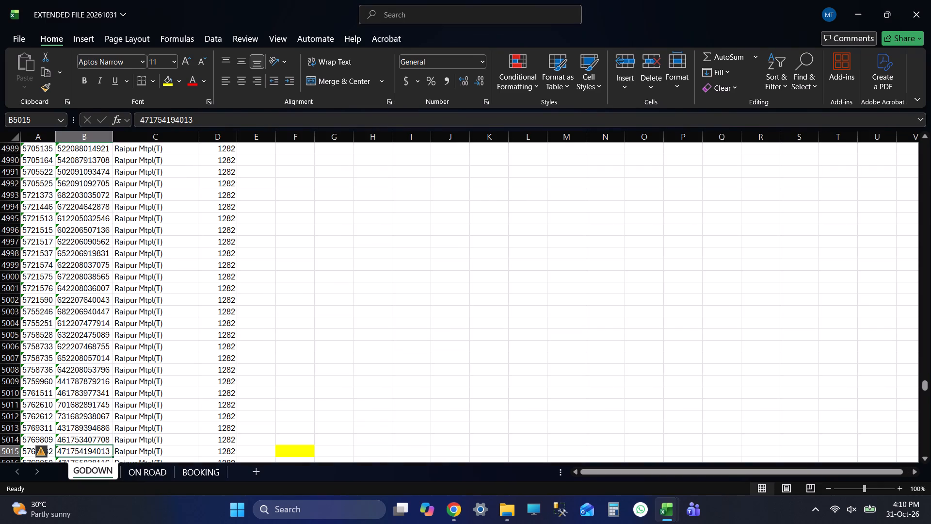
{"action": "key", "text": "alt+Tab"}
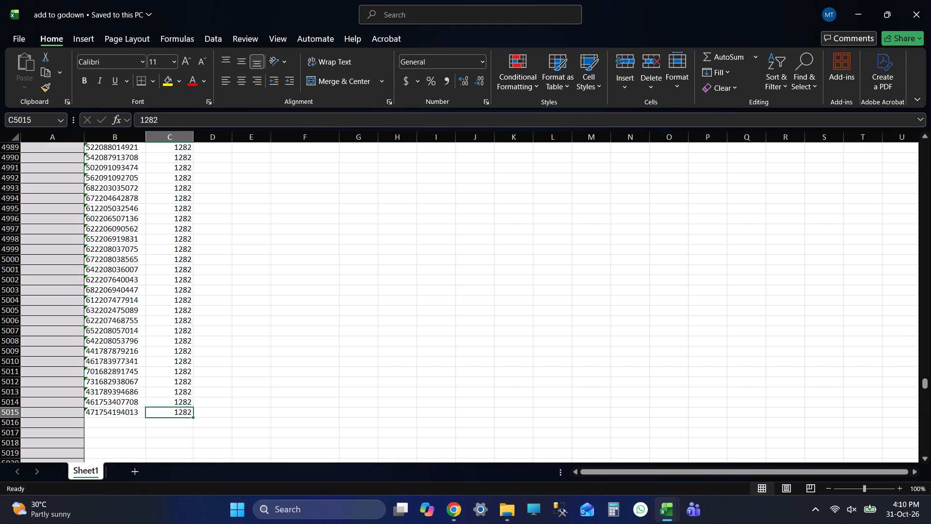
{"action": "key", "text": "ctrl+s"}
{"action": "key", "text": "ctrl+s"}
Copy the last filled GSTIN of User in the add to godown sheet, cell A1340.
{"action": "key", "text": "ctrl+Up"}
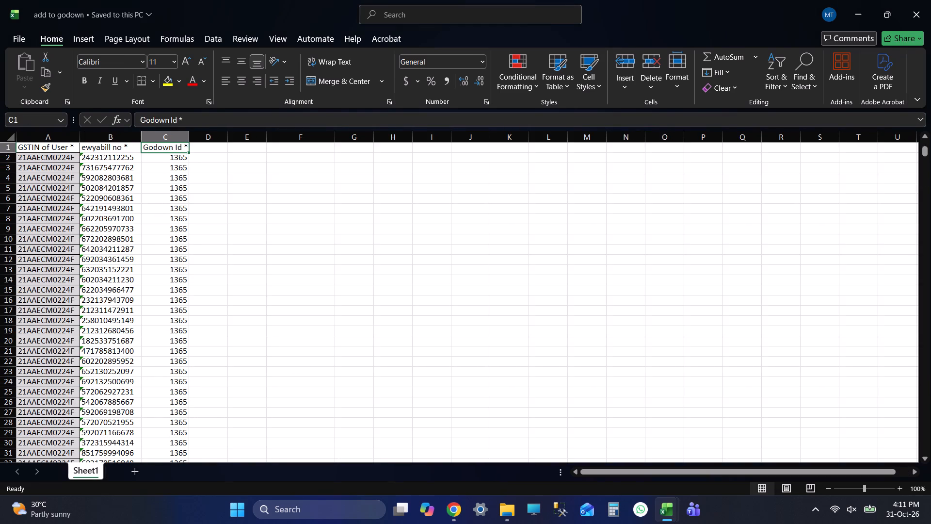
{"action": "key", "text": "ctrl+Left"}
{"action": "key", "text": "ctrl+Down"}
{"action": "key", "text": "ctrl+c"}
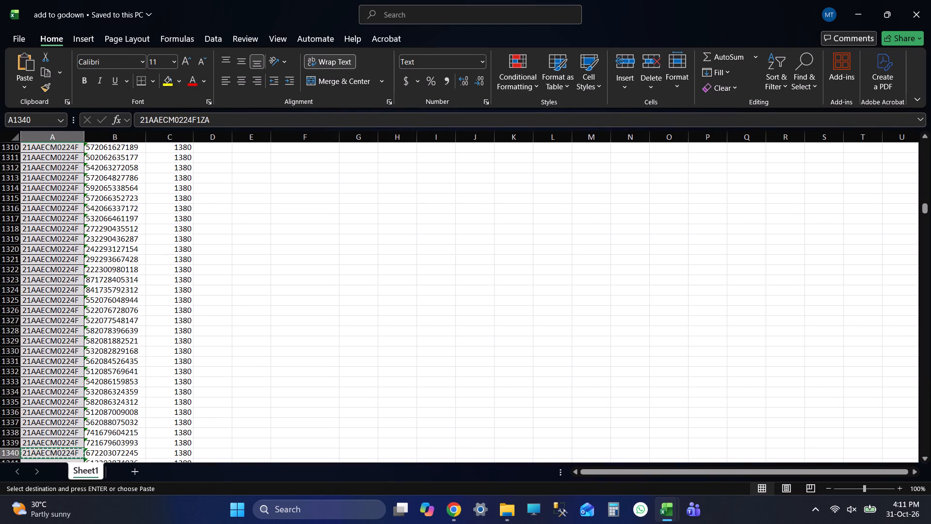
Paste the copied GSTIN down the GSTIN of User column from A1340 through the last e-way bill row, A5015.
{"action": "key", "text": "shift+Page_Down"}
{"action": "key", "text": "shift+Page_Down"}
{"action": "key", "text": "shift+Page_Down"}
{"action": "key", "text": "shift+Page_Down"}
{"action": "key", "text": "shift+Page_Down"}
{"action": "key", "text": "shift+Page_Down"}
{"action": "key", "text": "shift+Page_Down"}
{"action": "key", "text": "shift+Page_Down"}
{"action": "key", "text": "shift+Page_Down"}
{"action": "key", "text": "shift+Page_Down"}
{"action": "key", "text": "shift+Page_Down"}
{"action": "key", "text": "shift+Page_Down"}
{"action": "key", "text": "shift+Page_Down"}
{"action": "key", "text": "shift+Page_Down"}
{"action": "key", "text": "shift+Page_Down"}
{"action": "key", "text": "shift+Page_Down"}
{"action": "key", "text": "shift+Page_Down"}
{"action": "key", "text": "shift+Page_Down"}
{"action": "key", "text": "shift+Page_Down"}
{"action": "key", "text": "shift+Page_Down"}
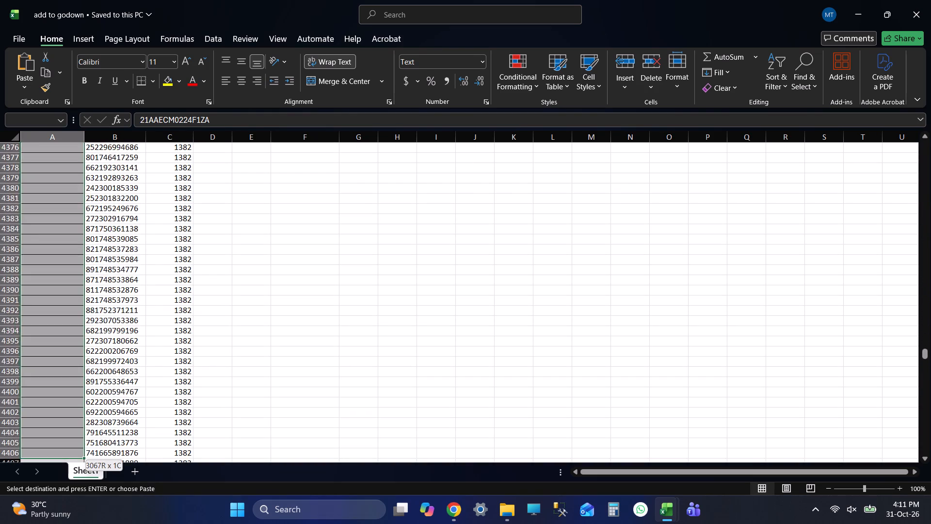
{"action": "key", "text": "shift+Page_Down"}
{"action": "key", "text": "shift+Page_Down"}
{"action": "key", "text": "shift+Page_Down"}
{"action": "key", "text": "shift+Page_Down"}
{"action": "key", "text": "shift+Page_Down"}
{"action": "key", "text": "shift+Page_Down"}
{"action": "key", "text": "shift+Page_Down"}
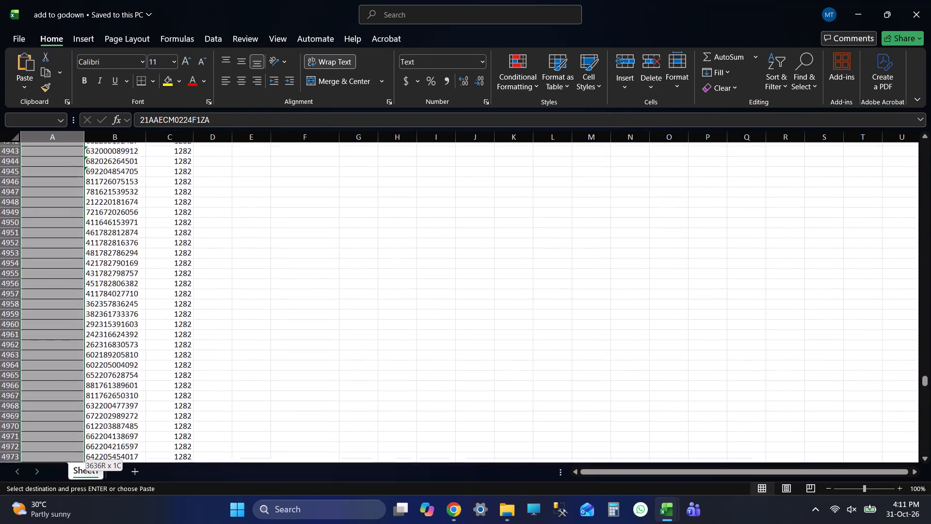
{"action": "key", "text": "shift+Page_Down"}
{"action": "key", "text": "shift+Up"}
{"action": "key", "text": "shift+Up"}
{"action": "key", "text": "shift+Up"}
{"action": "key", "text": "shift+Up"}
{"action": "key", "text": "shift+Up"}
{"action": "key", "text": "shift+Up"}
{"action": "key", "text": "shift+Up"}
{"action": "key", "text": "shift+Up"}
{"action": "key", "text": "shift+Up"}
{"action": "key", "text": "shift+Up"}
{"action": "key", "text": "shift+Up"}
{"action": "key", "text": "shift+Up"}
{"action": "key", "text": "shift+Up"}
{"action": "key", "text": "shift+Up"}
{"action": "key", "text": "shift+Up"}
{"action": "key", "text": "shift+Up"}
{"action": "key", "text": "shift+Up"}
{"action": "key", "text": "shift+Up"}
{"action": "key", "text": "shift+Up"}
{"action": "key", "text": "shift+Up"}
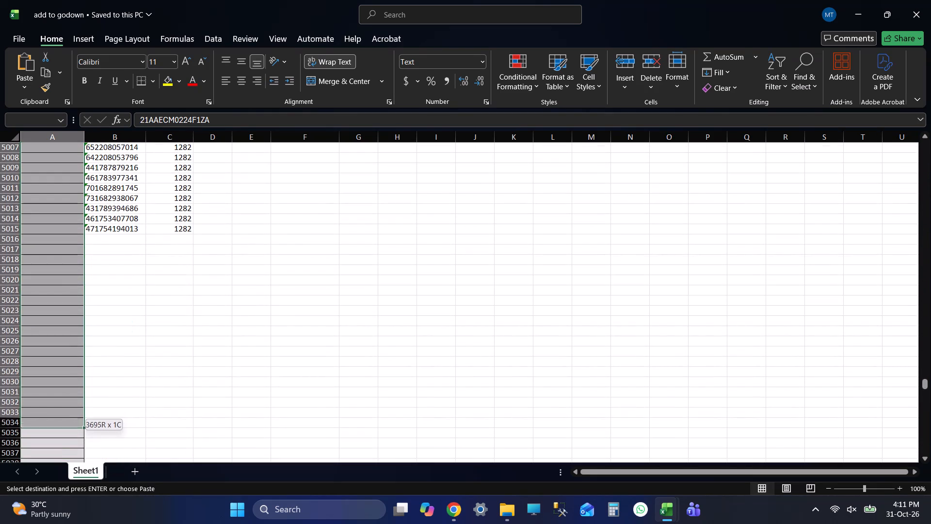
{"action": "key", "text": "ctrl+v"}
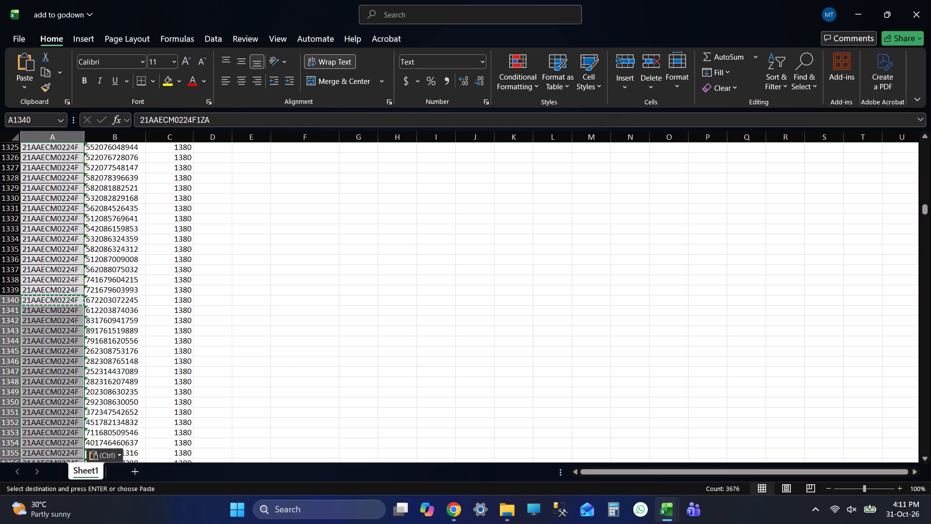
Check the end of the filled GSTIN column, then save and close the add to godown workbook.
{"action": "key", "text": "ctrl+Down"}
{"action": "key", "text": "Down"}
{"action": "key", "text": "Down"}
{"action": "key", "text": "Down"}
{"action": "key", "text": "Down"}
{"action": "key", "text": "Right"}
{"action": "key", "text": "Down"}
{"action": "key", "text": "Down"}
{"action": "key", "text": "Down"}
{"action": "key", "text": "Down"}
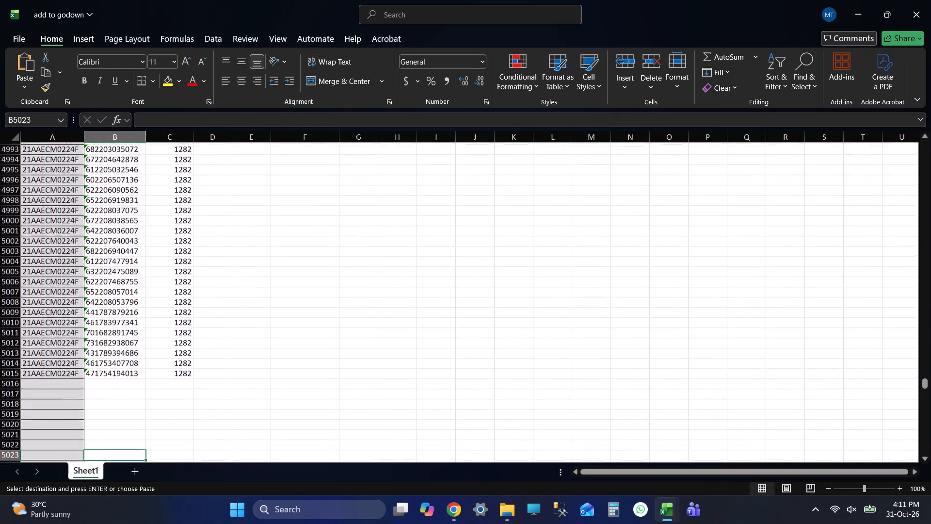
{"action": "key", "text": "ctrl+Up"}
{"action": "key", "text": "ctrl+s"}
{"action": "key", "text": "ctrl+s"}
{"action": "key", "text": "ctrl+s"}
{"action": "key", "text": "ctrl+s"}
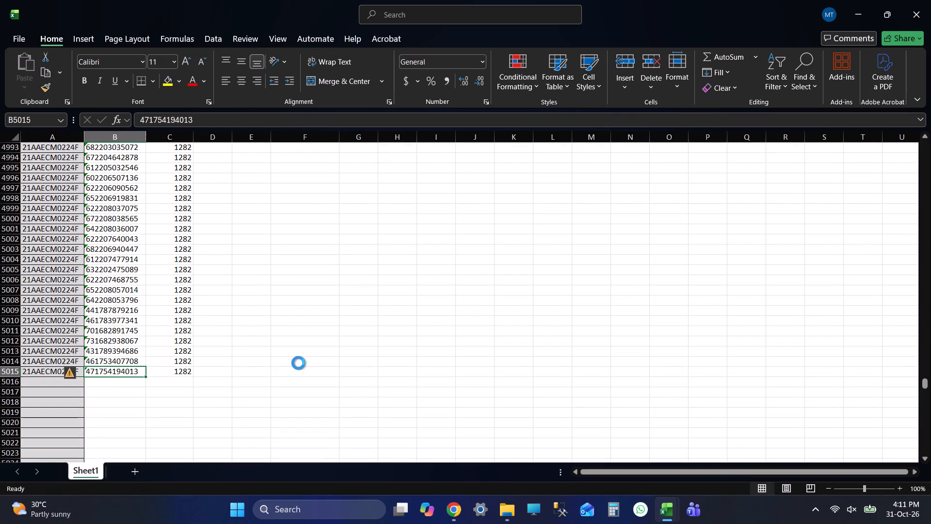
{"action": "key", "text": "ctrl+s"}
{"action": "left_click", "coordinate": [930, 9]}
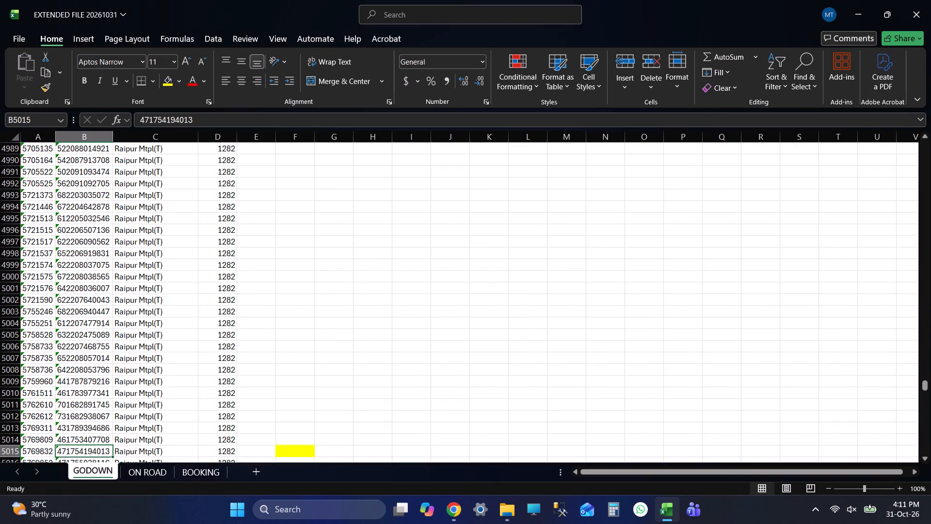
Open the MOVEMENT EXTEND workbook from the E Way Bill folder in File Explorer.
{"action": "key", "text": "alt+Tab"}
{"action": "scroll", "coordinate": [256, 364], "scroll_direction": "down", "scroll_amount": 5}
{"action": "scroll", "coordinate": [241, 407], "scroll_direction": "up", "scroll_amount": 1}
{"action": "scroll", "coordinate": [238, 422], "scroll_direction": "down", "scroll_amount": 4}
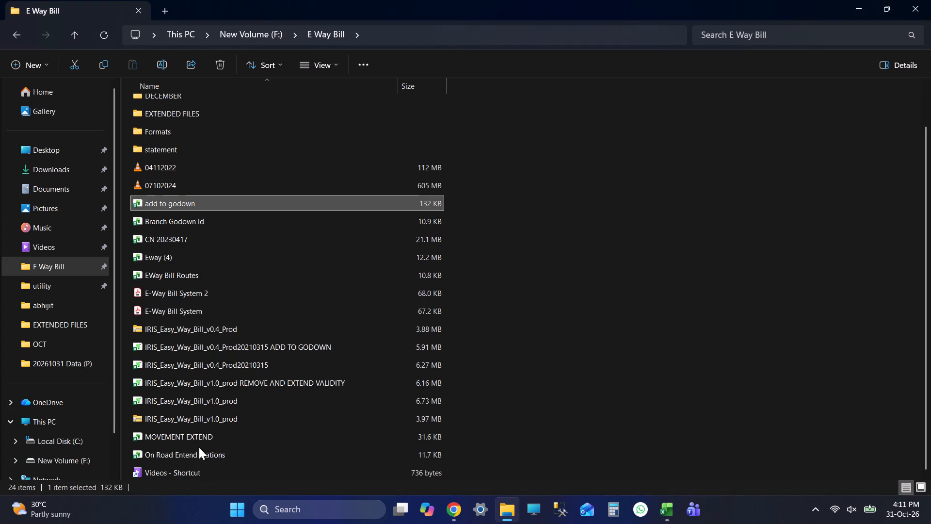
{"action": "left_click", "coordinate": [199, 446]}
{"action": "double_click", "coordinate": [199, 434]}
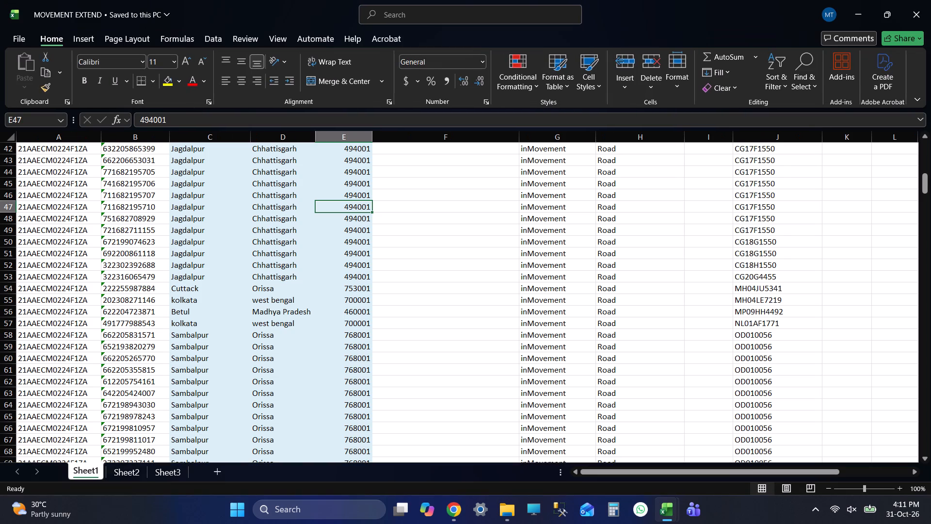
Clear all old e-way bill entries below the header row in Sheet1 of MOVEMENT EXTEND, from GSTIN of User through Reason for Extension.
{"action": "key", "text": "ctrl+Up"}
{"action": "key", "text": "Up"}
{"action": "key", "text": "Up"}
{"action": "key", "text": "ctrl+Left"}
{"action": "key", "text": "ctrl+Left"}
{"action": "key", "text": "Up"}
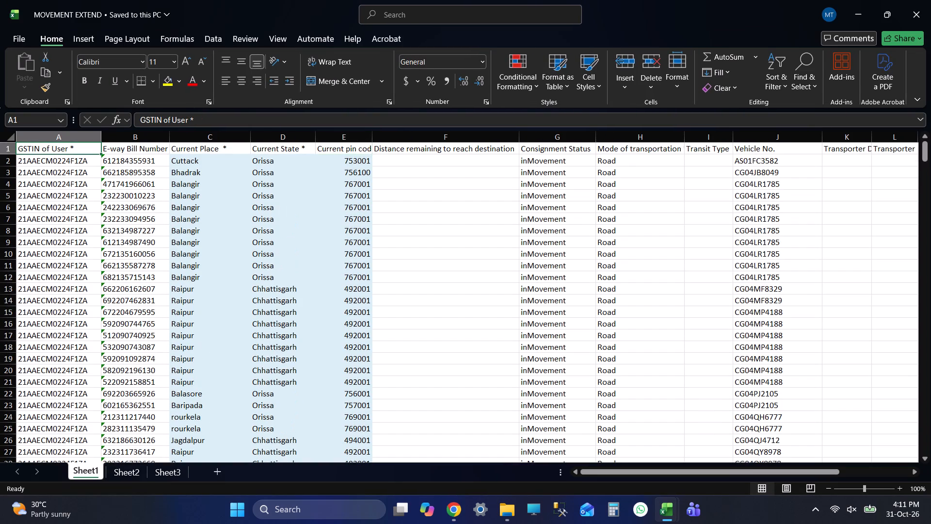
{"action": "key", "text": "Up"}
{"action": "key", "text": "Up"}
{"action": "key", "text": "Down"}
{"action": "key", "text": "ctrl+shift+Right"}
{"action": "key", "text": "ctrl+shift+Right"}
{"action": "key", "text": "ctrl+shift+Right"}
{"action": "key", "text": "ctrl+shift+Right"}
{"action": "key", "text": "ctrl+shift+Right"}
{"action": "key", "text": "ctrl+shift+Right"}
{"action": "key", "text": "ctrl+shift+Right"}
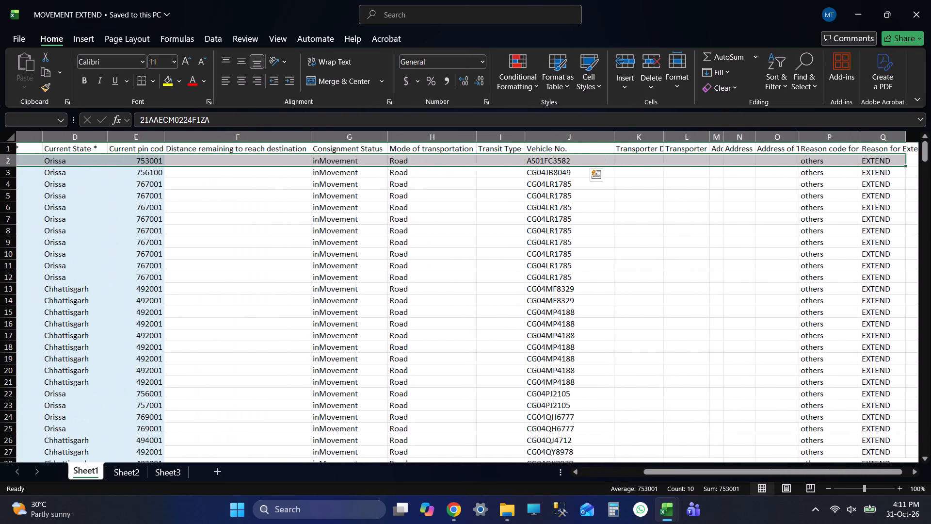
{"action": "key", "text": "ctrl+shift+Right"}
{"action": "key", "text": "ctrl+shift+Right"}
{"action": "key", "text": "ctrl+shift+Right"}
{"action": "key", "text": "ctrl+shift+Down"}
{"action": "key", "text": "Delete"}
{"action": "key", "text": "Up"}
{"action": "key", "text": "Up"}
{"action": "key", "text": "Up"}
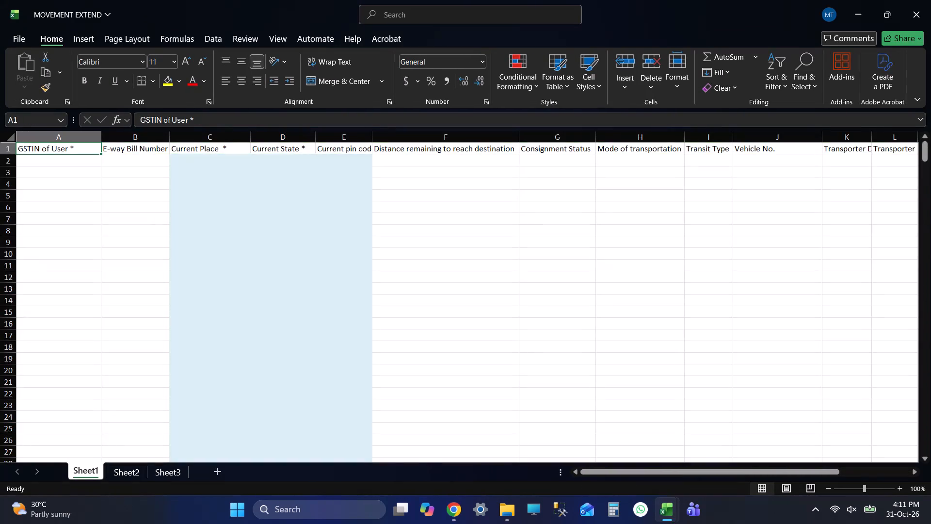
Save the emptied MOVEMENT EXTEND workbook with cell A2 selected.
{"action": "key", "text": "Down"}
{"action": "key", "text": "ctrl+s"}
{"action": "key", "text": "ctrl+s"}
{"action": "key", "text": "ctrl+s"}
{"action": "key", "text": "ctrl+s"}
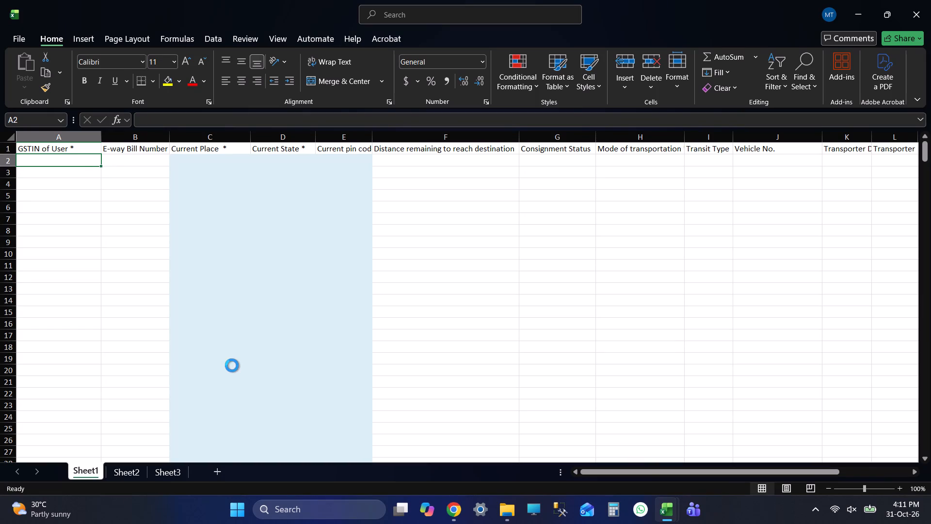
{"action": "key", "text": "ctrl+s"}
{"action": "key", "text": "ctrl+s"}
{"action": "key", "text": "ctrl+s"}
{"action": "key", "text": "ctrl+s"}
{"action": "key", "text": "ctrl+s"}
{"action": "key", "text": "ctrl+s"}
{"action": "key", "text": "Up"}
{"action": "key", "text": "Up"}
{"action": "key", "text": "Up"}
{"action": "key", "text": "Up"}
{"action": "key", "text": "Up"}
{"action": "key", "text": "Left"}
{"action": "key", "text": "Left"}
{"action": "key", "text": "Left"}
{"action": "key", "text": "Up"}
{"action": "key", "text": "Up"}
{"action": "key", "text": "Up"}
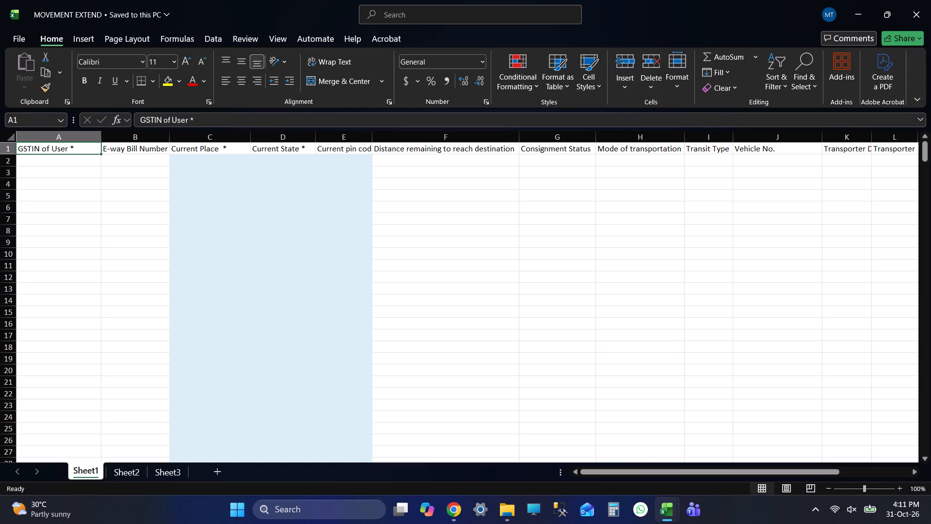
{"action": "key", "text": "Down"}
{"action": "key", "text": "ctrl+s"}
{"action": "key", "text": "ctrl+s"}
{"action": "key", "text": "ctrl+s"}
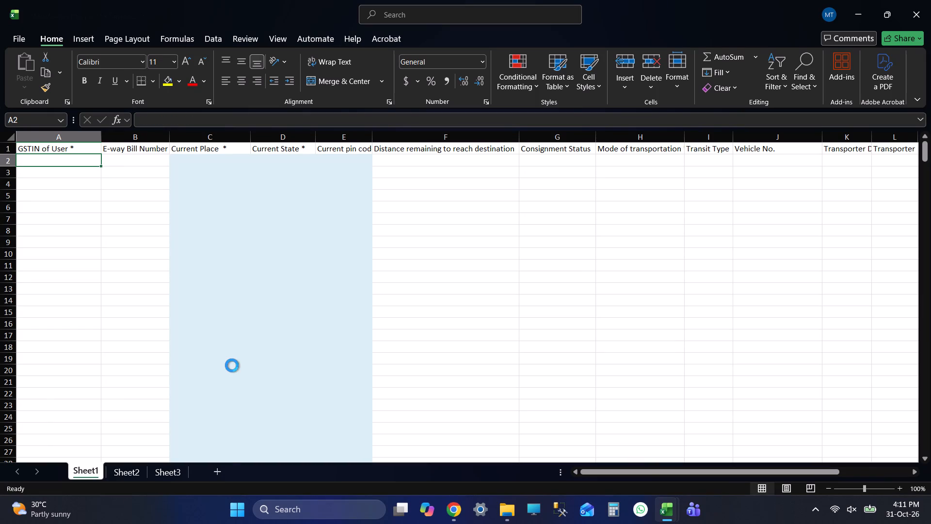
Switch to the EXTENDED FILE 20261031 workbook and go to the GSTIN of User header, cell N1, in the ON ROAD sheet.
{"action": "key", "text": "alt+Tab"}
{"action": "left_click", "coordinate": [119, 473]}
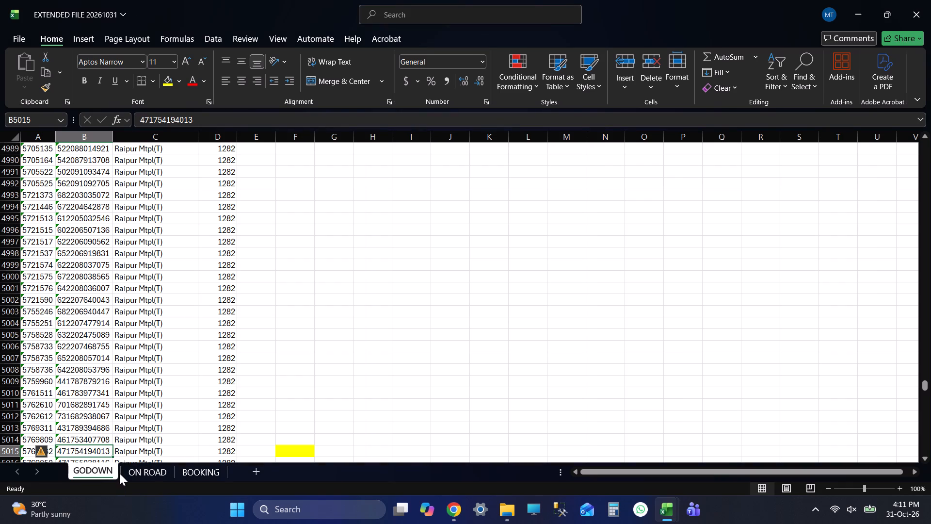
{"action": "scroll", "coordinate": [192, 415], "scroll_direction": "down", "scroll_amount": 3}
{"action": "key", "text": "Tab"}
{"action": "key", "text": "Tab"}
{"action": "key", "text": "Tab"}
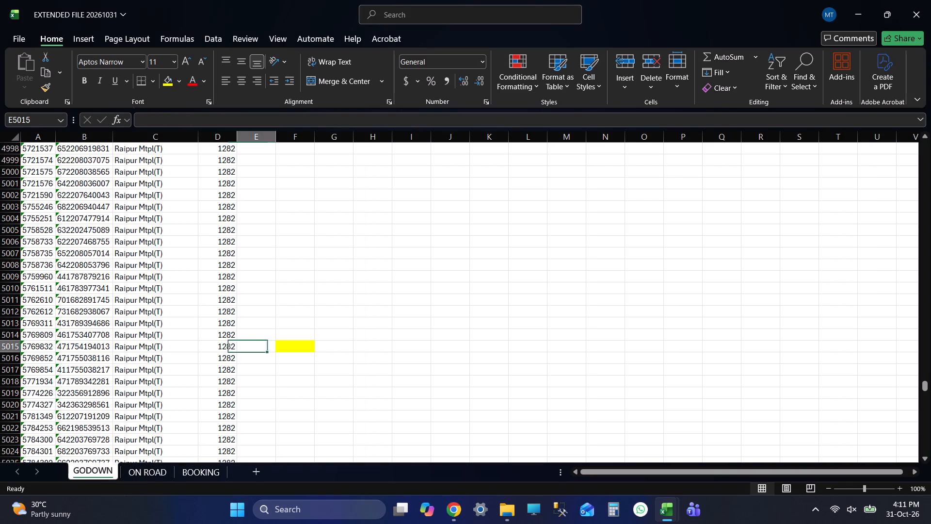
{"action": "key", "text": "Tab"}
{"action": "left_click", "coordinate": [127, 473]}
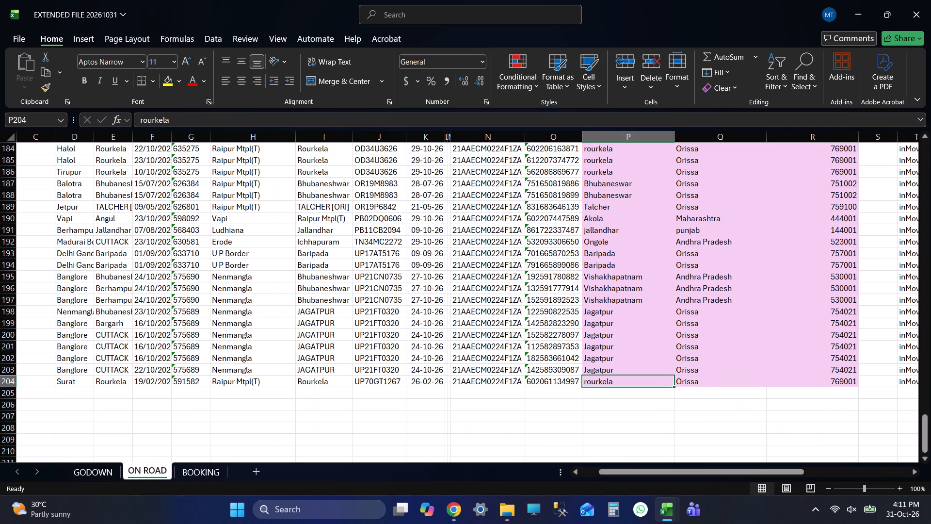
{"action": "left_click", "coordinate": [490, 325]}
{"action": "key", "text": "ctrl+Up"}
{"action": "key", "text": "Up"}
{"action": "key", "text": "Up"}
{"action": "key", "text": "Up"}
{"action": "key", "text": "Up"}
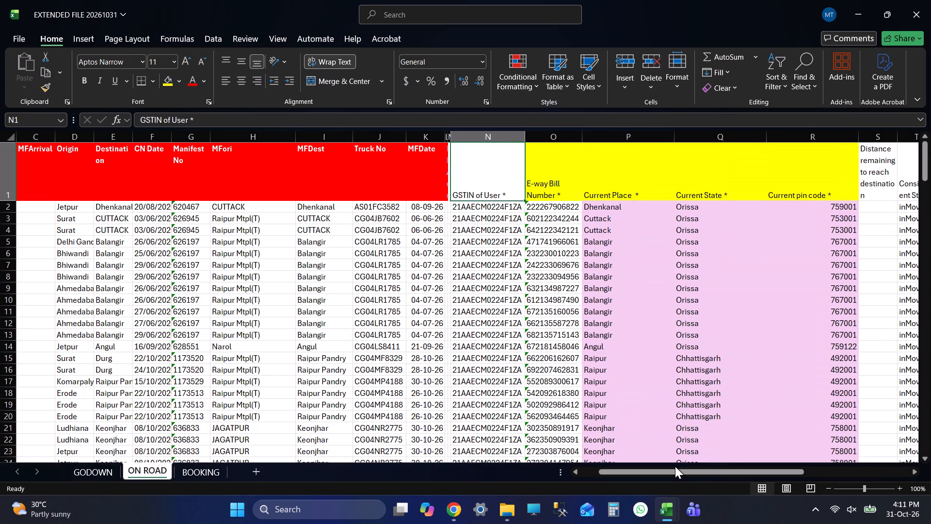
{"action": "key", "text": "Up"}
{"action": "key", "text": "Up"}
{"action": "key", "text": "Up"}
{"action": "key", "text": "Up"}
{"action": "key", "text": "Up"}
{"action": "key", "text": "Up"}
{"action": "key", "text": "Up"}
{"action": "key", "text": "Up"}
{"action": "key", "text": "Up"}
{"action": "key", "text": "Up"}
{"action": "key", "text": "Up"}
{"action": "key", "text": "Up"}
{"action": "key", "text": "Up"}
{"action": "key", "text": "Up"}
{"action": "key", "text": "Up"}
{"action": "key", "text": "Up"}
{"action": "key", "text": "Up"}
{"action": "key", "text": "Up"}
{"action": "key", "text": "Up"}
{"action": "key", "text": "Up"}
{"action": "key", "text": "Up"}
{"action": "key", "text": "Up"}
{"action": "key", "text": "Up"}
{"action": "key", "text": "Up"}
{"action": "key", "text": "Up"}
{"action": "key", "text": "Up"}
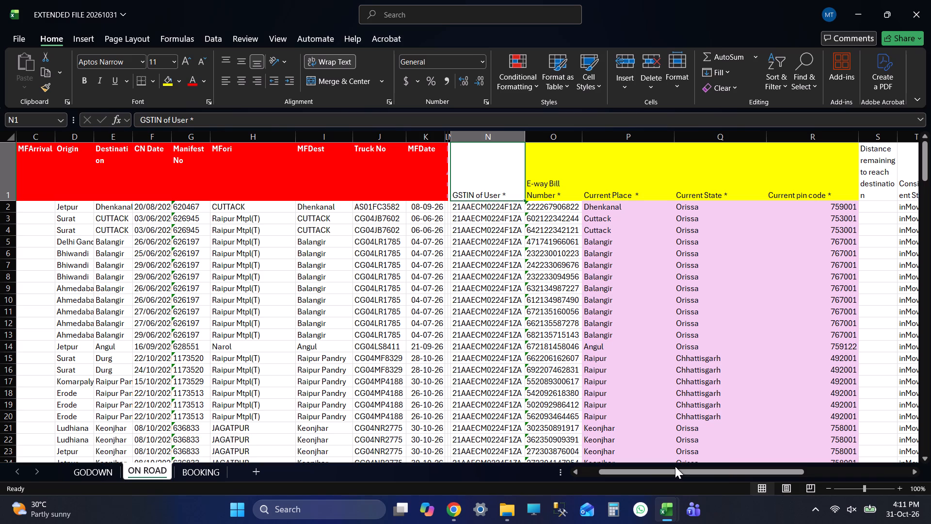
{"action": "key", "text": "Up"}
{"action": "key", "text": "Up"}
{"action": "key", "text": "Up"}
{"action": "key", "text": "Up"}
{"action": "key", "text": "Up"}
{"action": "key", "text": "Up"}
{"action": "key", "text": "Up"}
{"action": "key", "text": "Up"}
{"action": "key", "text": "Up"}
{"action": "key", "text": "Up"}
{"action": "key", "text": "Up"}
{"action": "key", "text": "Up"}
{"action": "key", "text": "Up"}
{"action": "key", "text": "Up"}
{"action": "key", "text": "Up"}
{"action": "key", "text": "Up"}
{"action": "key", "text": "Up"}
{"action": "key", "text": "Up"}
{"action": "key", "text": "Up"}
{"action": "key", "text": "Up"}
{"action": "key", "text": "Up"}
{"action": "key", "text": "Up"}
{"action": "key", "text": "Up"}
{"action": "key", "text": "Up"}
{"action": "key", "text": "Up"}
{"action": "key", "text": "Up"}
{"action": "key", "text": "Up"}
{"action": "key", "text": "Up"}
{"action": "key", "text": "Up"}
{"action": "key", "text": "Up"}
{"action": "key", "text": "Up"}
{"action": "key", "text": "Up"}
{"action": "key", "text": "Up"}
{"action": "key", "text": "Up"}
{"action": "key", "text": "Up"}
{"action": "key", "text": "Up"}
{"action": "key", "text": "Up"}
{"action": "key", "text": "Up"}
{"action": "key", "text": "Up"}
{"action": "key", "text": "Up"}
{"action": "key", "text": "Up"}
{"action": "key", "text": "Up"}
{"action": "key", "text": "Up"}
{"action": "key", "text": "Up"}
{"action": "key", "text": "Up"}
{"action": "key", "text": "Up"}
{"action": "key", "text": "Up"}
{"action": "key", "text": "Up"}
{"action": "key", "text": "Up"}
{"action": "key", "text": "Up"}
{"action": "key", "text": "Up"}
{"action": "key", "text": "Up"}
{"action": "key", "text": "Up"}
Copy all ON ROAD e-way bill rows from GSTIN of User through Reason for Extension, range N2:AD204, without the header.
{"action": "key", "text": "Down"}
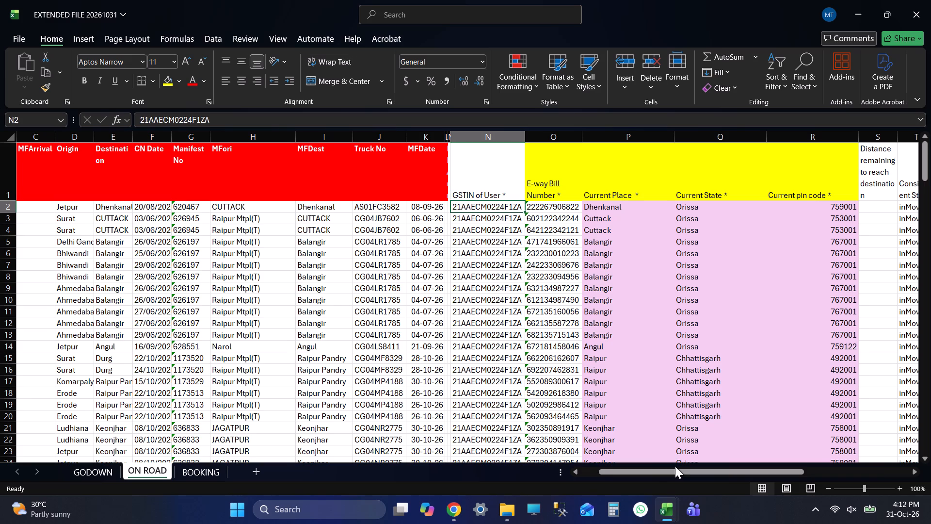
{"action": "key", "text": "ctrl+shift+Right"}
{"action": "key", "text": "ctrl+shift+Right"}
{"action": "key", "text": "ctrl+shift+Right"}
{"action": "key", "text": "ctrl+shift+Right"}
{"action": "key", "text": "ctrl+shift+Right"}
{"action": "key", "text": "ctrl+shift+Right"}
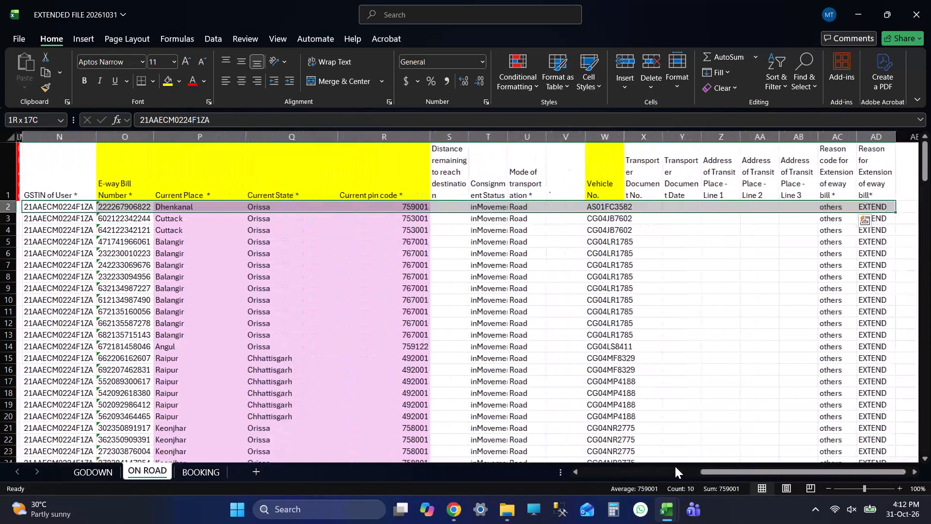
{"action": "key", "text": "ctrl+shift+Down"}
{"action": "key", "text": "ctrl+c"}
{"action": "key", "text": "ctrl+c"}
{"action": "key", "text": "ctrl+c"}
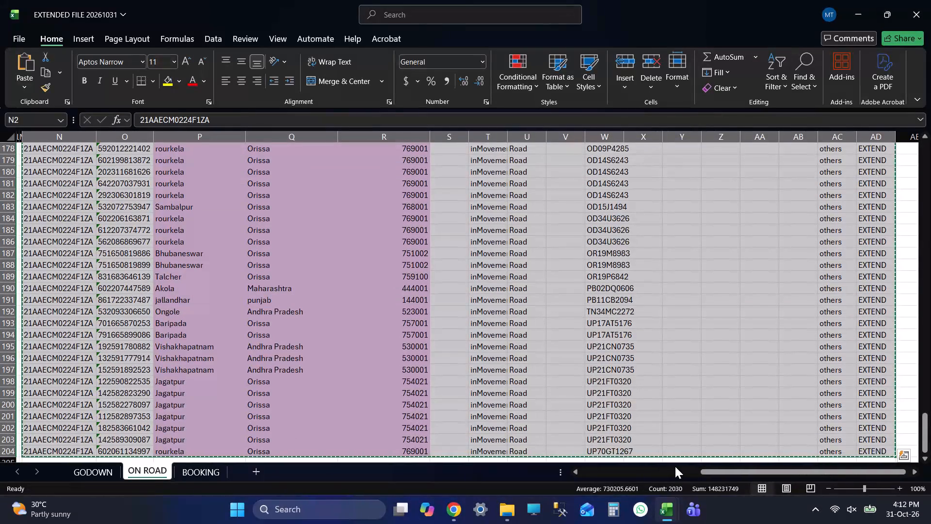
{"action": "key", "text": "ctrl+c"}
{"action": "key", "text": "ctrl+c"}
{"action": "key", "text": "ctrl+c"}
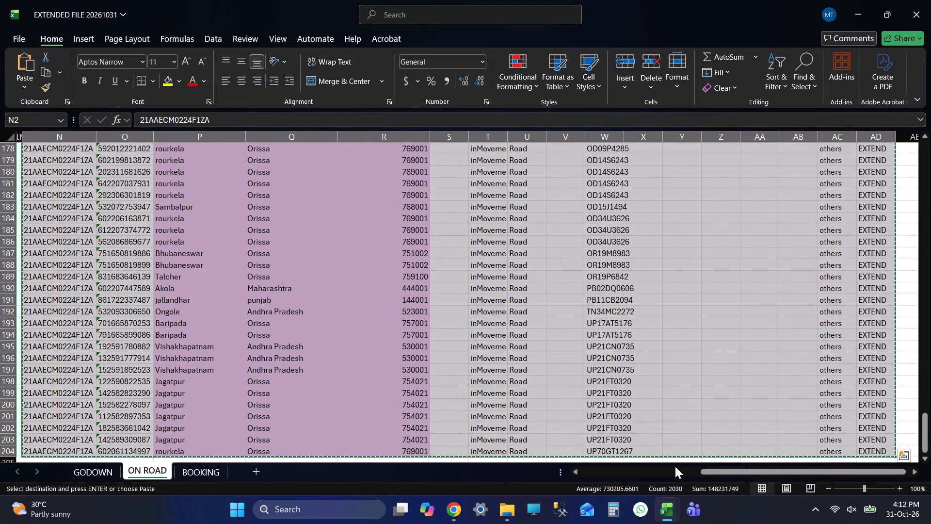
Paste the copied ON ROAD rows N2:AD204 into Sheet1 of MOVEMENT EXTEND, starting at cell A2 below the header.
{"action": "key", "text": "ctrl+c"}
{"action": "key", "text": "ctrl+c"}
{"action": "key", "text": "ctrl+c"}
{"action": "key", "text": "alt+Tab"}
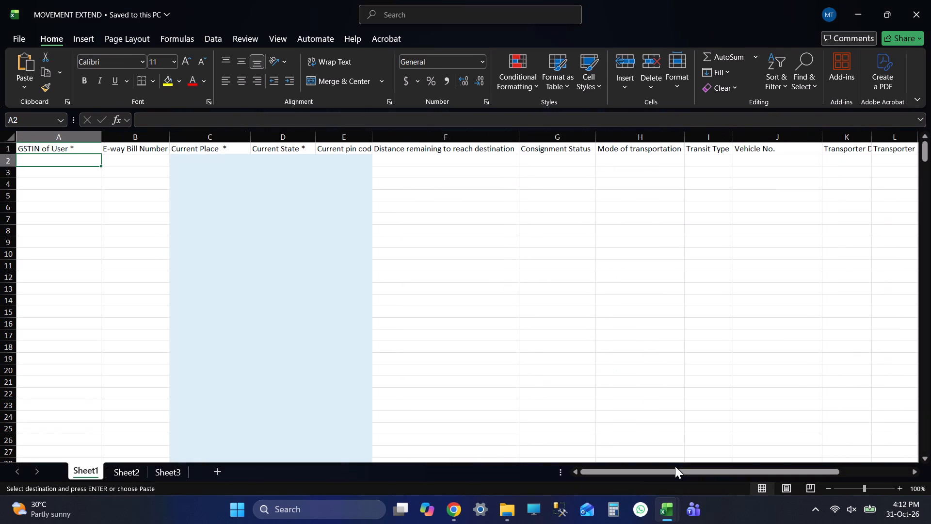
{"action": "key", "text": "Up"}
{"action": "key", "text": "Down"}
{"action": "key", "text": "ctrl+v"}
{"action": "key", "text": "ctrl+Up"}
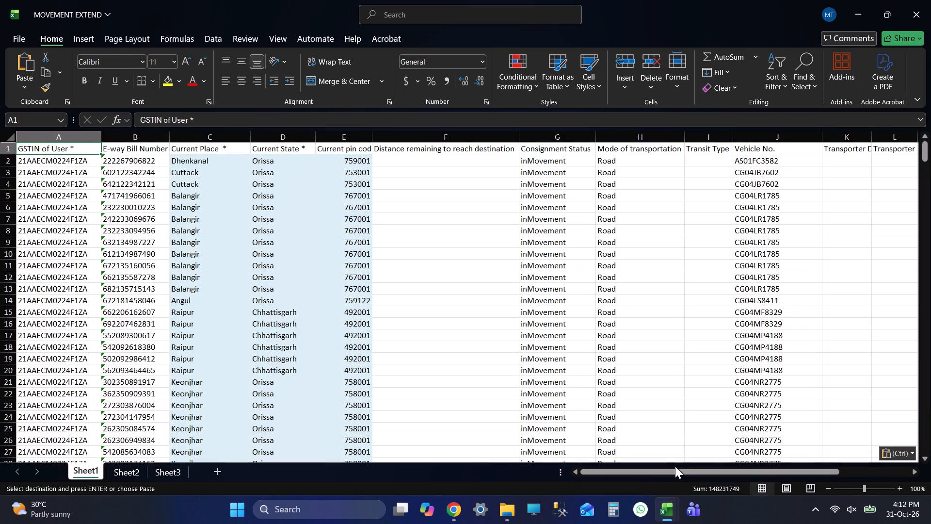
Save the filled MOVEMENT EXTEND workbook with cell A1 selected.
{"action": "key", "text": "ctrl+s"}
{"action": "key", "text": "ctrl+s"}
{"action": "key", "text": "ctrl+s"}
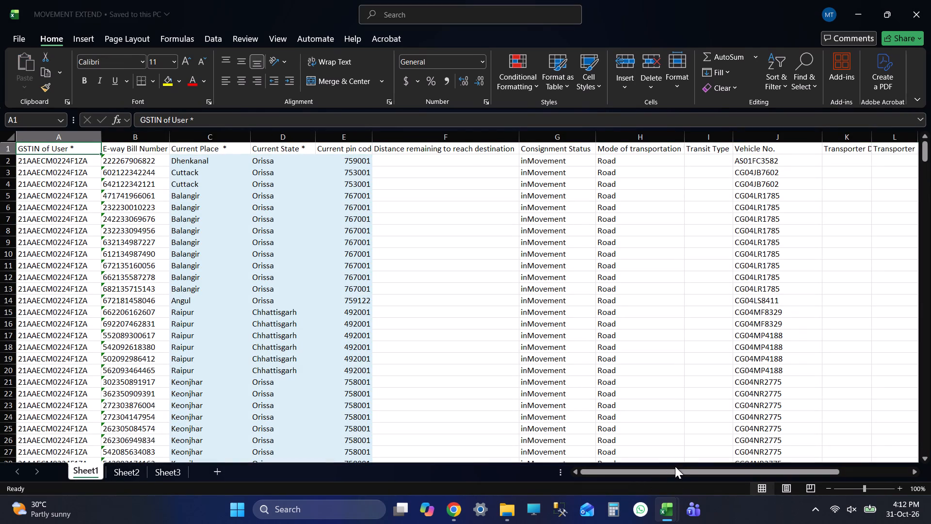
{"action": "key", "text": "ctrl+s"}
{"action": "key", "text": "ctrl+s"}
{"action": "key", "text": "ctrl+s"}
{"action": "key", "text": "ctrl+s"}
{"action": "key", "text": "ctrl+s"}
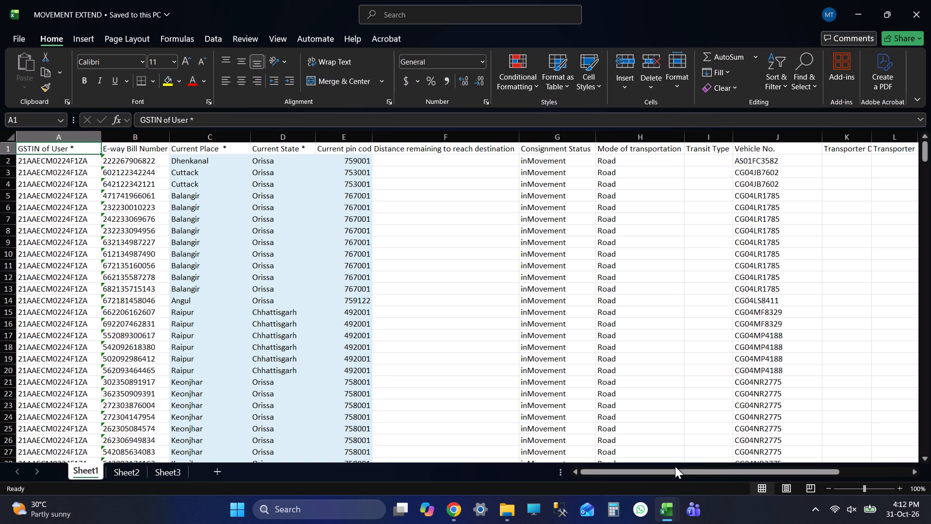
{"action": "key", "text": "ctrl+Up"}
{"action": "key", "text": "Up"}
{"action": "key", "text": "Up"}
{"action": "key", "text": "Up"}
{"action": "key", "text": "ctrl+s"}
{"action": "key", "text": "ctrl+s"}
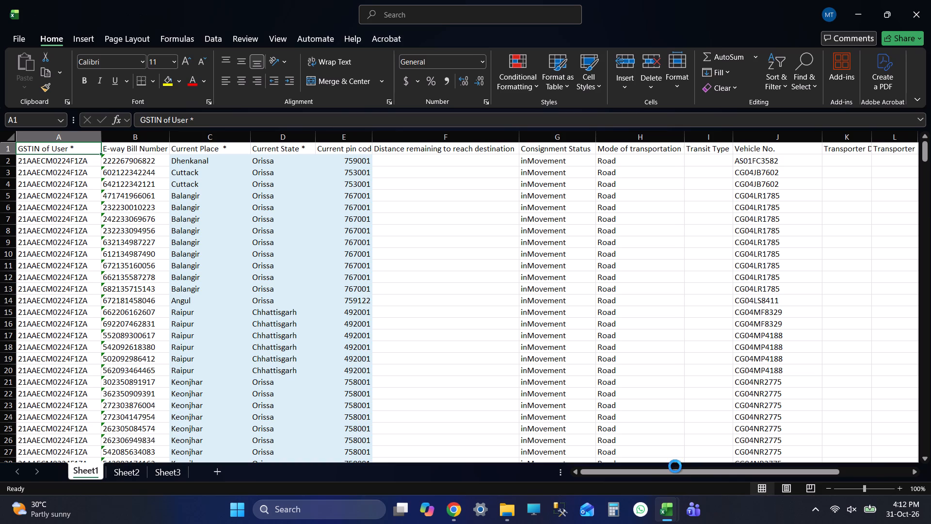
{"action": "key", "text": "ctrl+s"}
{"action": "key", "text": "ctrl+s"}
Compare the first e-way bill rows of the ON ROAD sheet with those pasted into MOVEMENT EXTEND.
{"action": "key", "text": "alt+Tab"}
{"action": "key", "text": "ctrl+Up"}
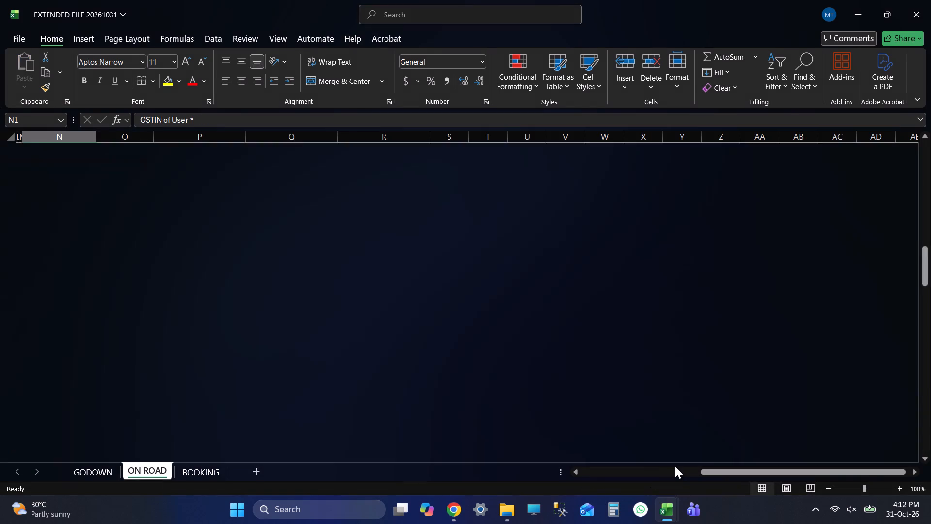
{"action": "key", "text": "Up"}
{"action": "key", "text": "Up"}
{"action": "key", "text": "Up"}
{"action": "key", "text": "Down"}
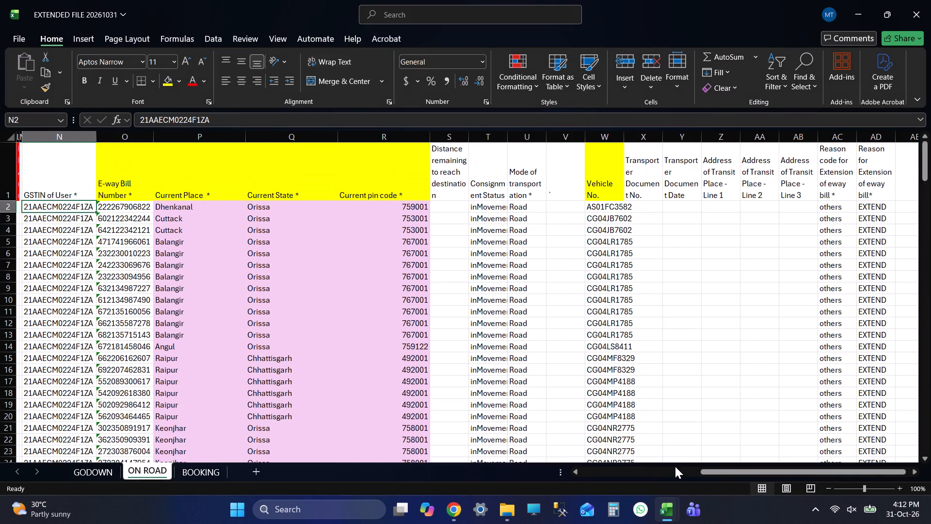
{"action": "key", "text": "alt+Tab"}
{"action": "key", "text": "Down"}
Save the MOVEMENT EXTEND workbook again with cell A2 selected.
{"action": "key", "text": "ctrl+s"}
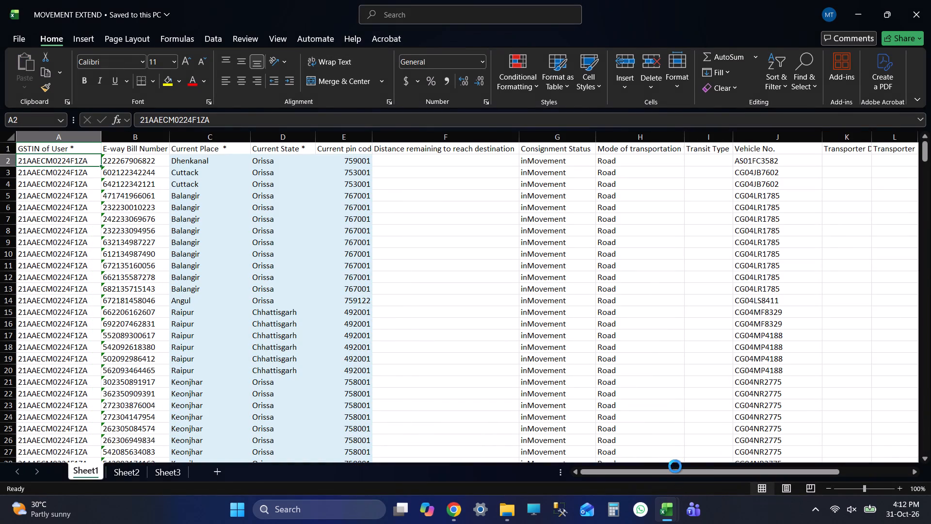
{"action": "key", "text": "ctrl+s"}
{"action": "key", "text": "ctrl+s"}
{"action": "key", "text": "ctrl+s"}
{"action": "key", "text": "ctrl+s"}
{"action": "key", "text": "ctrl+s"}
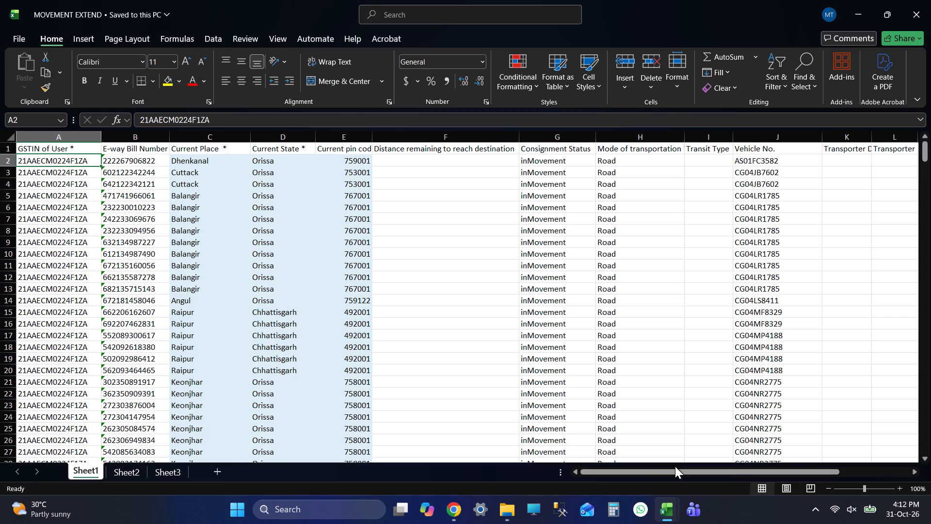
Compare the last filled row of MOVEMENT EXTEND with the last row of the ON ROAD sheet in EXTENDED FILE 20261031.
{"action": "key", "text": "ctrl+Down"}
{"action": "key", "text": "ctrl+s"}
{"action": "key", "text": "ctrl+s"}
{"action": "key", "text": "ctrl+s"}
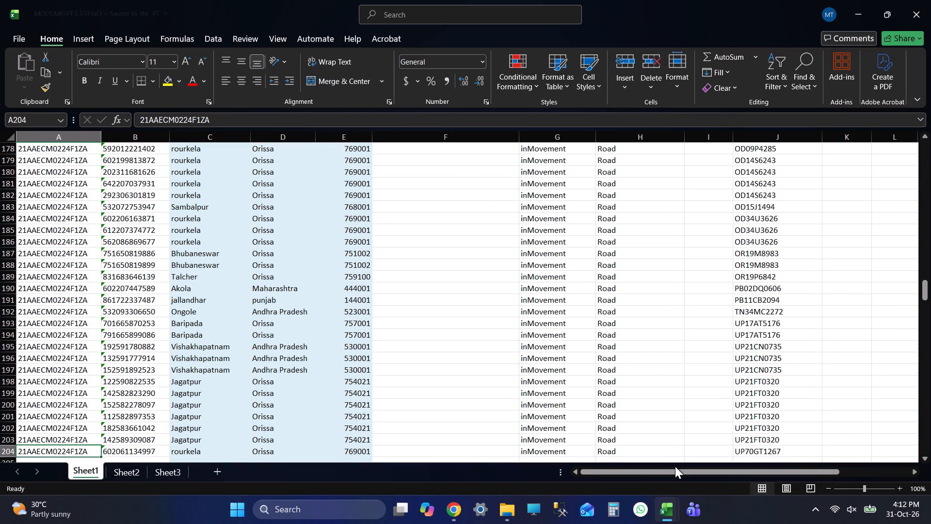
{"action": "key", "text": "alt+Tab"}
{"action": "key", "text": "ctrl+Down"}
{"action": "key", "text": "Down"}
{"action": "key", "text": "Down"}
{"action": "key", "text": "Down"}
{"action": "key", "text": "ctrl+Up"}
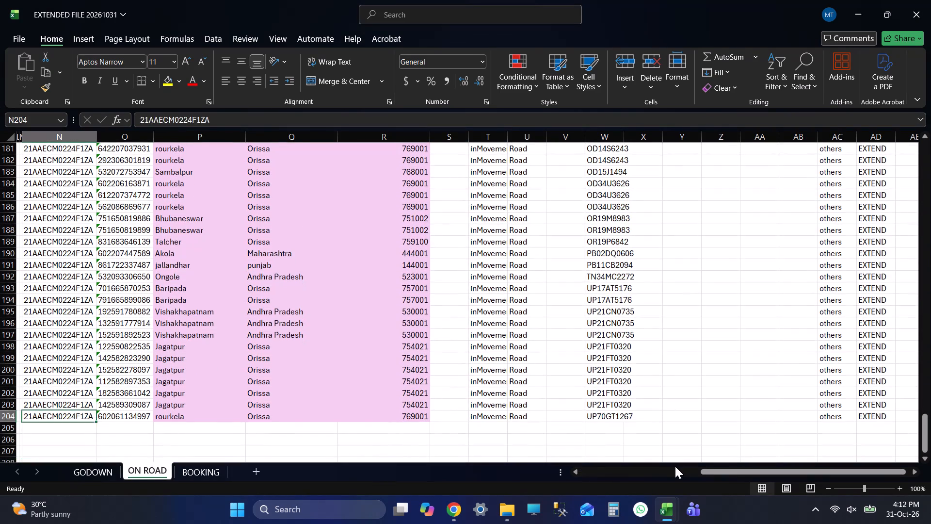
{"action": "key", "text": "alt+Tab"}
{"action": "key", "text": "Down"}
{"action": "key", "text": "Down"}
{"action": "key", "text": "Down"}
{"action": "key", "text": "Down"}
{"action": "key", "text": "ctrl+Up"}
{"action": "key", "text": "alt+Tab"}
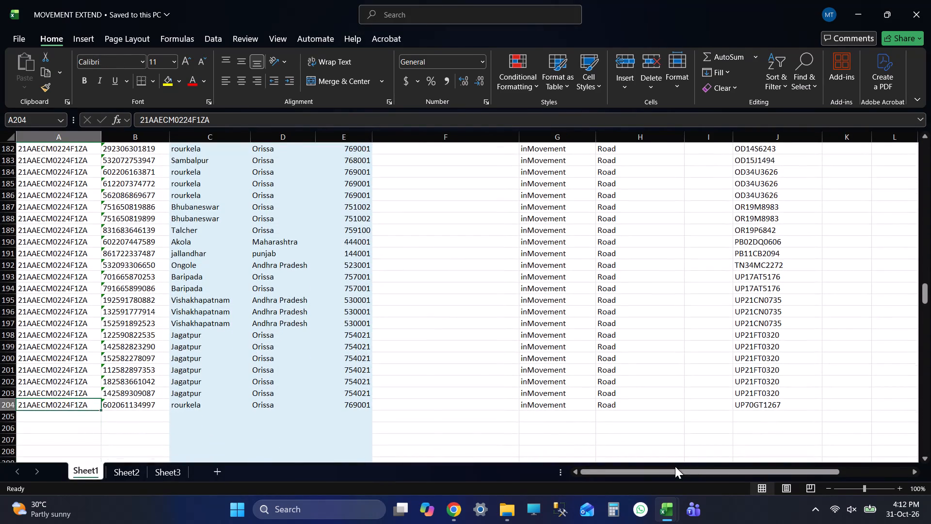
{"action": "key", "text": "alt+Tab"}
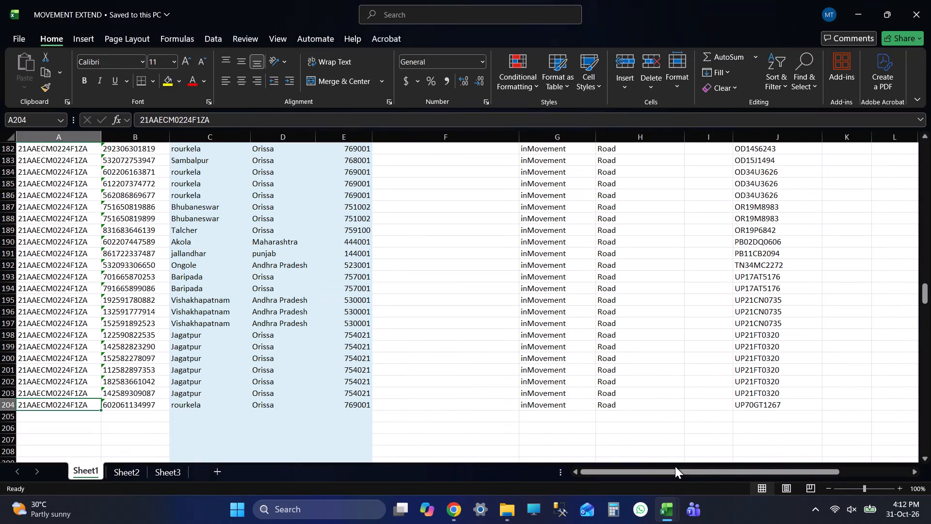
{"action": "key", "text": "alt+Tab"}
{"action": "key", "text": "alt+Tab"}
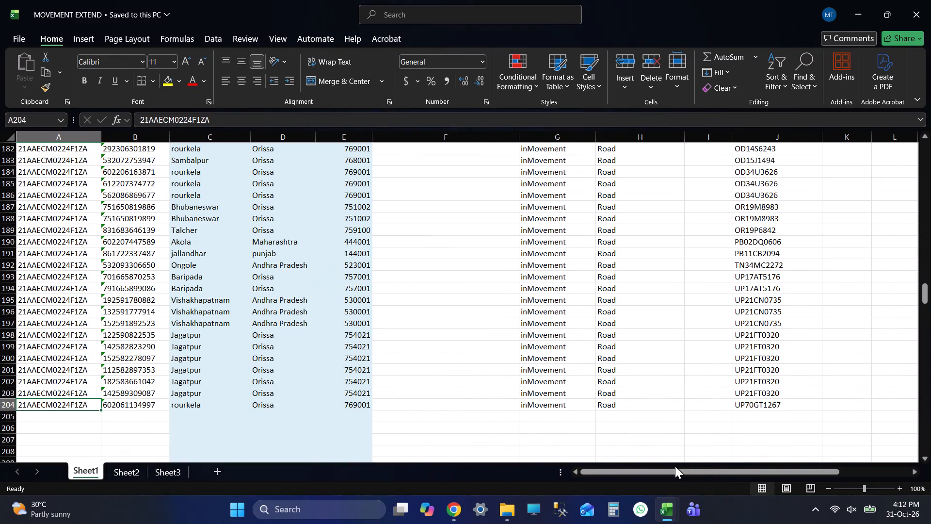
Save the MOVEMENT EXTEND workbook a final time and close it.
{"action": "key", "text": "ctrl+s"}
{"action": "key", "text": "ctrl+s"}
{"action": "key", "text": "ctrl+s"}
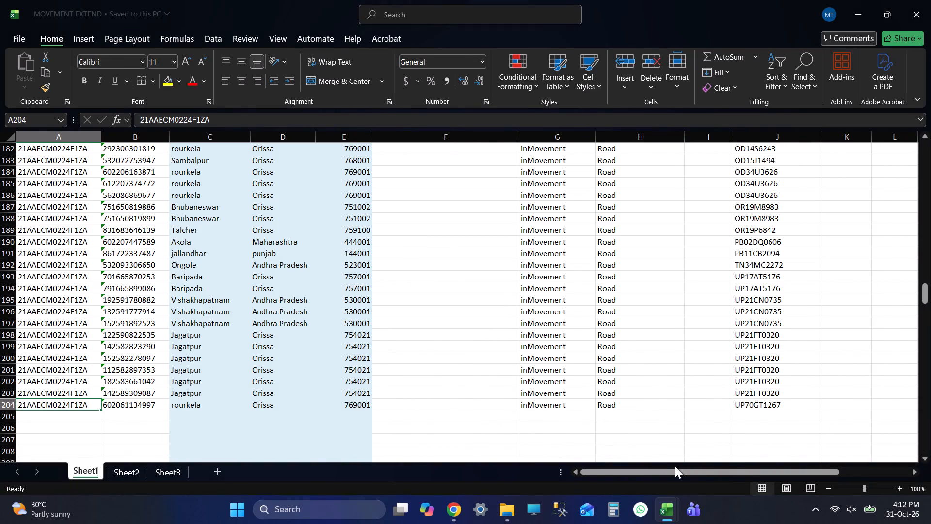
{"action": "key", "text": "alt+Tab"}
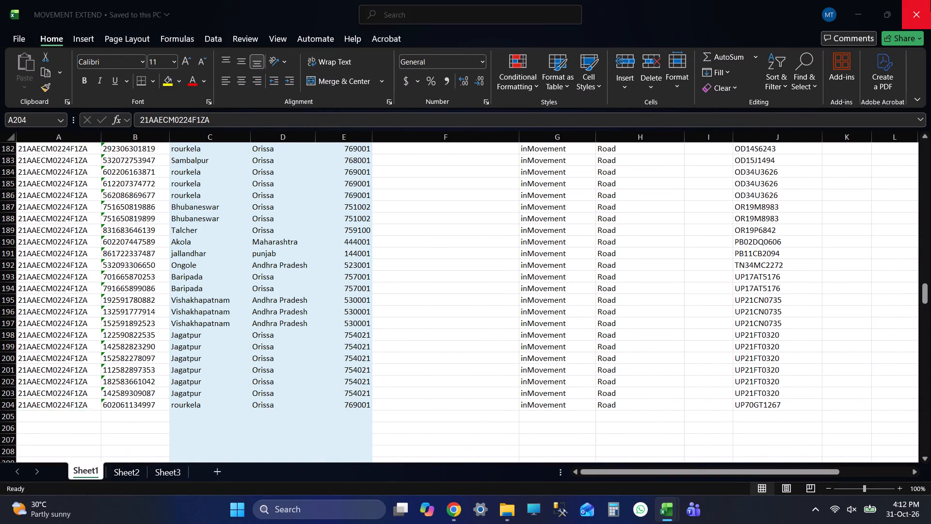
{"action": "key", "text": "alt+Tab"}
{"action": "key", "text": "ctrl+s"}
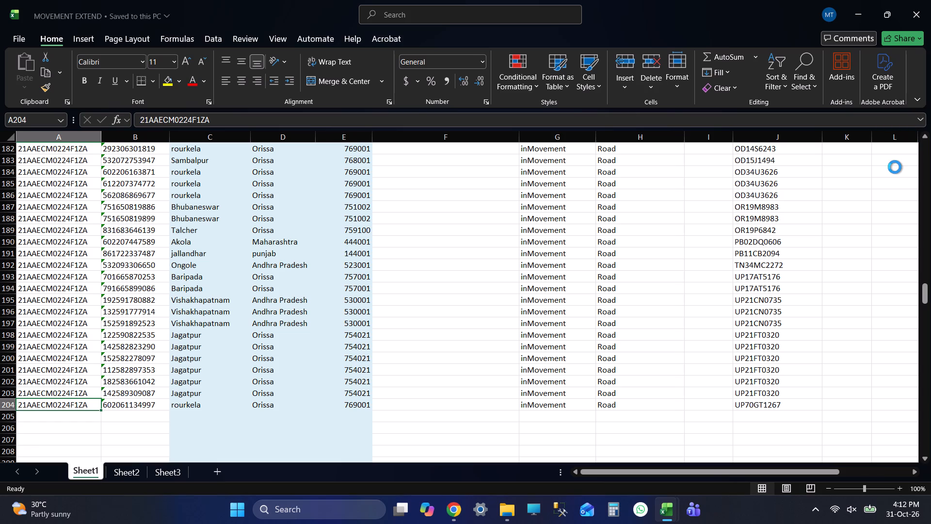
{"action": "key", "text": "ctrl+s"}
{"action": "key", "text": "ctrl+s"}
{"action": "key", "text": "ctrl+s"}
{"action": "key", "text": "ctrl+s"}
{"action": "key", "text": "ctrl+s"}
{"action": "key", "text": "ctrl+s"}
{"action": "key", "text": "ctrl+s"}
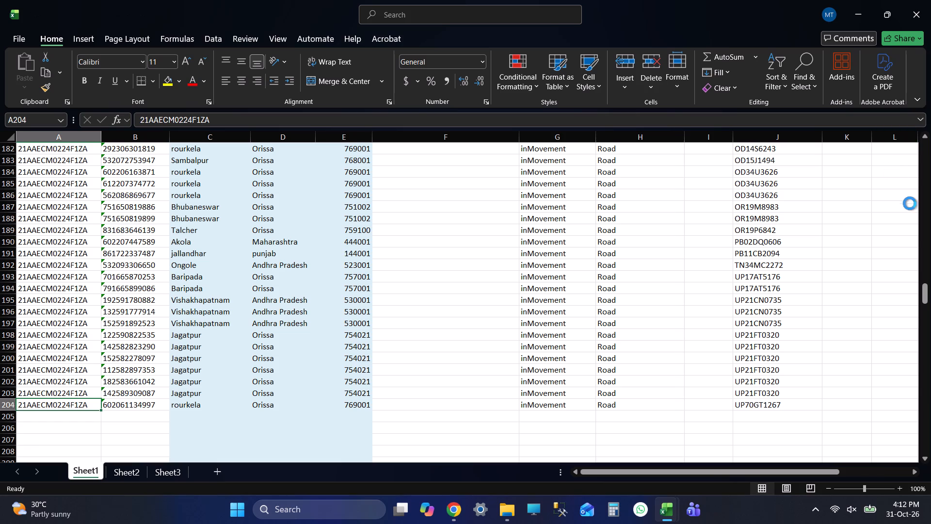
{"action": "left_click", "coordinate": [930, 0]}
Switch to File Explorer and open the workbook IRIS_Easy_Way_Bill_v1.0_prod REMOVE AND EXTEND VALIDITY from the utility folder.
{"action": "key", "text": "alt+Tab"}
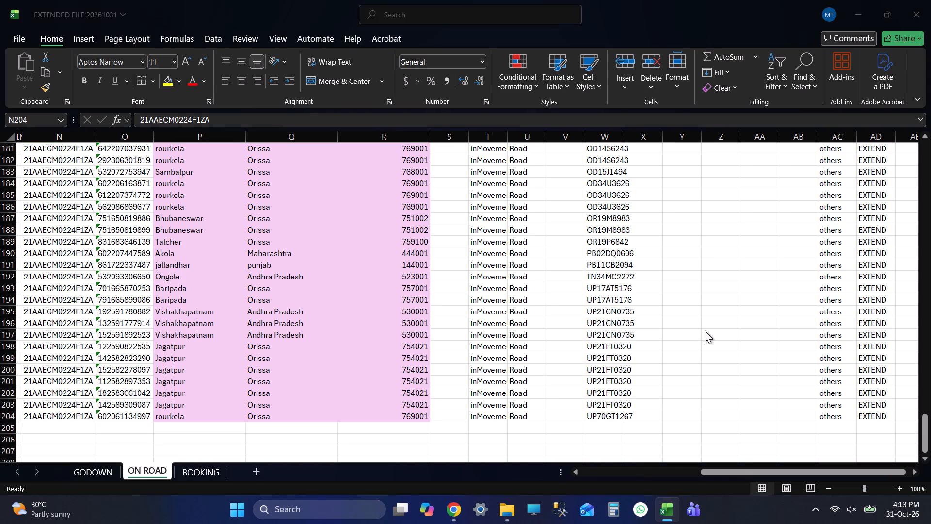
{"action": "key", "text": "alt+Tab"}
{"action": "key", "text": "alt+Tab"}
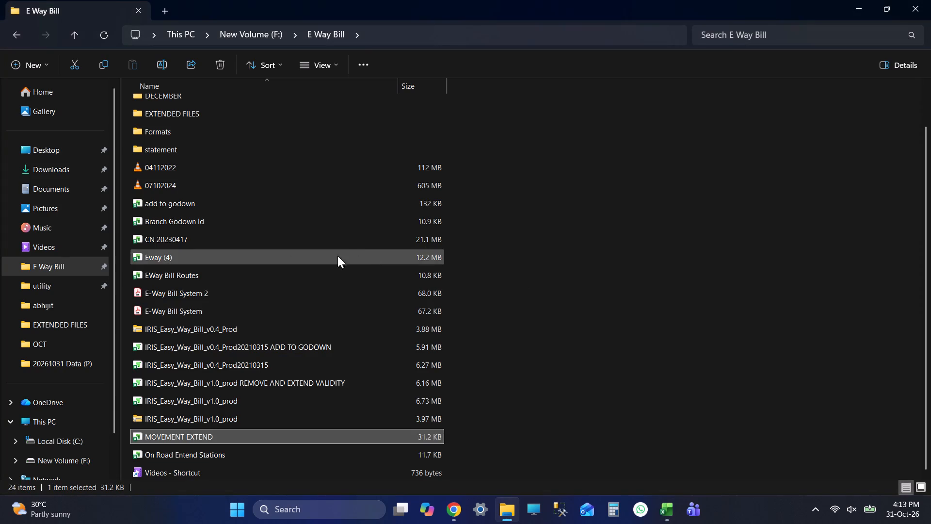
{"action": "left_click", "coordinate": [64, 288]}
{"action": "key", "text": "alt+Tab"}
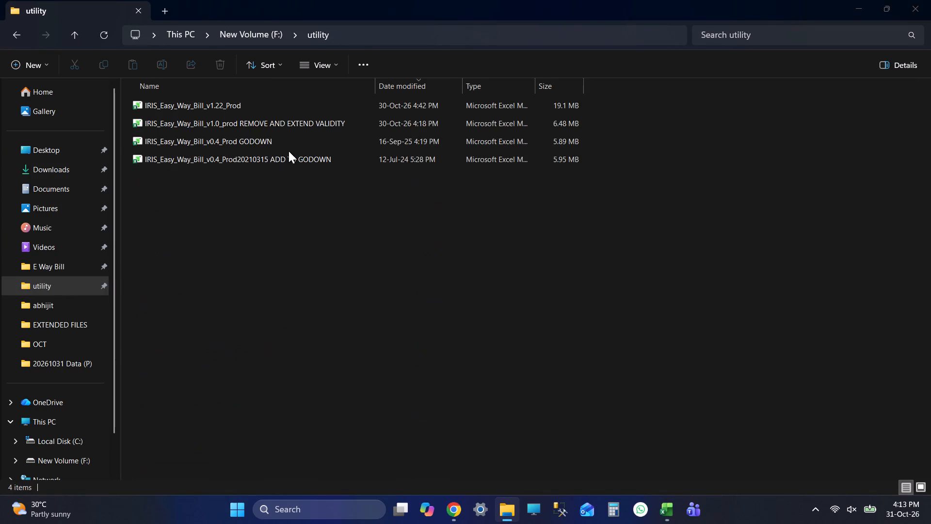
{"action": "key", "text": "alt+Tab"}
{"action": "key", "text": "alt+Tab"}
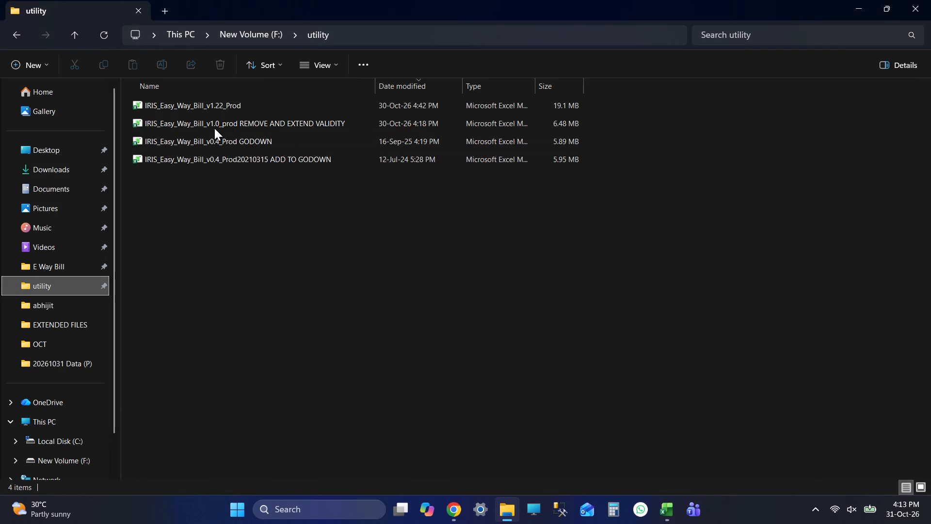
{"action": "double_click", "coordinate": [218, 126]}
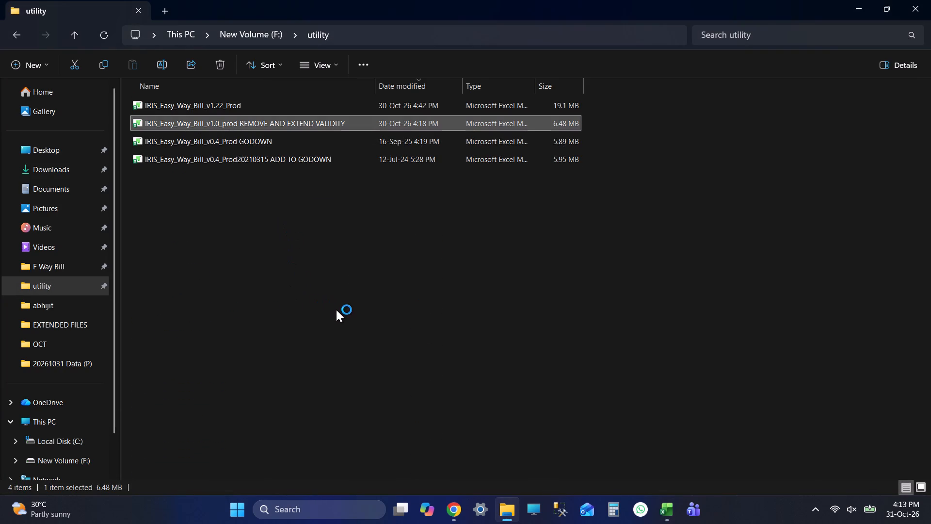